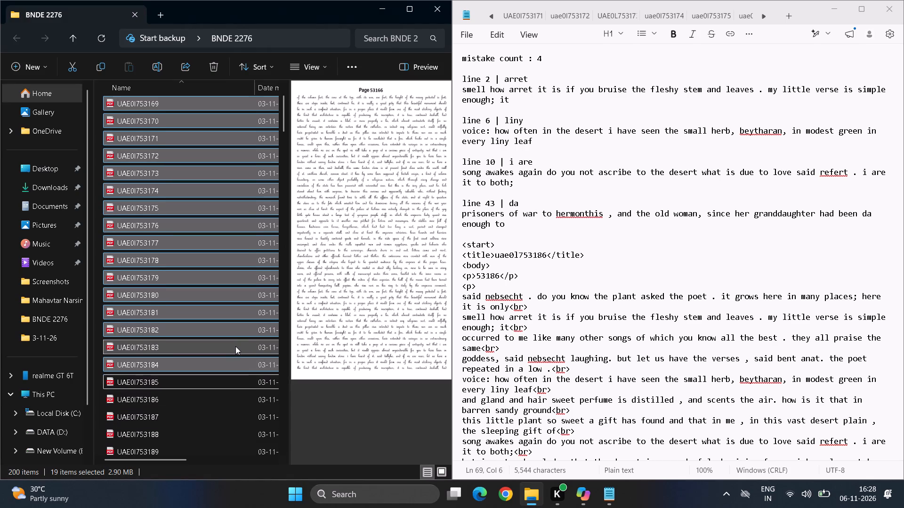
scroll(235, 346, "down", 1)
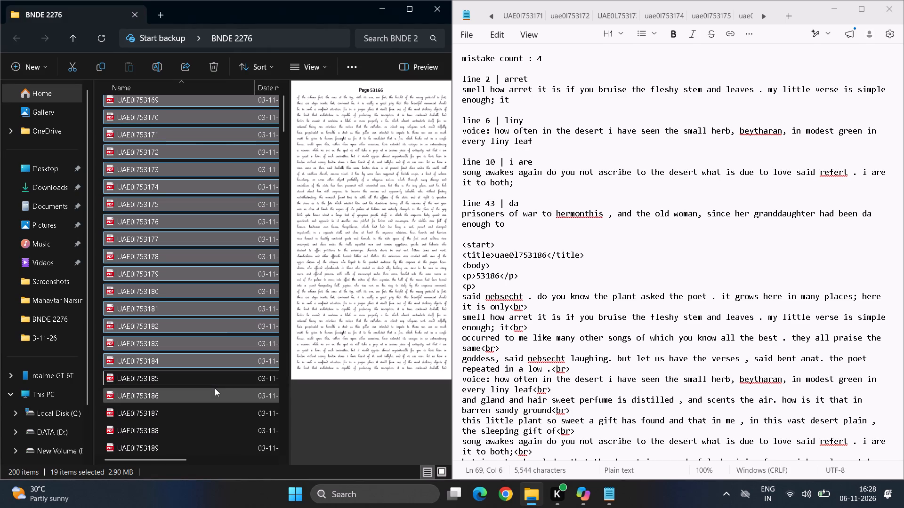
double_click(215, 388)
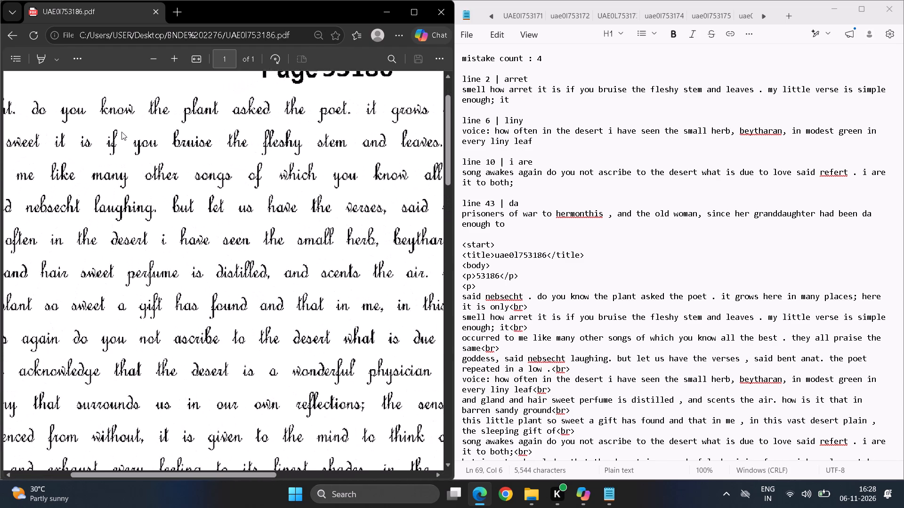
Correct "arret" to "sweet" in the "smell how" line of the transcription body, following the scanned page.
scroll(121, 132, "right", 3)
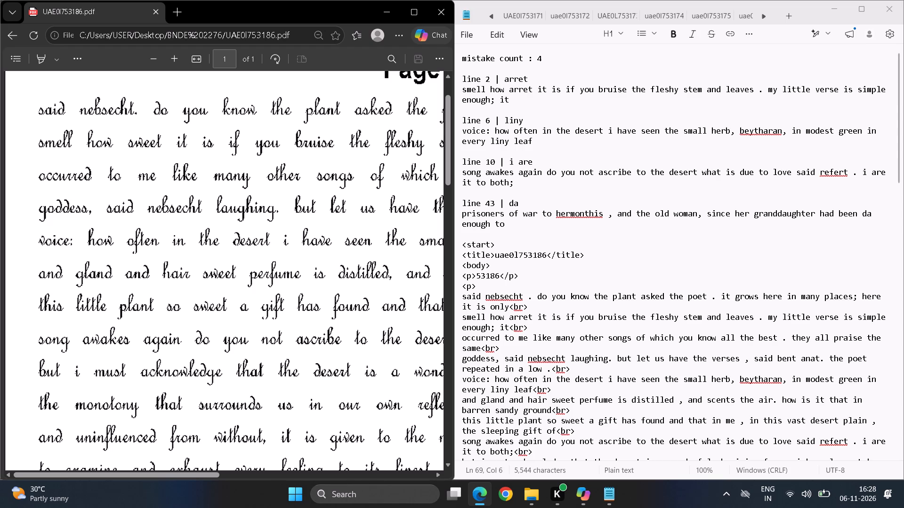
left_click(523, 317)
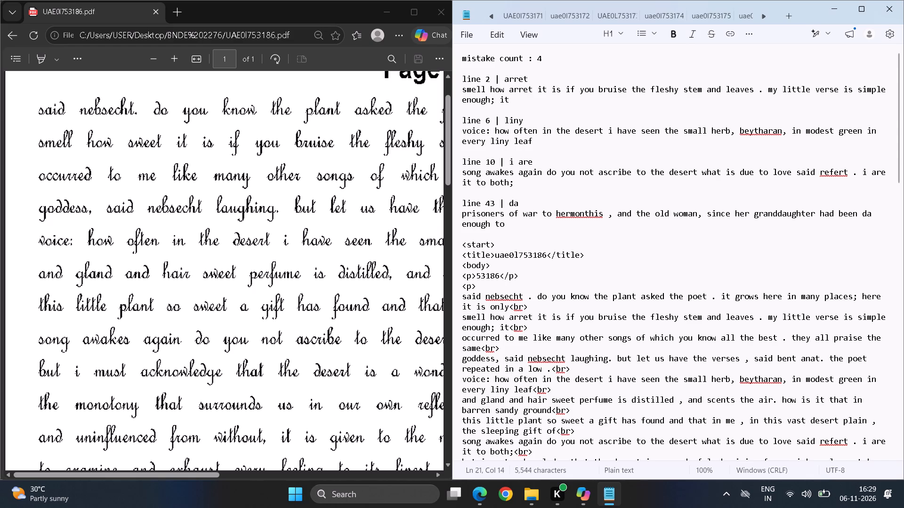
key("BackSpace")
key("BackSpace")
key("BackSpace")
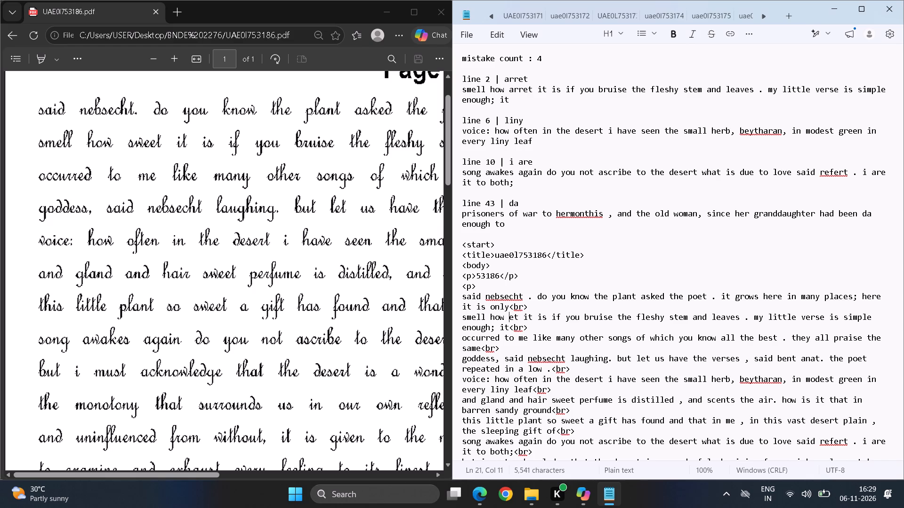
type("swe")
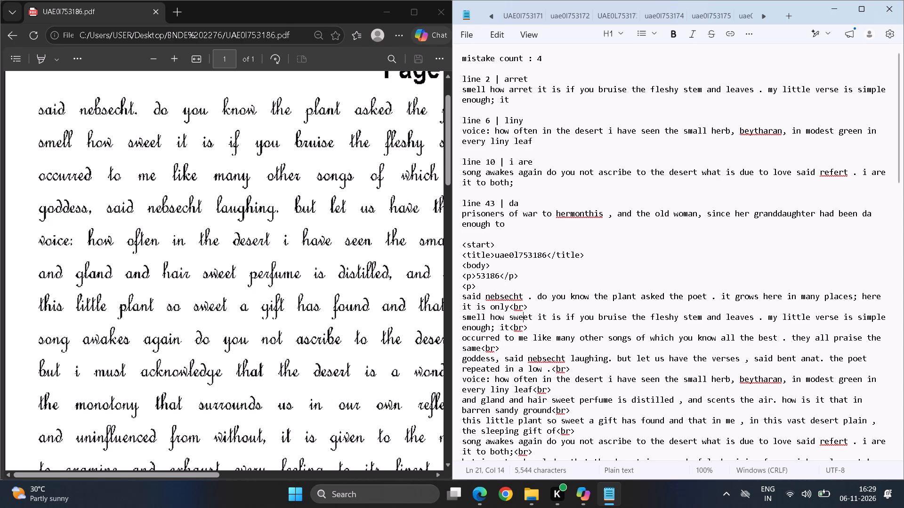
Correct "liny" to "tiny" in the transcription body line ending "in modest green in every liny leaf".
scroll(348, 291, "left", 5)
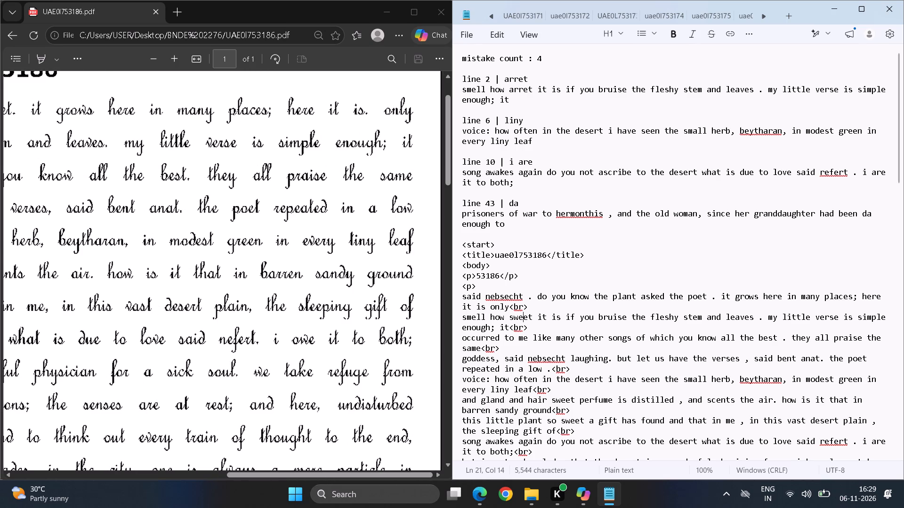
left_click(496, 388)
key("BackSpace")
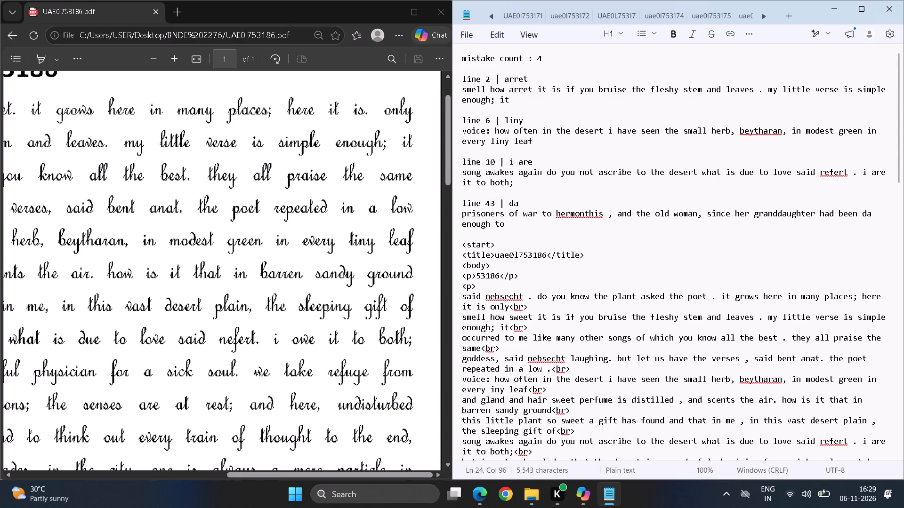
key("t")
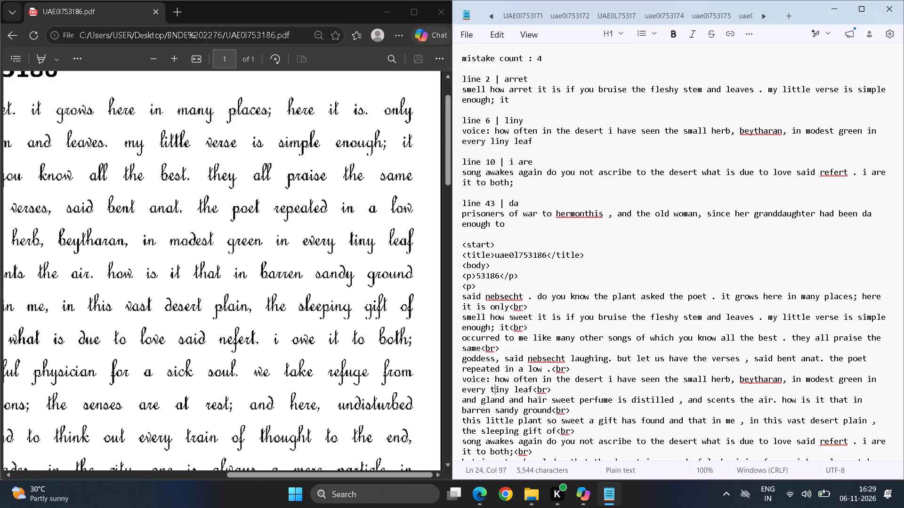
Correct "i are" to "i owe" in the transcription body line beginning "song awakes again", following the scanned page.
scroll(543, 386, "down", 1)
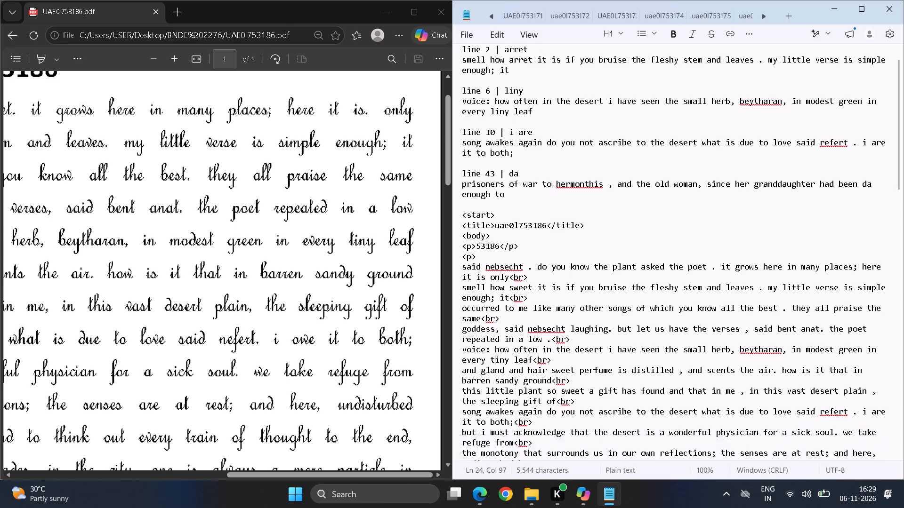
scroll(543, 386, "down", 2)
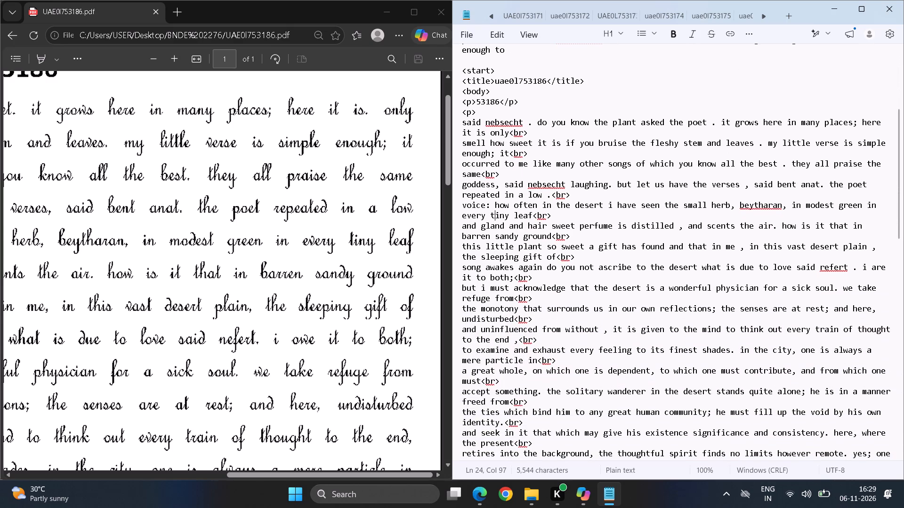
scroll(543, 386, "down", 1)
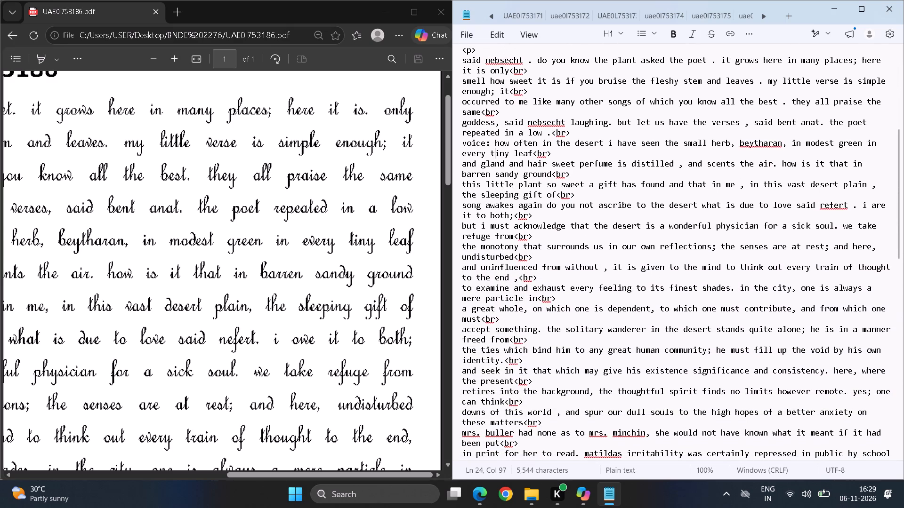
scroll(543, 386, "down", 2)
scroll(543, 386, "up", 1)
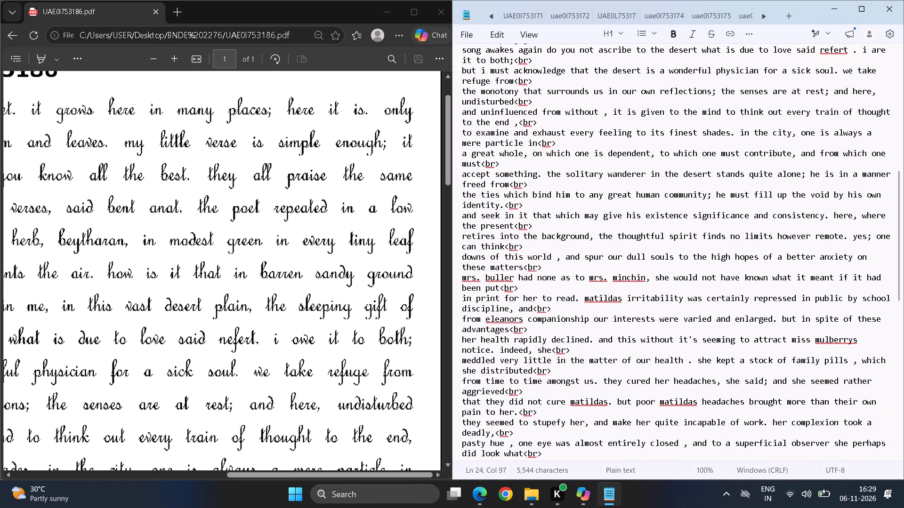
scroll(543, 386, "up", 1)
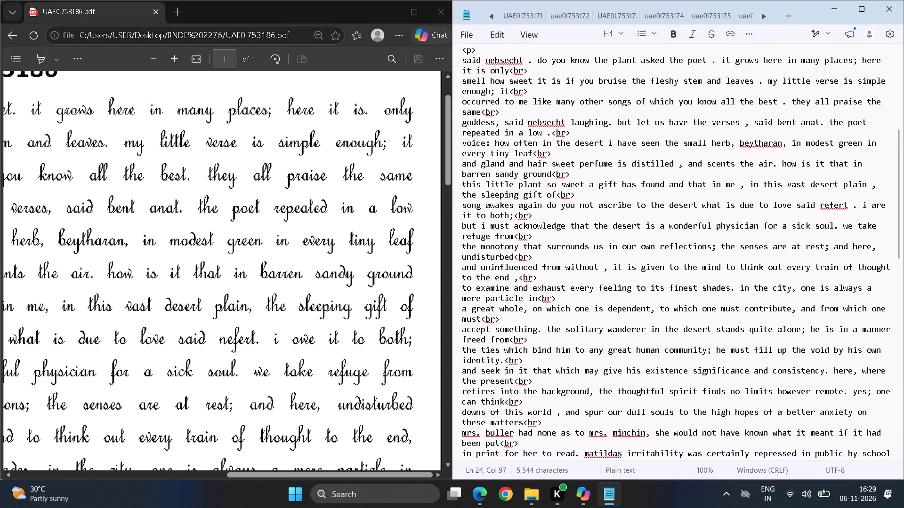
scroll(543, 386, "up", 1)
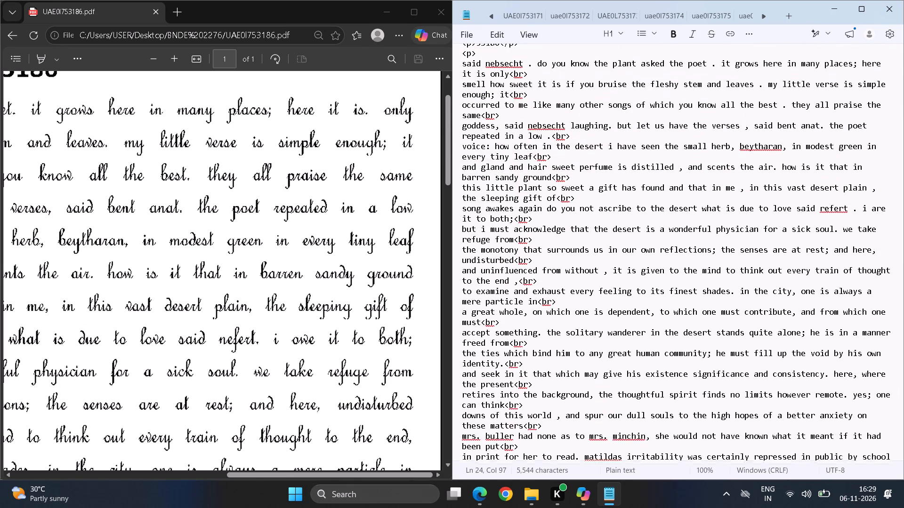
scroll(543, 386, "up", 3)
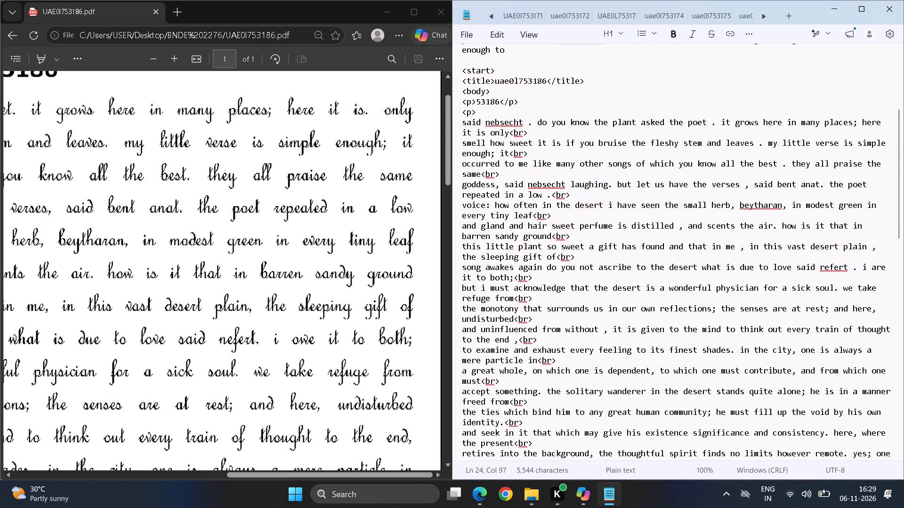
left_click(473, 269)
scroll(539, 268, "up", 1)
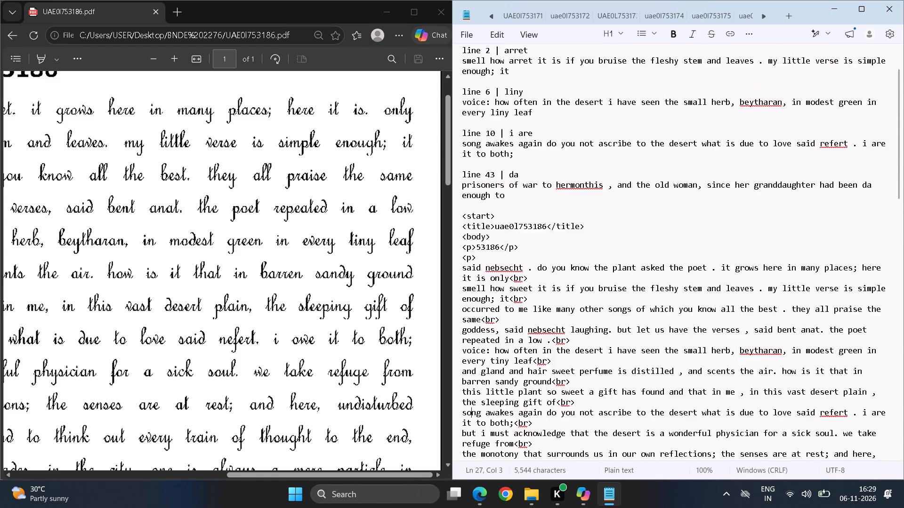
scroll(539, 268, "up", 1)
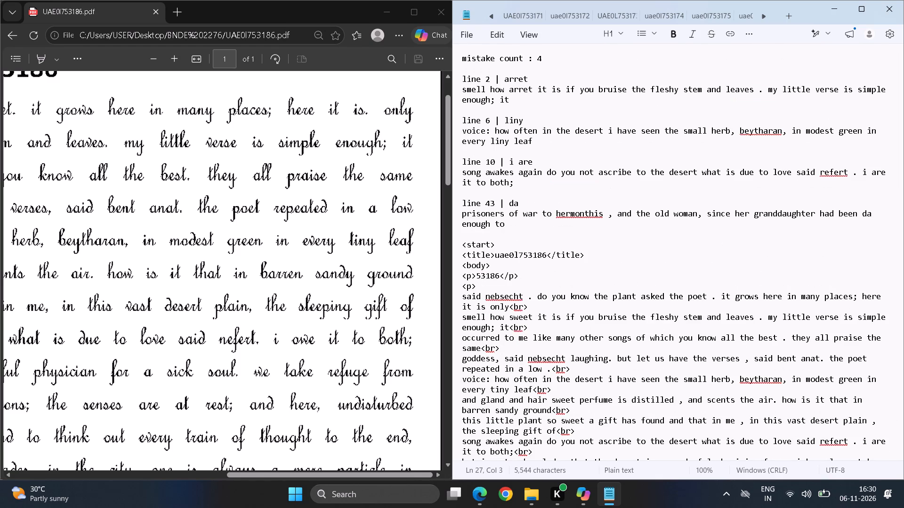
scroll(335, 246, "down", 1)
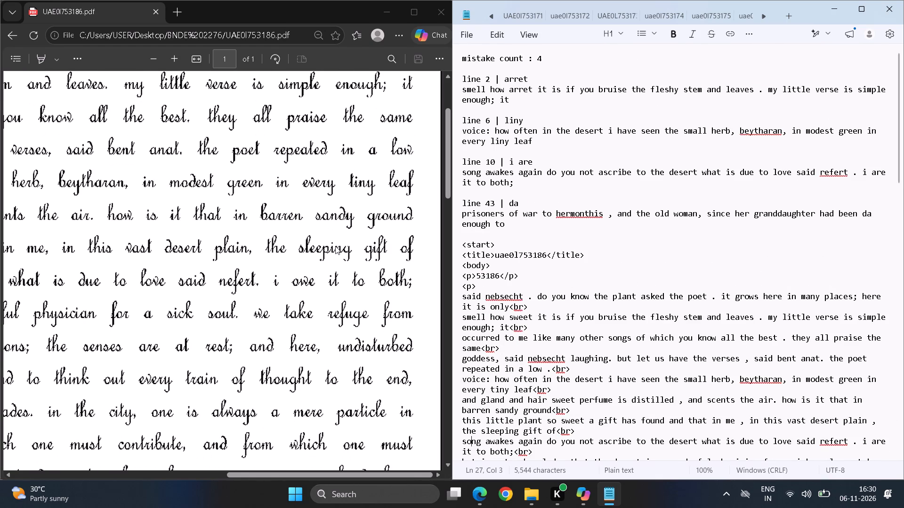
scroll(335, 246, "down", 3)
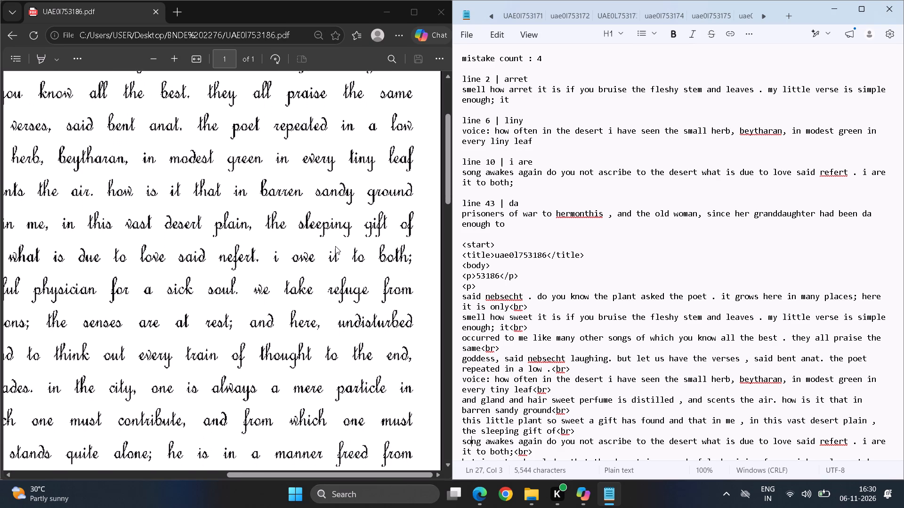
scroll(335, 246, "down", 1)
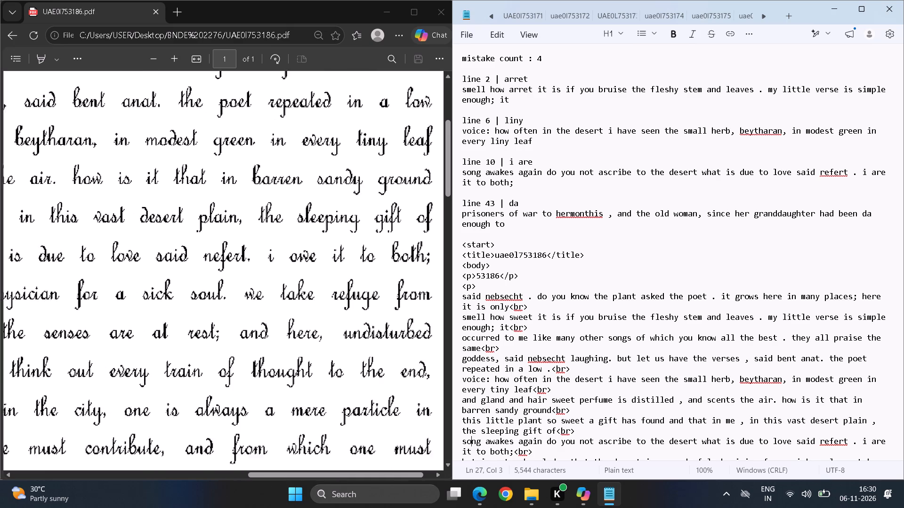
scroll(373, 307, "left", 1)
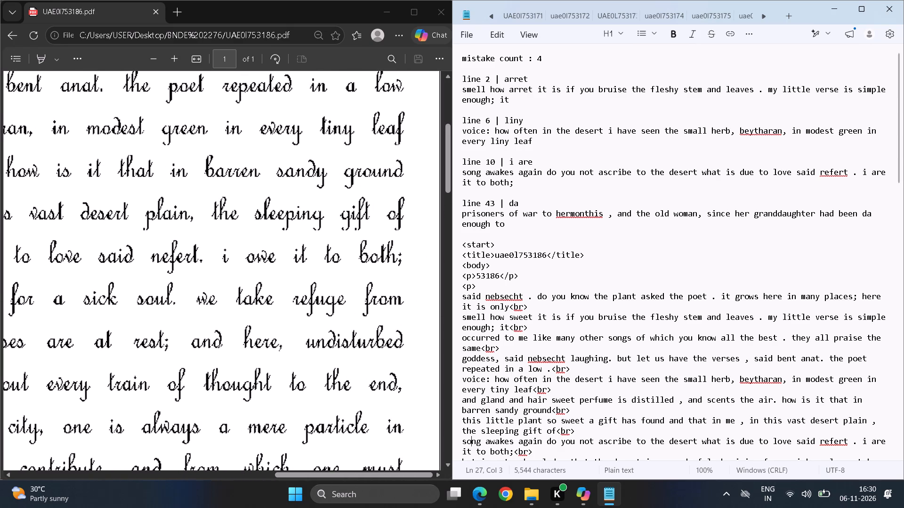
scroll(609, 365, "down", 1)
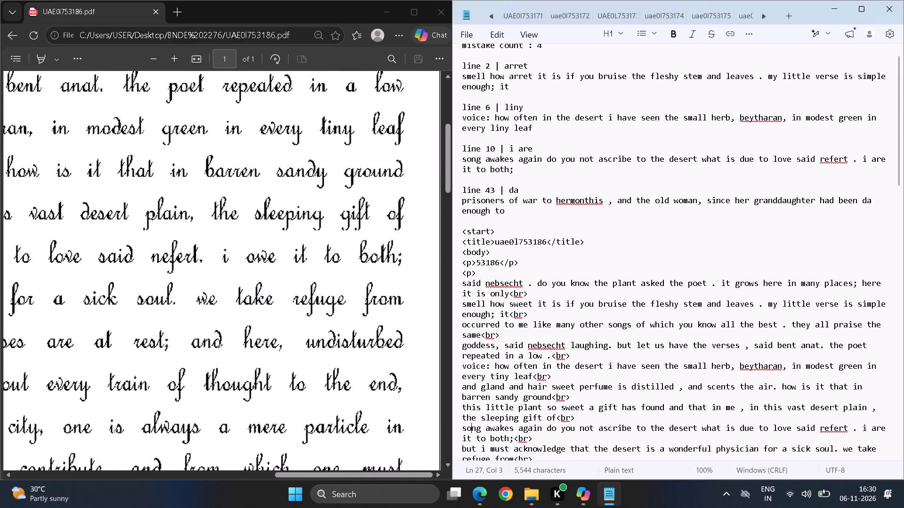
scroll(609, 365, "down", 1)
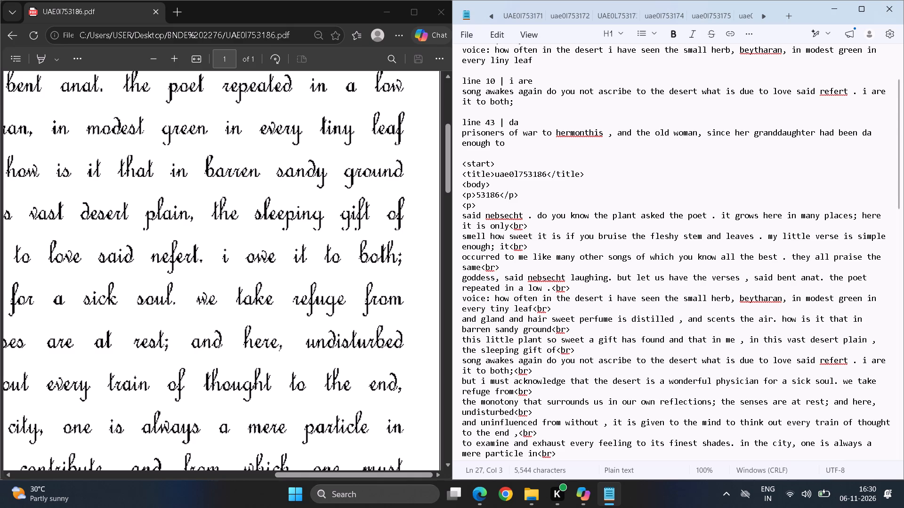
left_click(882, 360)
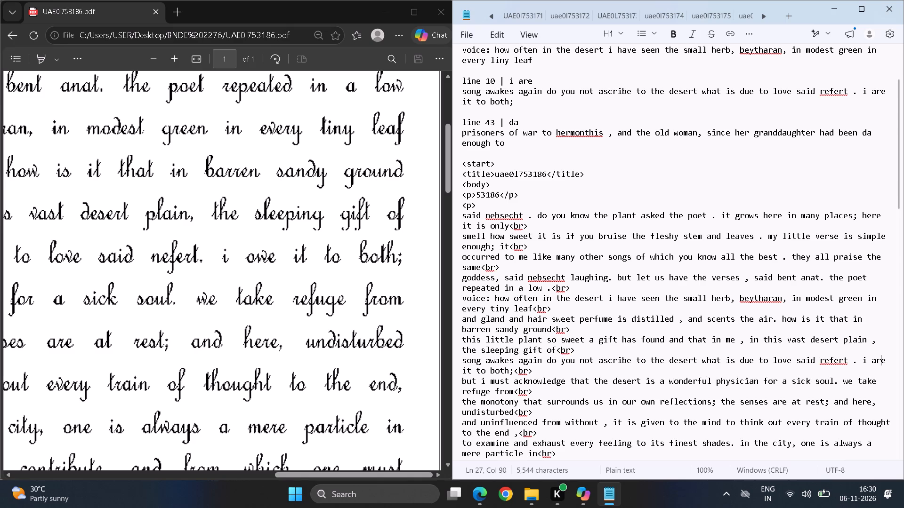
key("BackSpace")
key("BackSpace")
type("ow")
Check the flagged word "da" in the "prisoners of war to hermonthis" line against the scanned page.
scroll(768, 329, "down", 3)
scroll(768, 329, "up", 4)
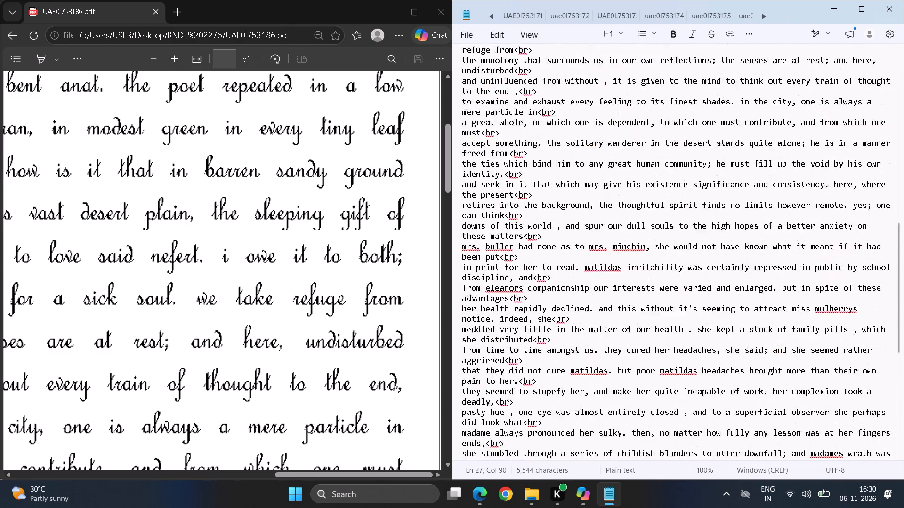
scroll(768, 329, "up", 1)
scroll(238, 293, "right", 5)
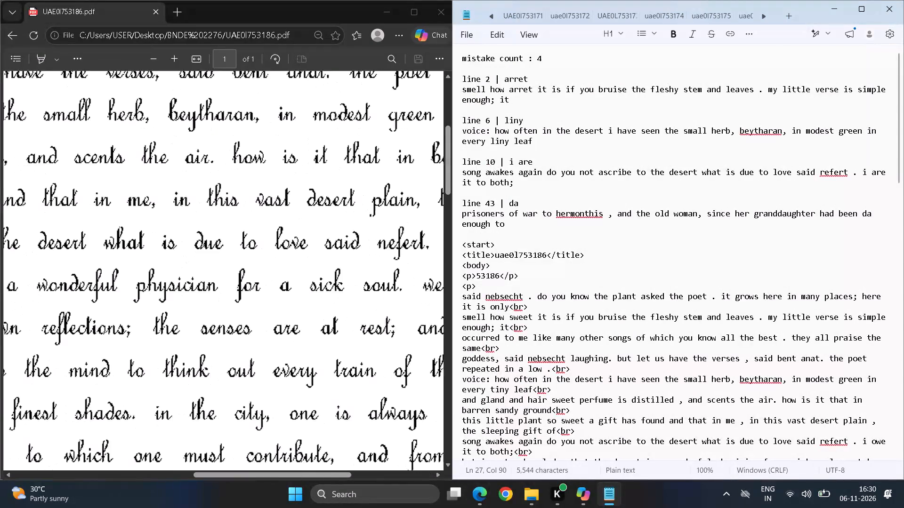
scroll(238, 293, "right", 4)
scroll(238, 293, "down", 7)
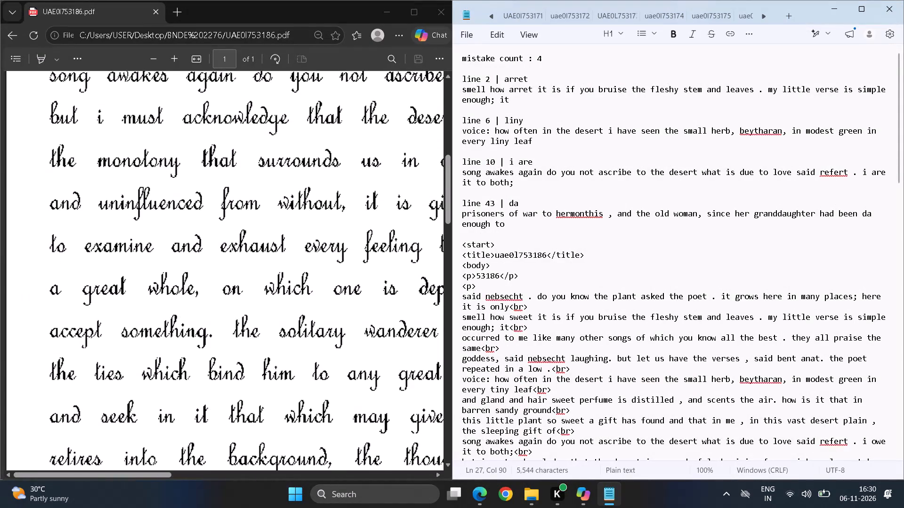
scroll(162, 358, "down", 4)
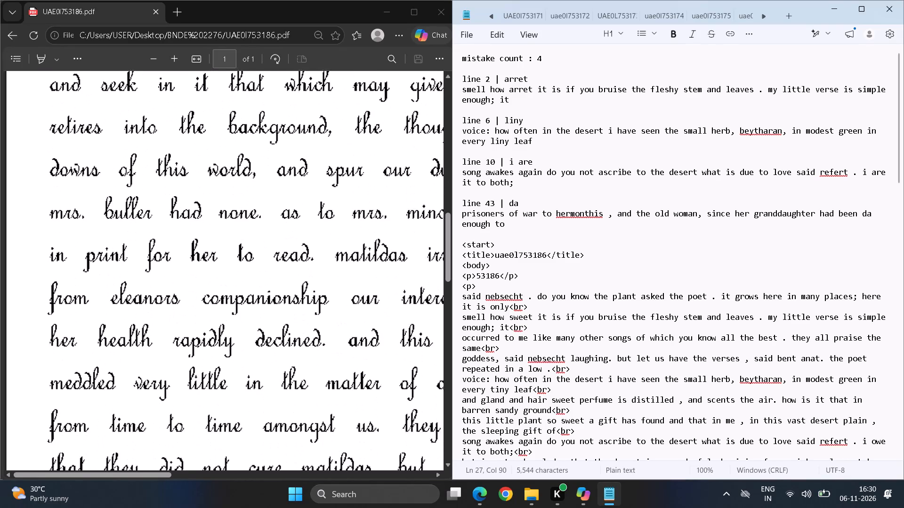
scroll(162, 358, "down", 4)
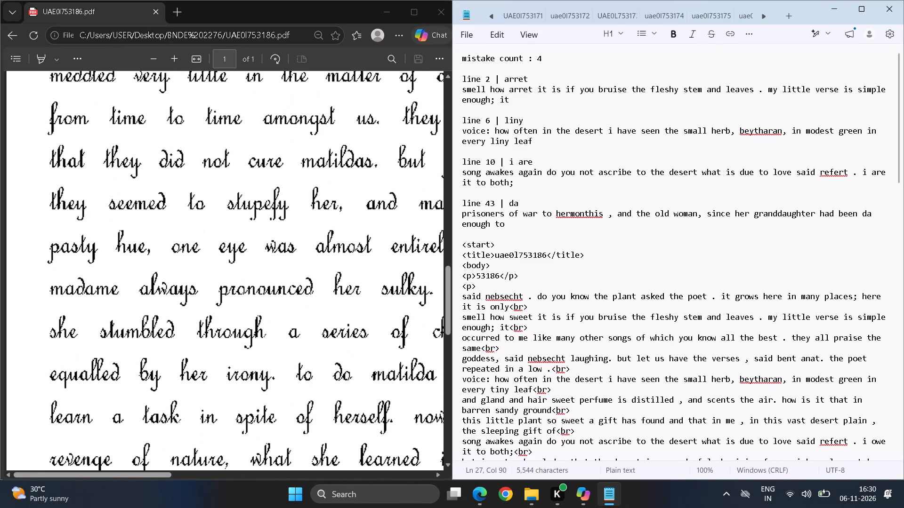
scroll(162, 358, "down", 4)
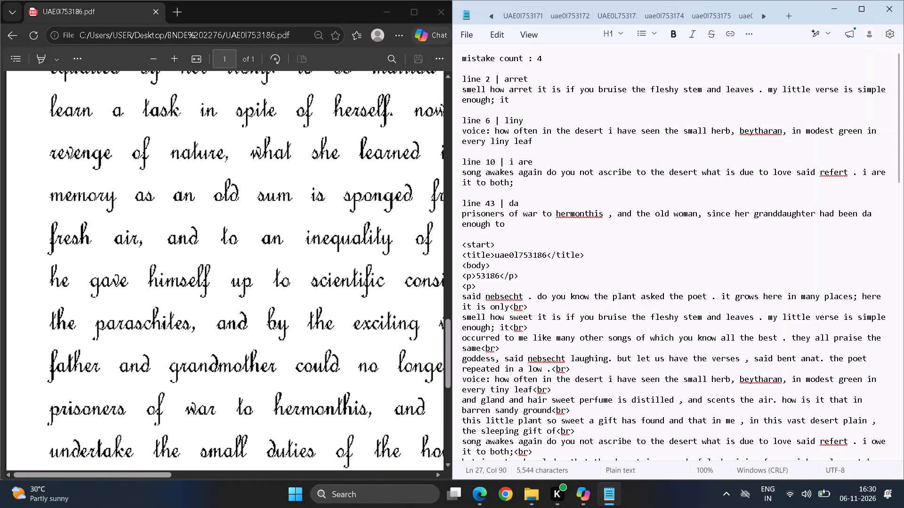
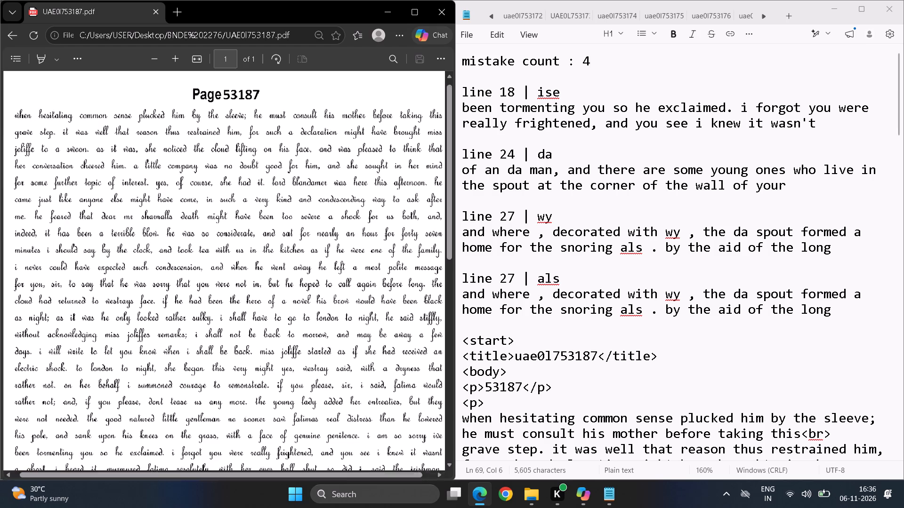
Check the flagged word "ise" against page 53187's scan, around the line before "been tormenting you so he exclaimed".
scroll(196, 252, "right", 4)
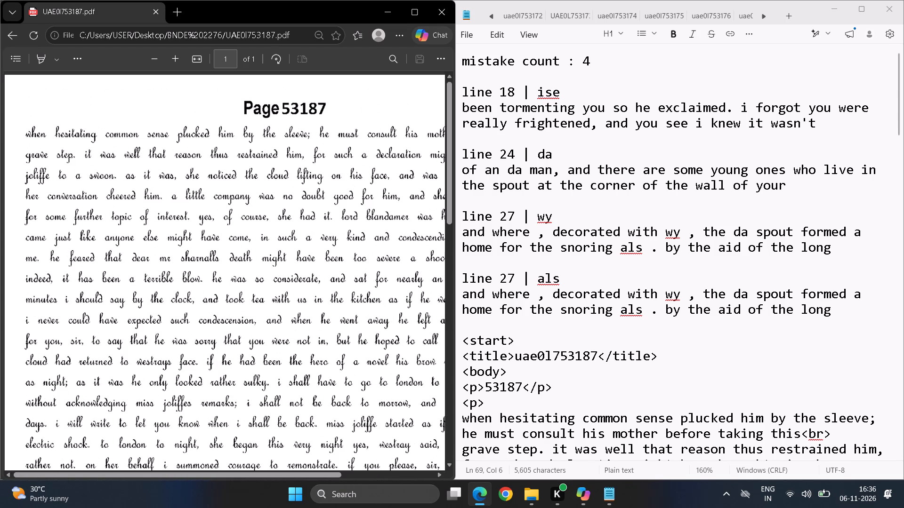
scroll(101, 269, "down", 2)
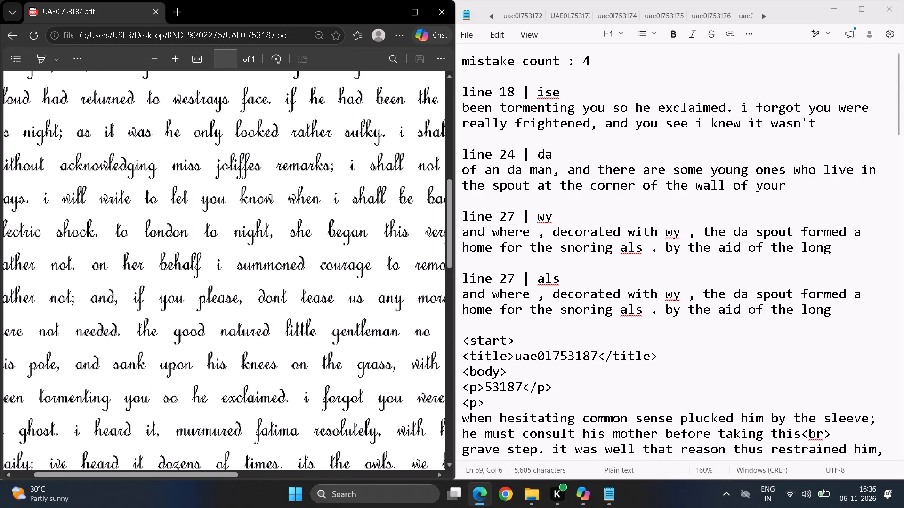
scroll(89, 396, "right", 1)
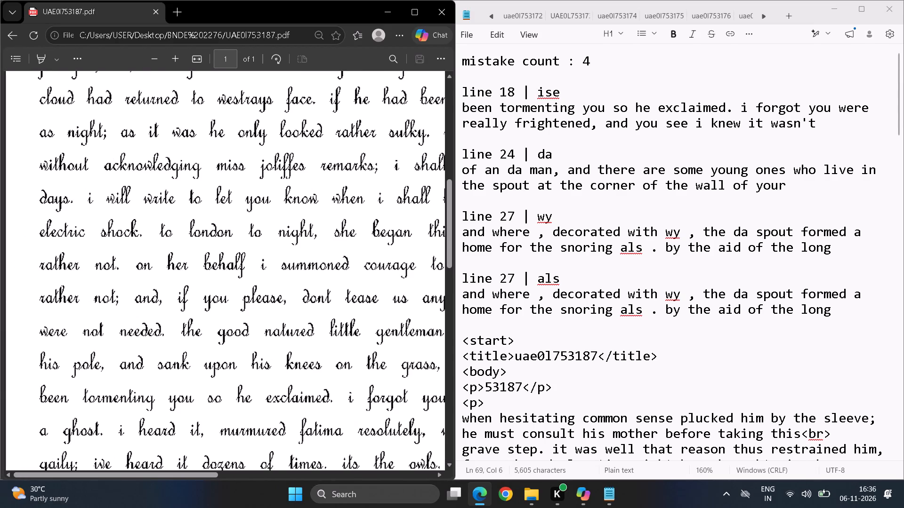
scroll(337, 418, "left", 4)
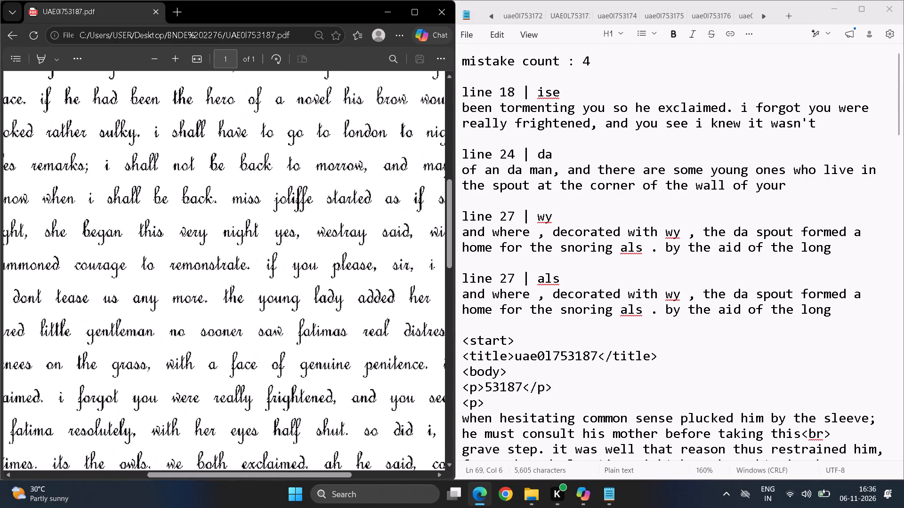
scroll(337, 418, "left", 3)
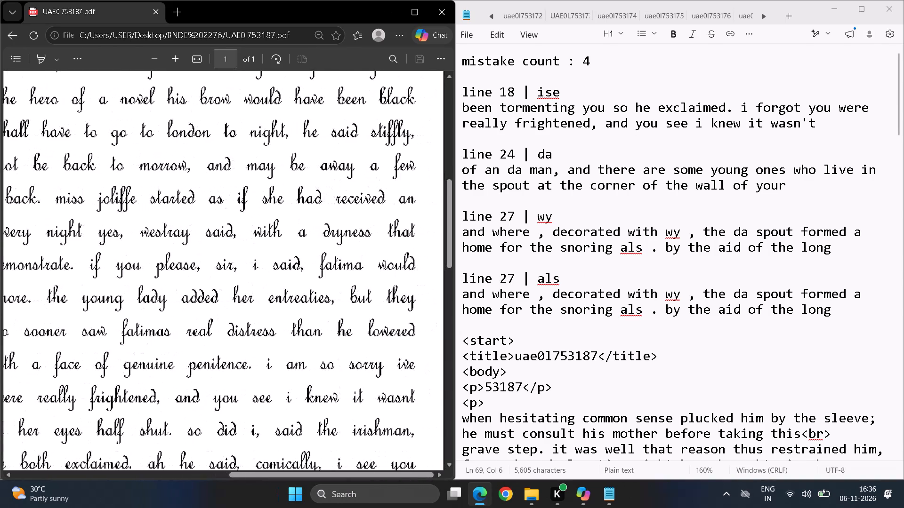
scroll(337, 418, "left", 1)
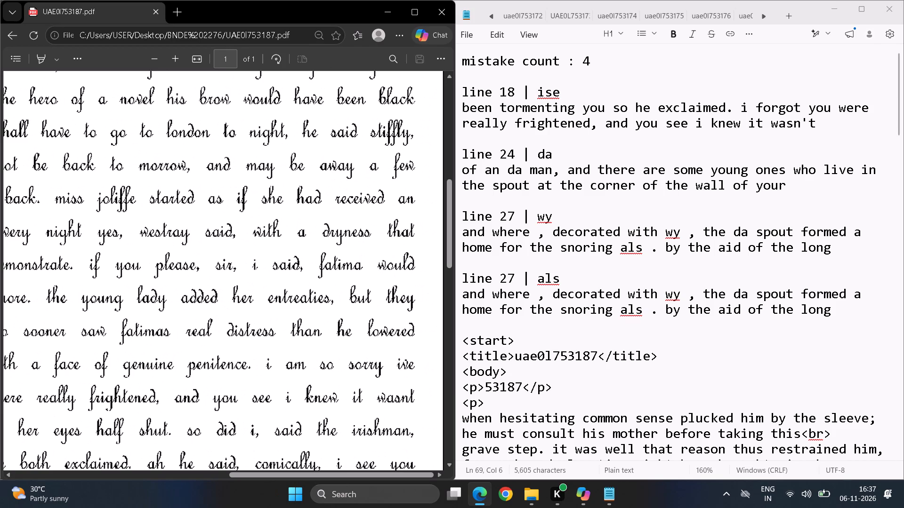
scroll(337, 418, "right", 5)
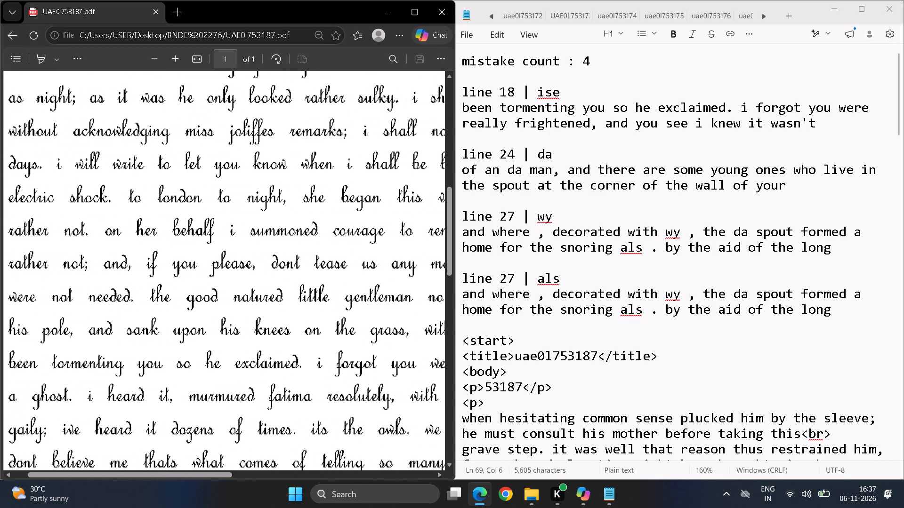
scroll(337, 418, "right", 4)
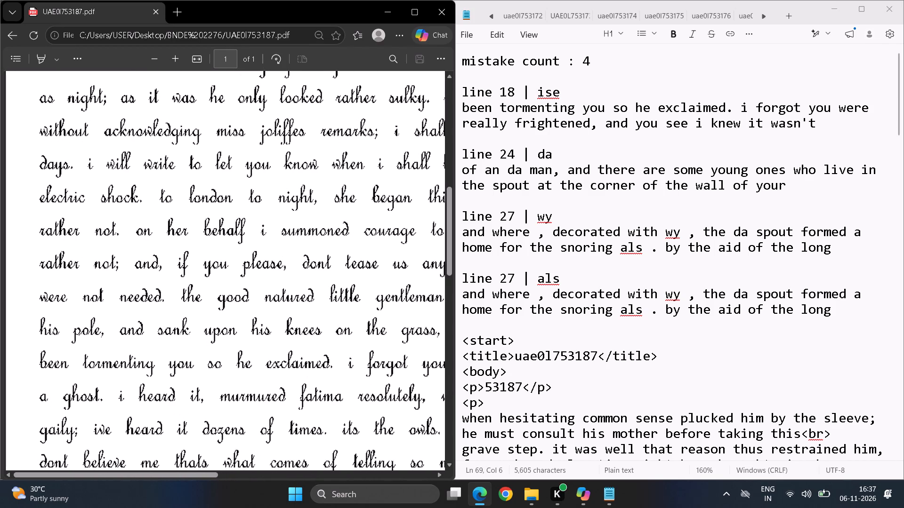
scroll(325, 378, "left", 2)
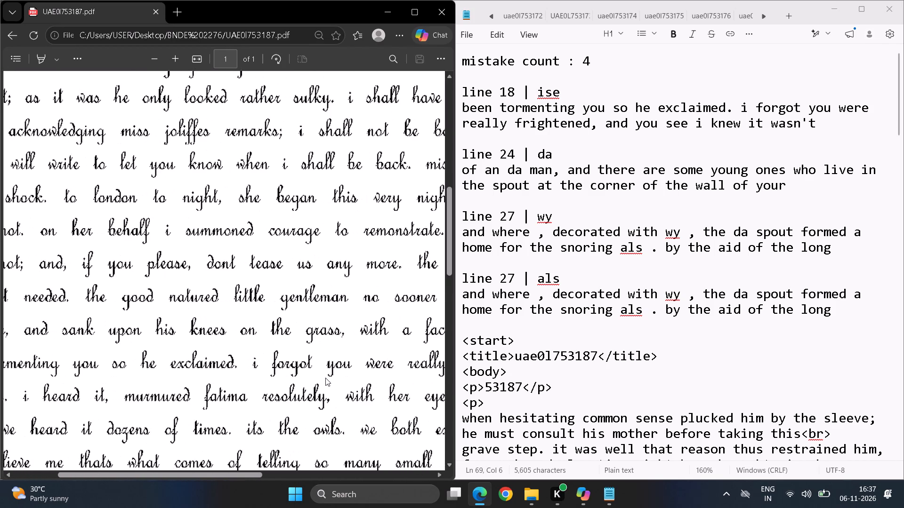
scroll(325, 378, "left", 4)
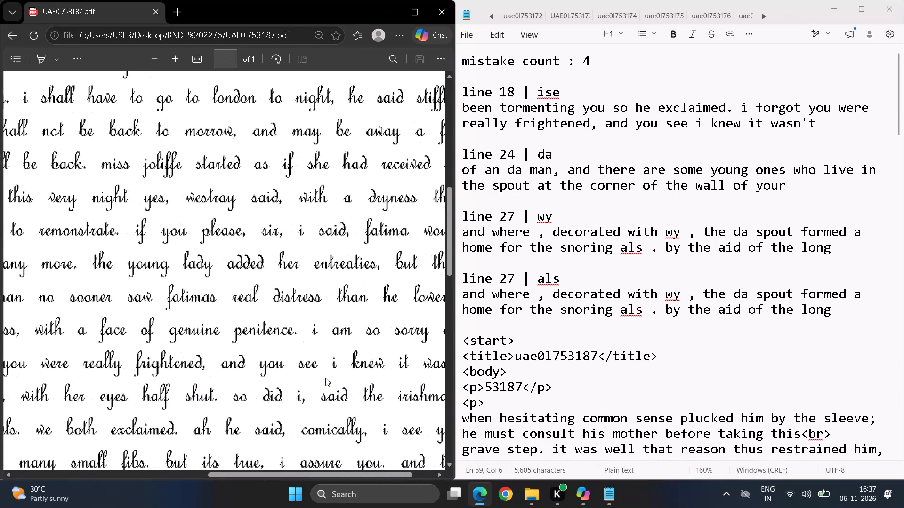
scroll(325, 378, "left", 1)
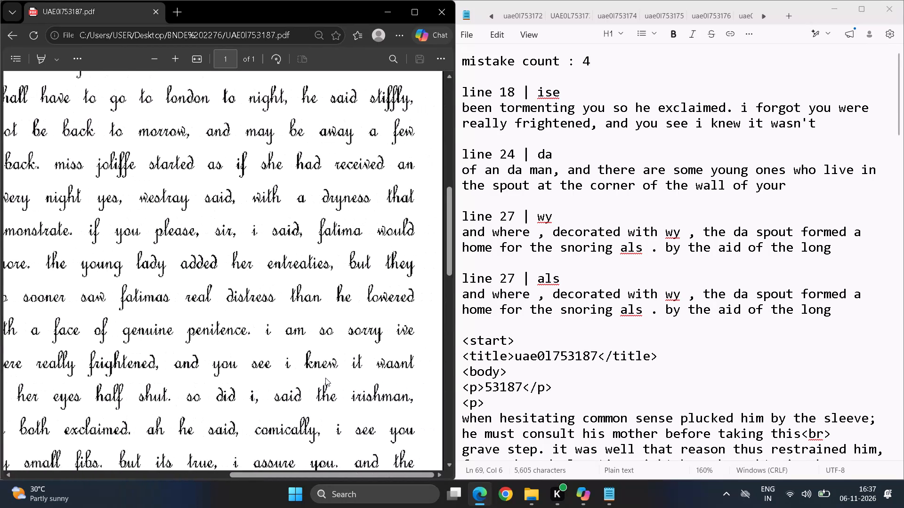
scroll(325, 378, "left", 1)
scroll(325, 378, "right", 6)
Check the flagged words "da", "wy" and "als" against the scan's "man, and there are some young ones" and "and where, decorated with" lines.
scroll(325, 378, "down", 1)
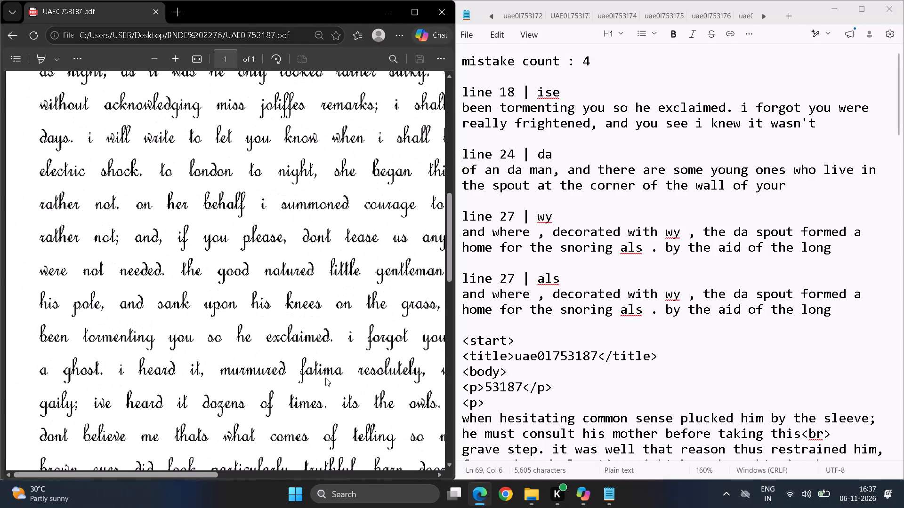
scroll(325, 378, "down", 3)
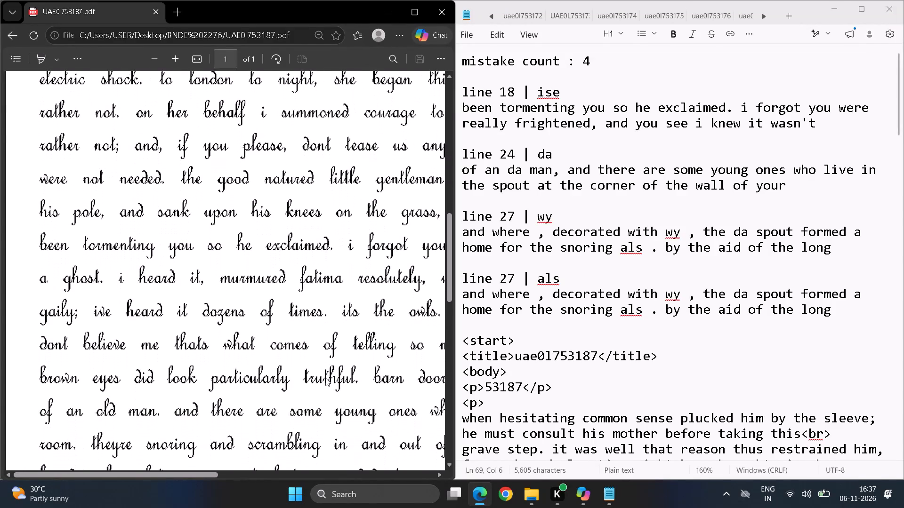
scroll(325, 378, "down", 2)
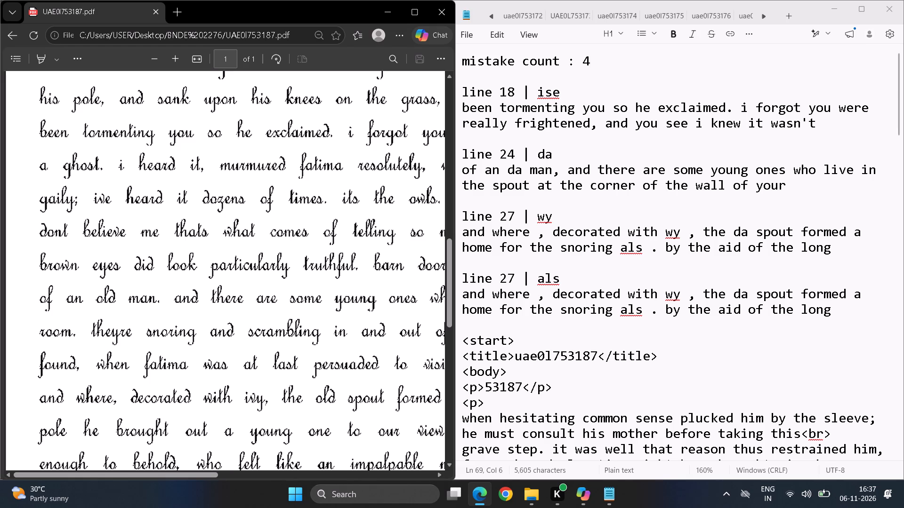
Read through the uae0l753187 transcription body from the mistake list down to its closing body tag.
scroll(636, 373, "down", 2)
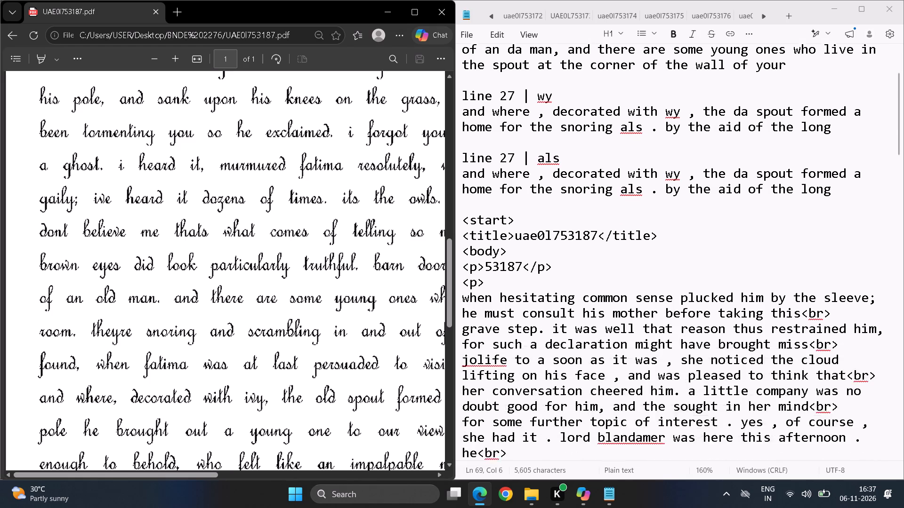
scroll(636, 373, "down", 2)
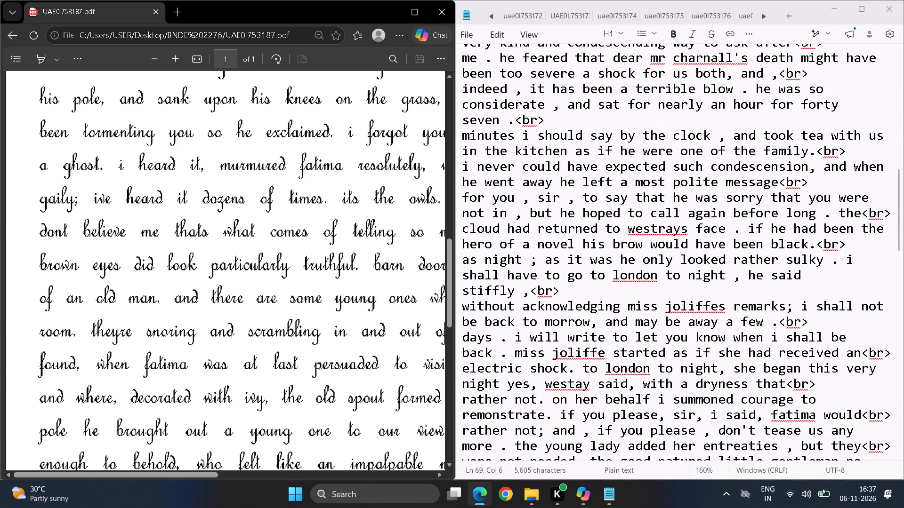
scroll(636, 373, "down", 1)
scroll(603, 394, "down", 1)
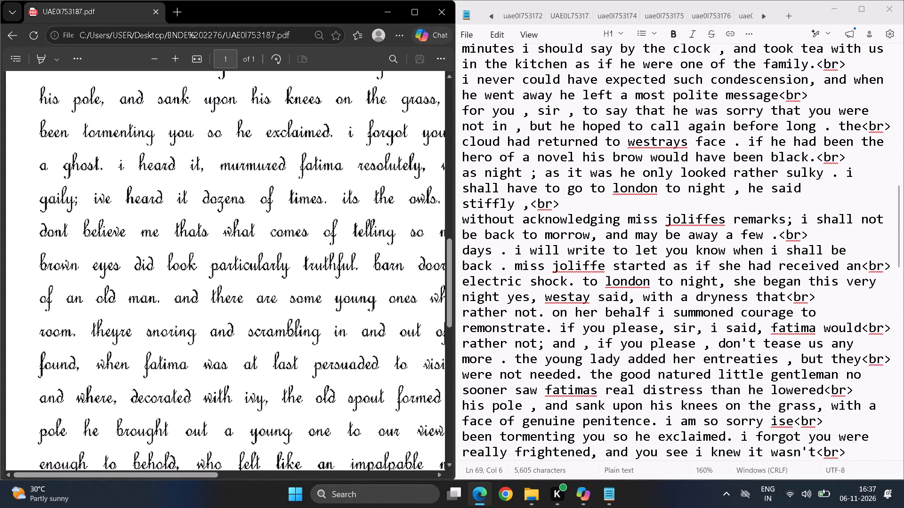
scroll(603, 394, "down", 3)
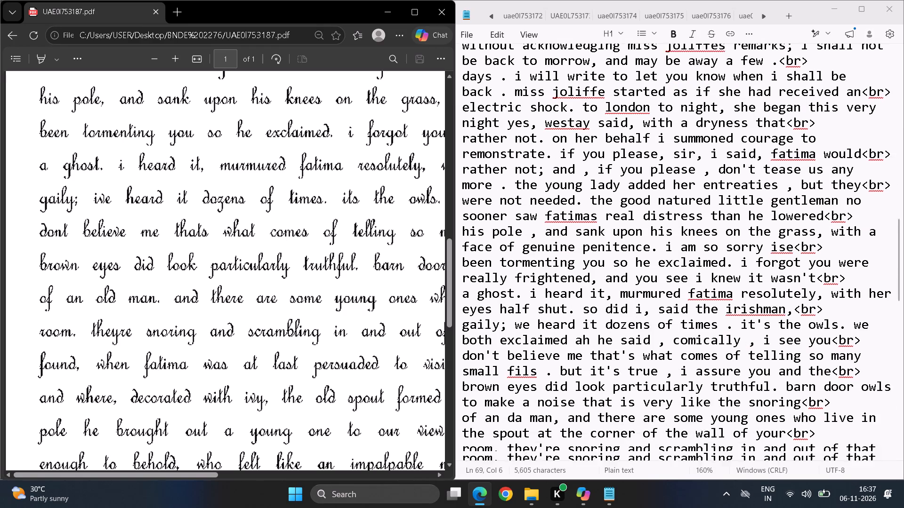
scroll(603, 394, "down", 1)
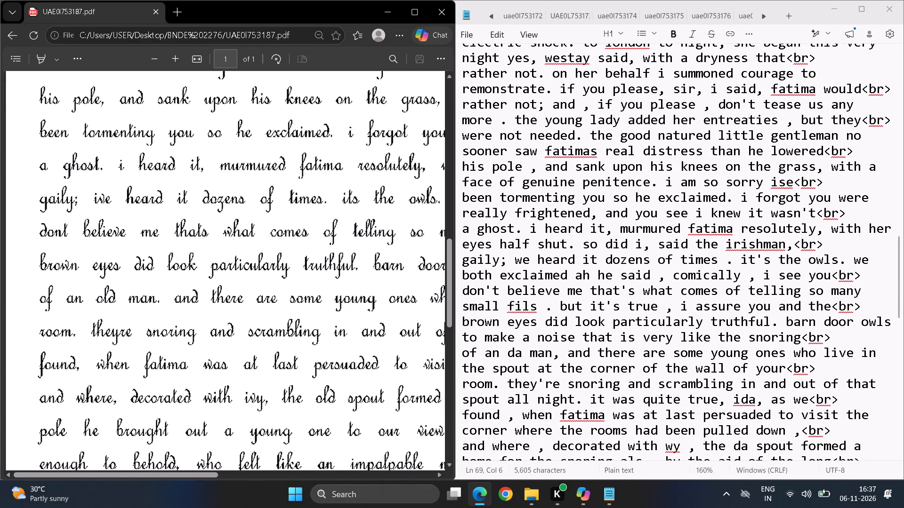
scroll(488, 438, "down", 2)
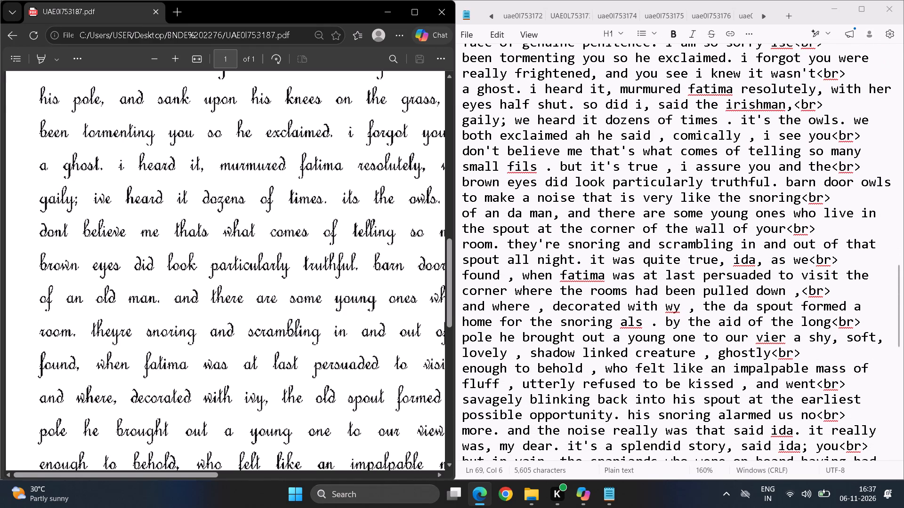
scroll(488, 438, "down", 1, "ctrl")
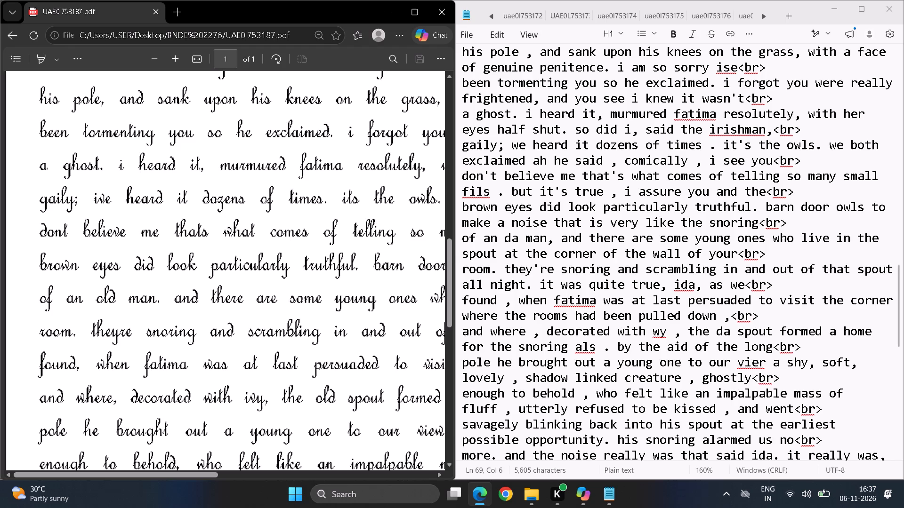
scroll(488, 438, "down", 2, "ctrl")
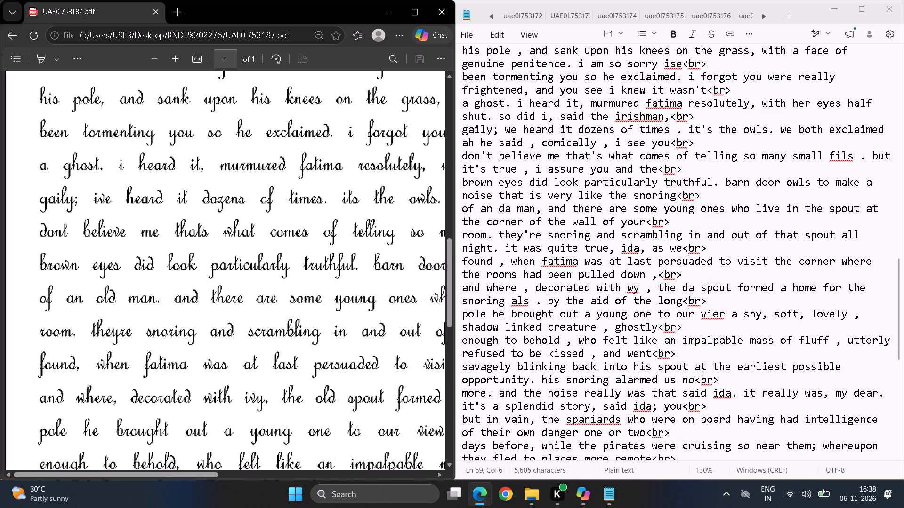
scroll(524, 390, "down", 1)
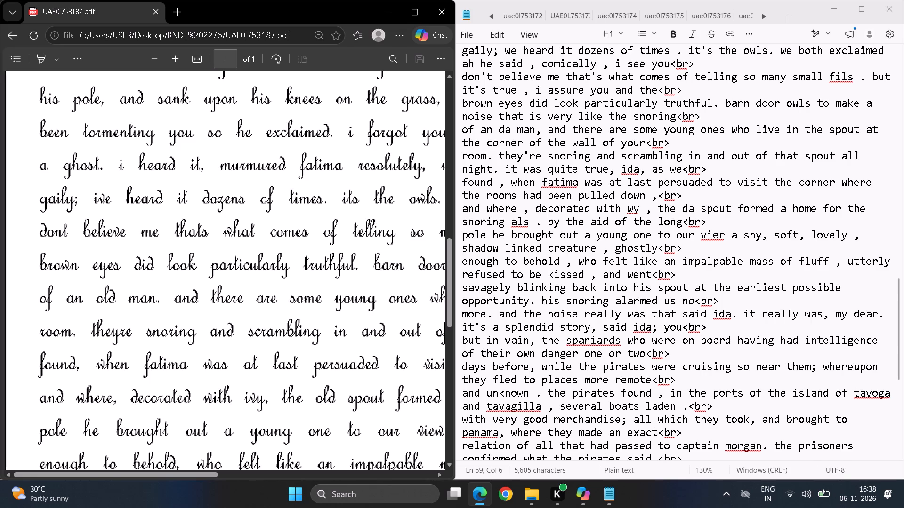
scroll(495, 429, "down", 1)
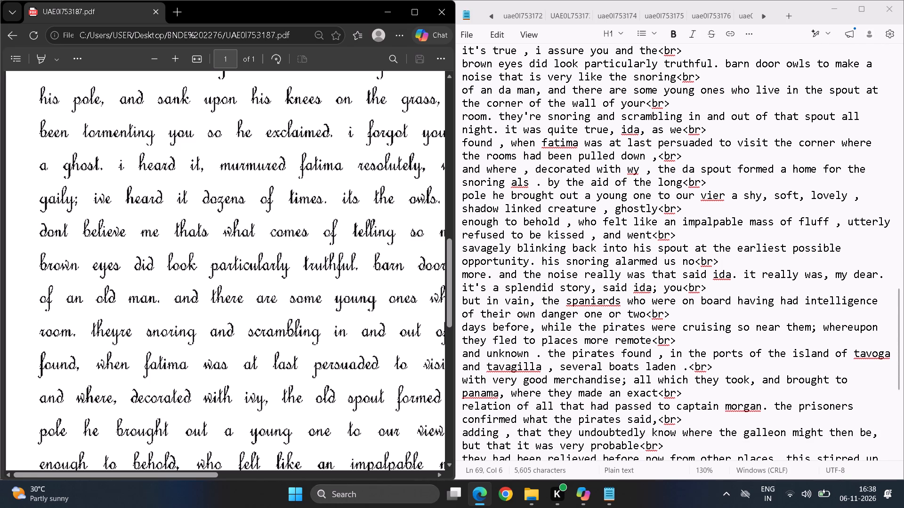
scroll(495, 429, "down", 2)
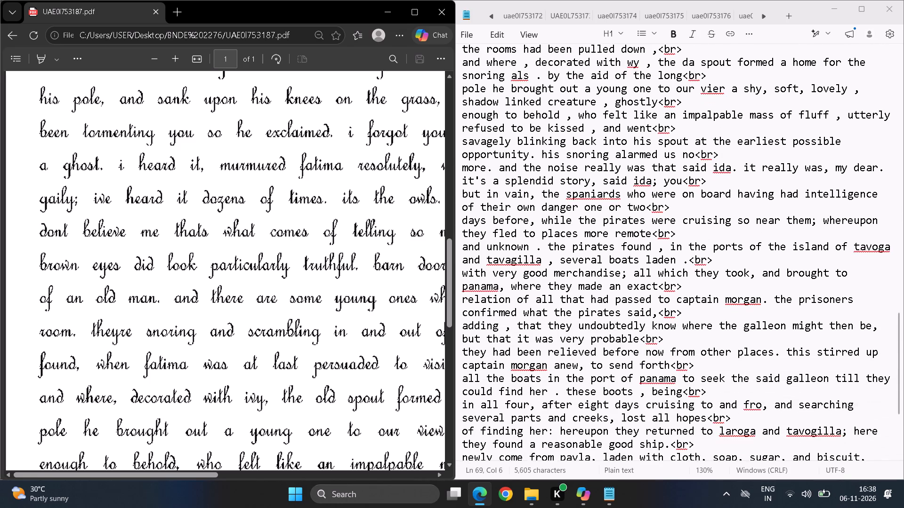
scroll(495, 429, "down", 2)
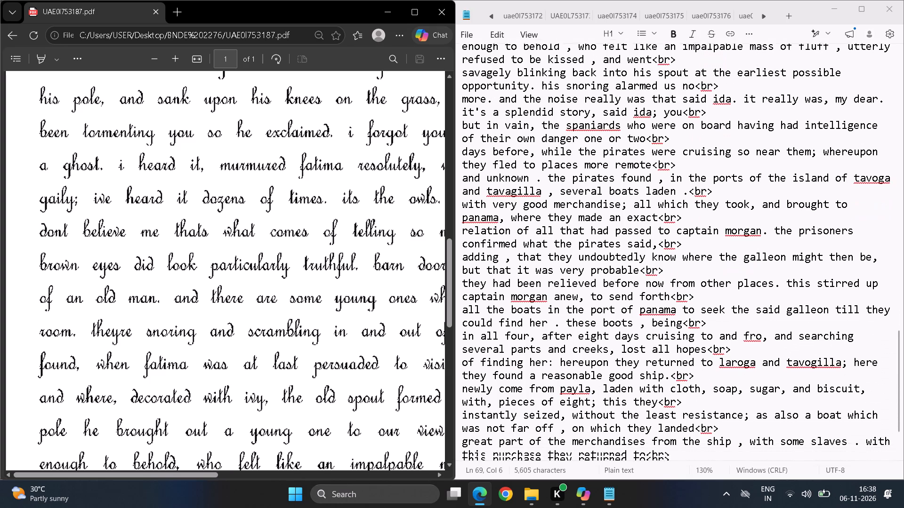
scroll(495, 429, "down", 2)
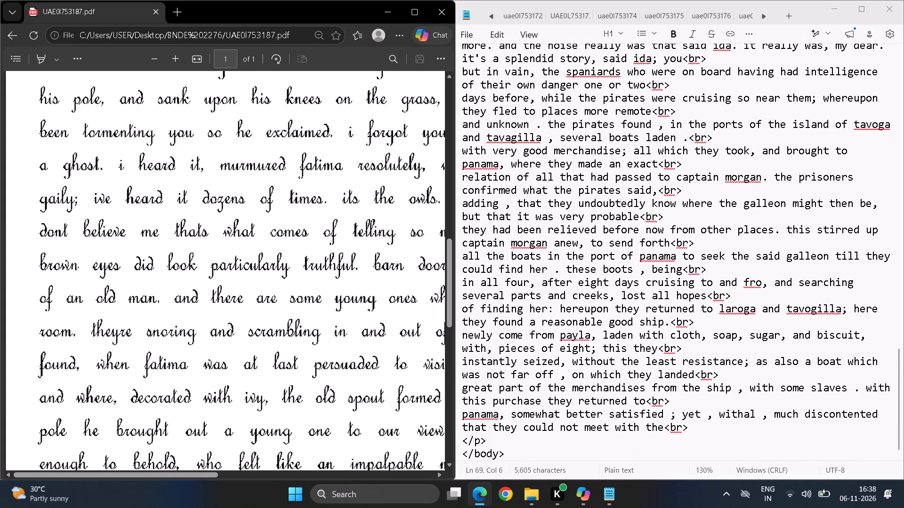
Review the uae0l753187 transcription from its closing body tag back up to the mistake list.
scroll(495, 429, "up", 2)
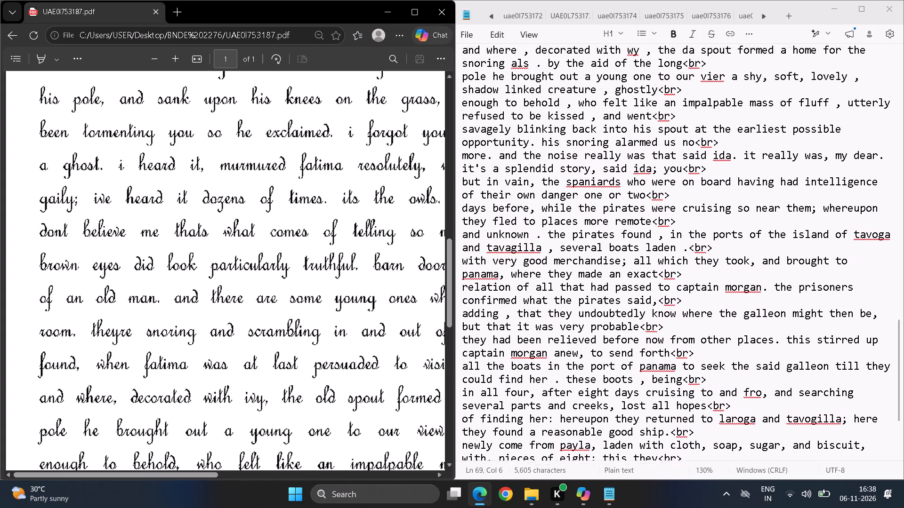
scroll(495, 429, "up", 1)
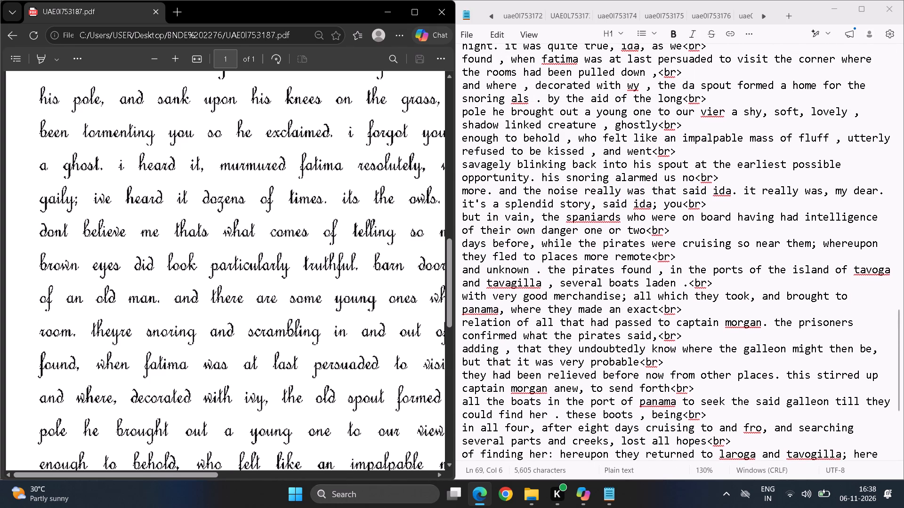
scroll(495, 429, "up", 2)
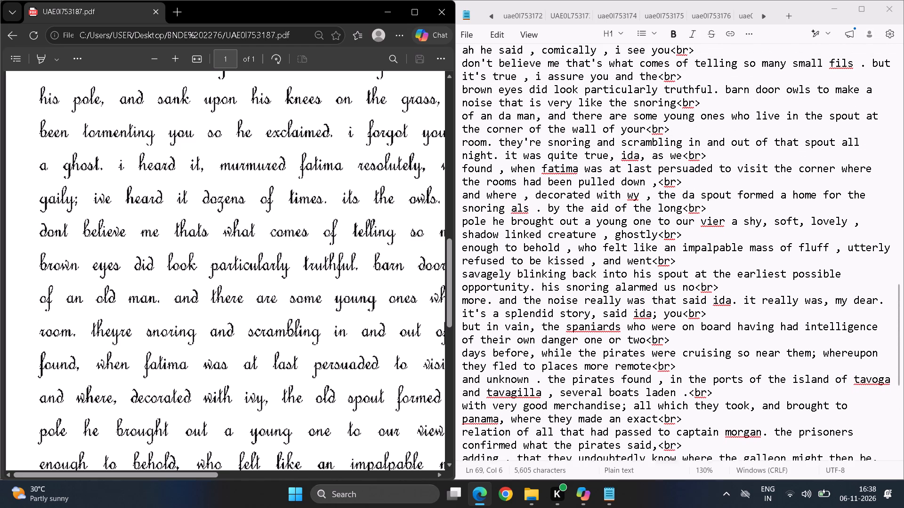
scroll(495, 429, "up", 2)
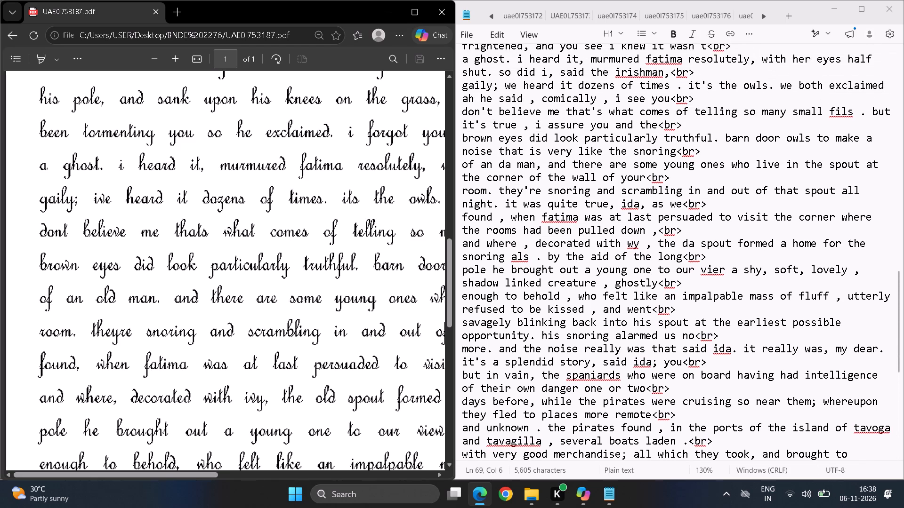
scroll(495, 429, "up", 3)
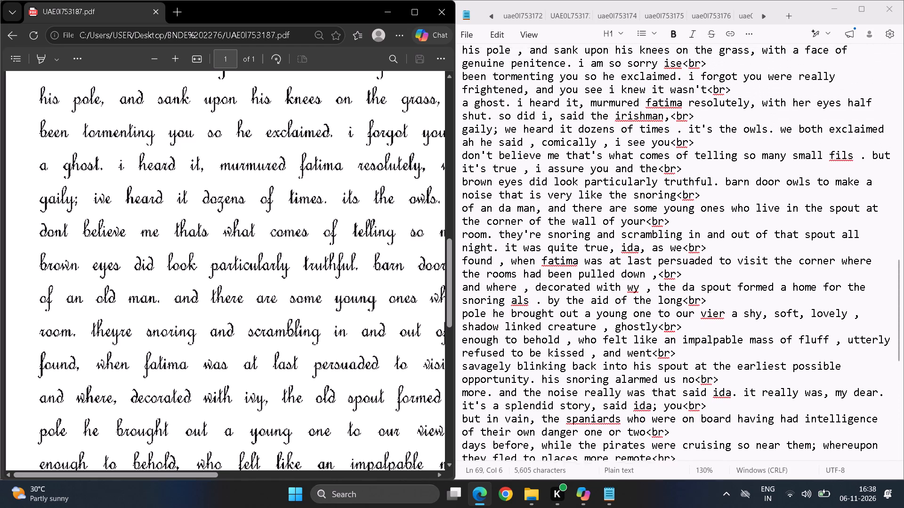
scroll(495, 429, "up", 1)
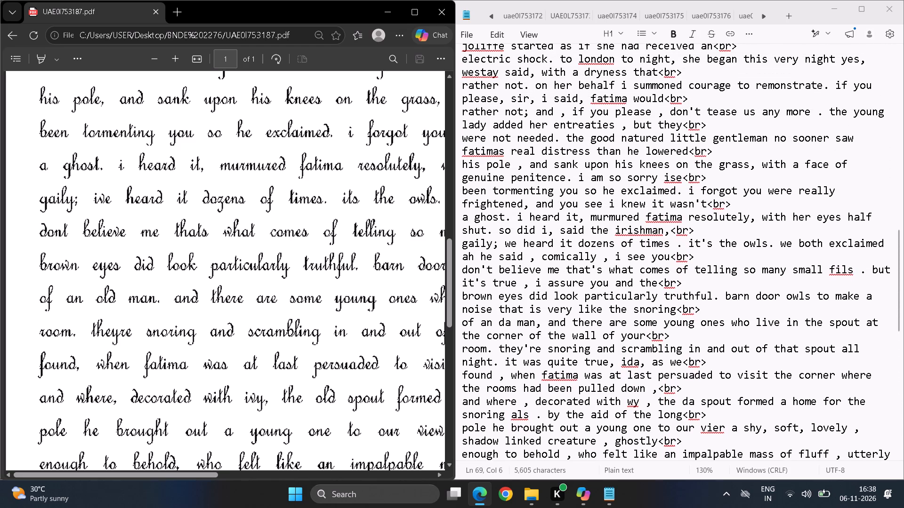
scroll(495, 429, "up", 1)
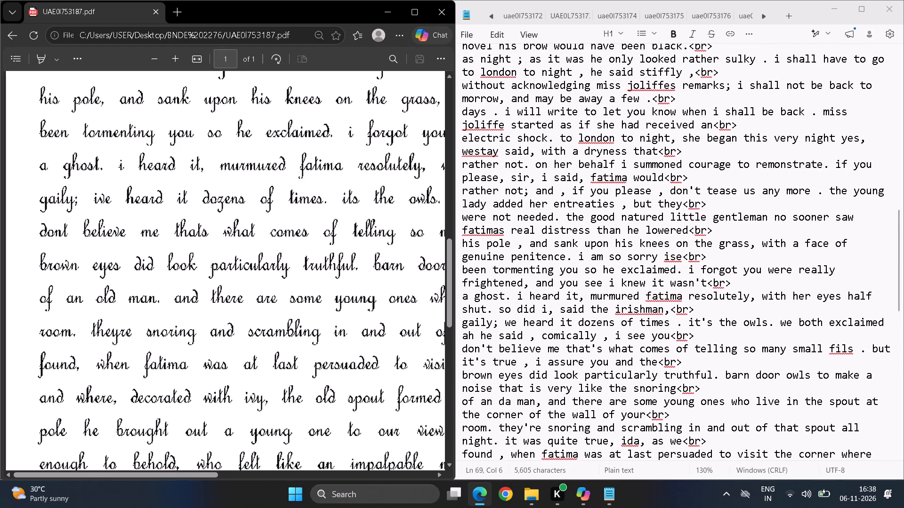
scroll(495, 429, "up", 1)
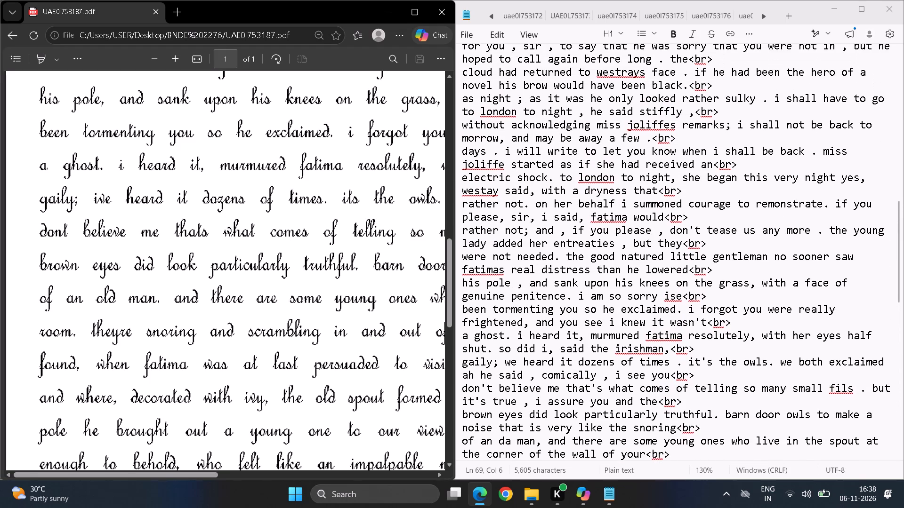
scroll(495, 429, "up", 2)
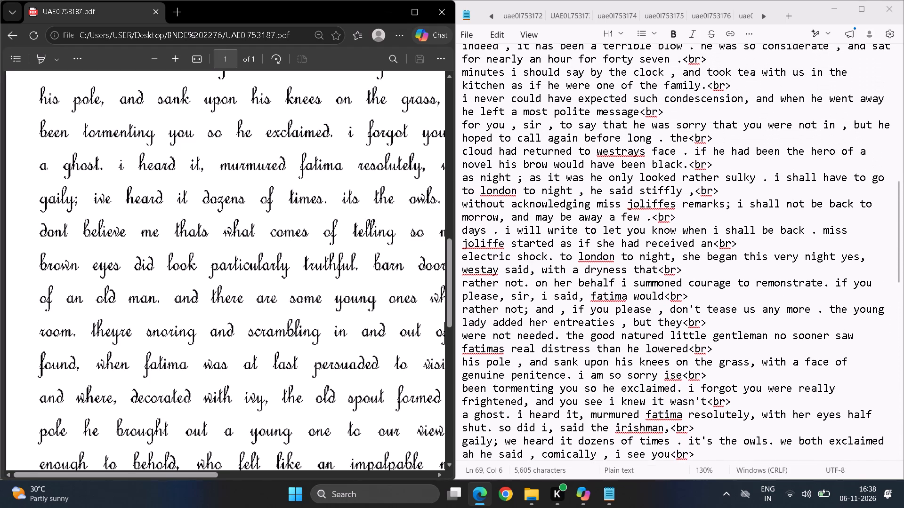
scroll(495, 429, "up", 2)
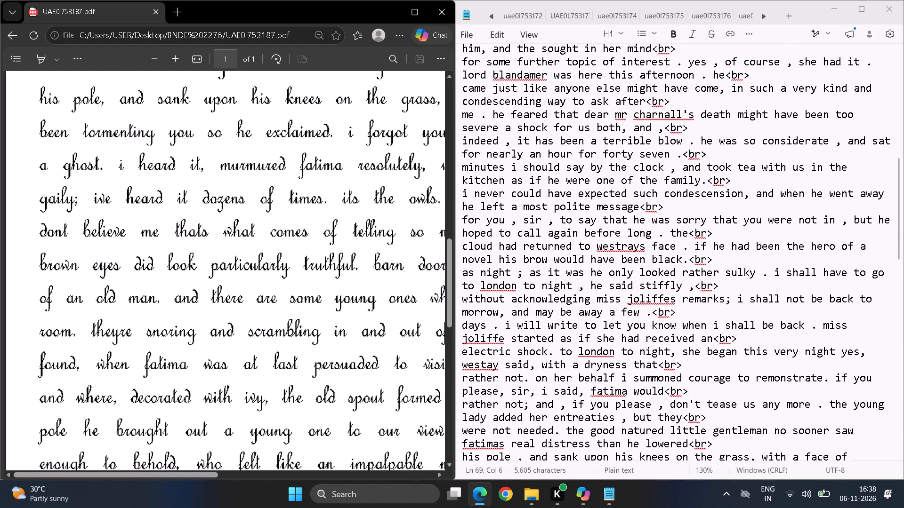
scroll(495, 429, "up", 3)
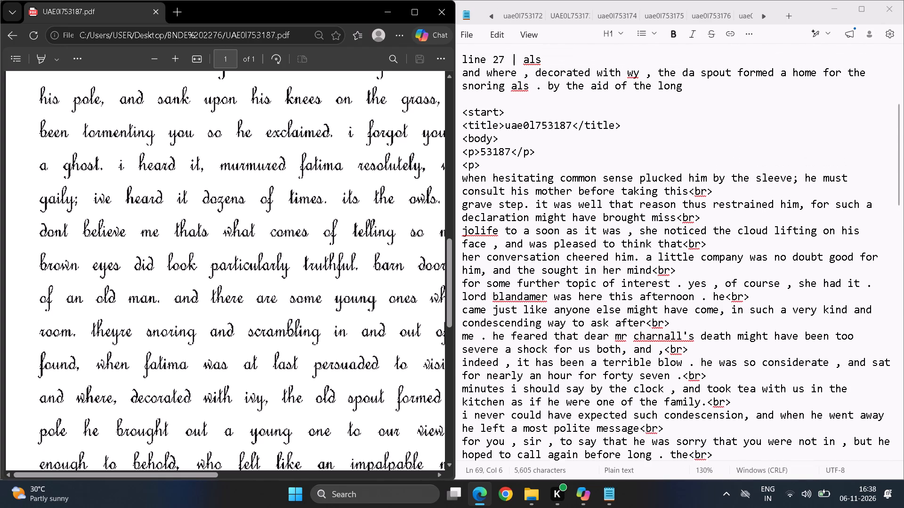
scroll(495, 429, "up", 1)
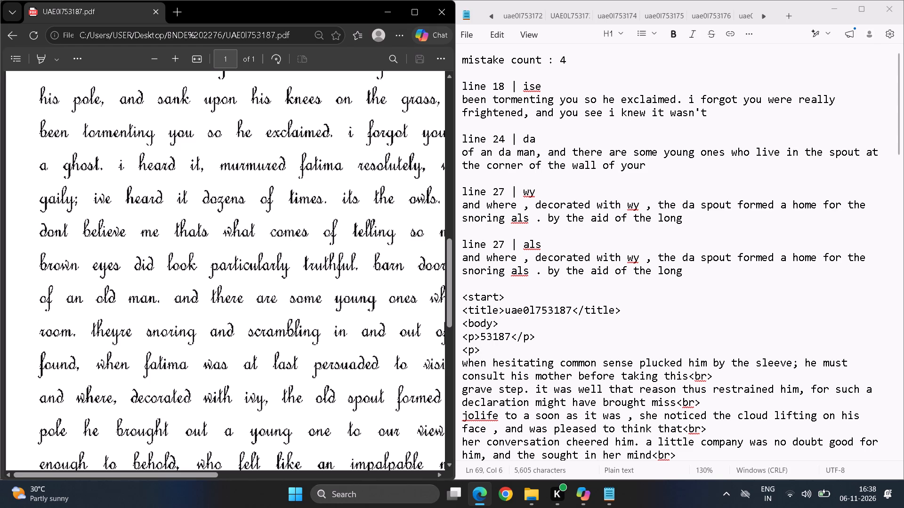
Replace "da" with "old" in the transcription body line "man, and there are some young ones who live in the spout".
scroll(653, 359, "down", 2, "ctrl")
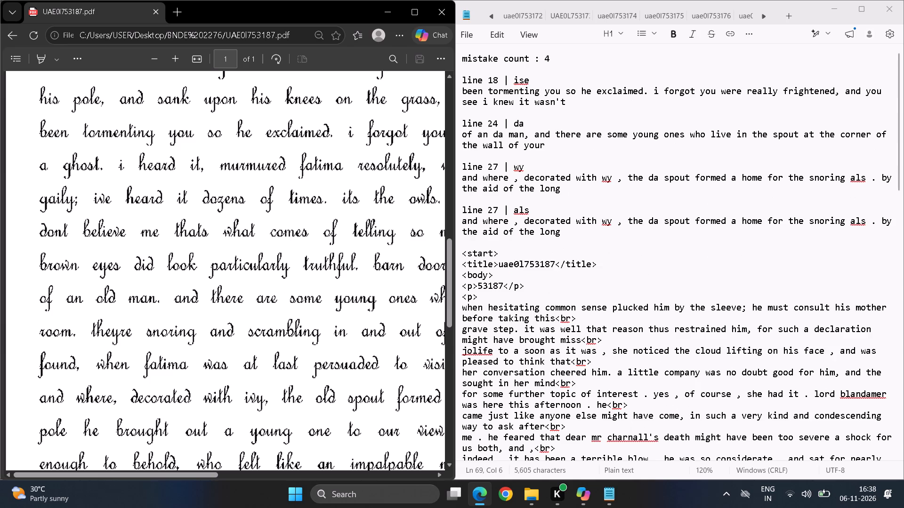
scroll(653, 359, "down", 3, "ctrl")
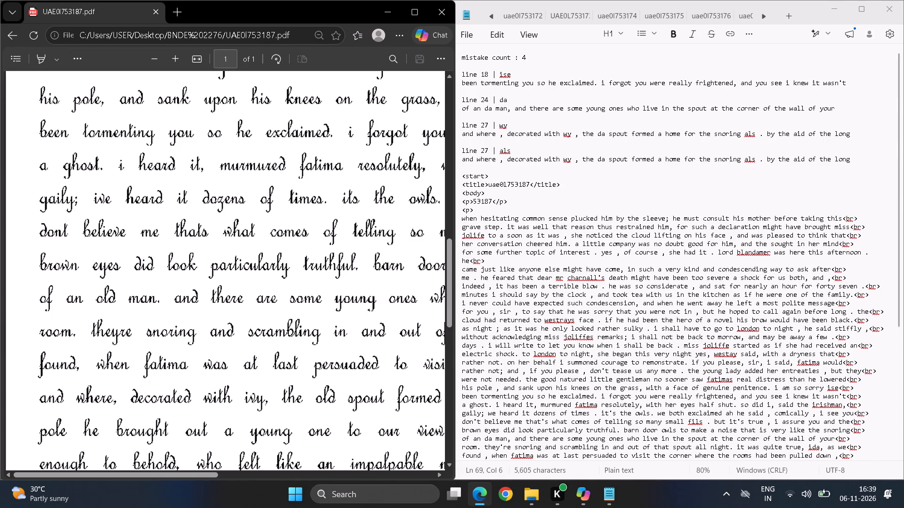
scroll(492, 446, "up", 1, "ctrl")
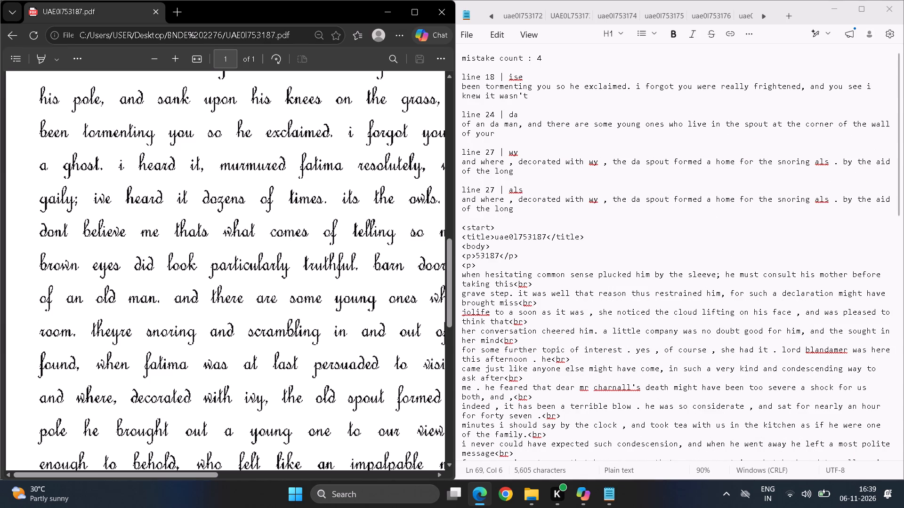
scroll(509, 436, "down", 3)
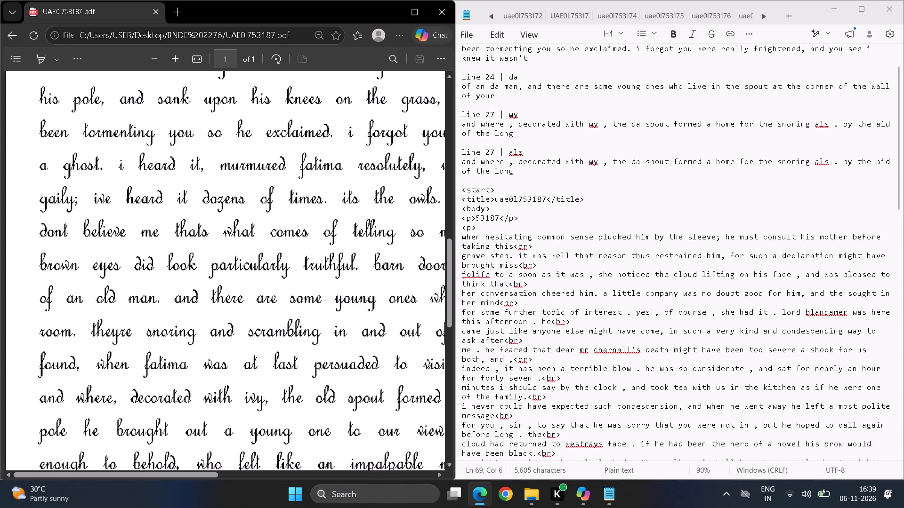
scroll(529, 431, "down", 1)
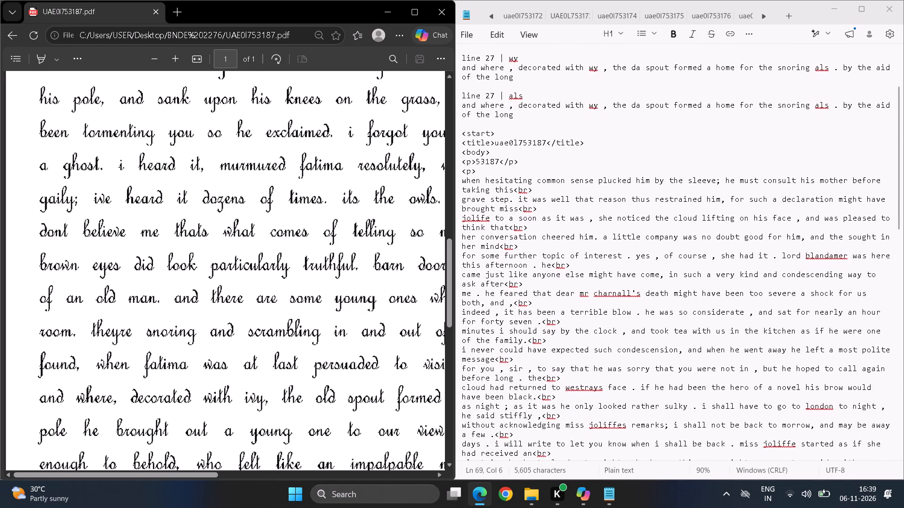
scroll(529, 431, "down", 1)
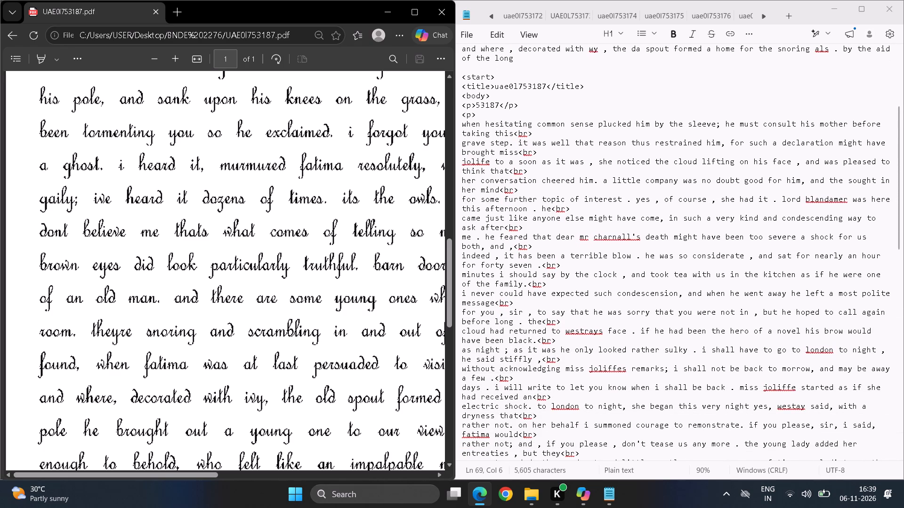
scroll(529, 431, "down", 2)
scroll(529, 431, "down", 3, "ctrl")
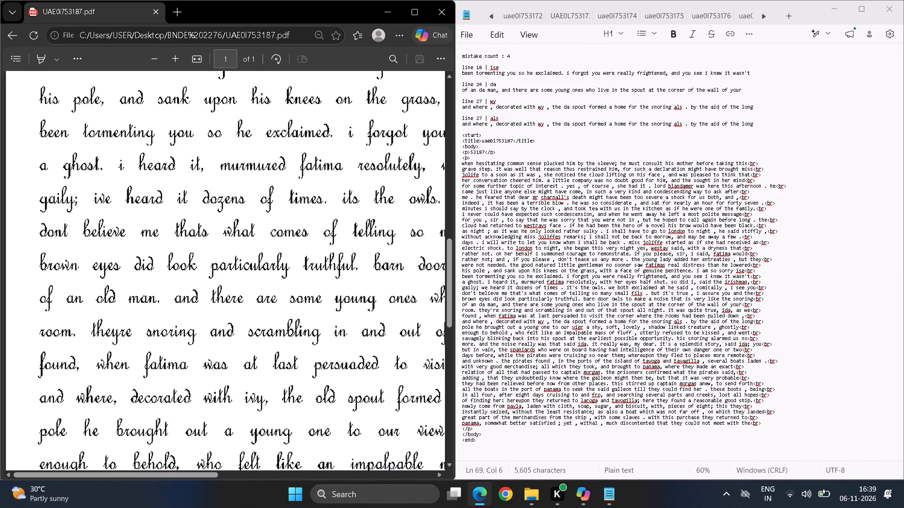
scroll(509, 340, "up", 1)
left_click(484, 302)
scroll(484, 302, "up", 1, "ctrl")
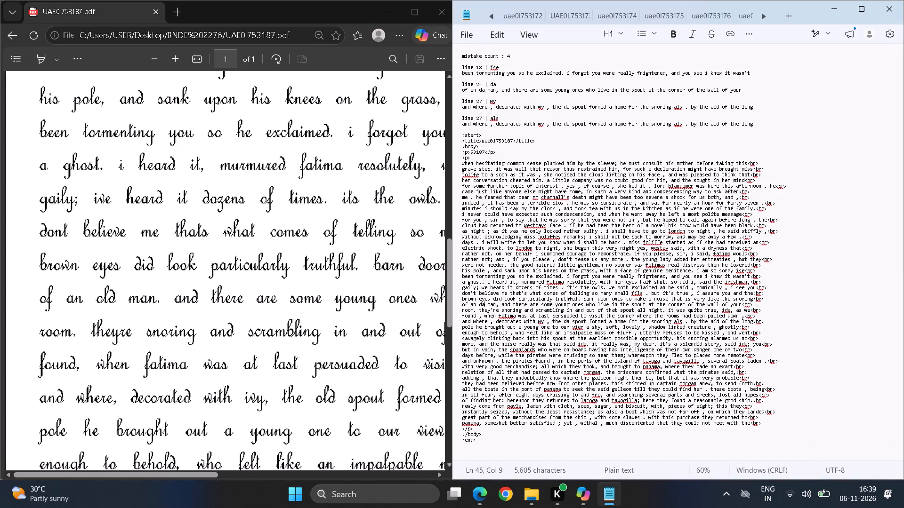
scroll(484, 302, "up", 2, "ctrl")
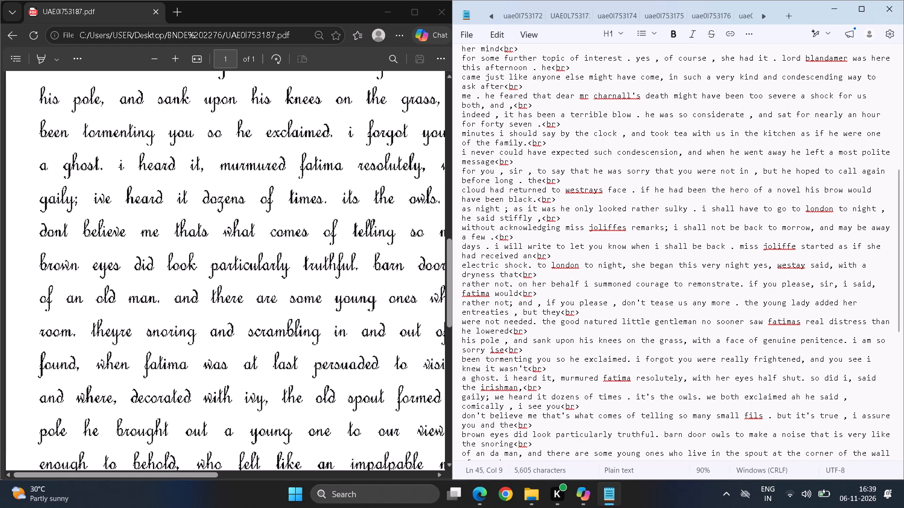
scroll(533, 437, "down", 1)
left_click(497, 452)
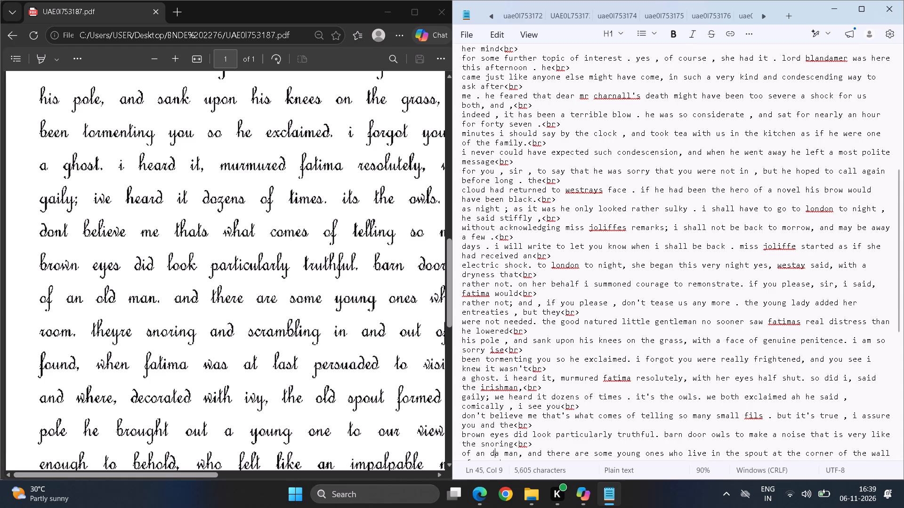
left_click(498, 453)
key("BackSpace")
key("BackSpace")
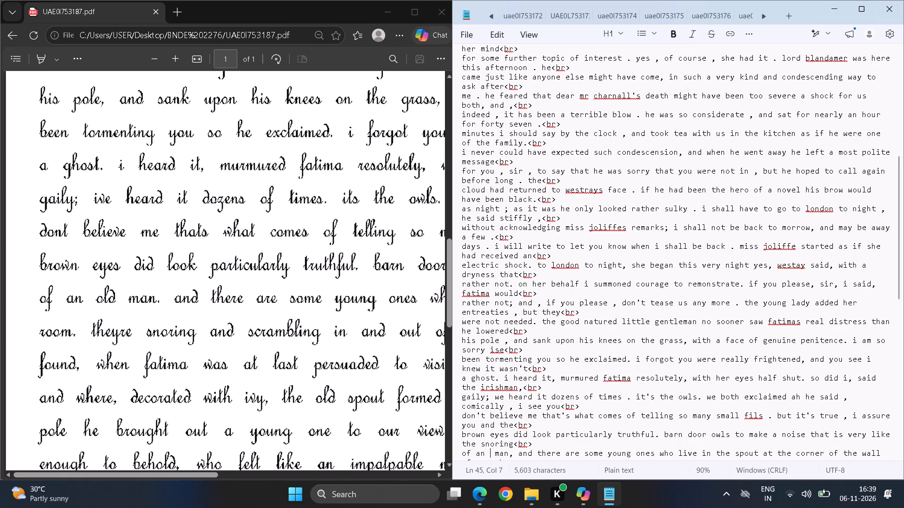
type("old")
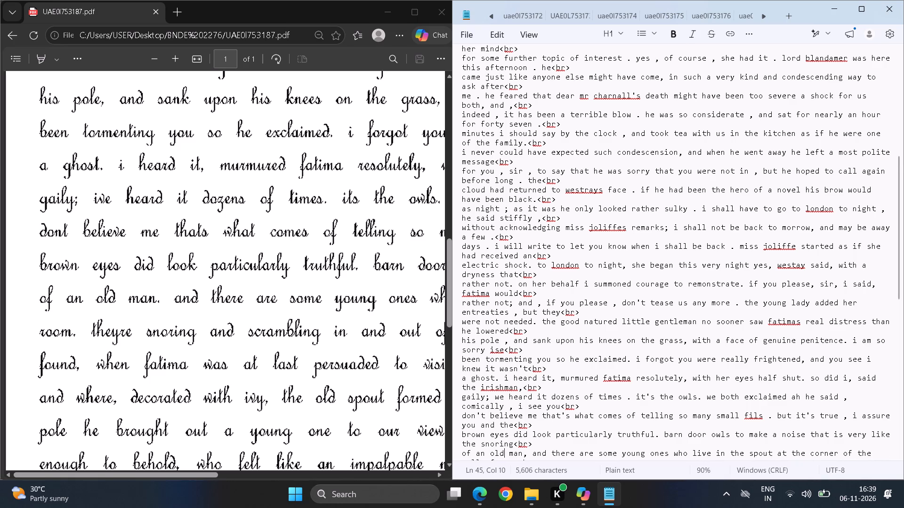
Look over the uae0l753187 transcription from the mistake list down to its closing body tag.
scroll(564, 315, "up", 6)
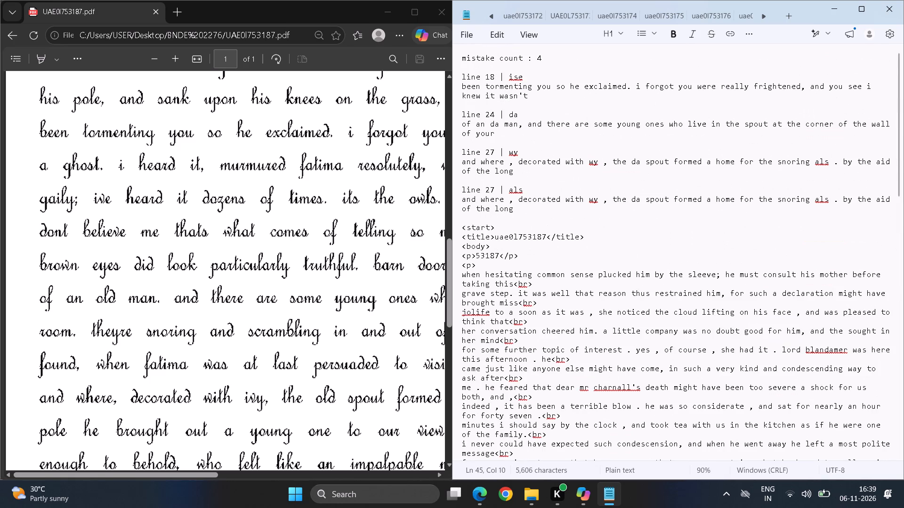
scroll(645, 214, "up", 2, "ctrl")
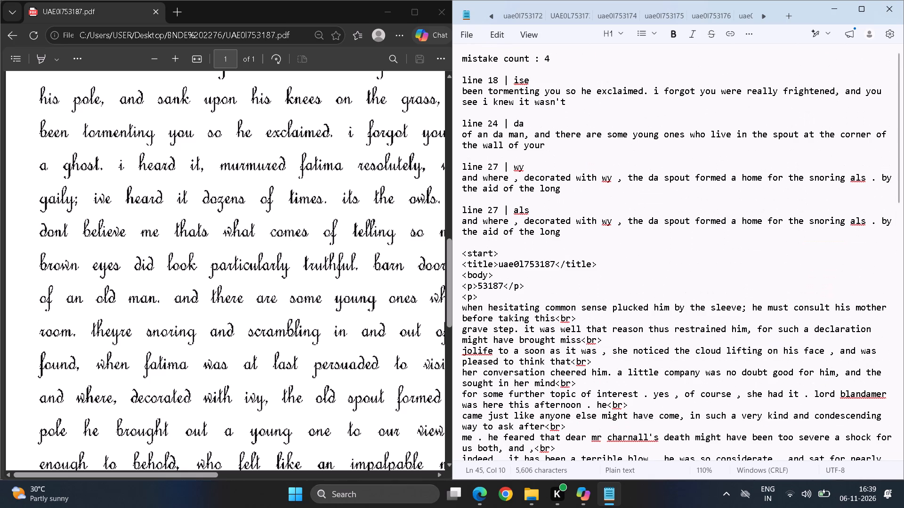
scroll(645, 214, "down", 1)
scroll(645, 214, "up", 2)
scroll(663, 348, "down", 3)
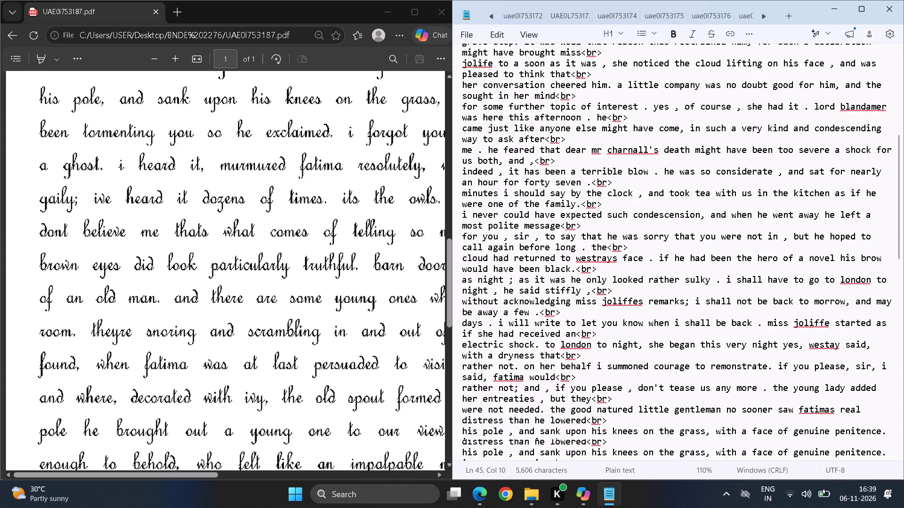
scroll(663, 348, "down", 2)
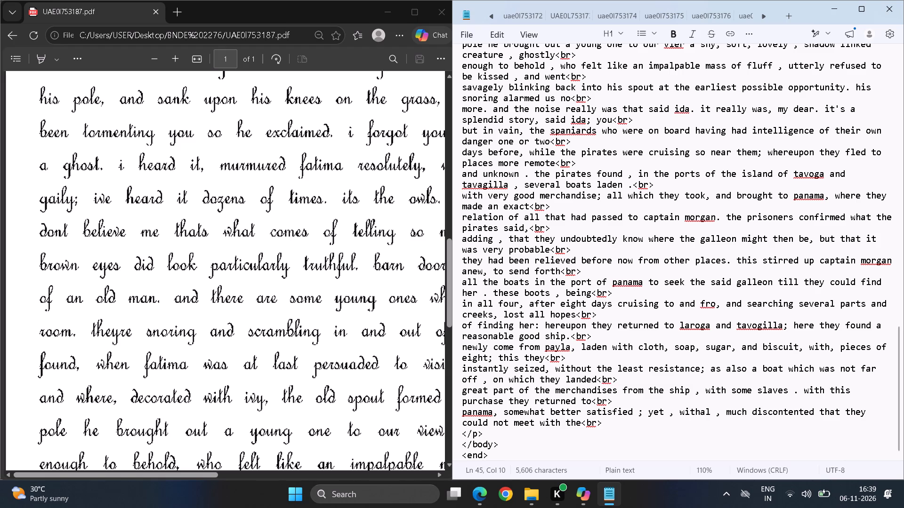
Review the uae0l753187 transcription from its closing body tag back up to the four flagged words in the mistake list.
scroll(474, 108, "up", 1)
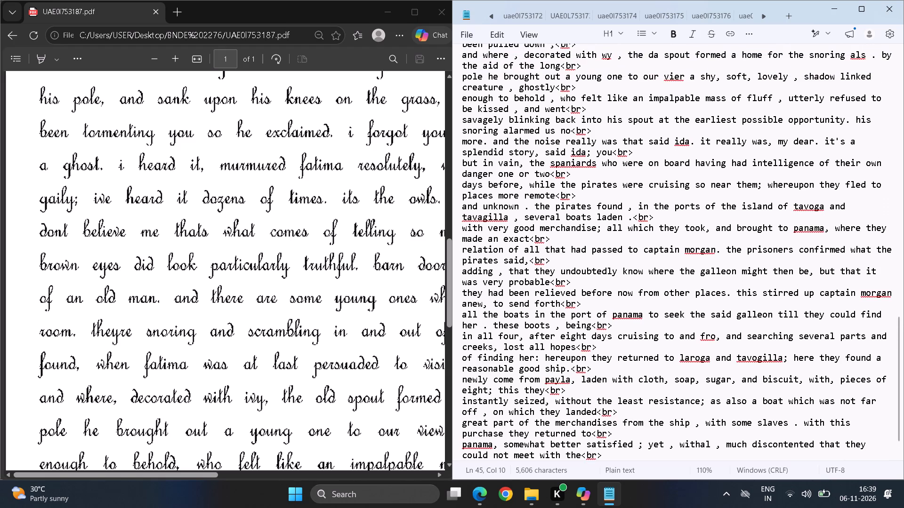
scroll(474, 108, "up", 2)
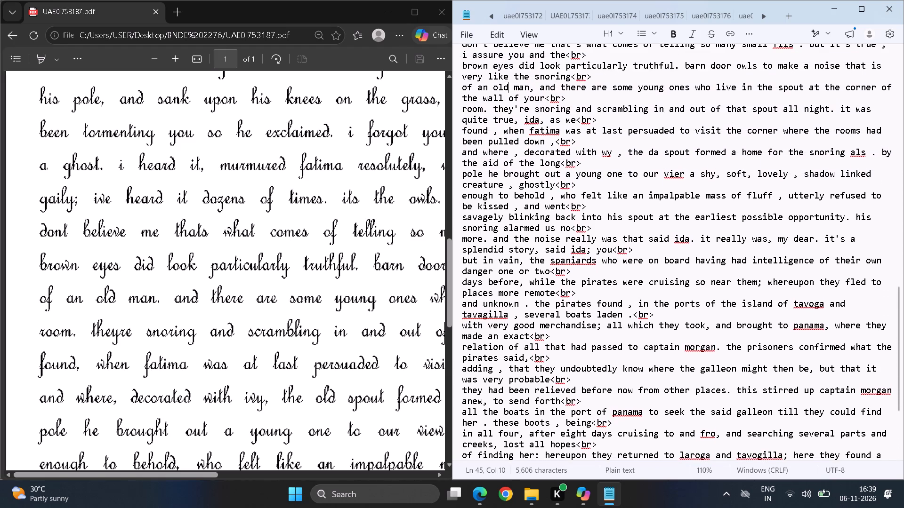
scroll(474, 108, "up", 1)
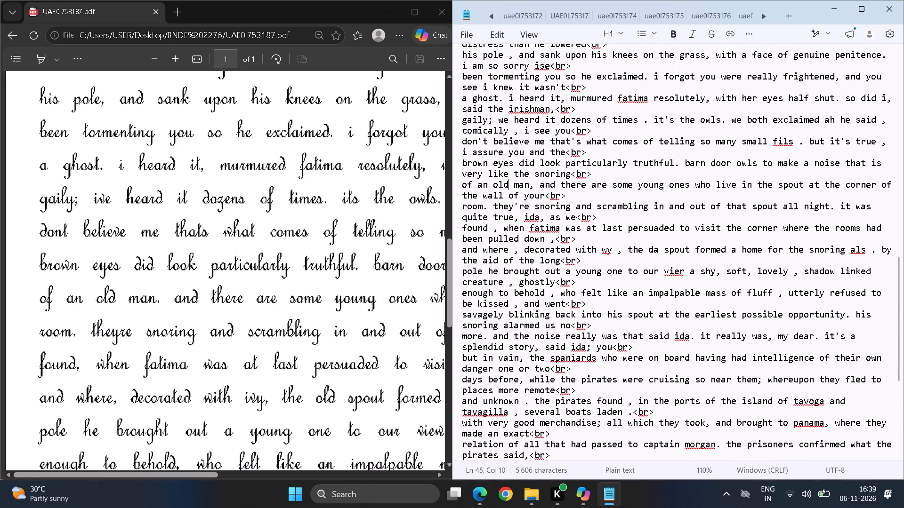
scroll(474, 108, "up", 2)
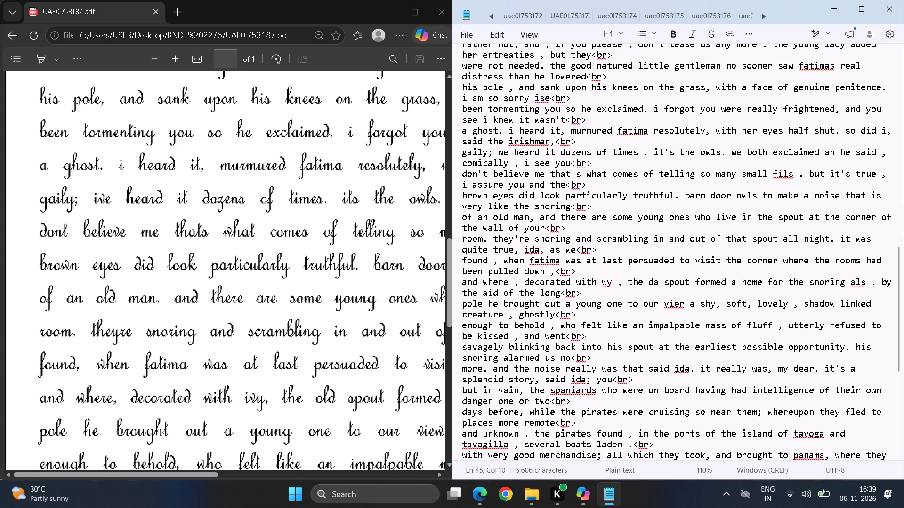
scroll(474, 108, "up", 1)
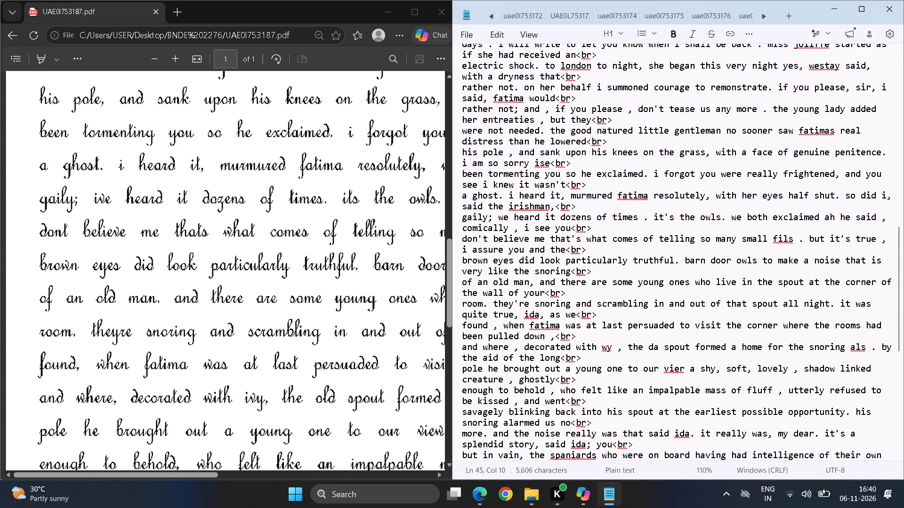
scroll(474, 108, "up", 1)
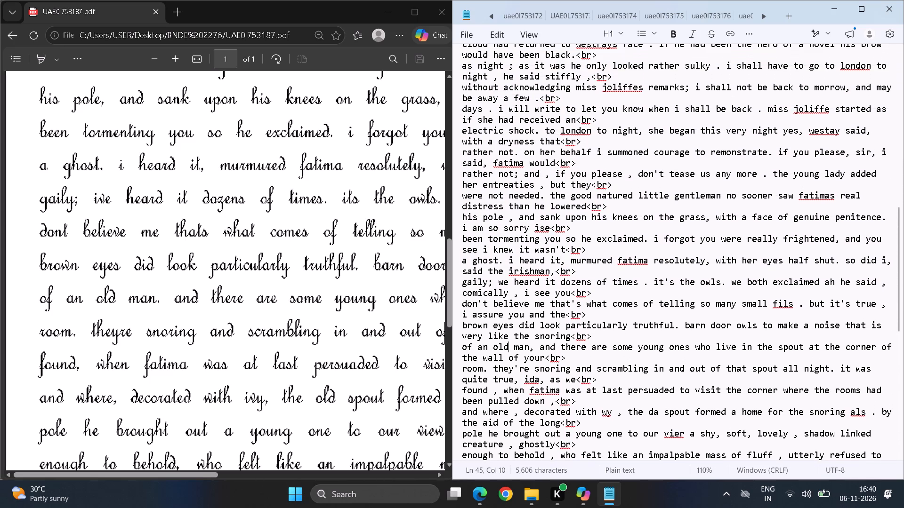
scroll(474, 108, "up", 1)
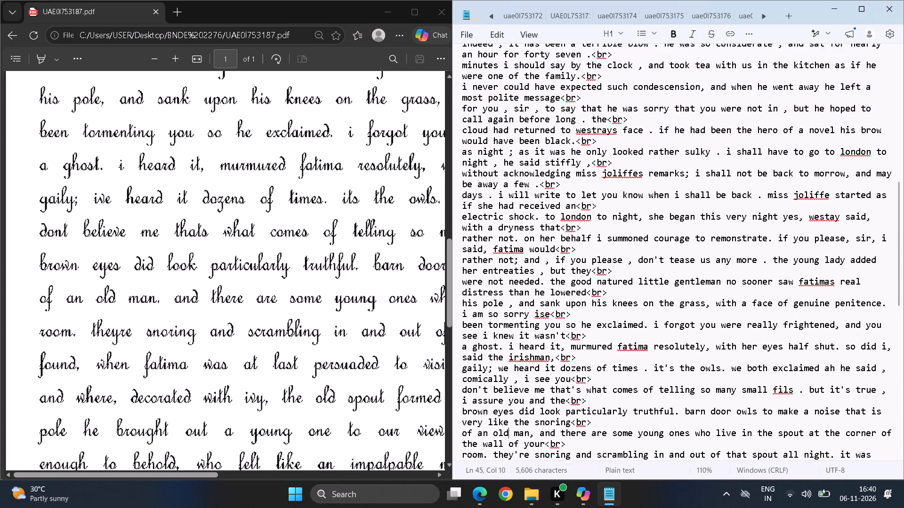
scroll(474, 108, "up", 2)
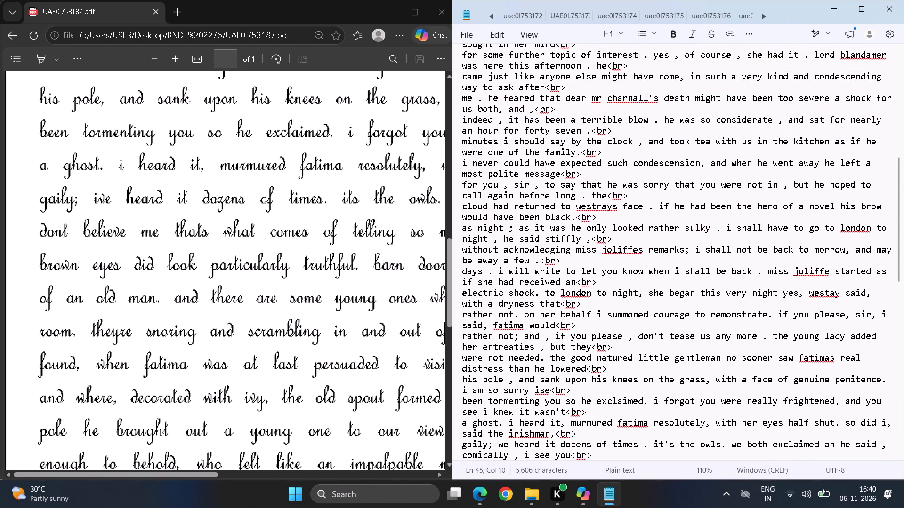
scroll(474, 108, "up", 2)
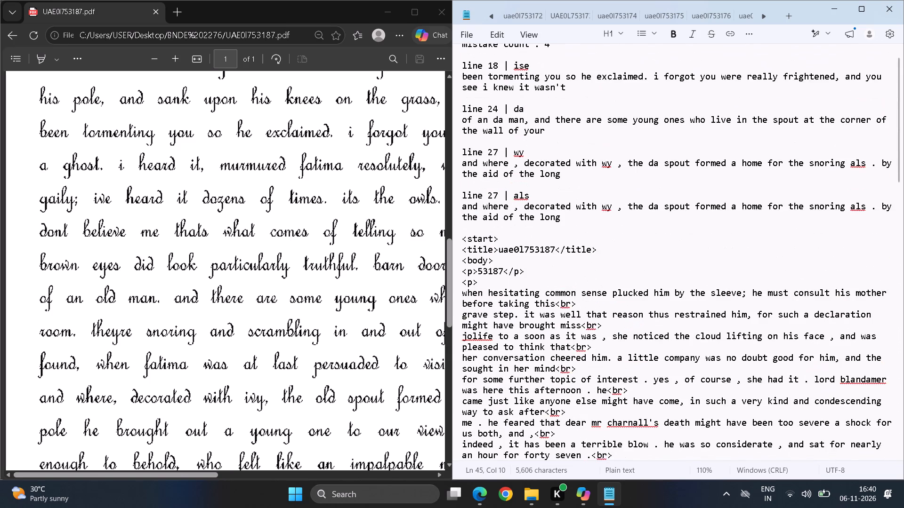
scroll(474, 108, "up", 2)
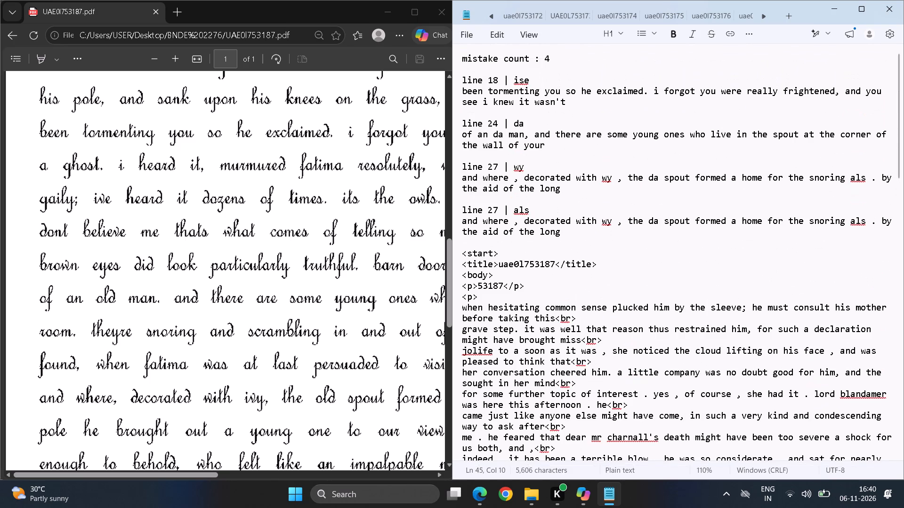
Read the page scan from the "his pole, and sank upon his knees" line down to "great part of the merchandises from the ship".
scroll(201, 246, "down", 3)
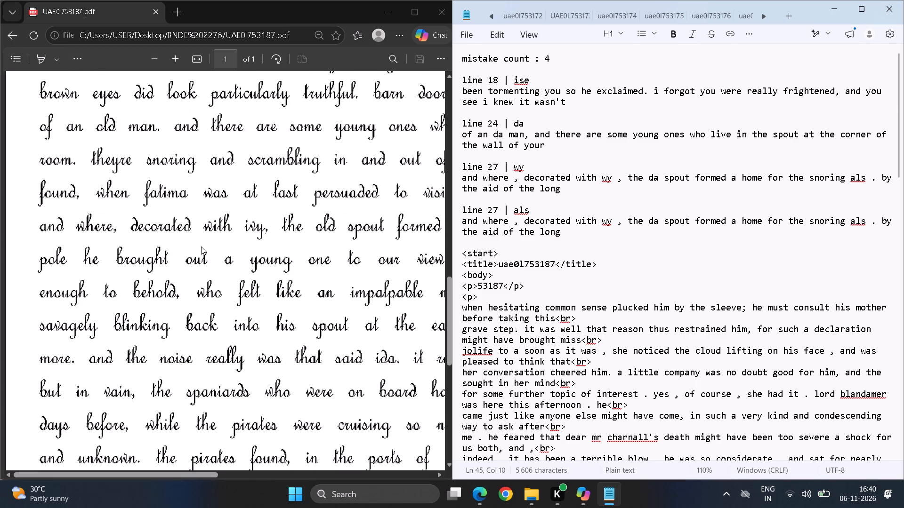
scroll(201, 246, "down", 2)
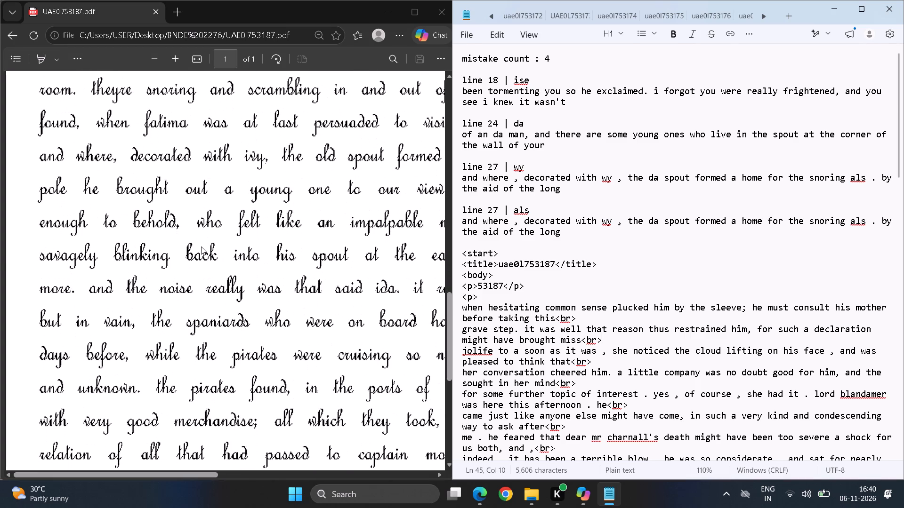
scroll(188, 391, "down", 3)
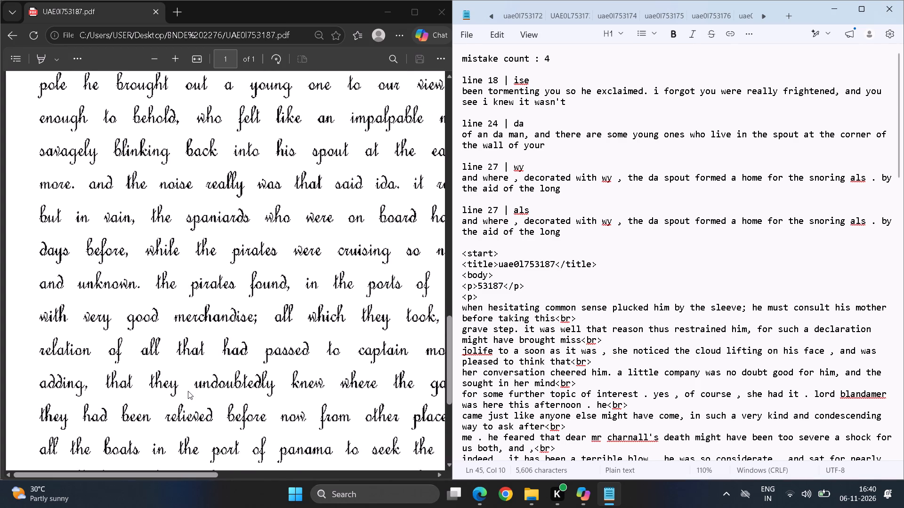
scroll(188, 391, "down", 3)
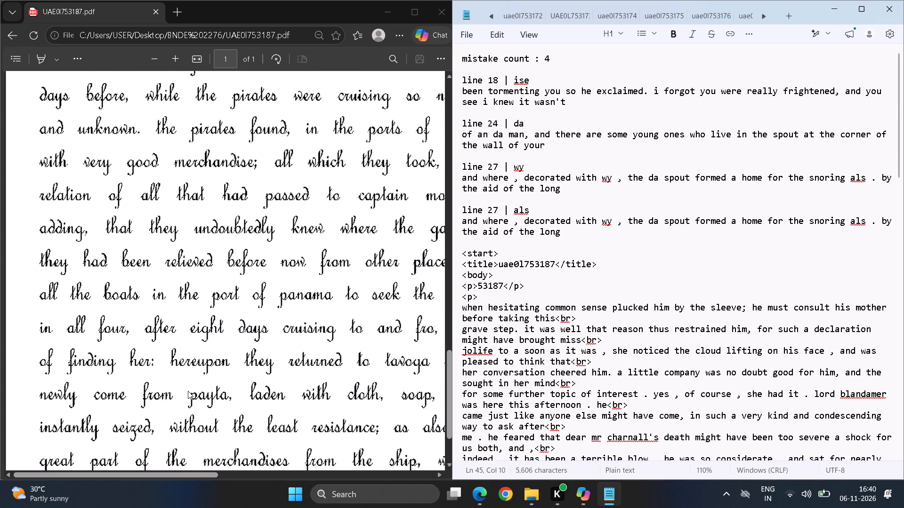
scroll(188, 391, "down", 1)
Review the page scan from the "great part of the merchandises" line back up to "and where, decorated with ivy, the old spout formed".
scroll(188, 391, "up", 1)
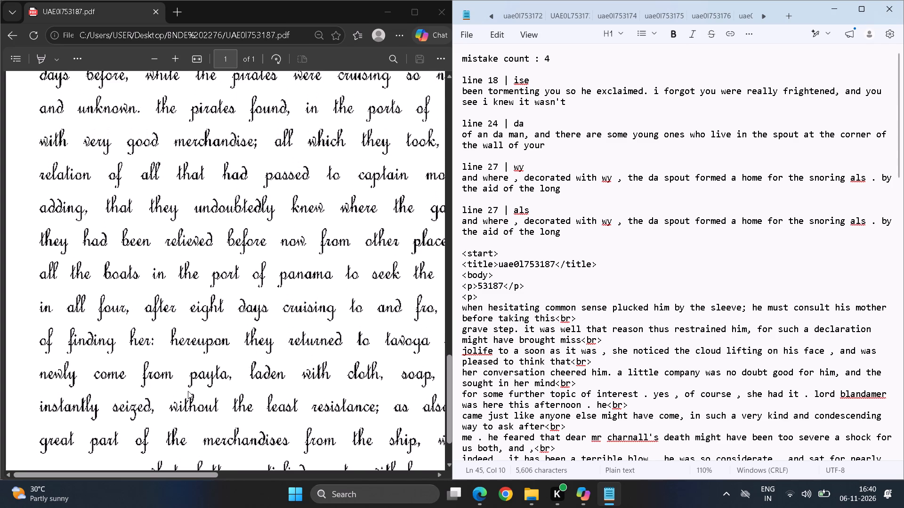
scroll(188, 391, "up", 1)
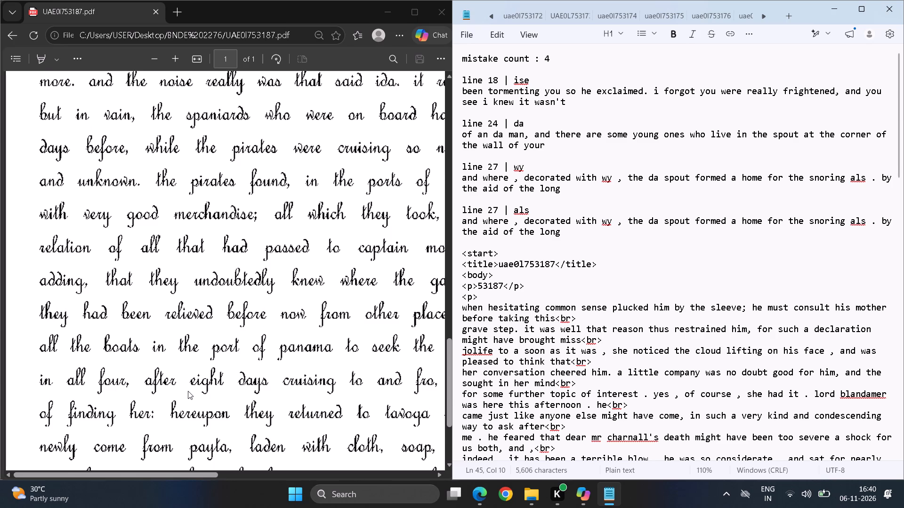
scroll(188, 391, "up", 1)
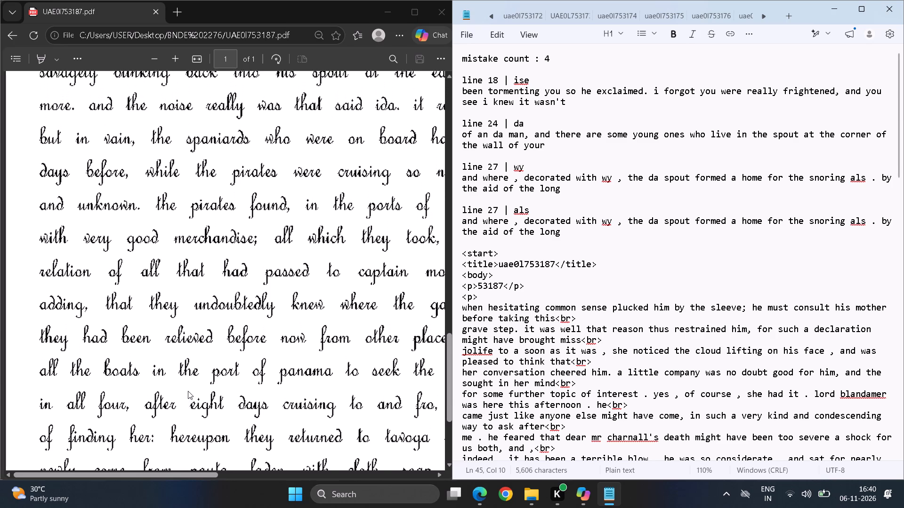
scroll(188, 391, "up", 3)
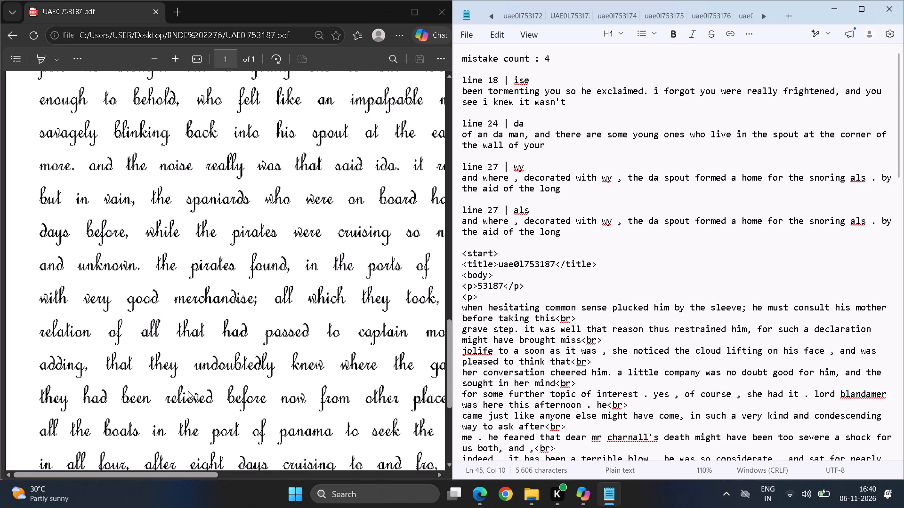
scroll(188, 391, "up", 3)
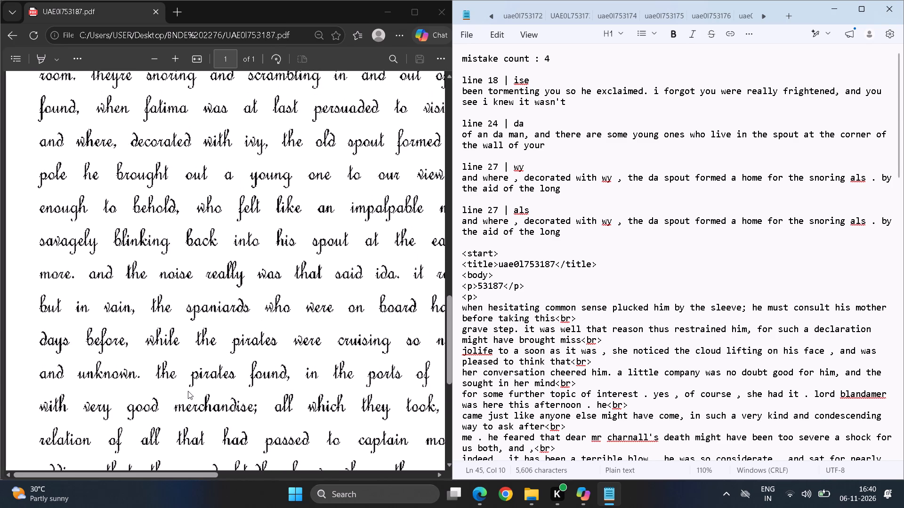
scroll(188, 391, "up", 2)
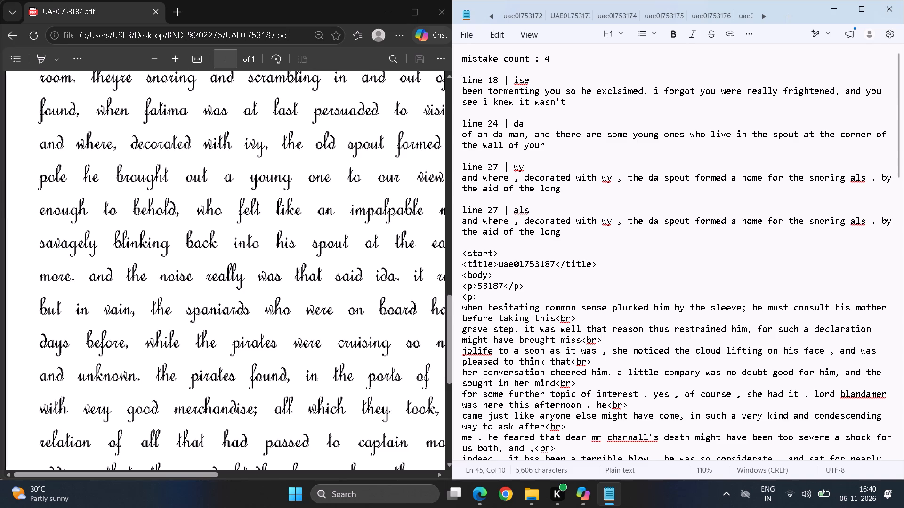
Look through the transcription from the mistake list down to the body line "were not needed. the good natured little gentleman".
scroll(566, 314, "down", 1, "ctrl")
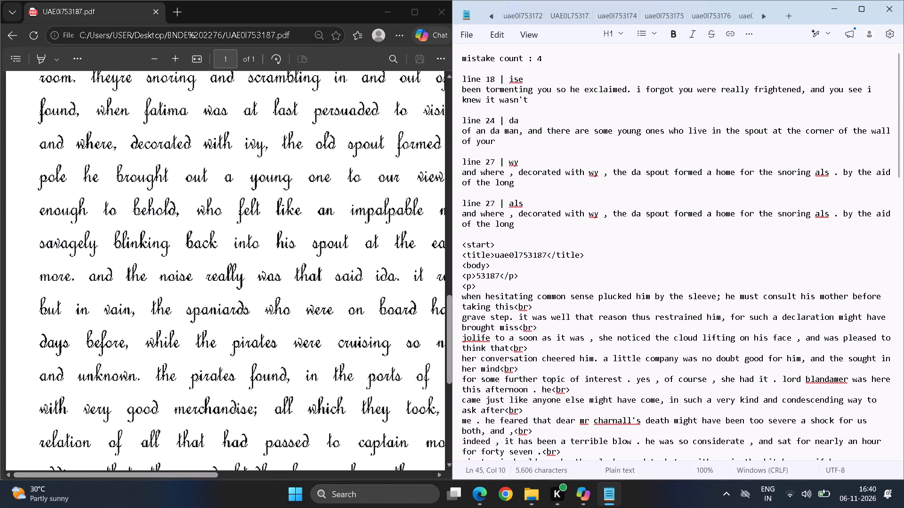
scroll(558, 368, "down", 1)
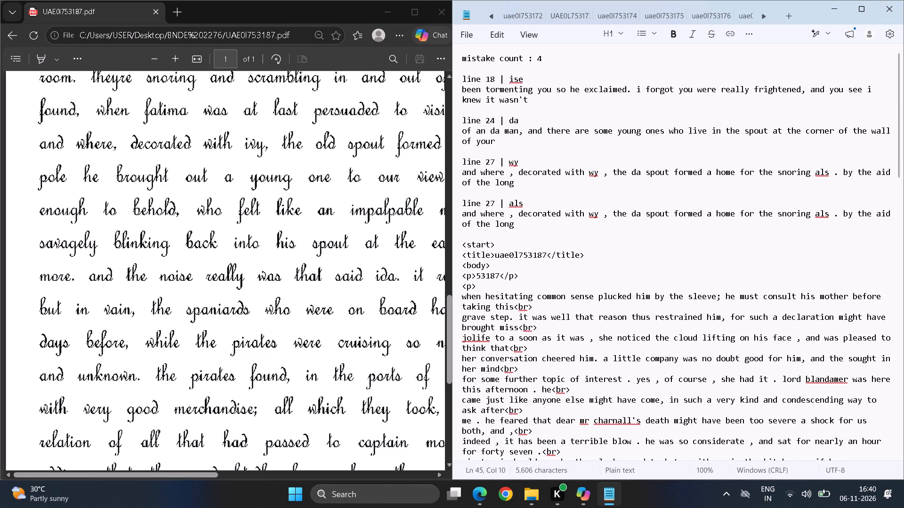
scroll(562, 413, "down", 2)
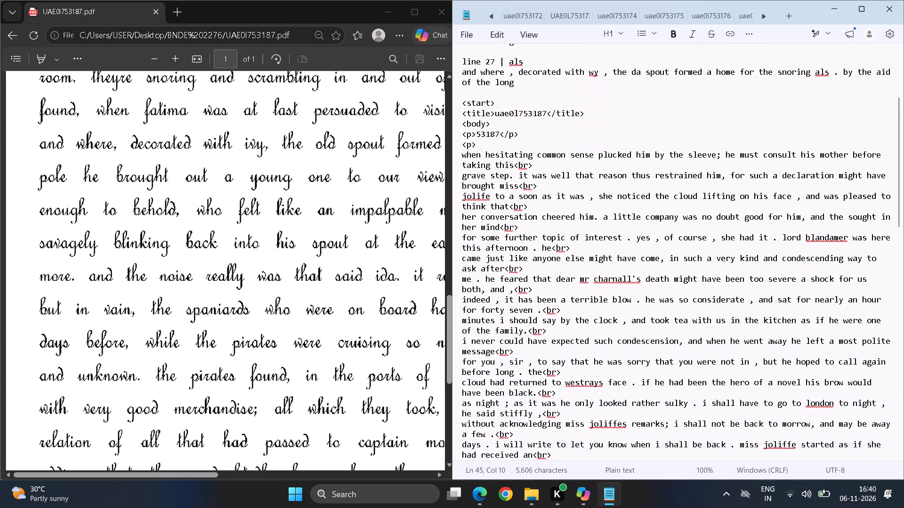
scroll(562, 413, "down", 1)
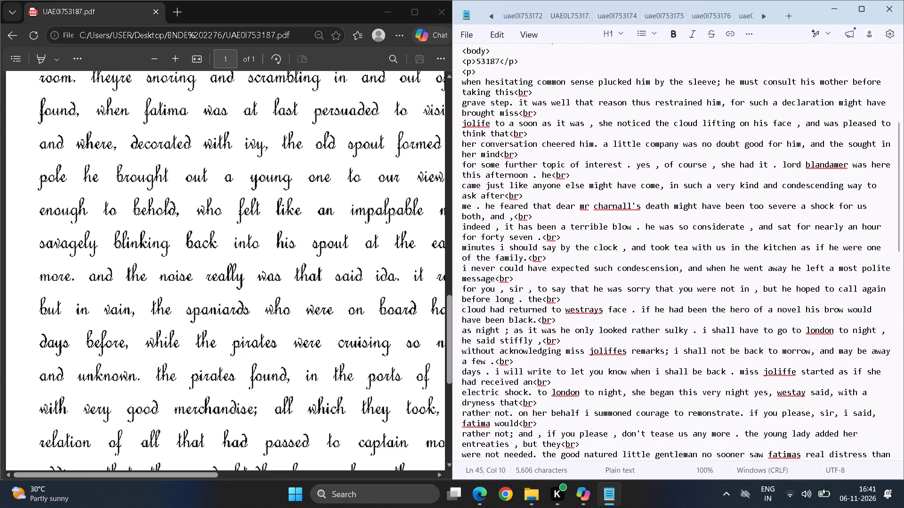
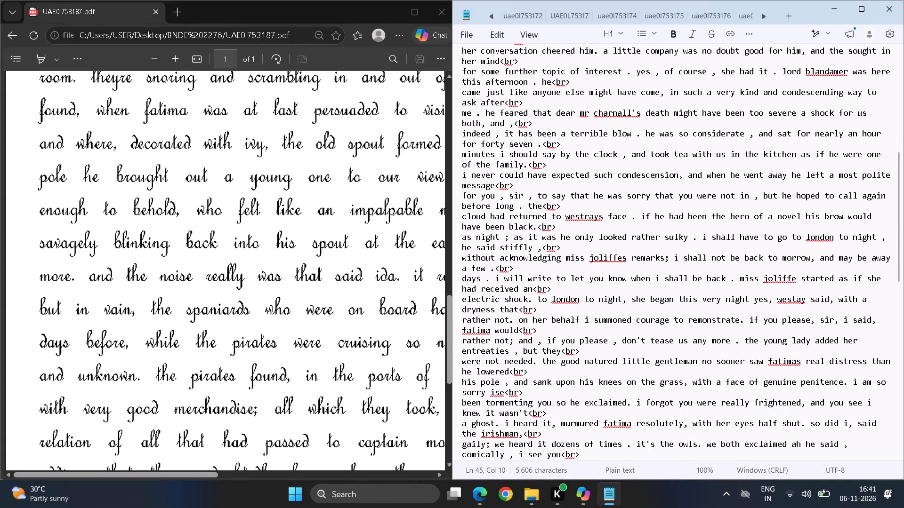
In the "and where , decorated with" line of the uae0l753187 transcription's body, correct "wy" to "ivy".
scroll(562, 413, "down", 1)
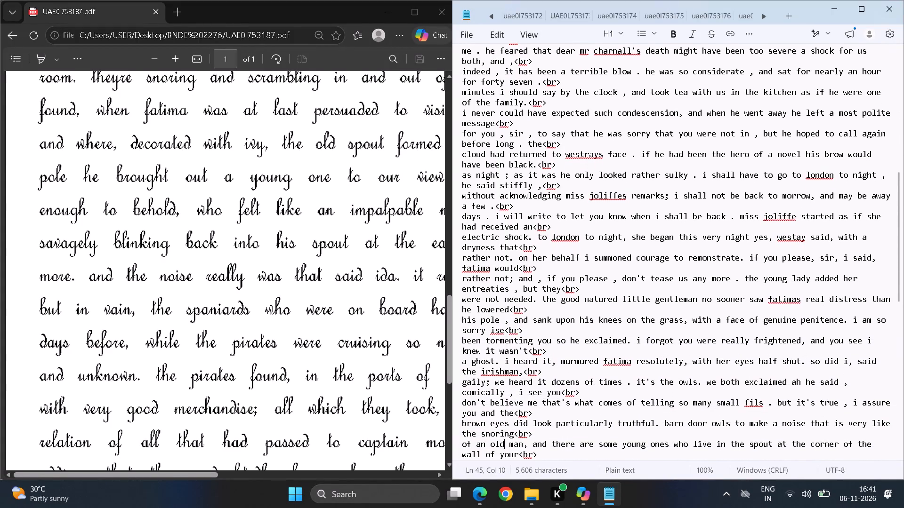
scroll(562, 413, "down", 1)
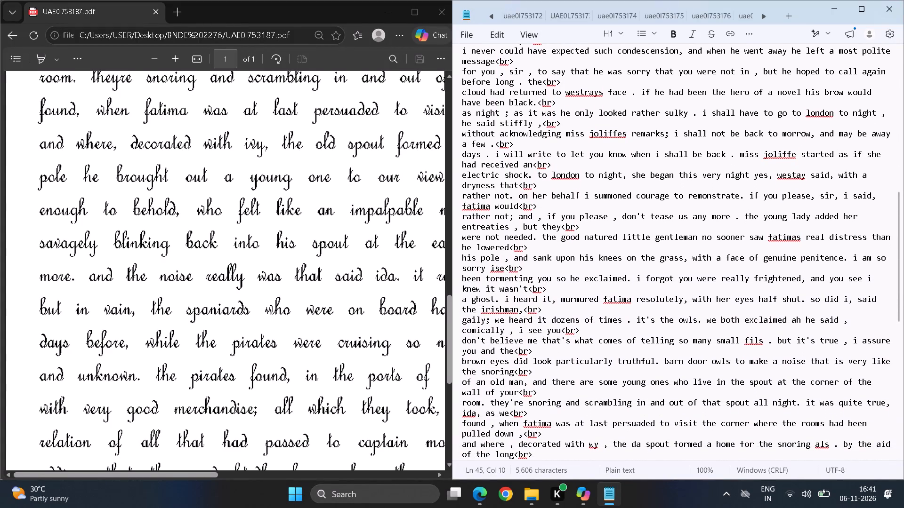
left_click(595, 444)
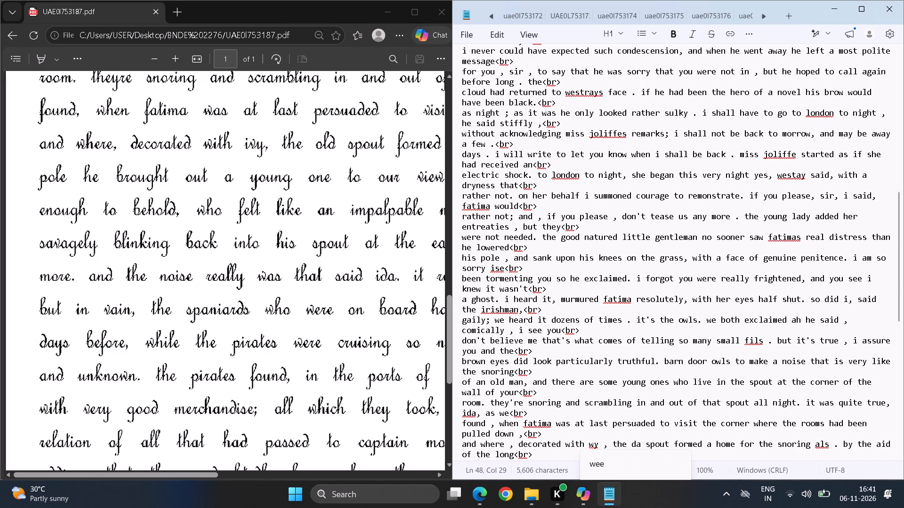
scroll(581, 290, "up", 5)
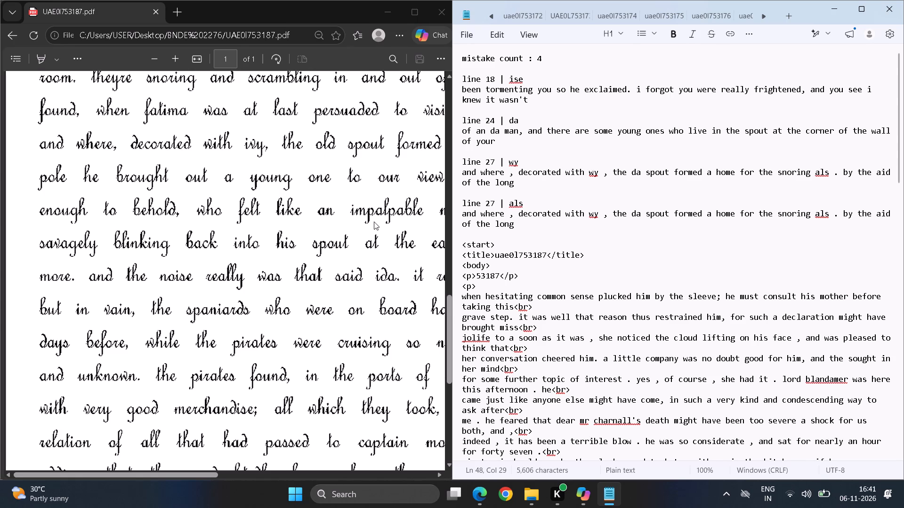
scroll(579, 335, "down", 1)
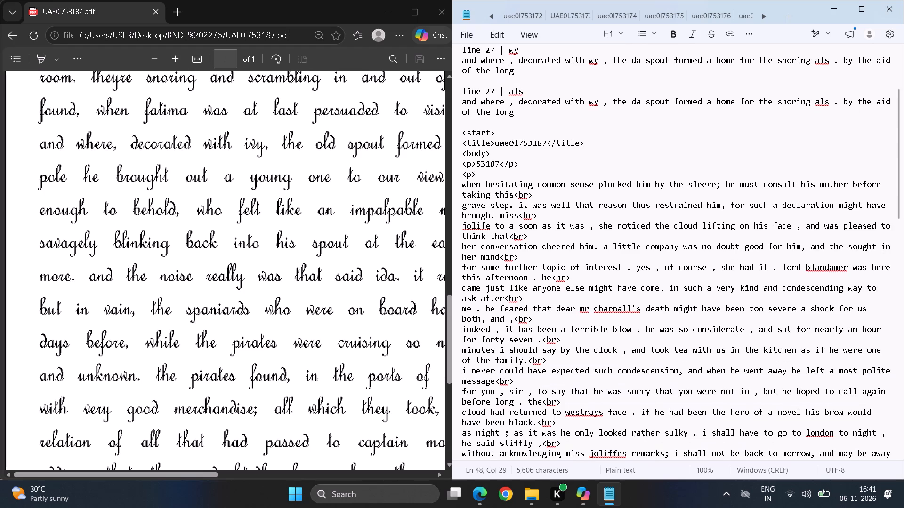
scroll(579, 335, "down", 1)
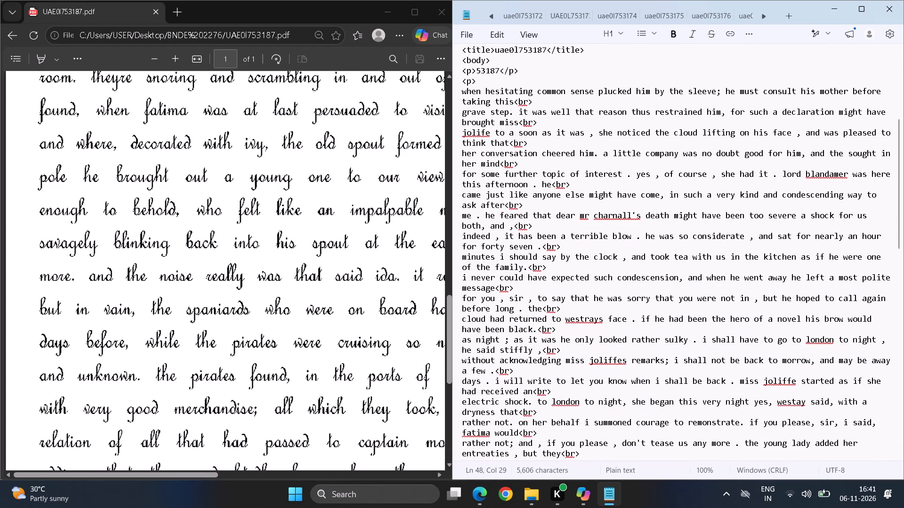
scroll(568, 397, "down", 1)
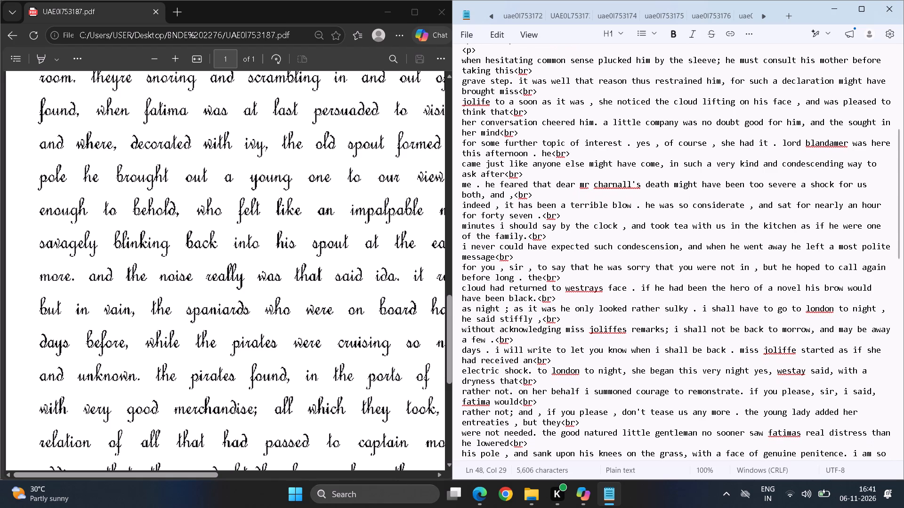
scroll(568, 397, "down", 1)
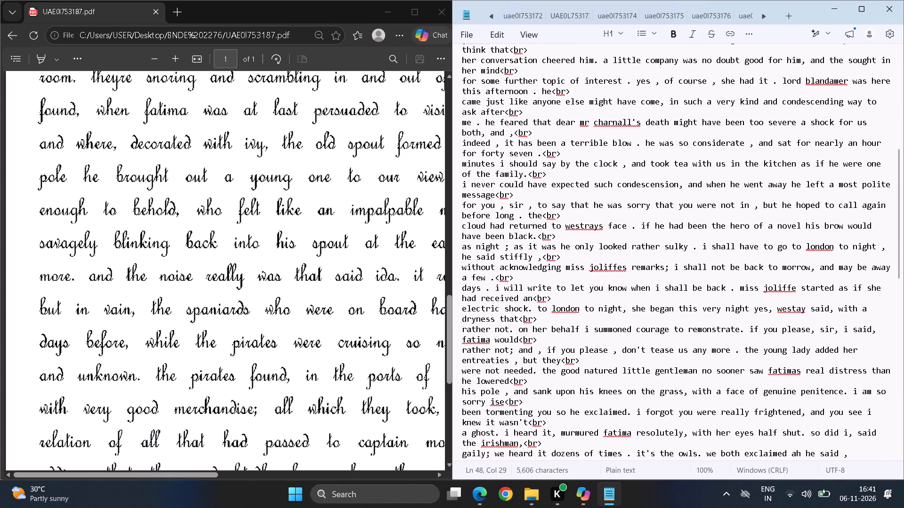
scroll(568, 397, "down", 1)
left_click(541, 398)
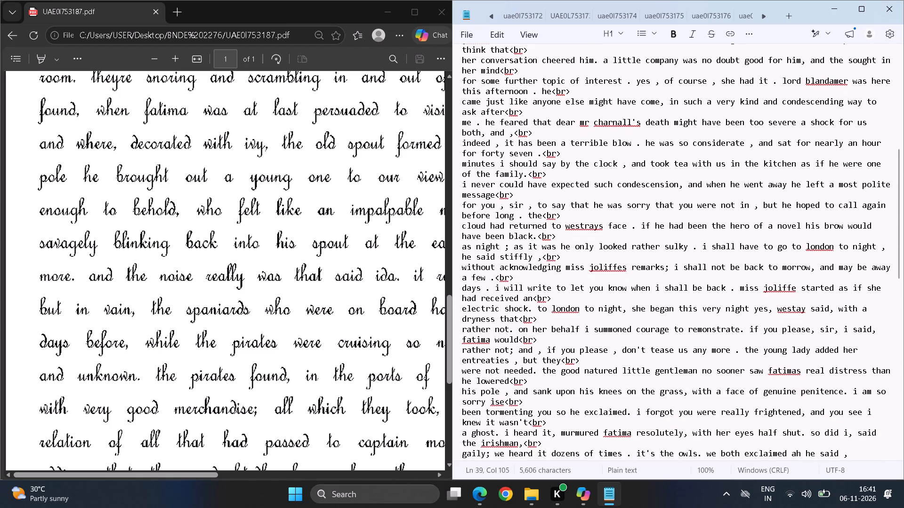
scroll(548, 411, "down", 2)
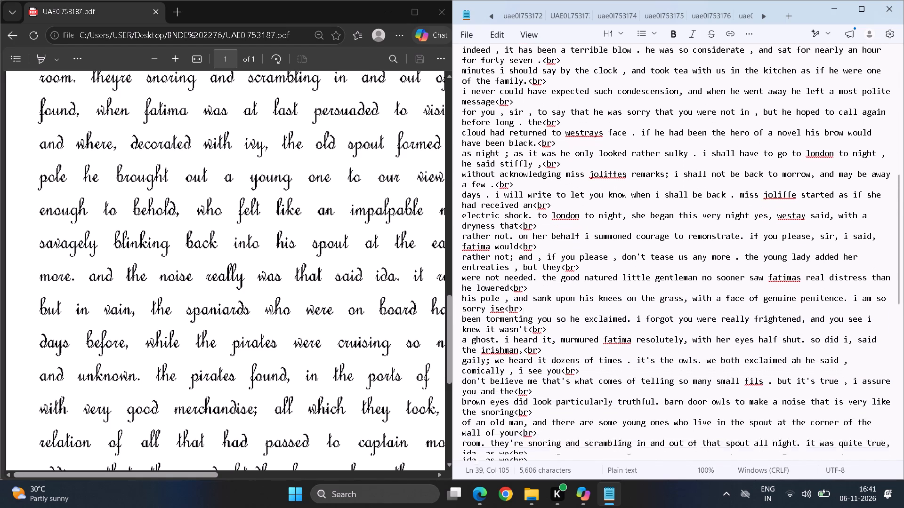
scroll(548, 411, "down", 1)
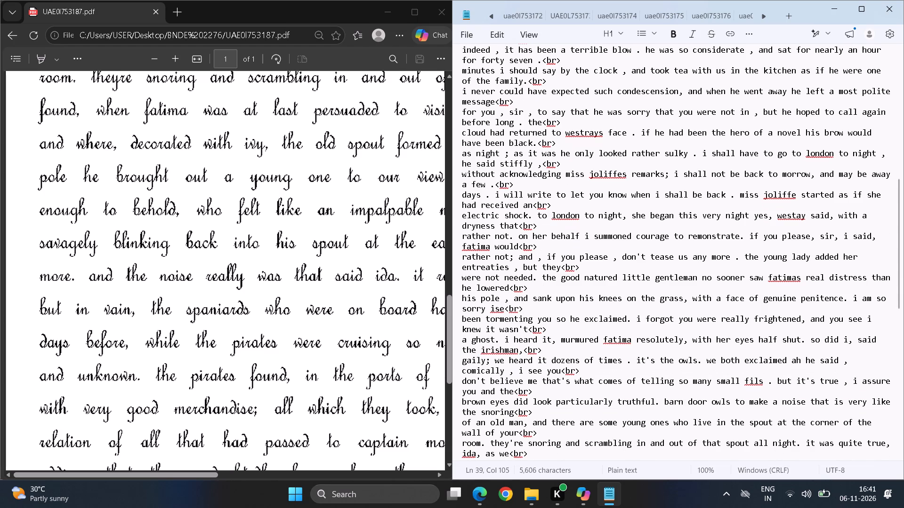
left_click(547, 433)
scroll(547, 433, "down", 1)
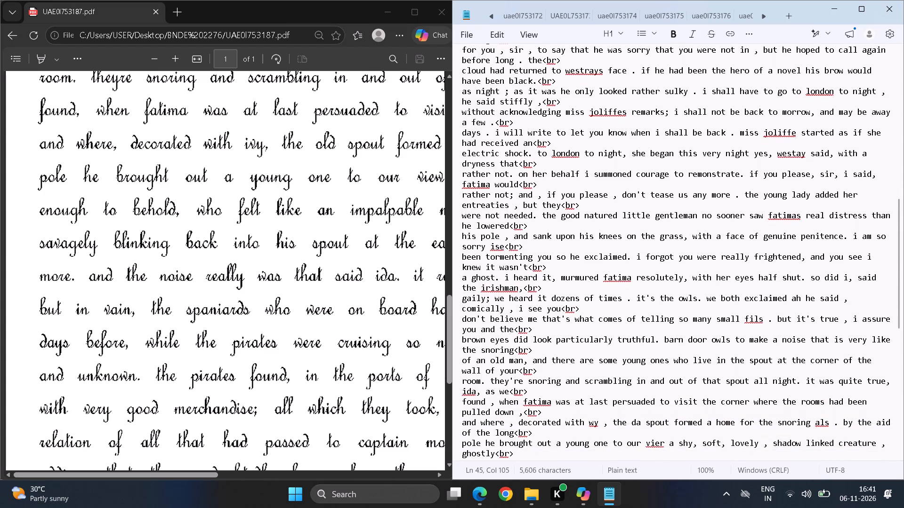
left_click(594, 421)
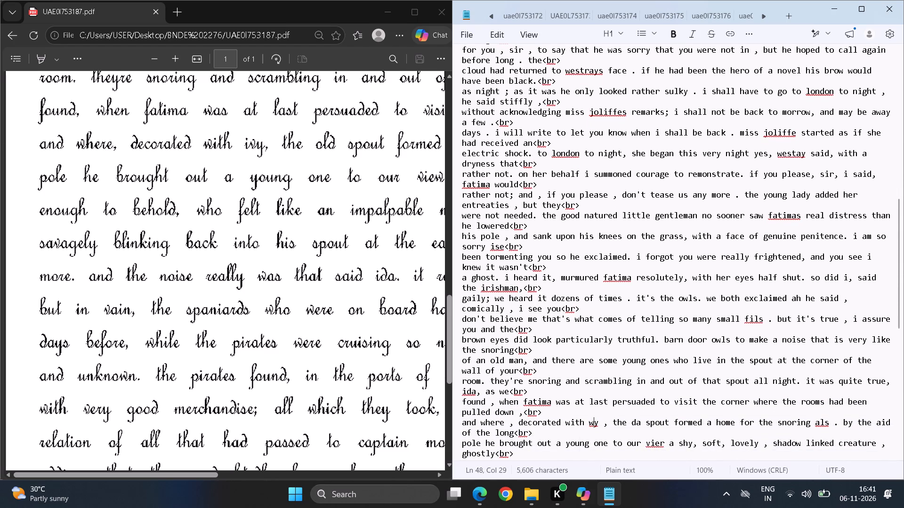
key("BackSpace")
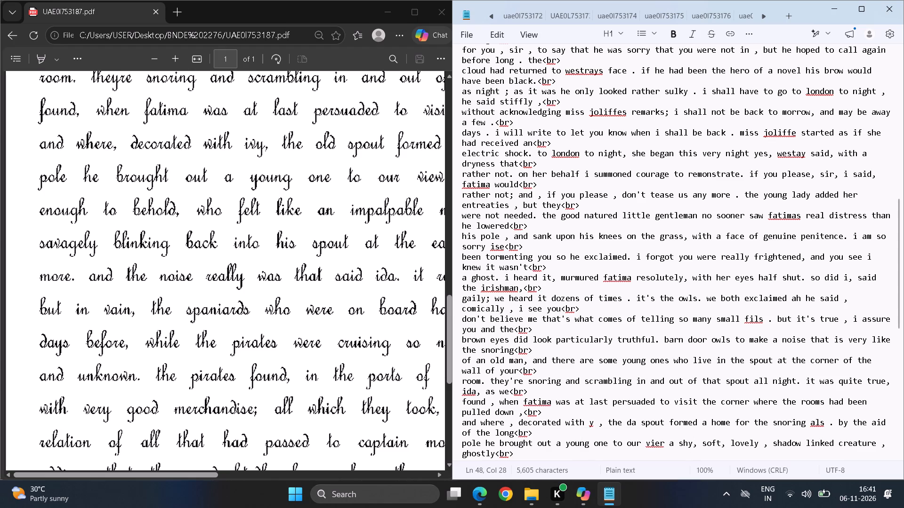
type("iv")
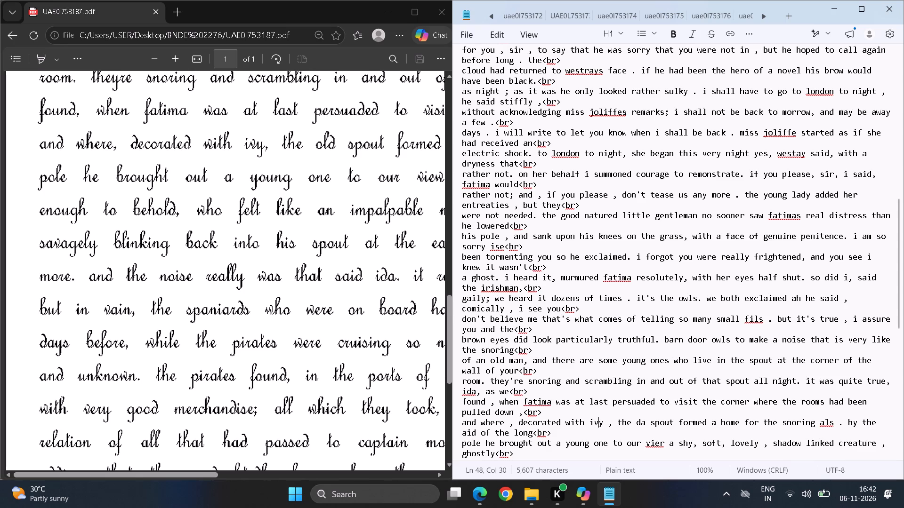
Replace "da" before "spout formed a home" with "old" in the same body line.
left_click(643, 422)
key("Right")
key("BackSpace")
key("BackSpace")
type("old")
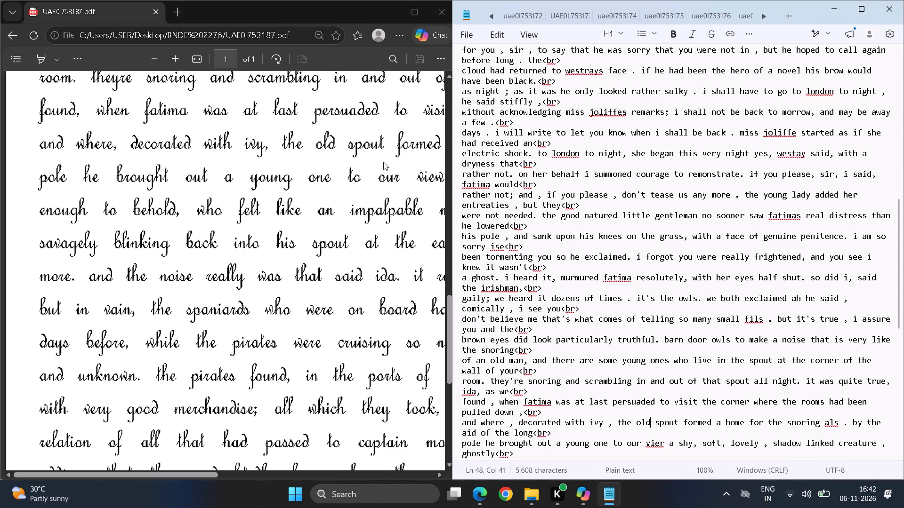
Check the end of the "decorated with ivy" line in the page scan and correct "als" after "snoring" to "owls".
scroll(383, 162, "left", 5)
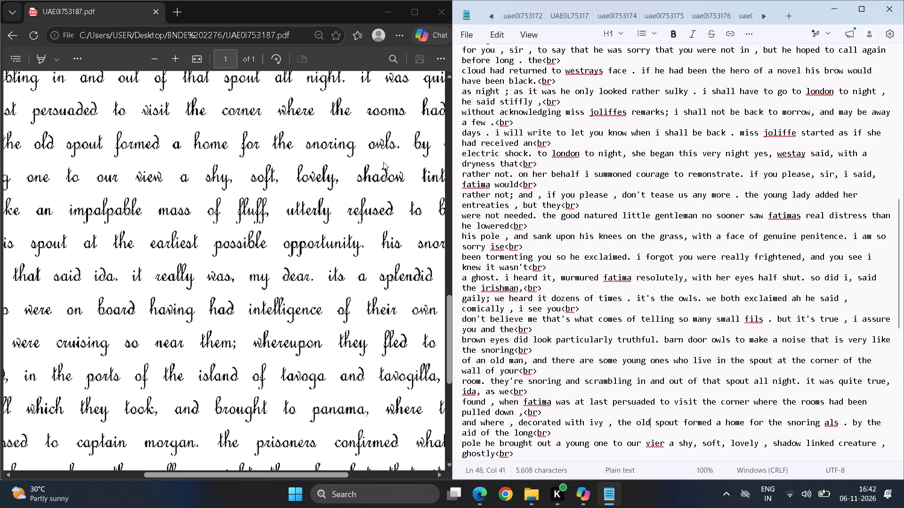
scroll(383, 162, "left", 5)
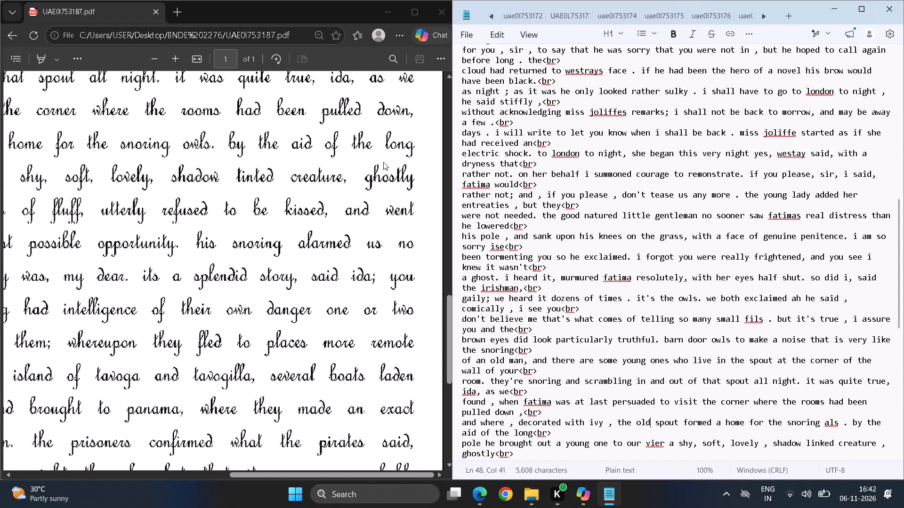
scroll(383, 162, "left", 1)
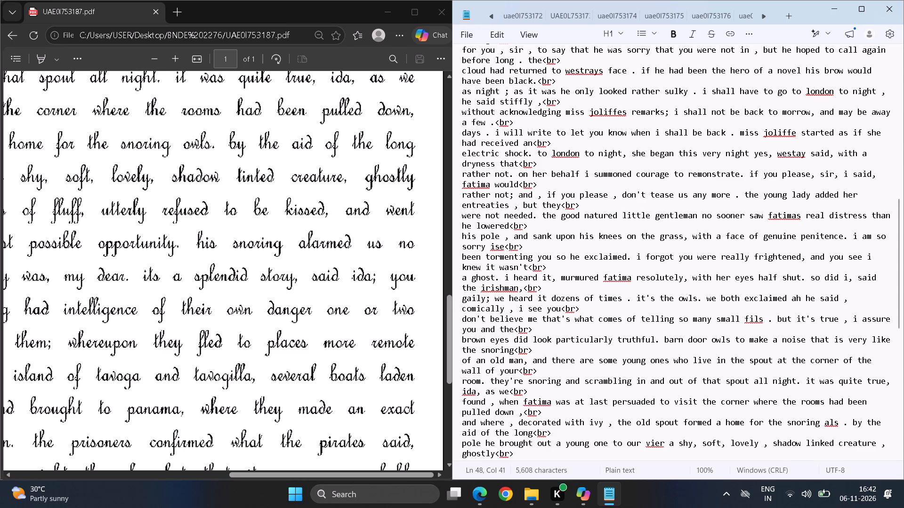
scroll(564, 352, "down", 2)
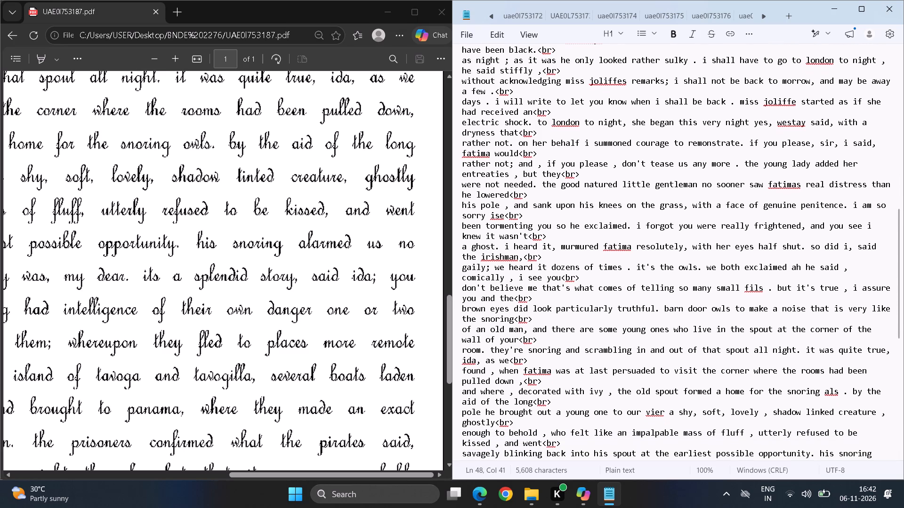
left_click(545, 263)
left_click(516, 390)
left_click(836, 395)
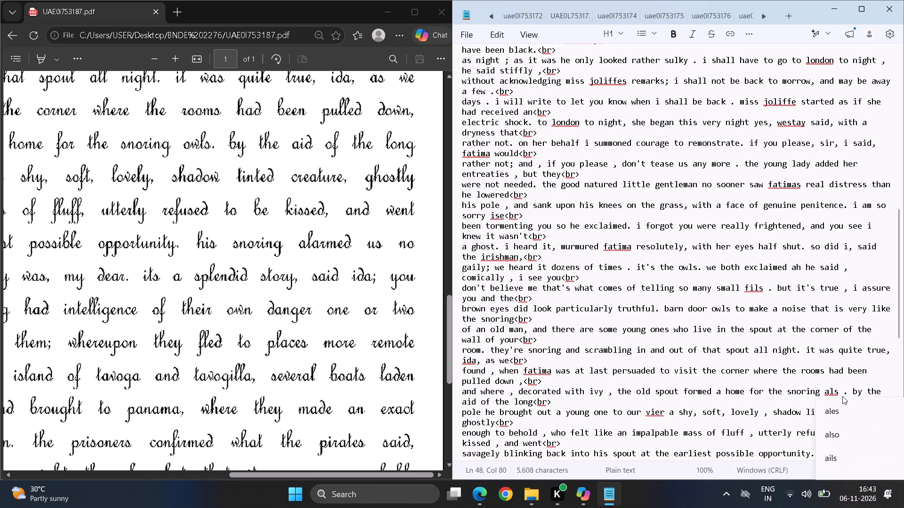
key("BackSpace")
key("BackSpace")
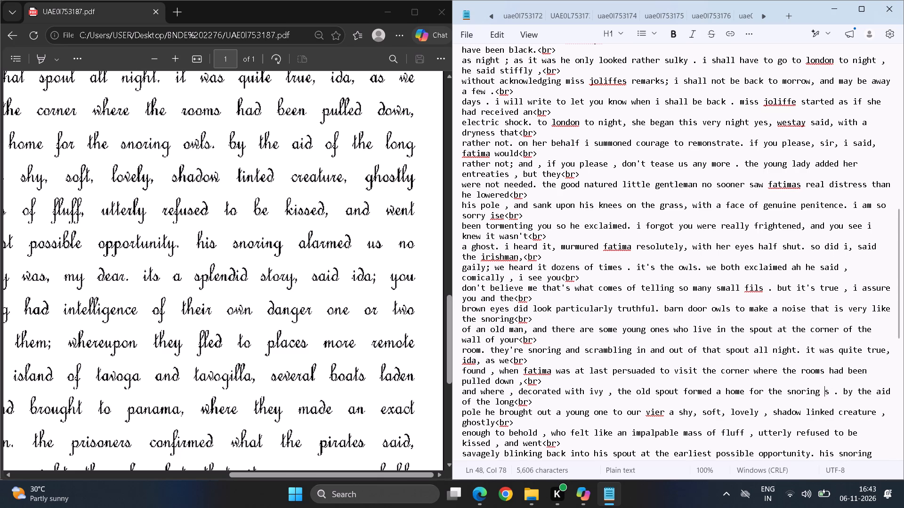
type("ow")
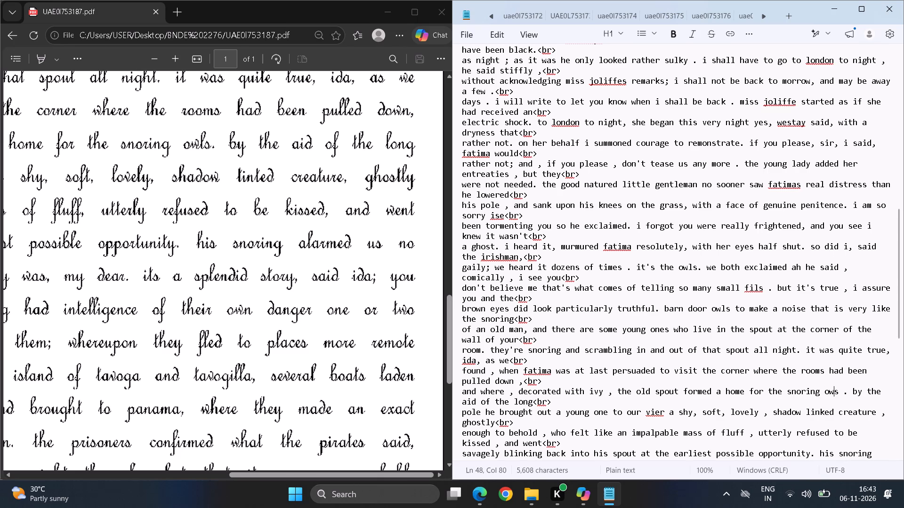
key("semicolon")
key("BackSpace")
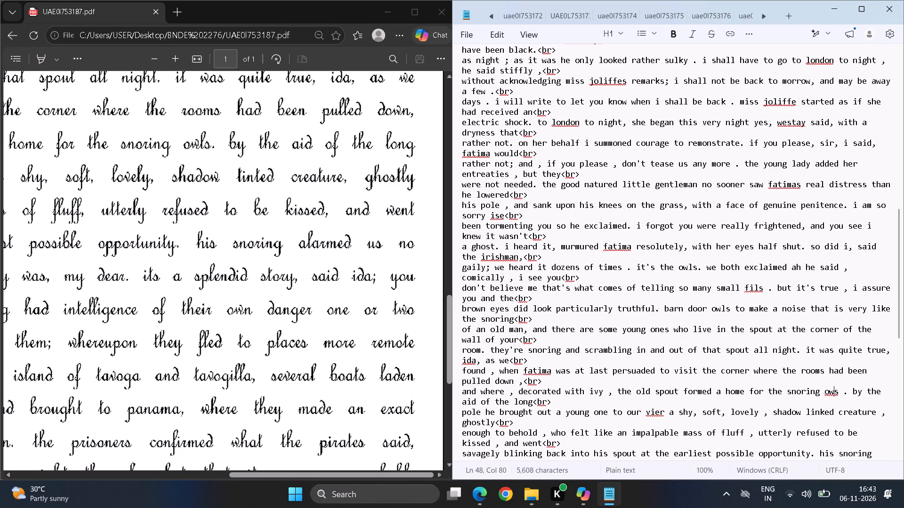
key("l")
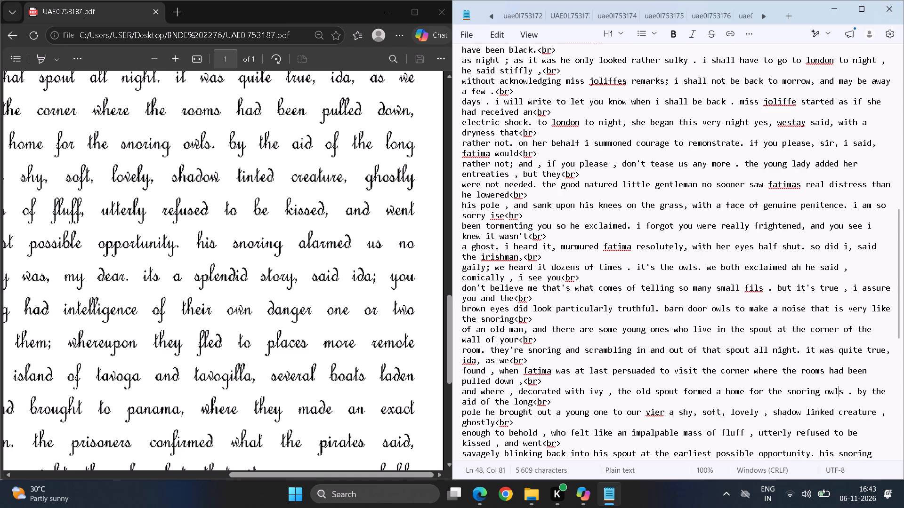
Maximize the transcription window and copy the page name uae0l753187 from the title line.
left_click(861, 1)
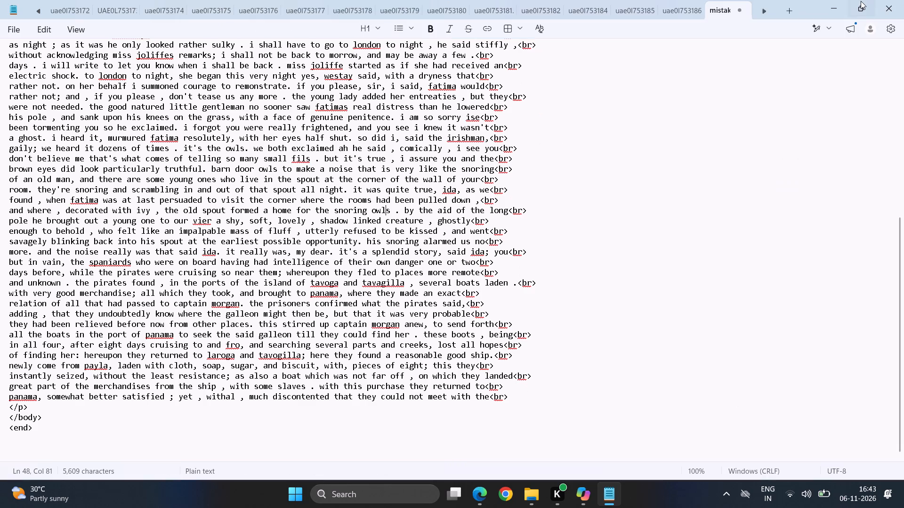
scroll(412, 202, "up", 8)
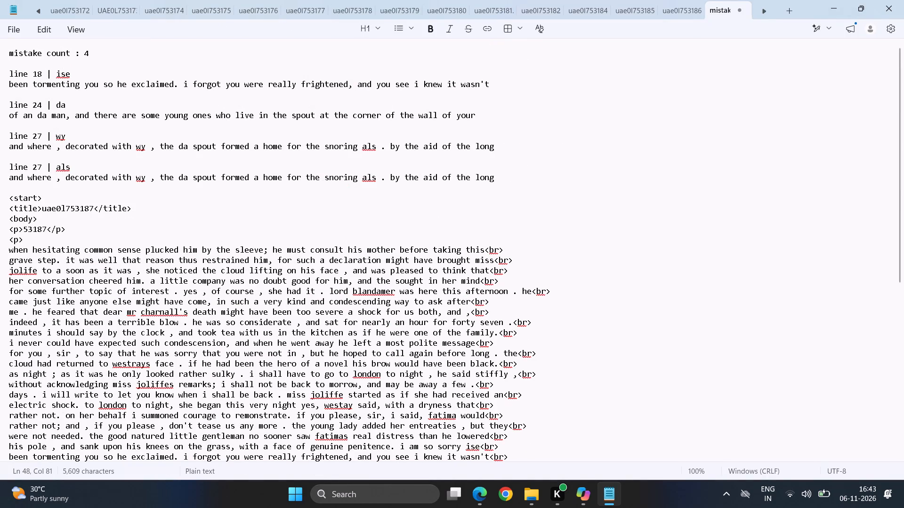
left_click_drag(94, 207, 41, 206)
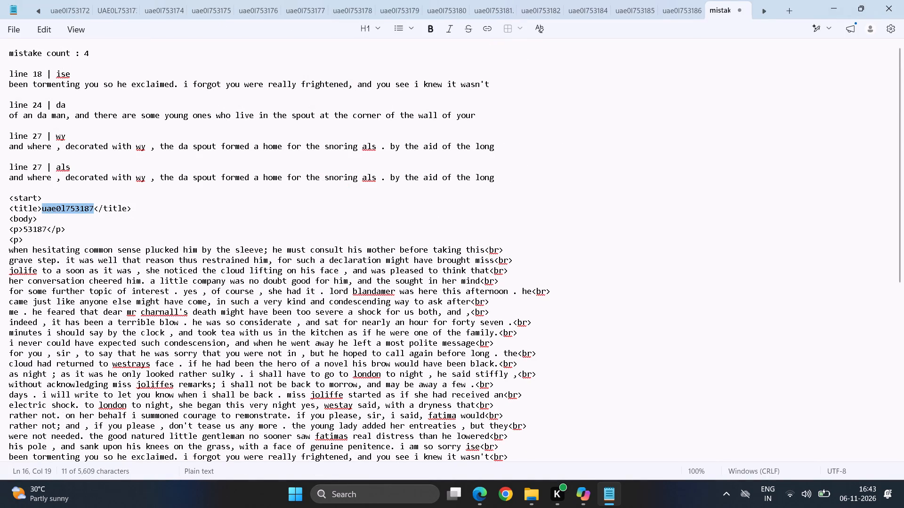
right_click(46, 210)
left_click(99, 230)
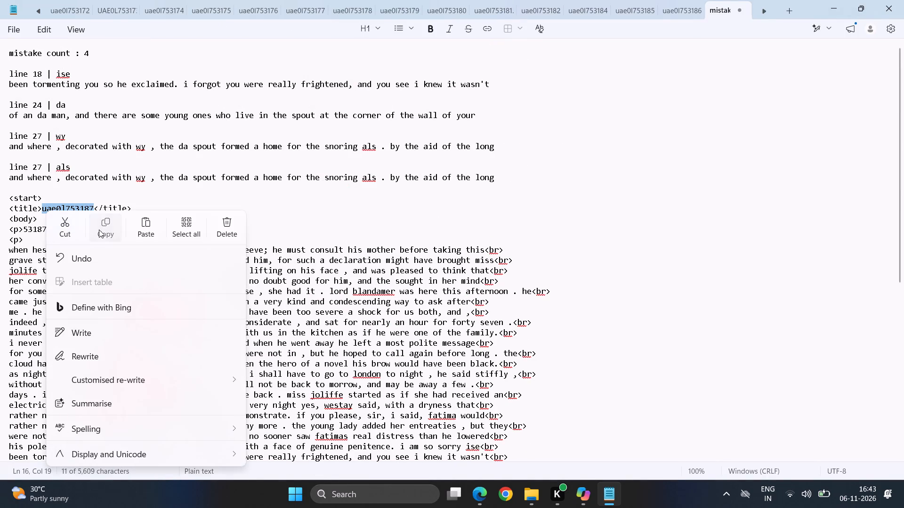
Delete the mistake count and flagged-word list above the <start> tag of the uae0l753187 transcription.
left_click(8, 199)
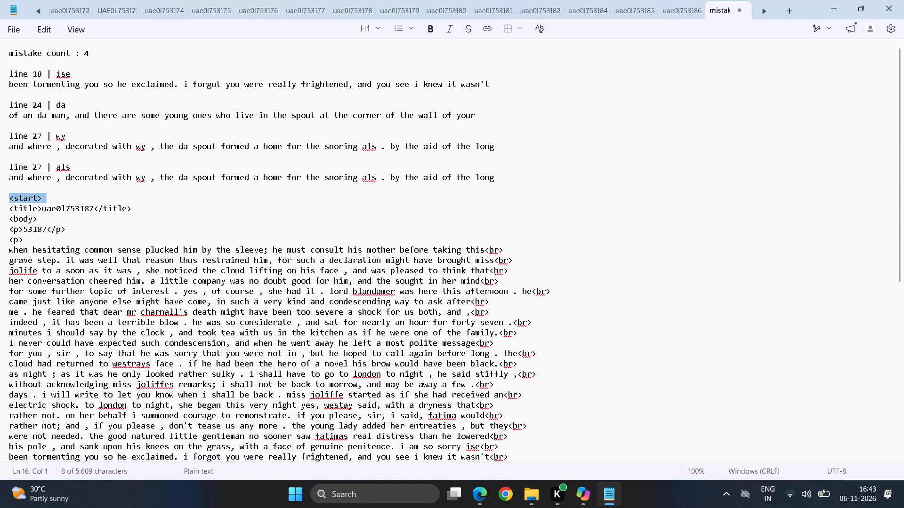
left_click(65, 185)
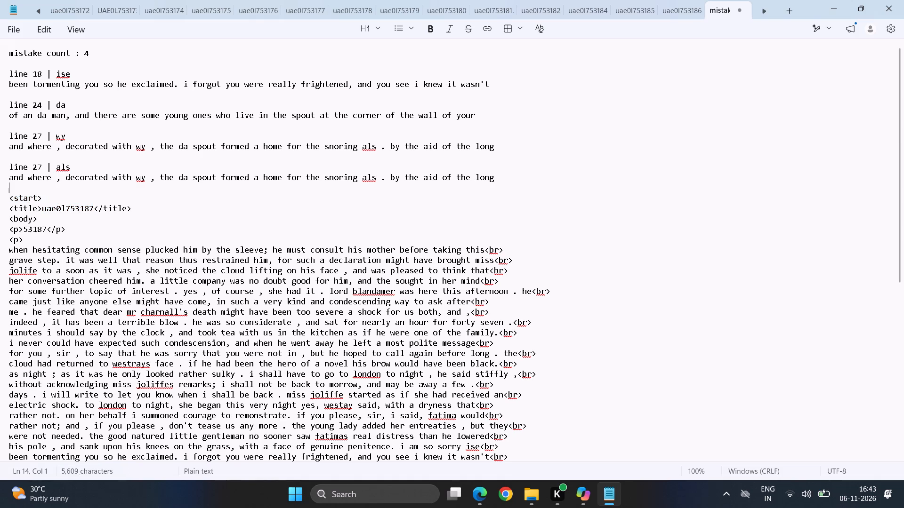
left_click_drag(10, 195, 0, 25)
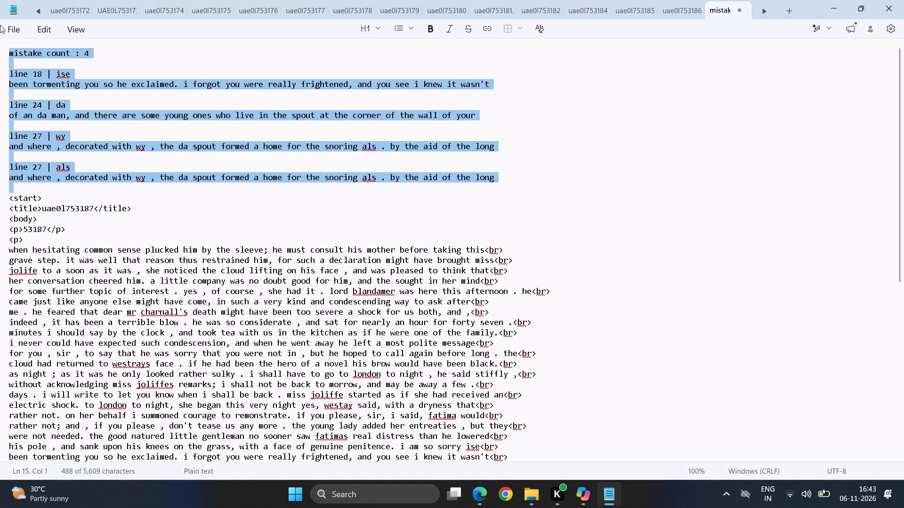
key("BackSpace")
key("BackSpace")
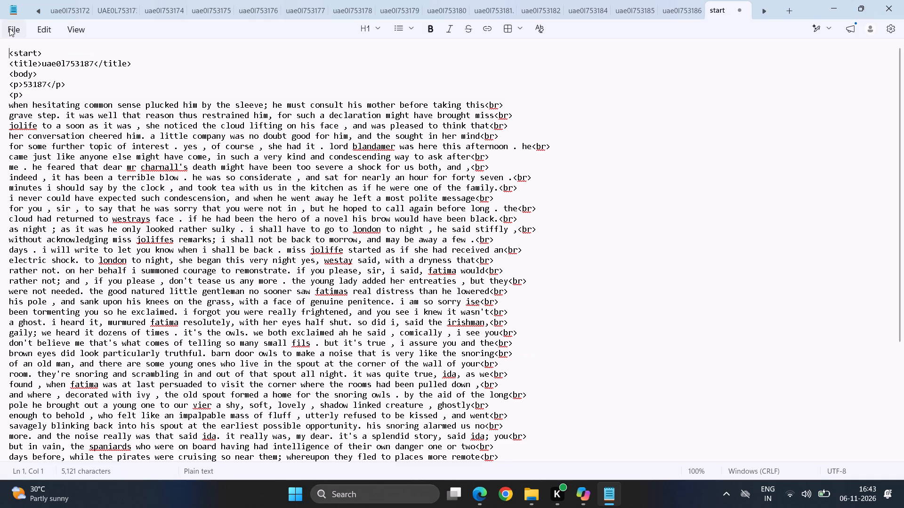
Save the cleaned transcription in the 3-11-26 folder as uae0l753187.html.
left_click(9, 29)
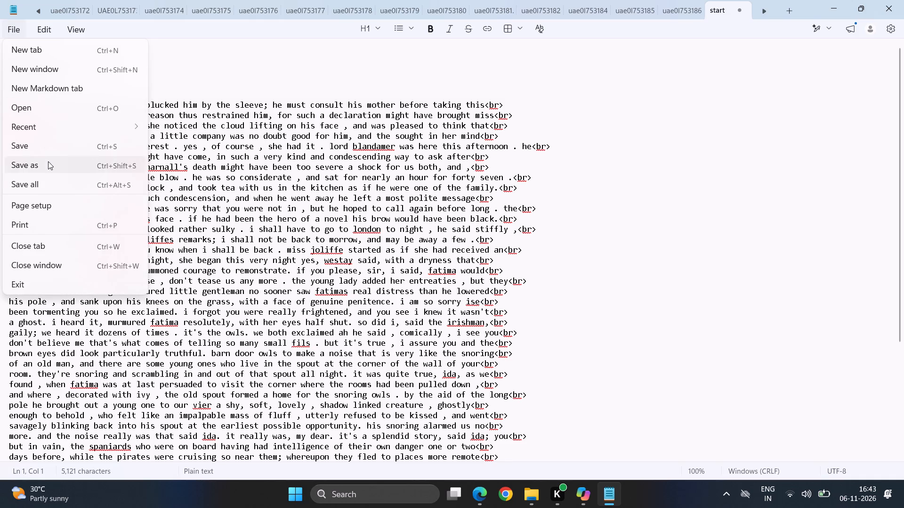
left_click(48, 161)
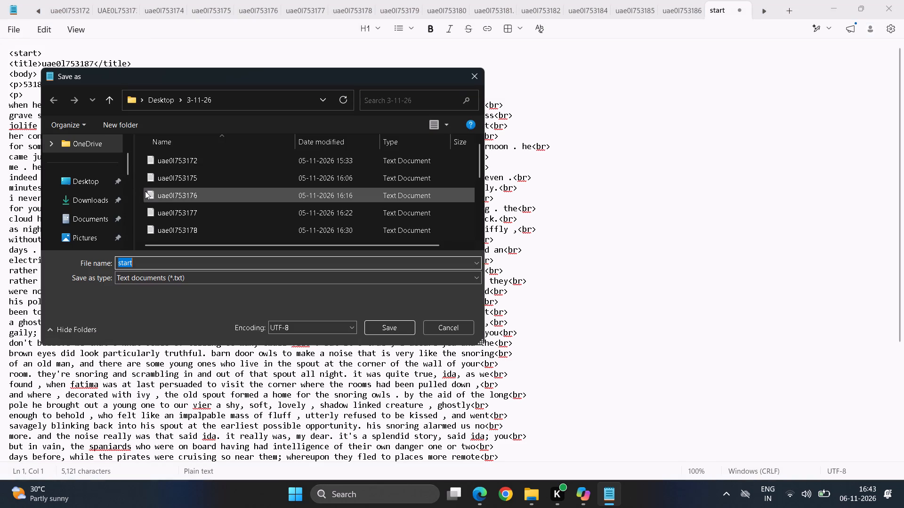
key("BackSpace")
key("ctrl+v")
key("period")
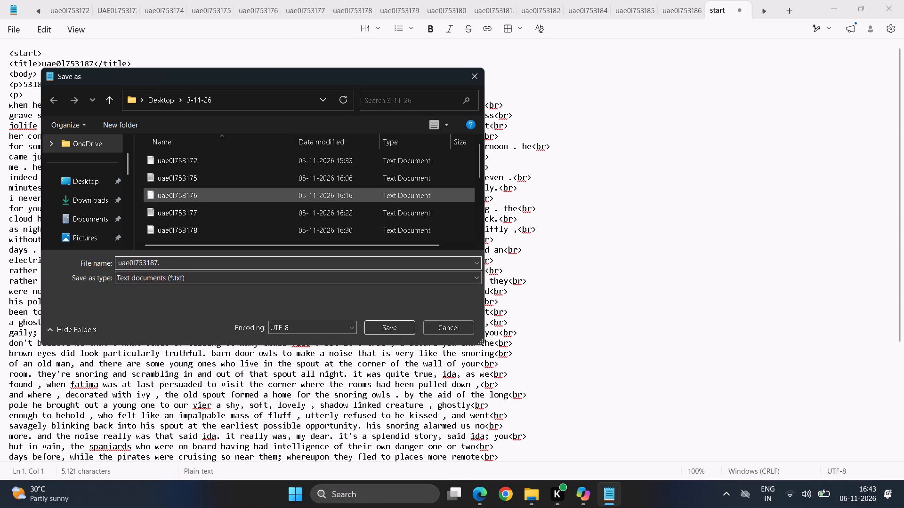
type("html")
left_click(390, 320)
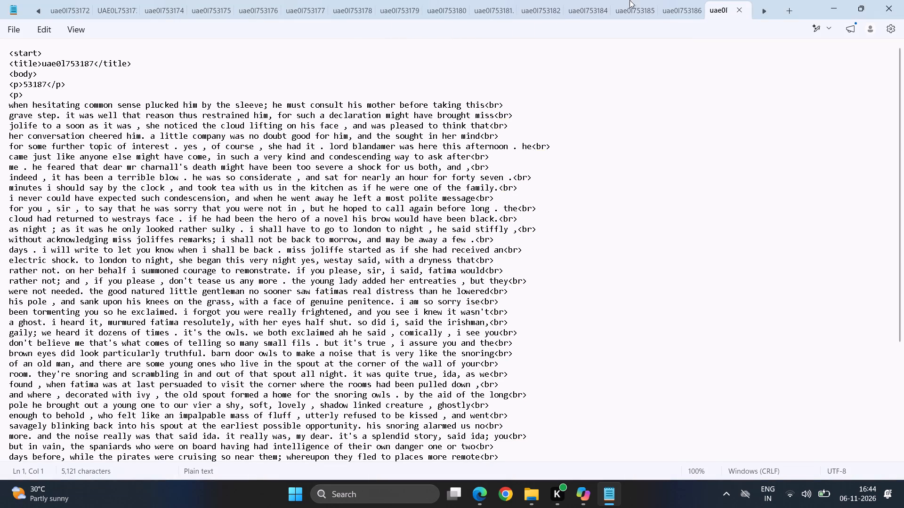
left_click(683, 0)
left_click(682, 9)
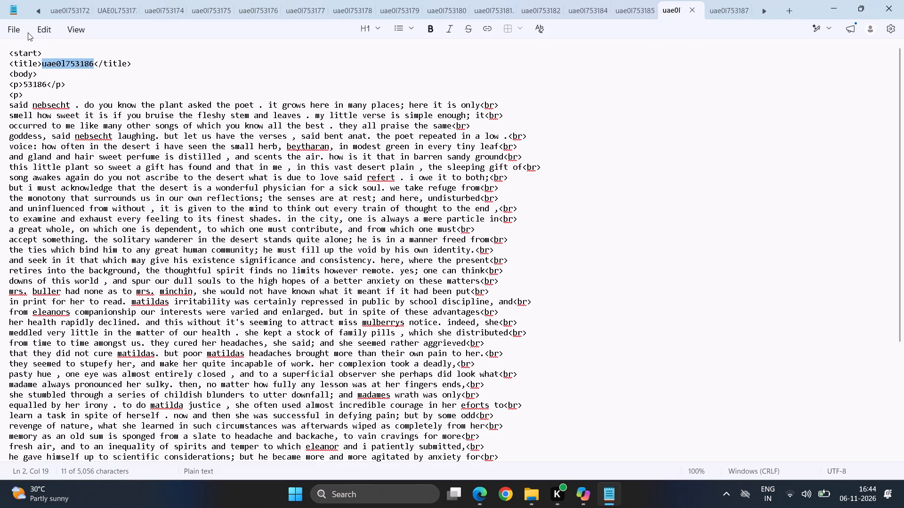
left_click(15, 28)
left_click(53, 167)
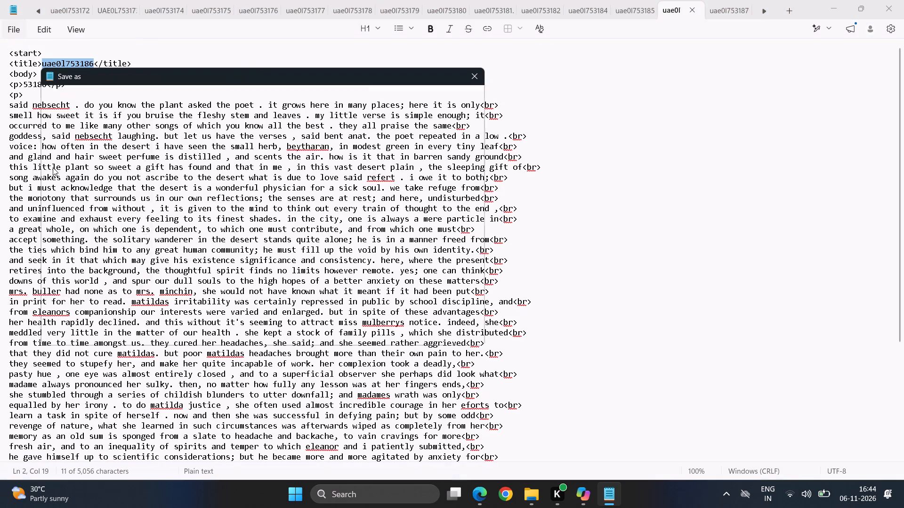
left_click(181, 259)
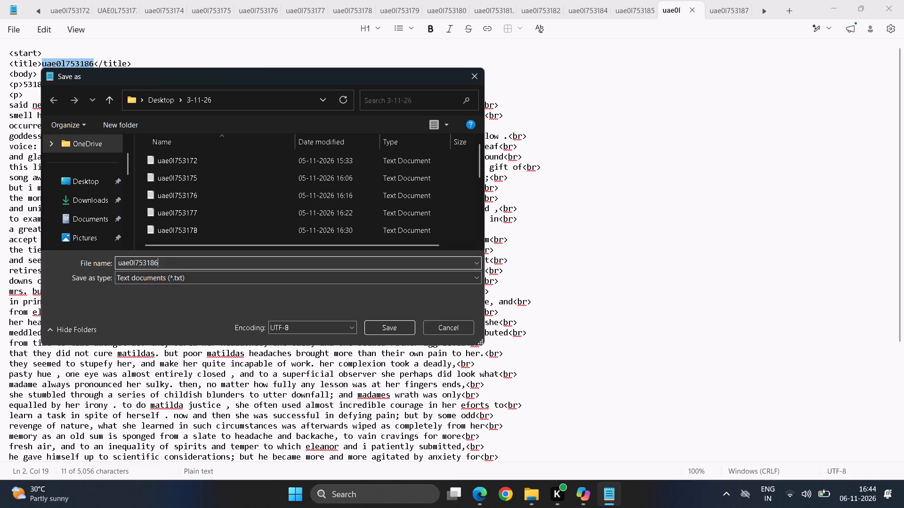
key("period")
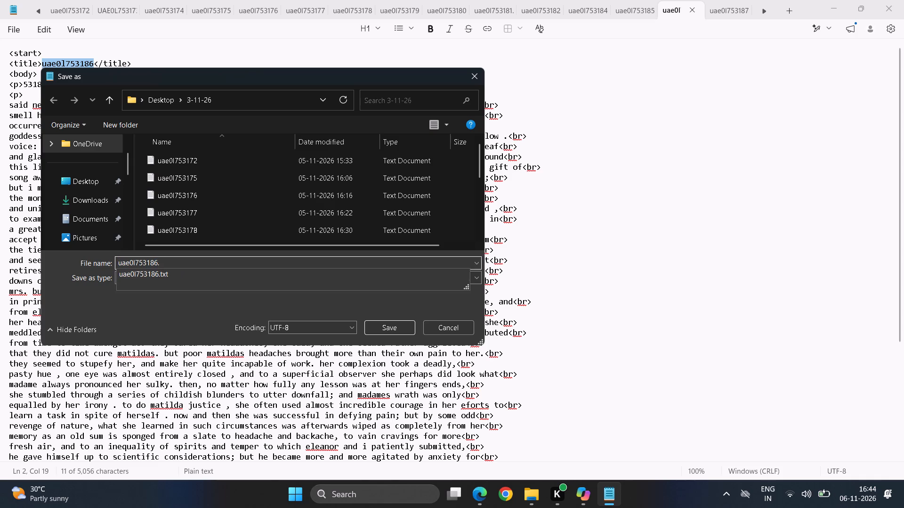
type("html")
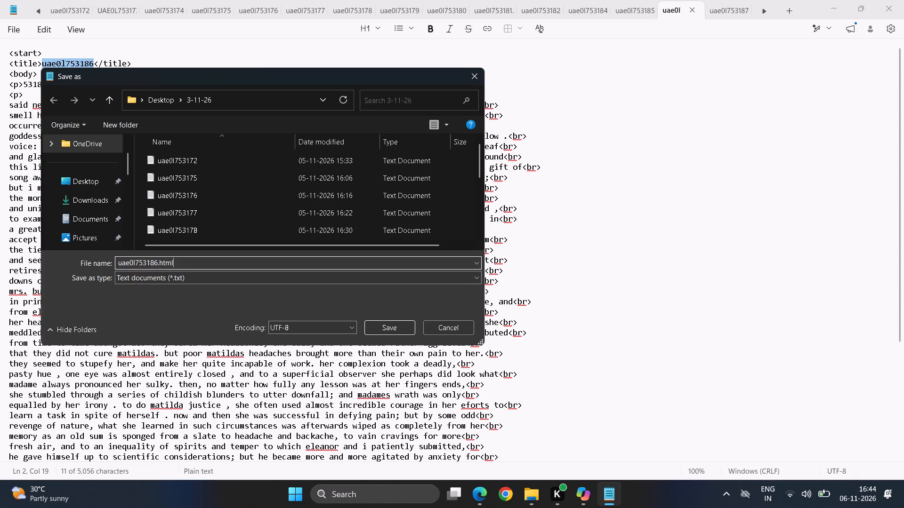
left_click(393, 325)
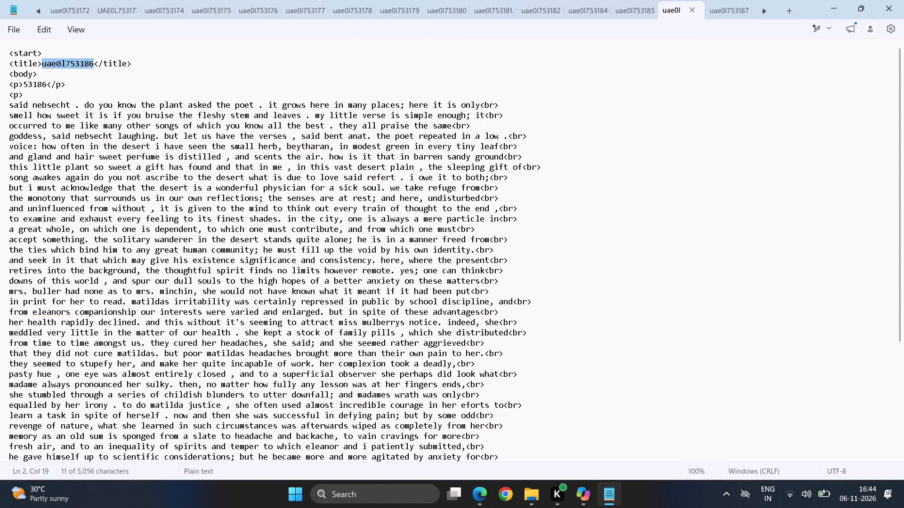
Save a copy of the open uae0l753185 transcription in the 3-11-26 folder as uae0l753185.html.
left_click(620, 5)
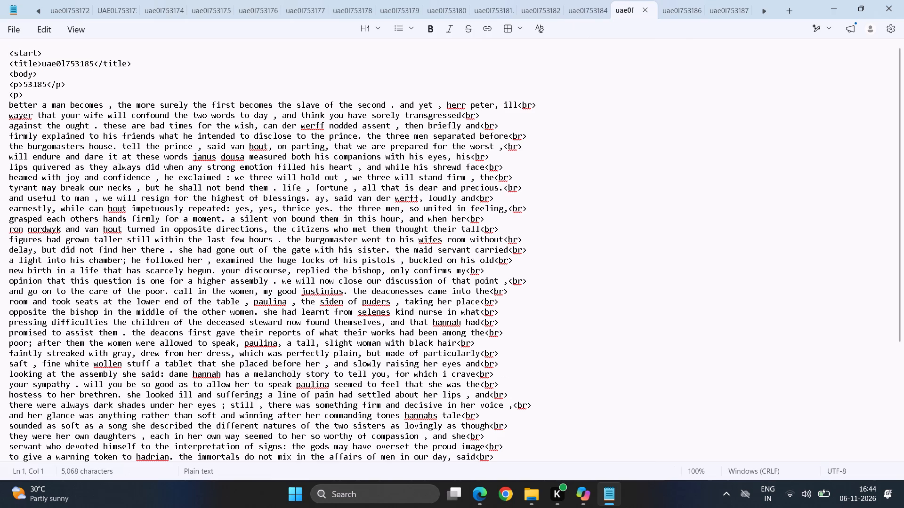
left_click(15, 31)
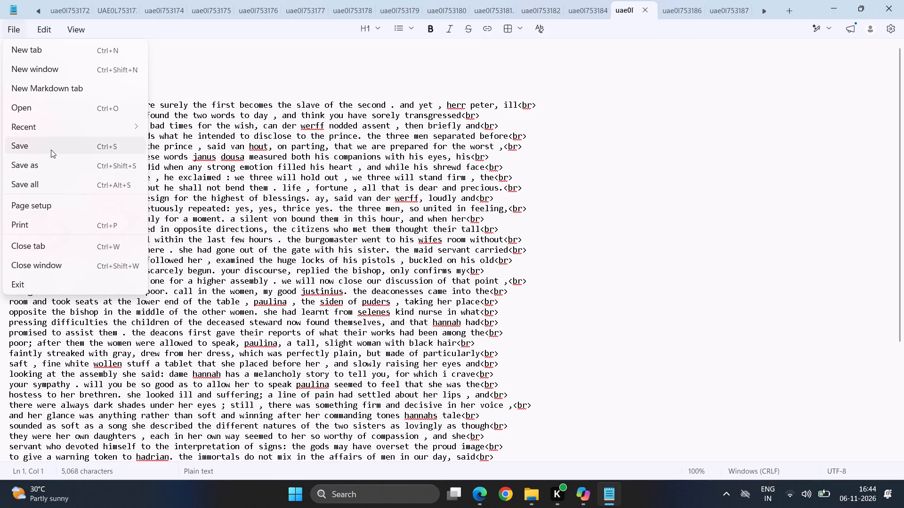
left_click(55, 160)
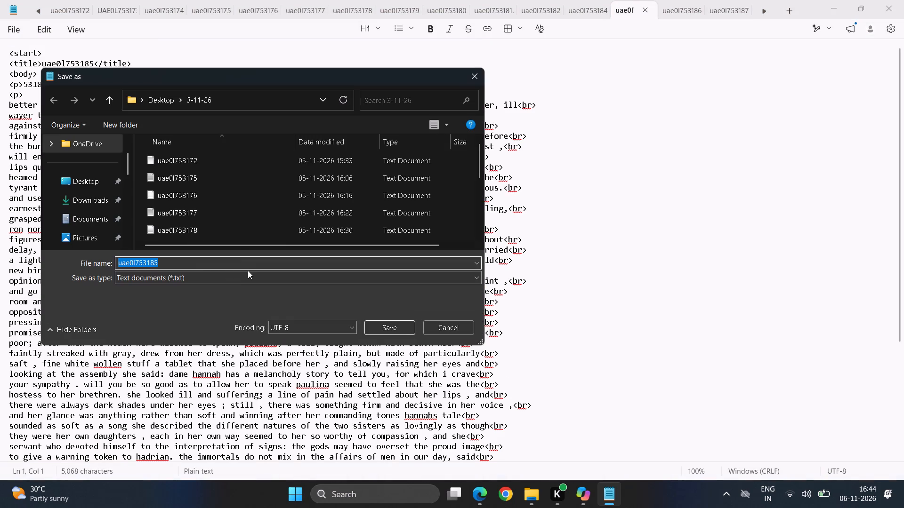
left_click(236, 262)
key("period")
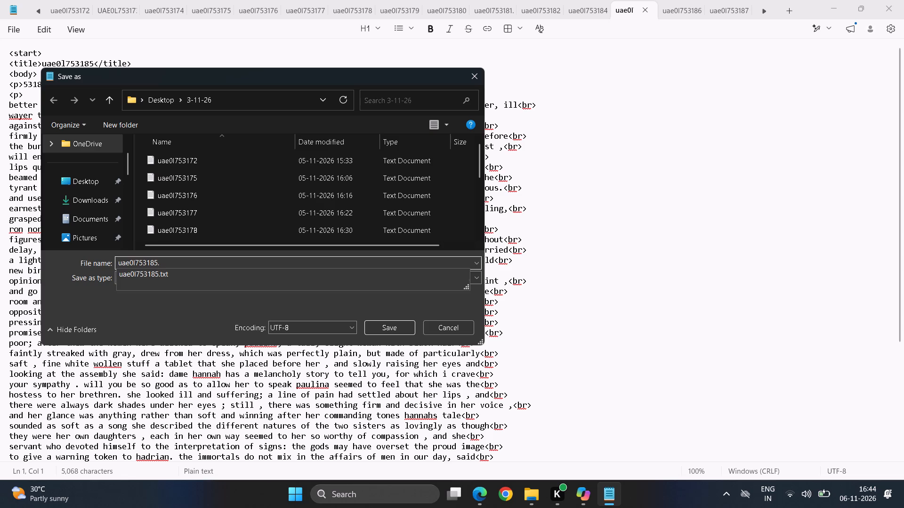
type("html")
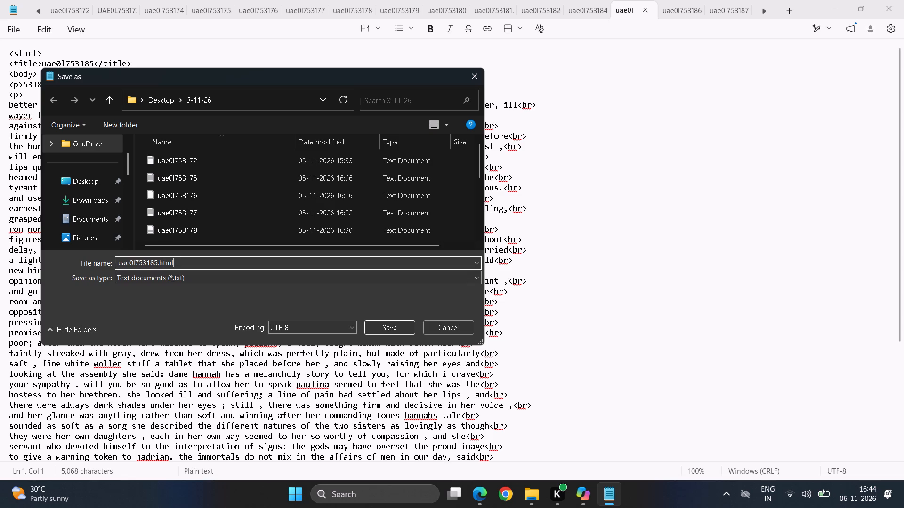
left_click(383, 323)
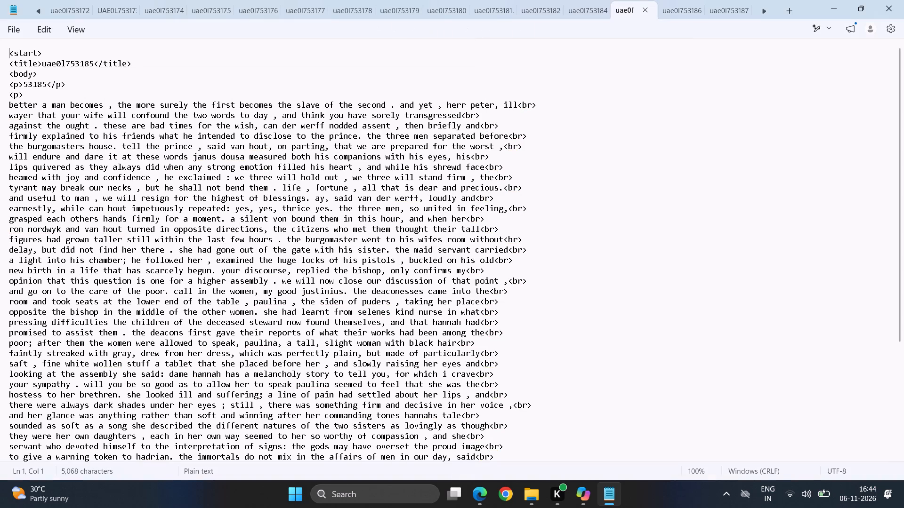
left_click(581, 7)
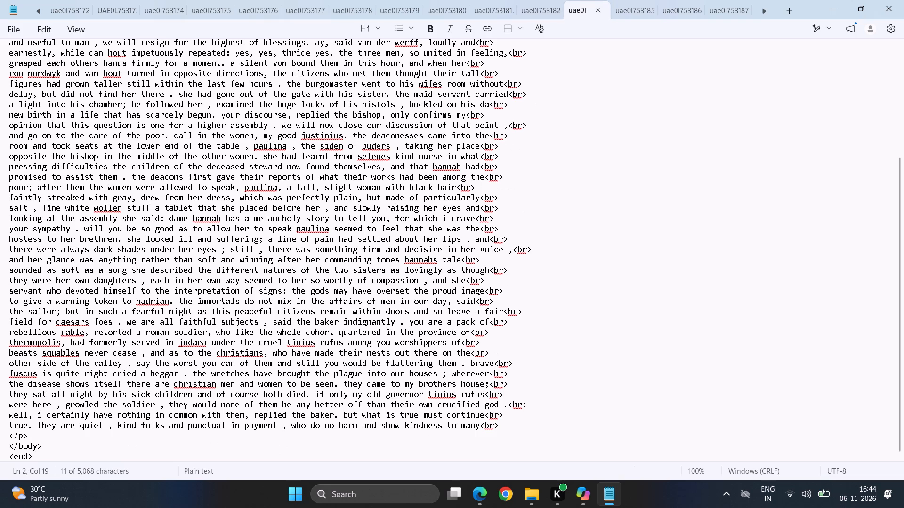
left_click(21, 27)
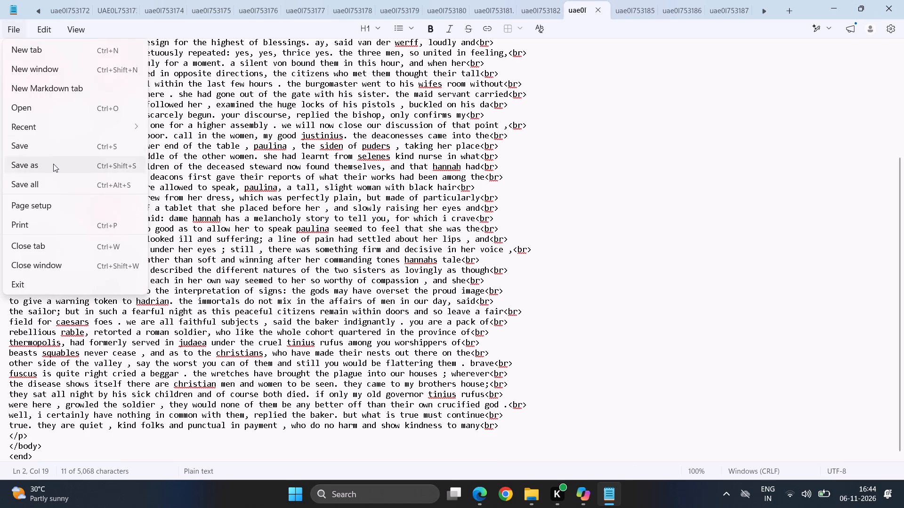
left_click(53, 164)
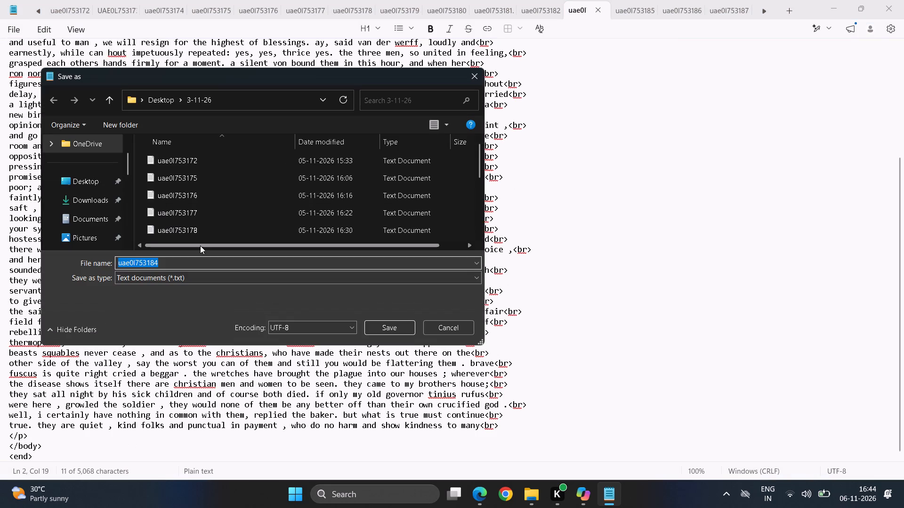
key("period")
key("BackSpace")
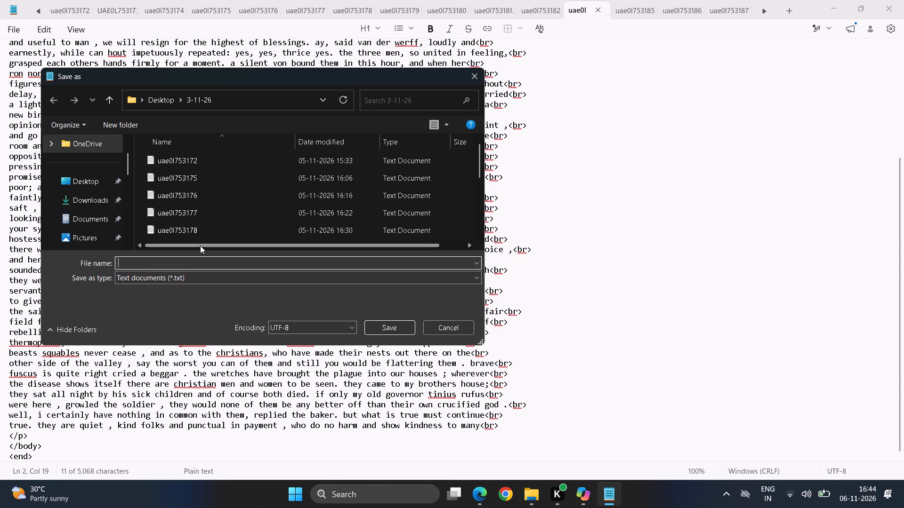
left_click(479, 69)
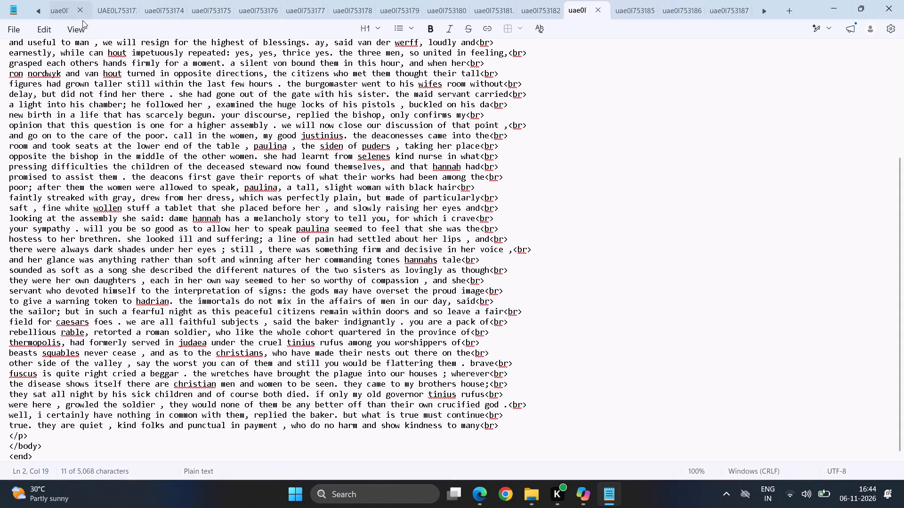
Save a copy of the uae0l753184 transcription in the 3-11-26 folder as uae0l753184.html.
left_click(19, 27)
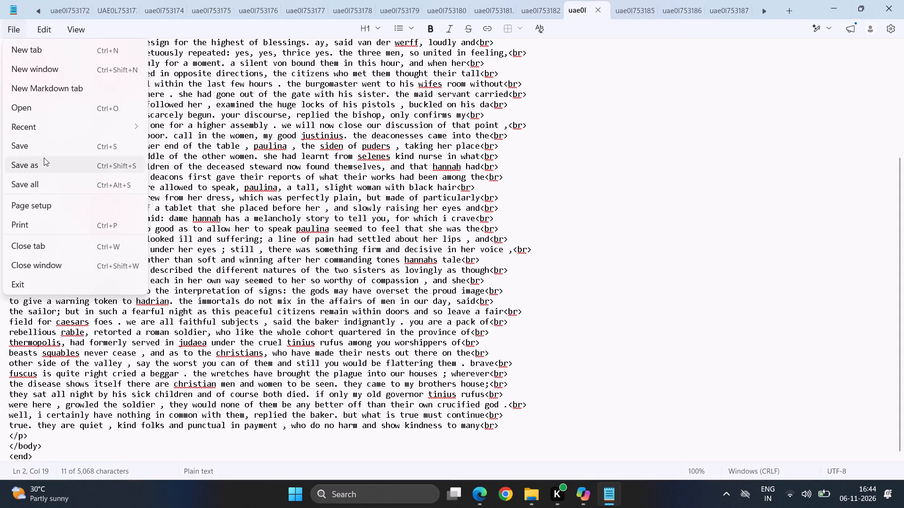
left_click(44, 158)
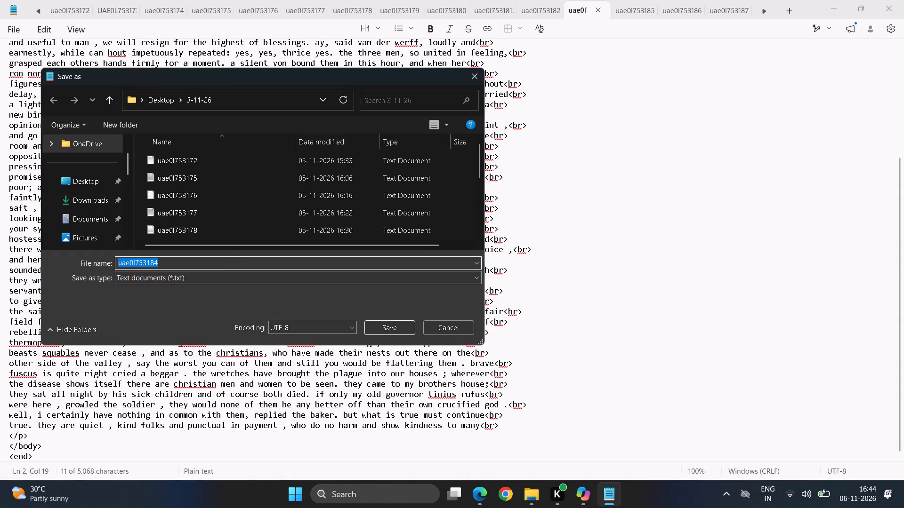
left_click(225, 264)
key("period")
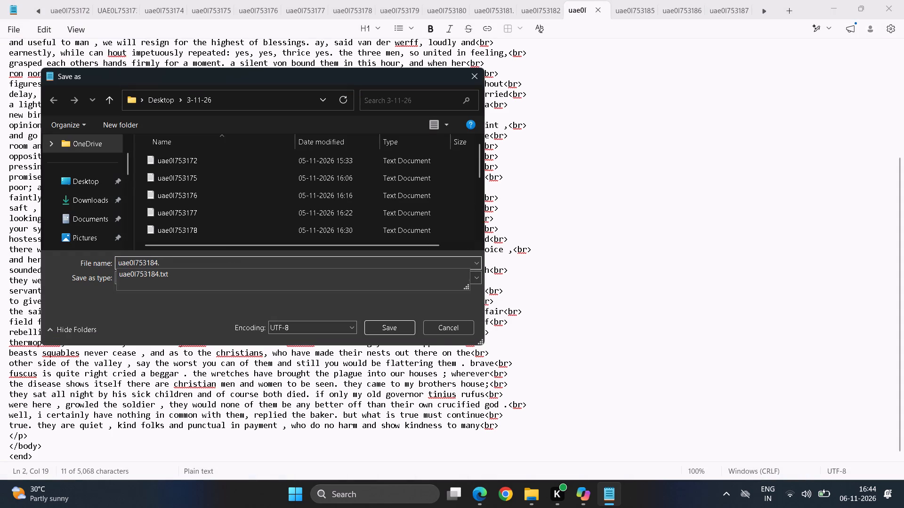
key("h")
type("tml")
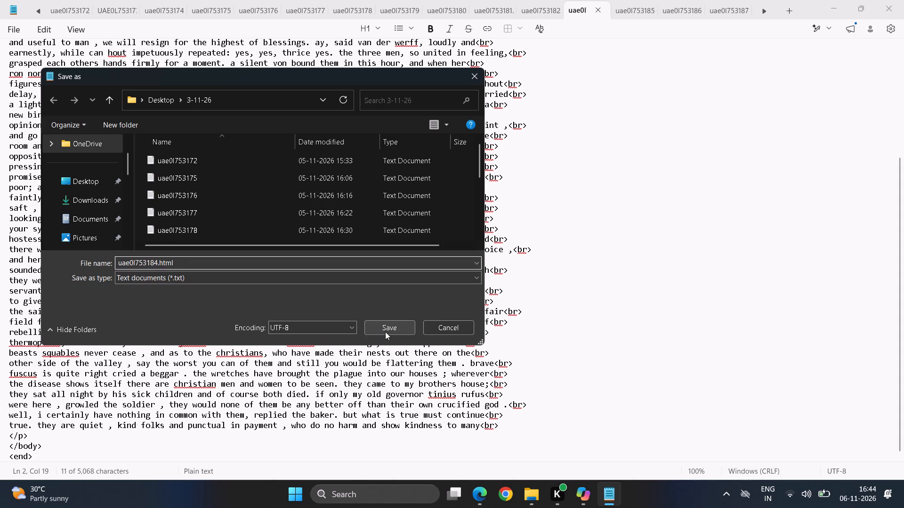
left_click(385, 332)
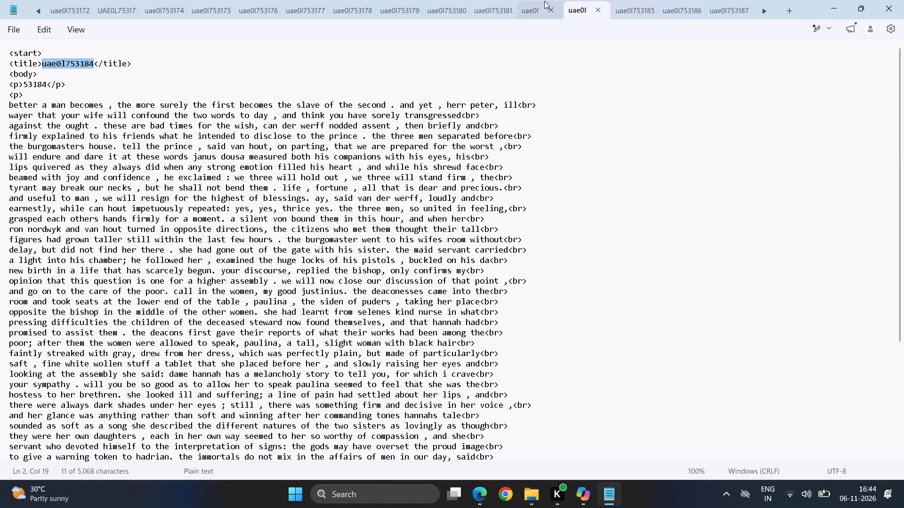
Save a copy of the uae0l753182 transcription in the 3-11-26 folder as uae0l753182.html.
left_click(544, 1)
left_click(13, 27)
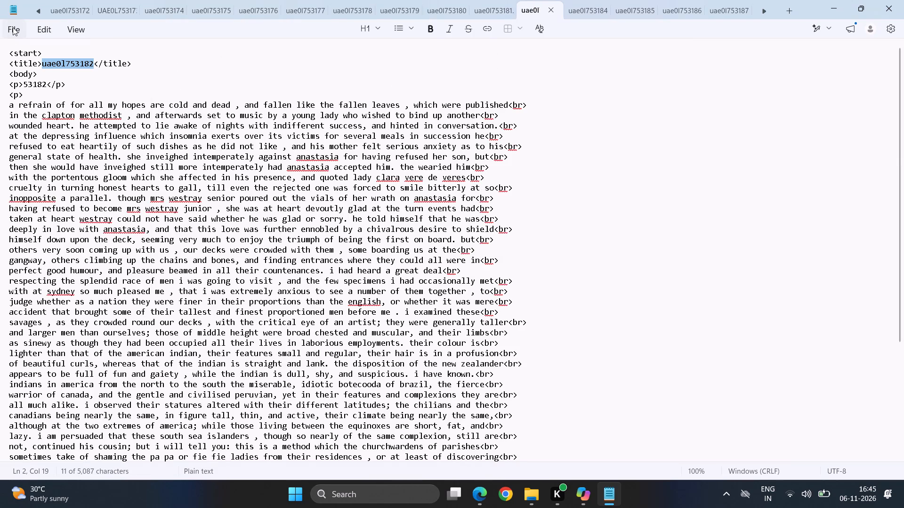
left_click(35, 170)
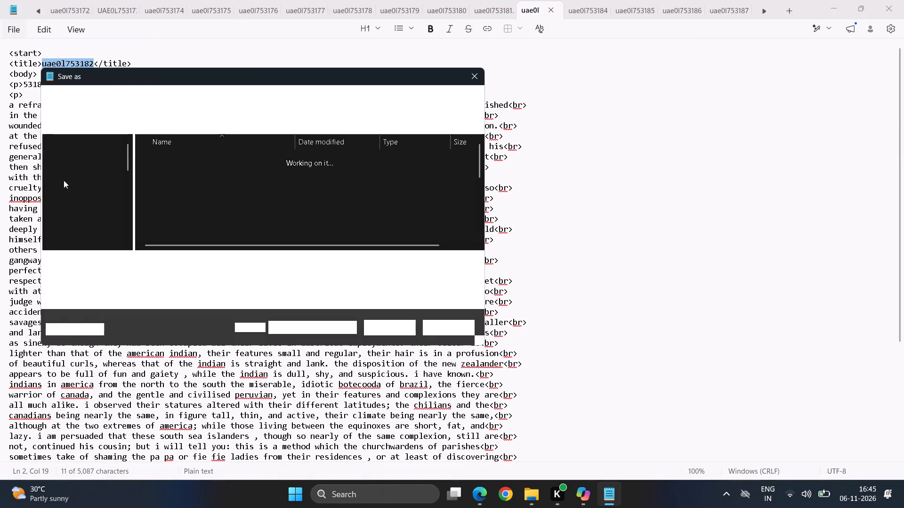
left_click(165, 262)
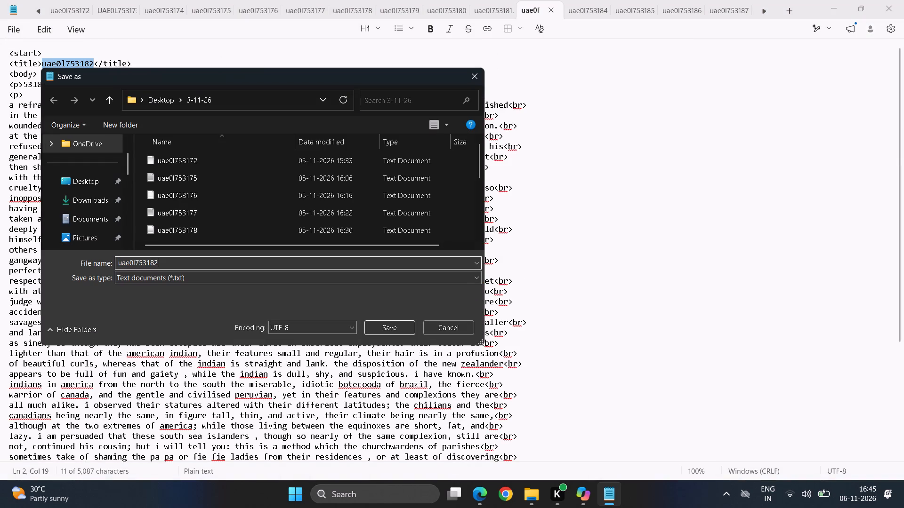
key("period")
type("html")
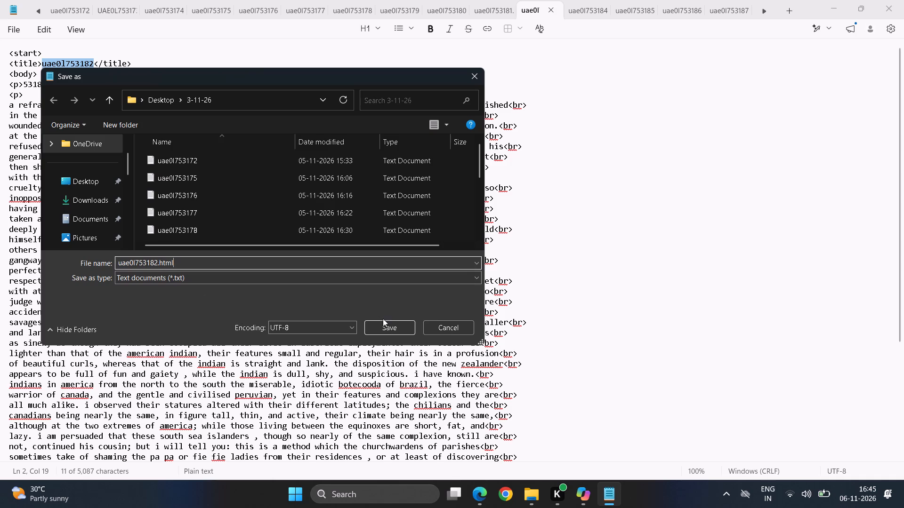
left_click(383, 323)
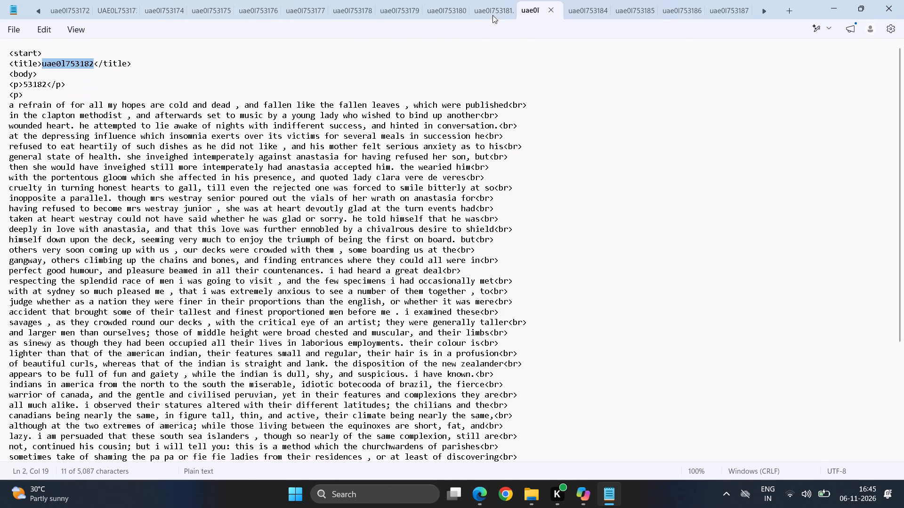
Save a copy of the uae0l753181 transcription in the 3-11-26 folder as uae0l753181.html.
left_click(488, 12)
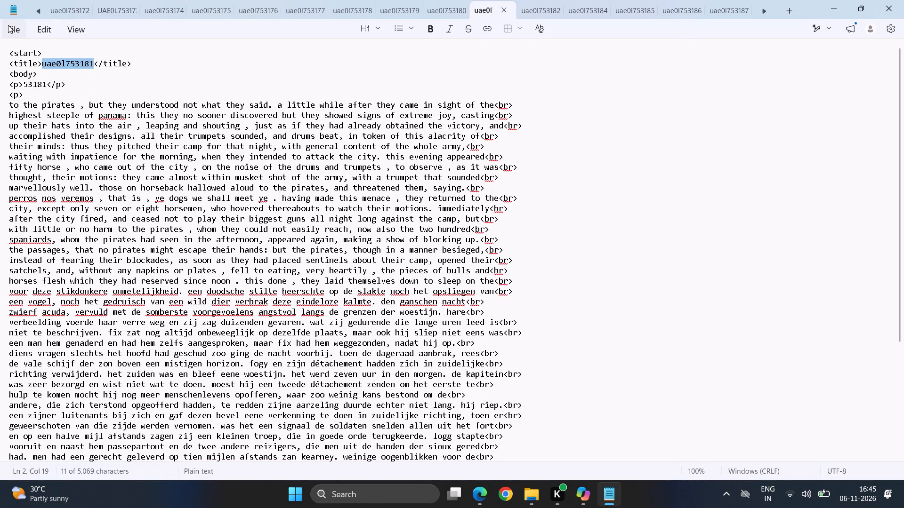
left_click(8, 25)
left_click(39, 166)
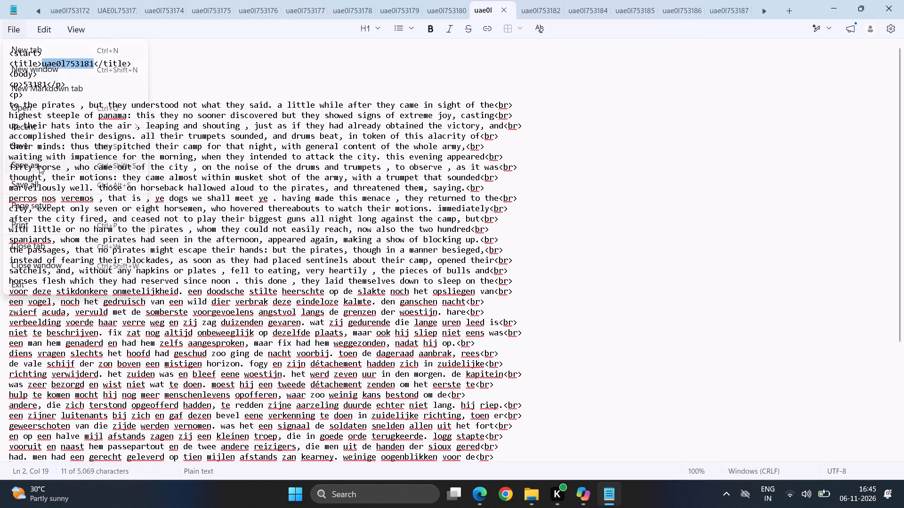
left_click(226, 264)
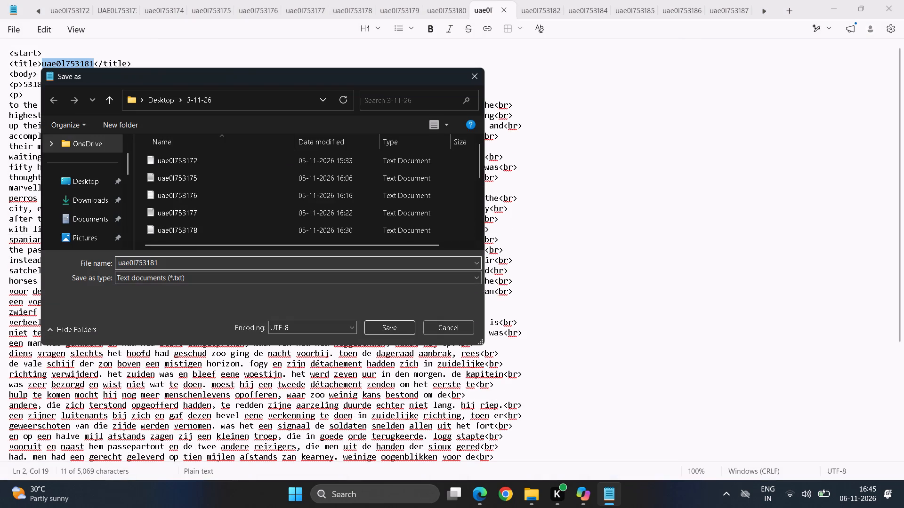
type(".html")
left_click(381, 332)
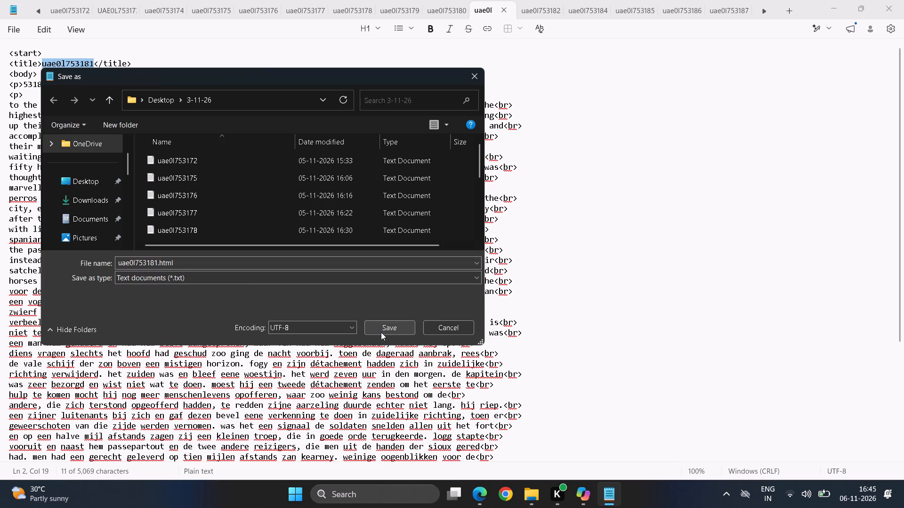
Save a copy of the uae0l753178 transcription in the 3-11-26 folder as uae0l753178.html.
left_click_drag(438, 0, 444, 8)
left_click(444, 8)
left_click(472, 7)
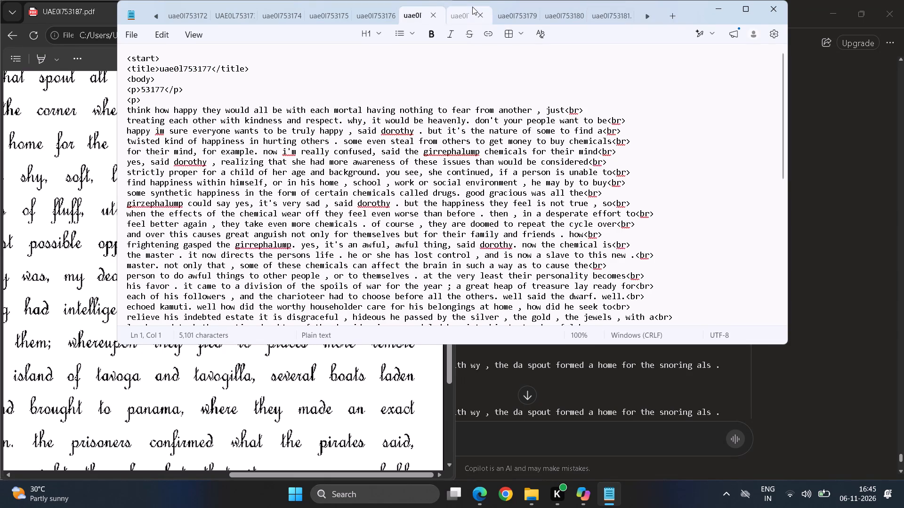
double_click(468, 0)
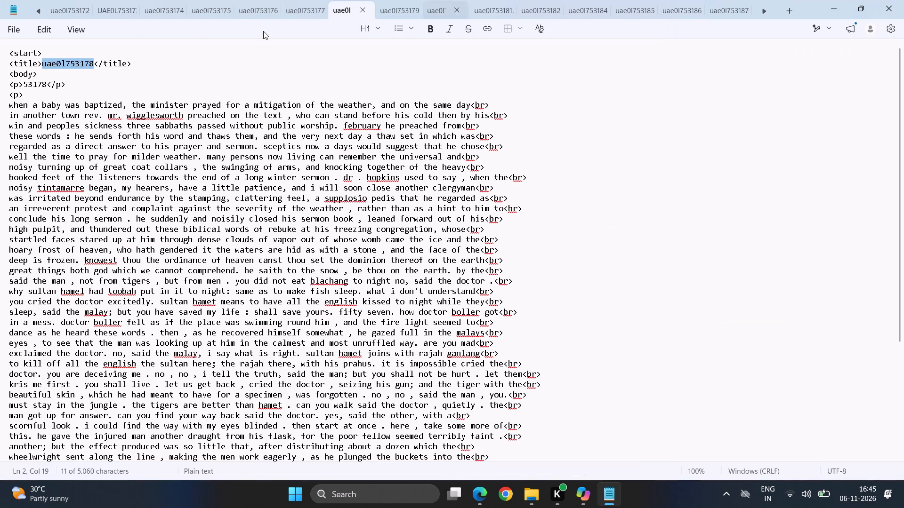
left_click(5, 32)
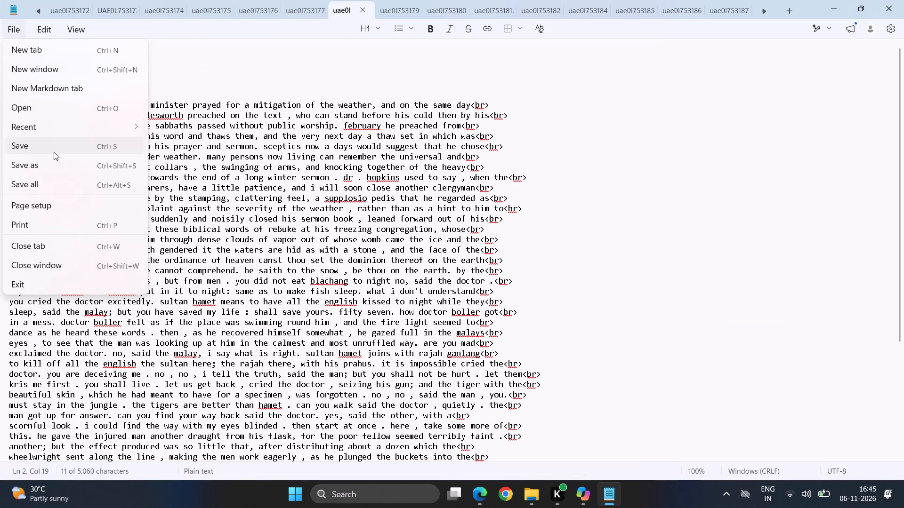
left_click(54, 166)
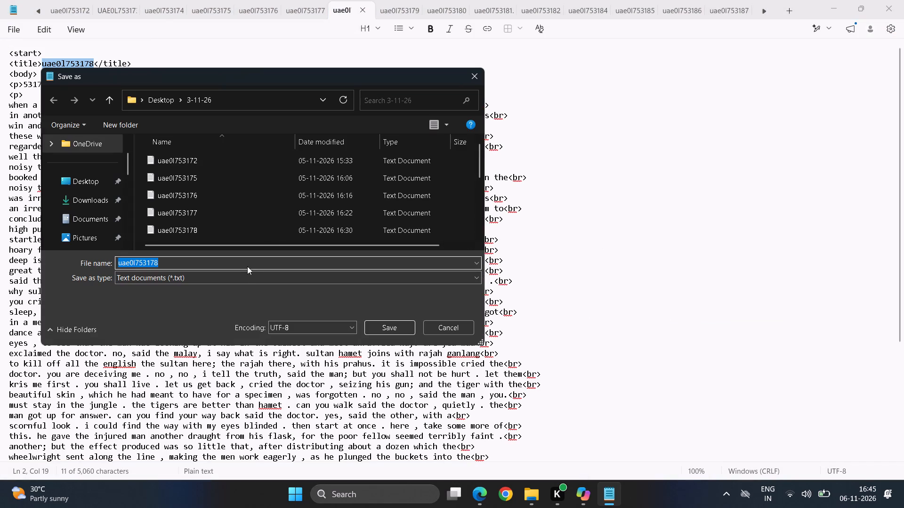
left_click(245, 261)
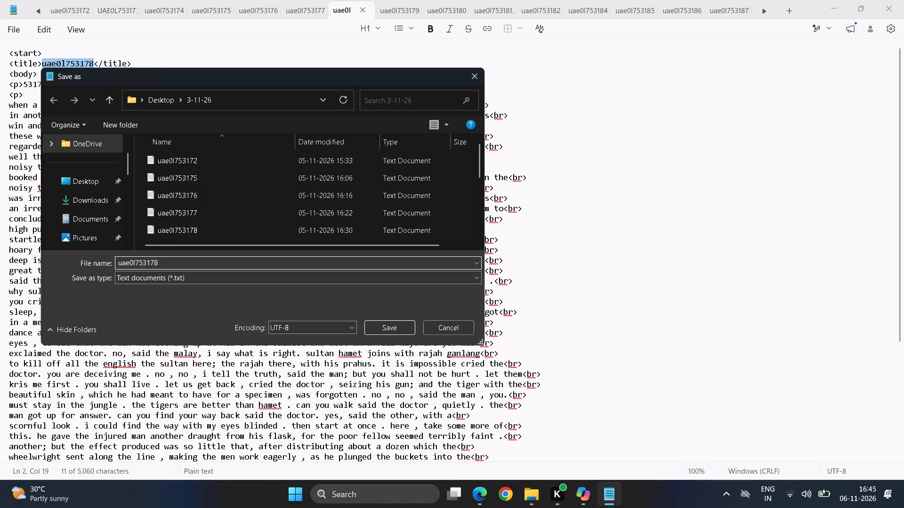
type(".html")
left_click(385, 323)
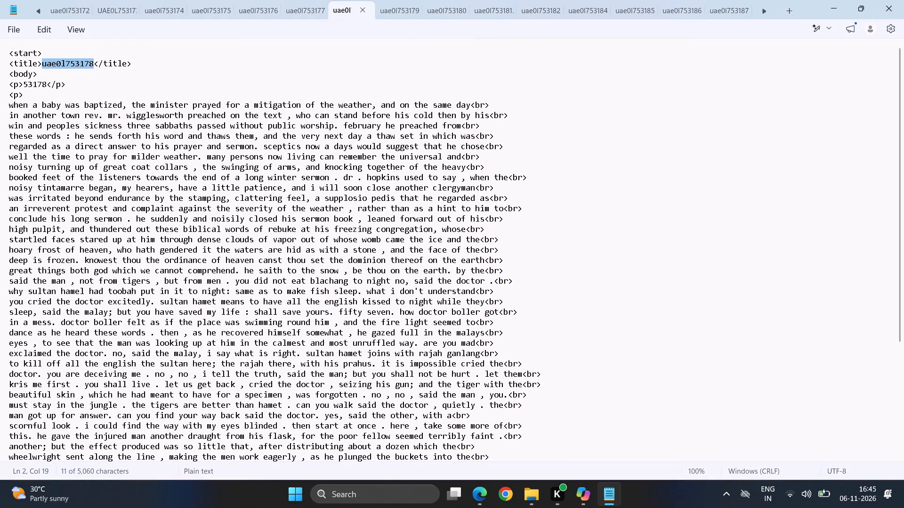
Save a copy of the uae0l753179 transcription in the 3-11-26 folder as uae0l753179.html.
left_click(393, 9)
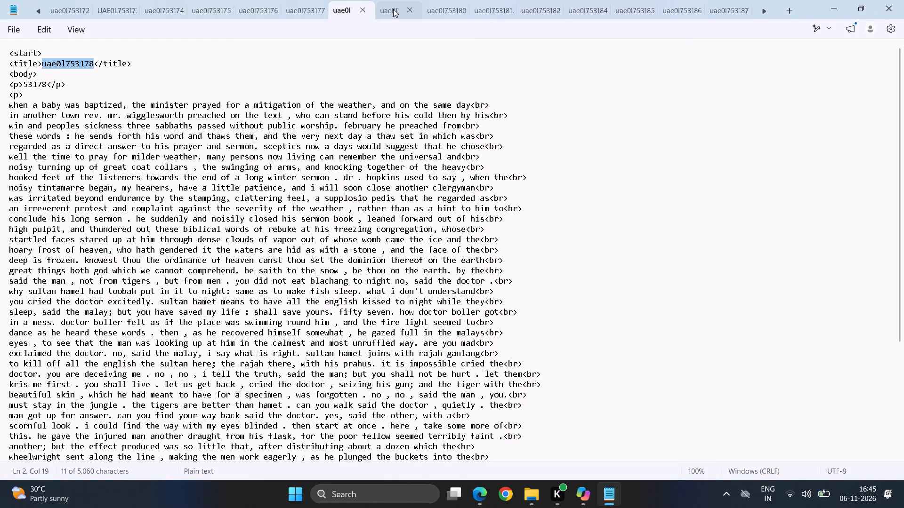
left_click(9, 36)
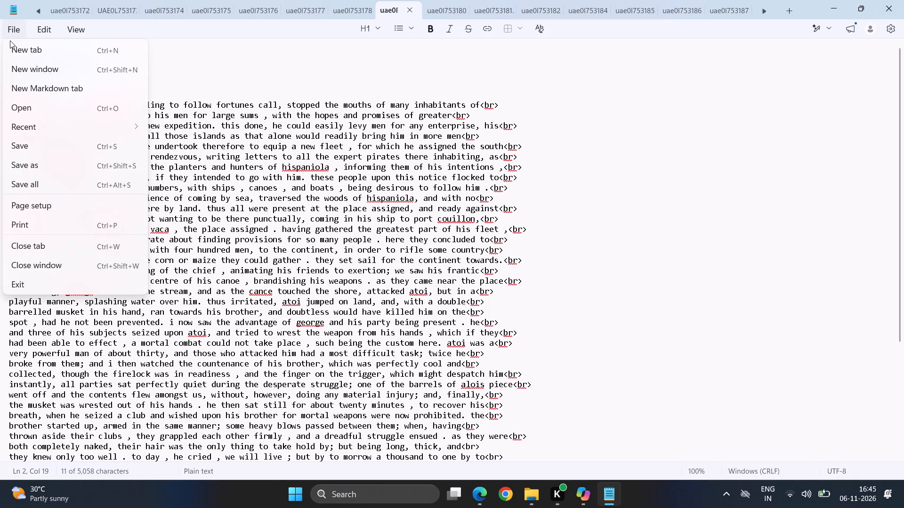
left_click(50, 160)
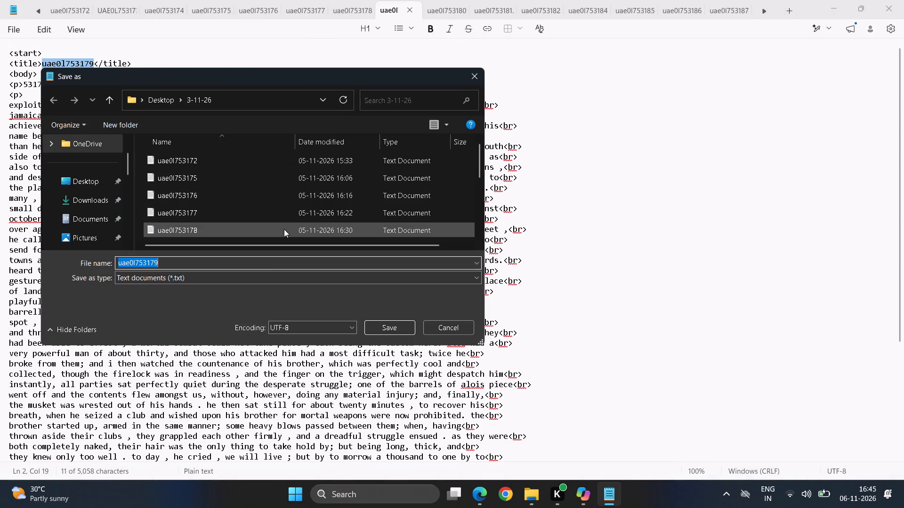
left_click(266, 262)
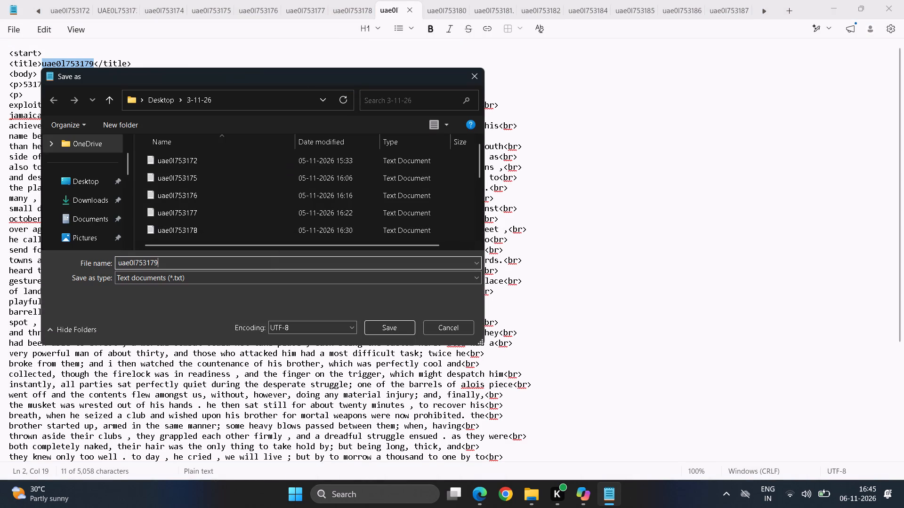
key("period")
type("html")
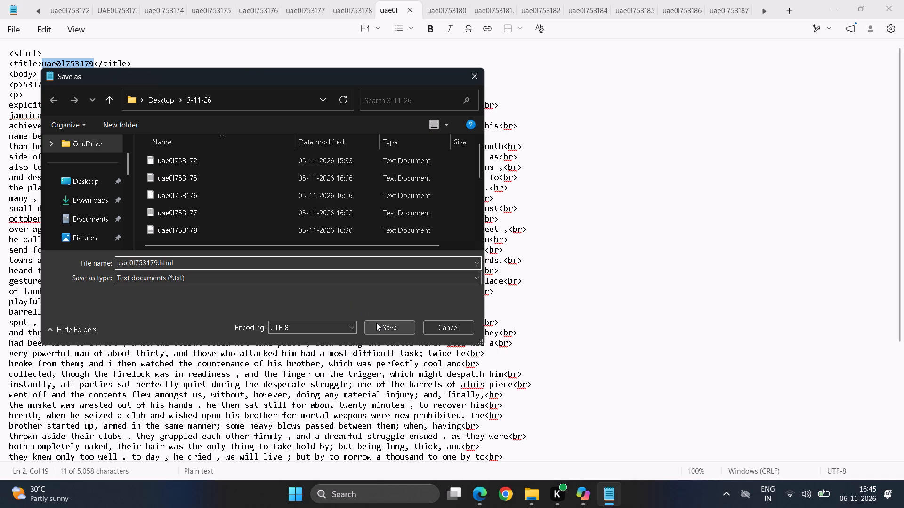
left_click(376, 323)
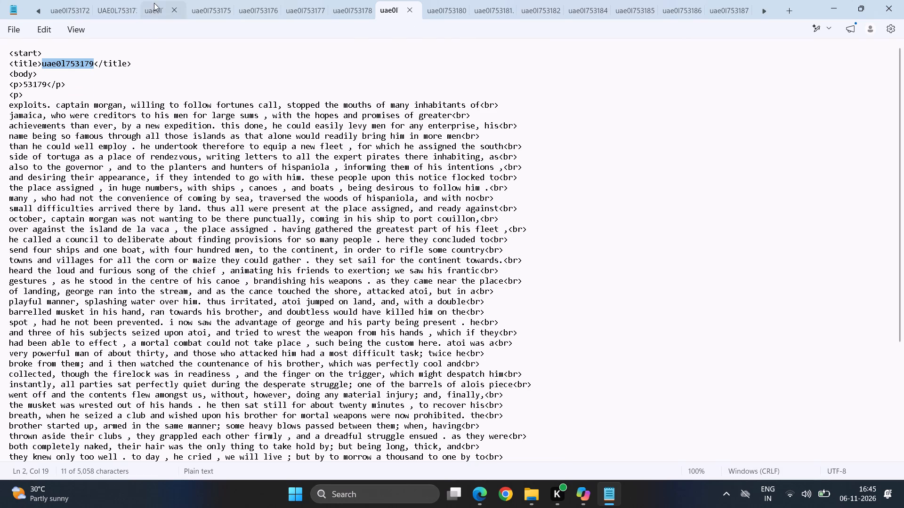
Save a copy of the uae0l753172 transcription in the 3-11-26 folder as uae0l753172.html.
left_click(155, 4)
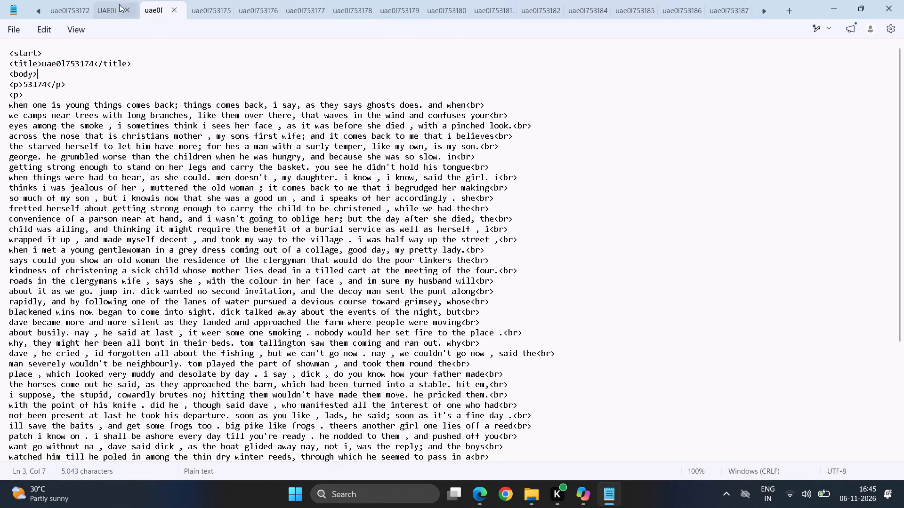
left_click(107, 6)
scroll(125, 151, "up", 11)
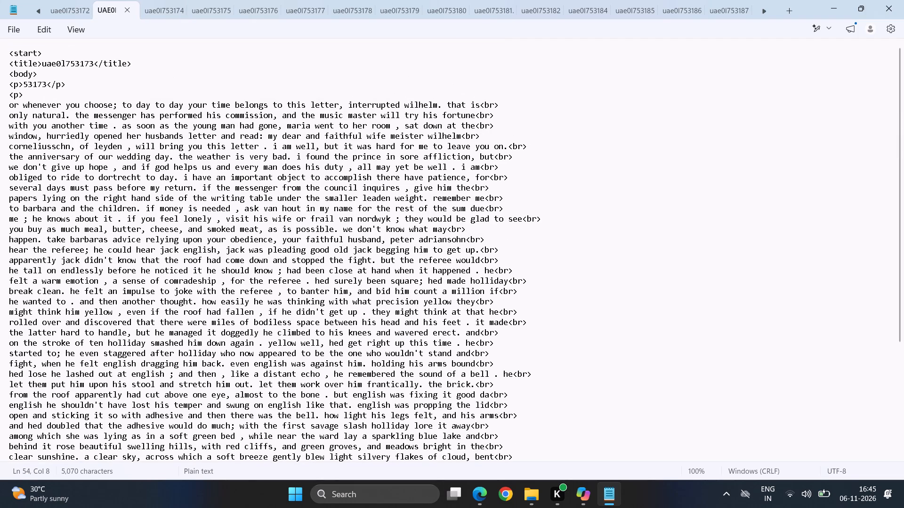
left_click(70, 5)
left_click(8, 26)
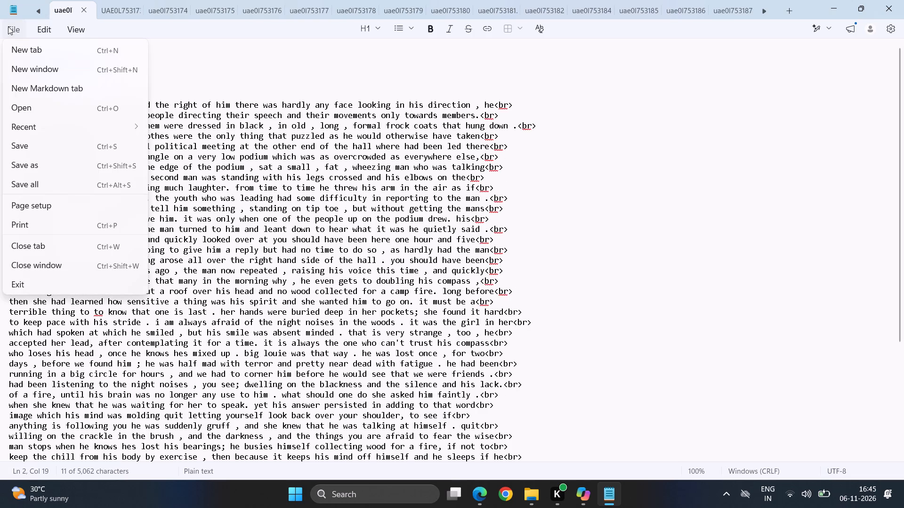
left_click(65, 159)
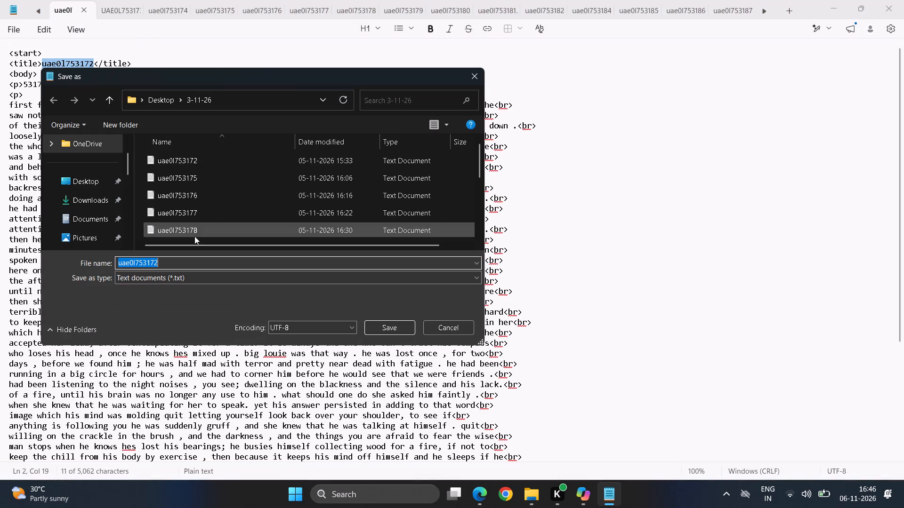
left_click(206, 263)
type(".html")
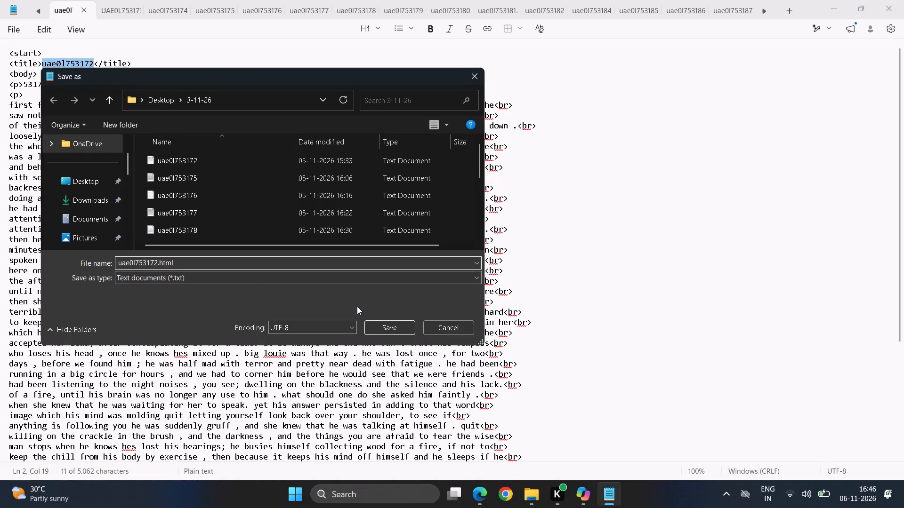
left_click(389, 328)
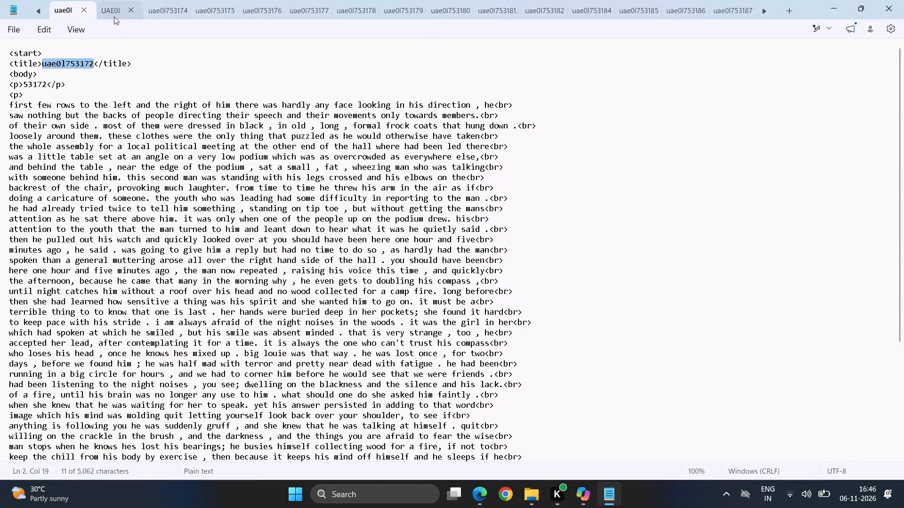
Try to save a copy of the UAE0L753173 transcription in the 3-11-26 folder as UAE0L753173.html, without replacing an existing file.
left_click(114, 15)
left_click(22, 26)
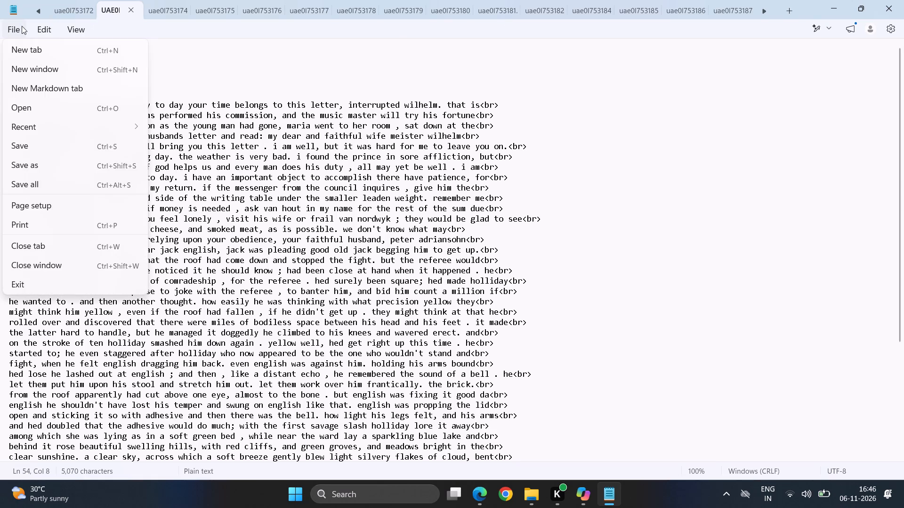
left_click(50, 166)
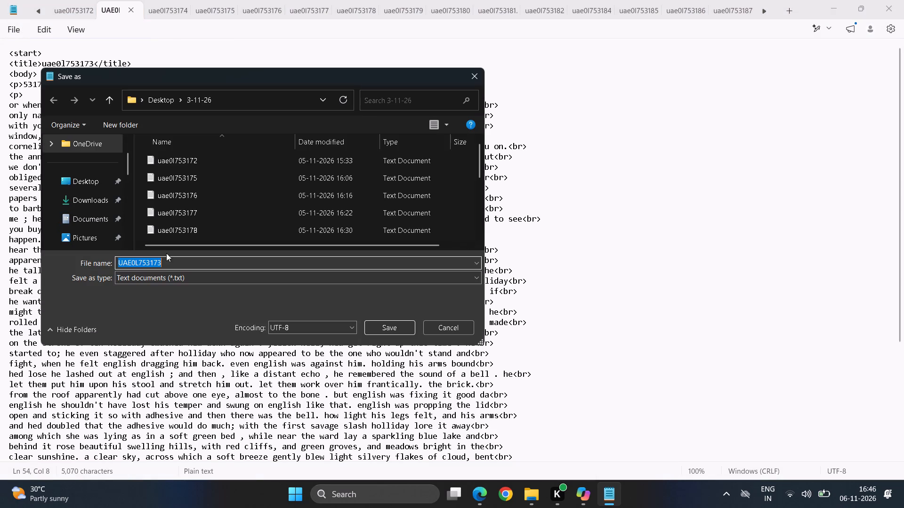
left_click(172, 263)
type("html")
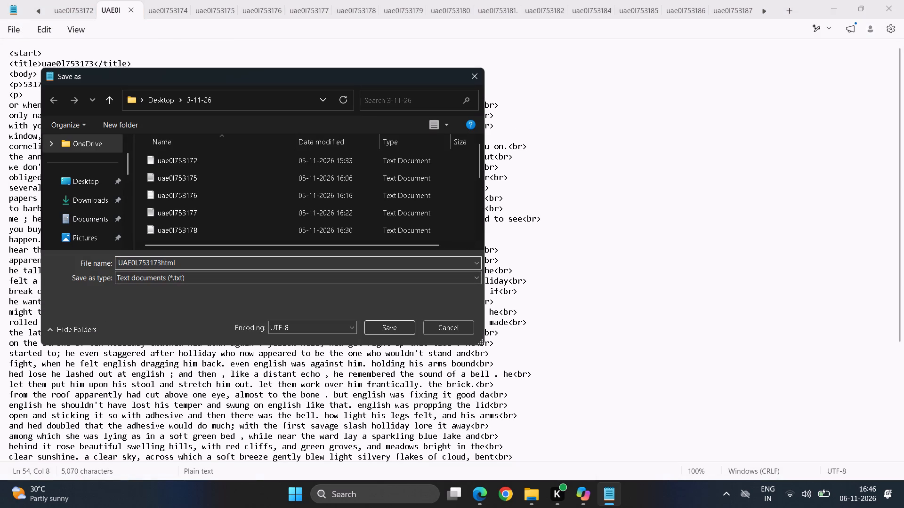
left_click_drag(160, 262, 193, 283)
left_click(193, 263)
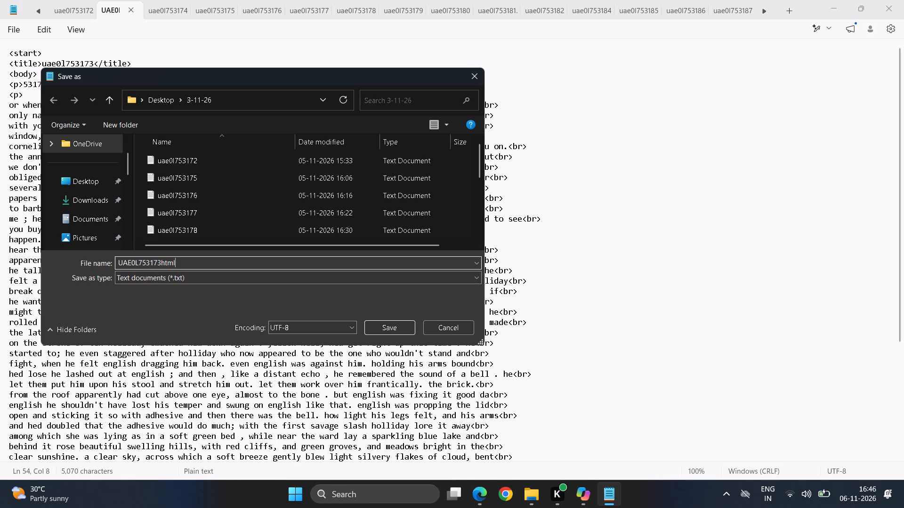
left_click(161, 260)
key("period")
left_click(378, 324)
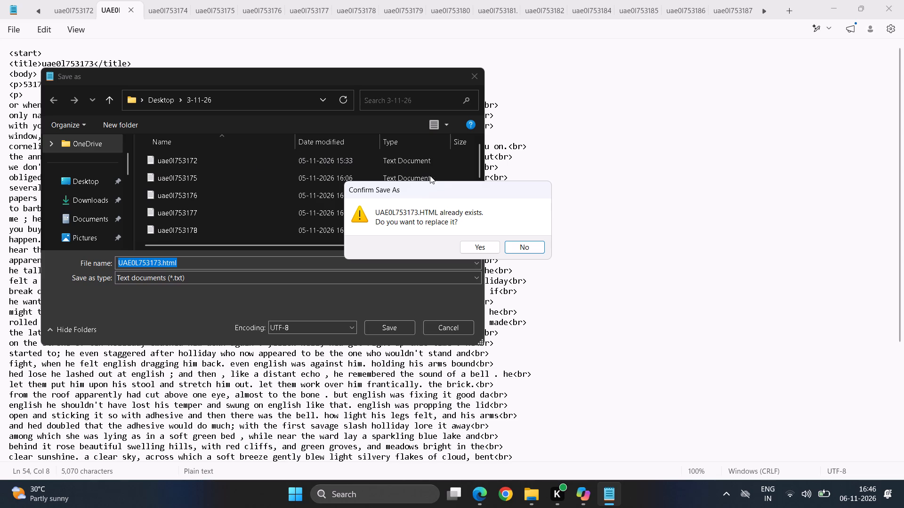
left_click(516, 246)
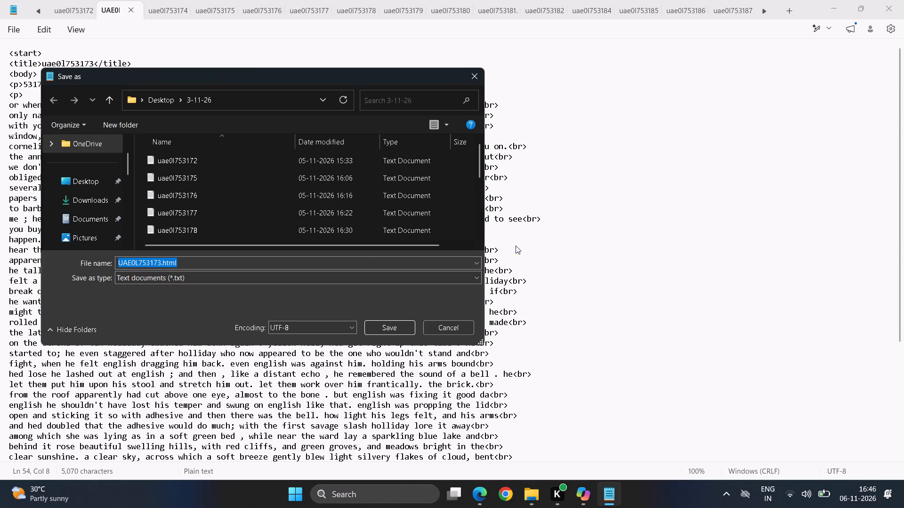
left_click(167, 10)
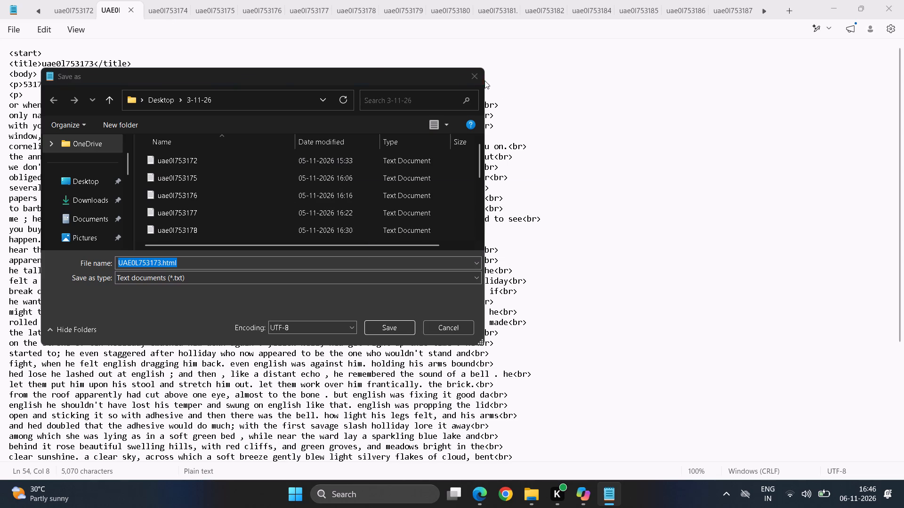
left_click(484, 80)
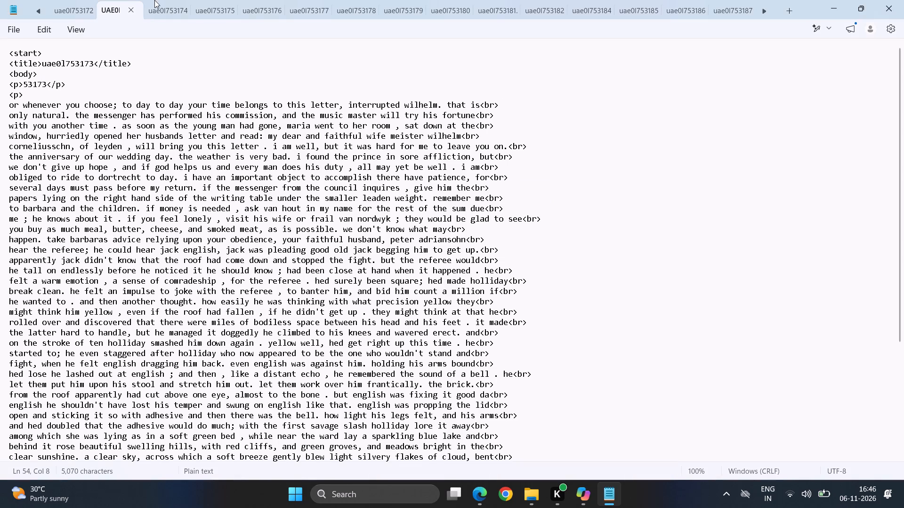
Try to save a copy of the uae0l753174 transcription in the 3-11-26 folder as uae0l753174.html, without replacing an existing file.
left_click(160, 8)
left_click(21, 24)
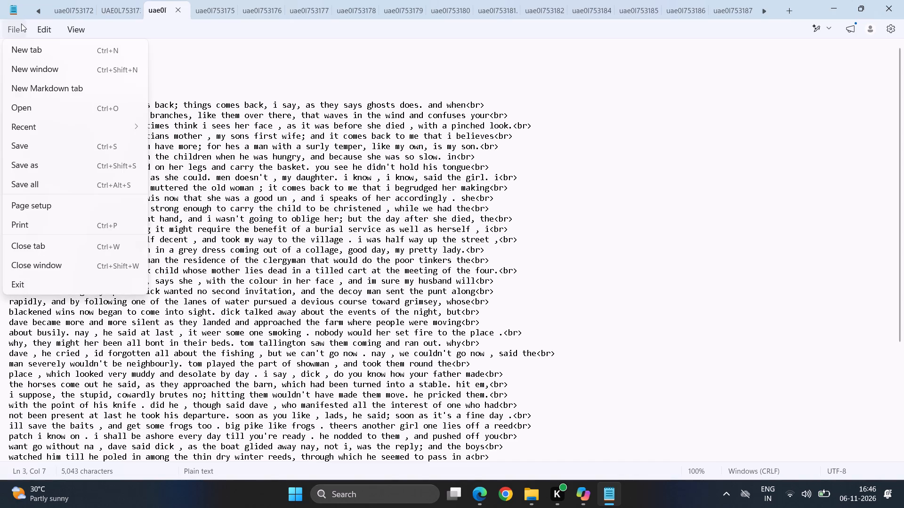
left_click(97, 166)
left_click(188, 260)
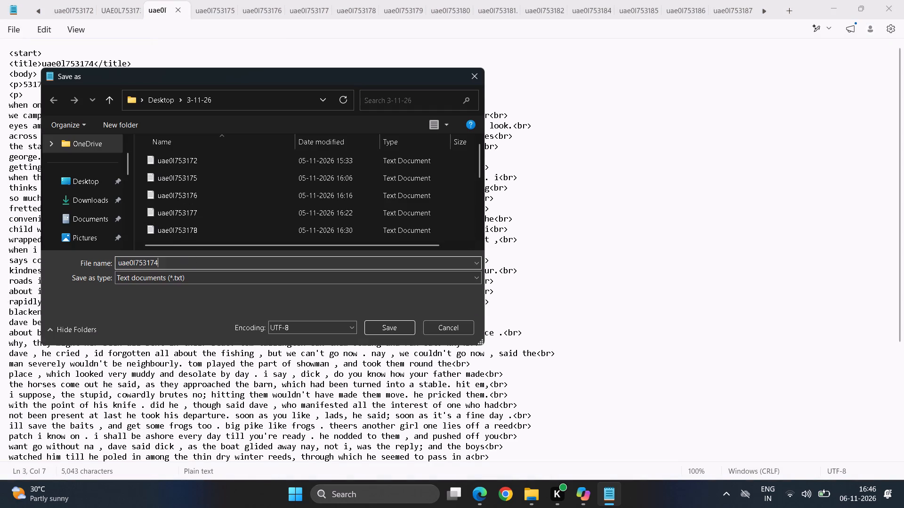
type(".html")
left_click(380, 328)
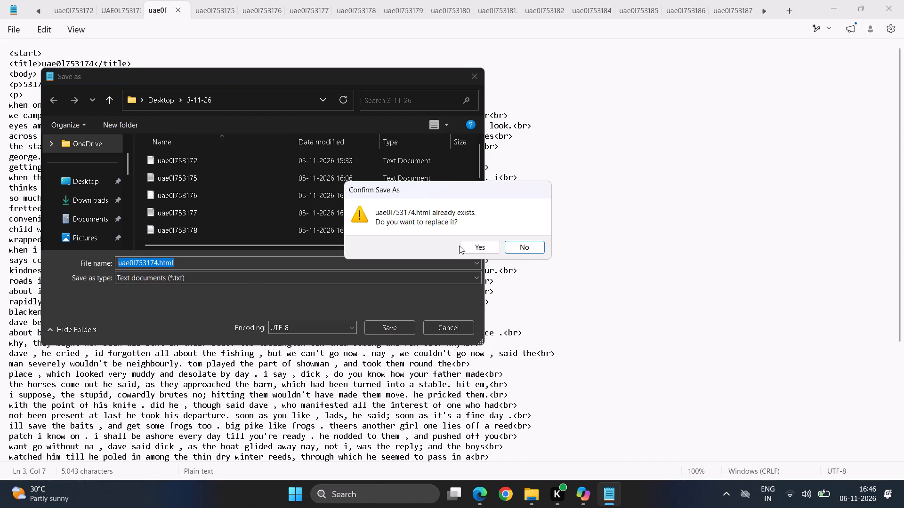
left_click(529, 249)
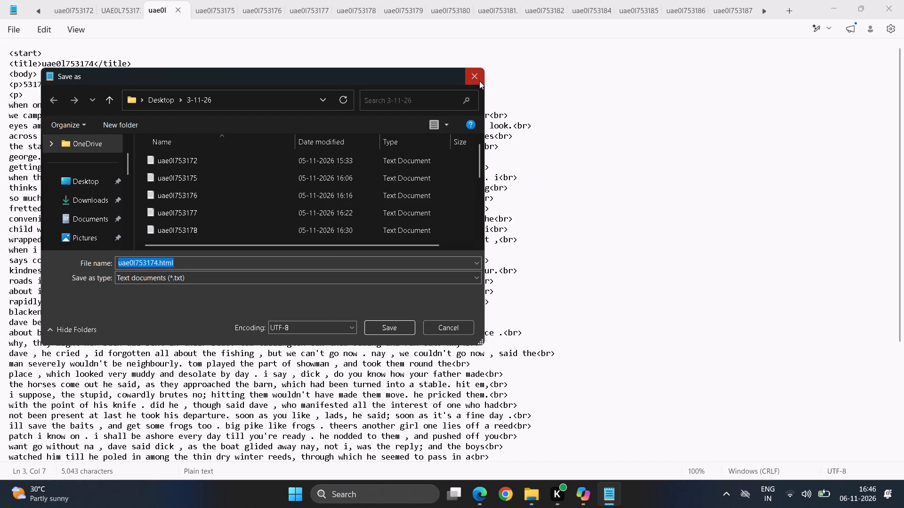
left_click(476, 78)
Save a copy of the uae0l753175 transcription in the 3-11-26 folder as uae0l753175.html.
left_click(213, 3)
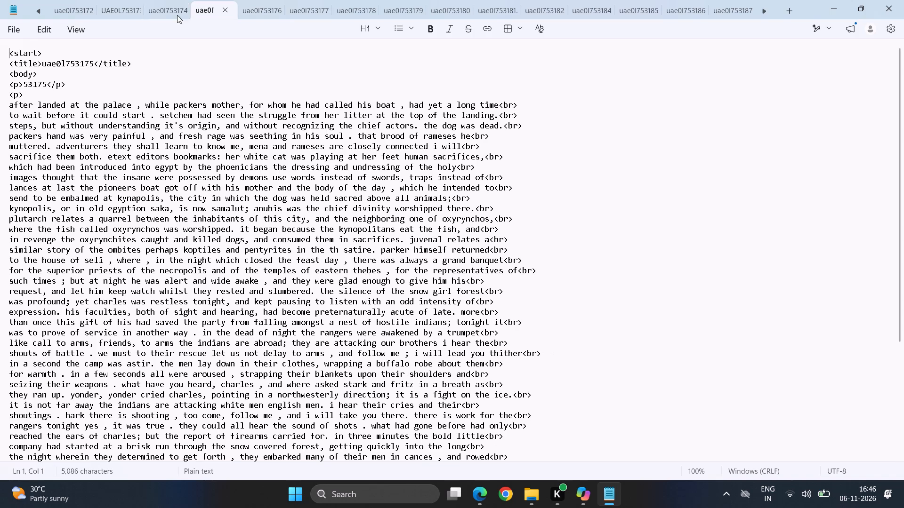
left_click(21, 37)
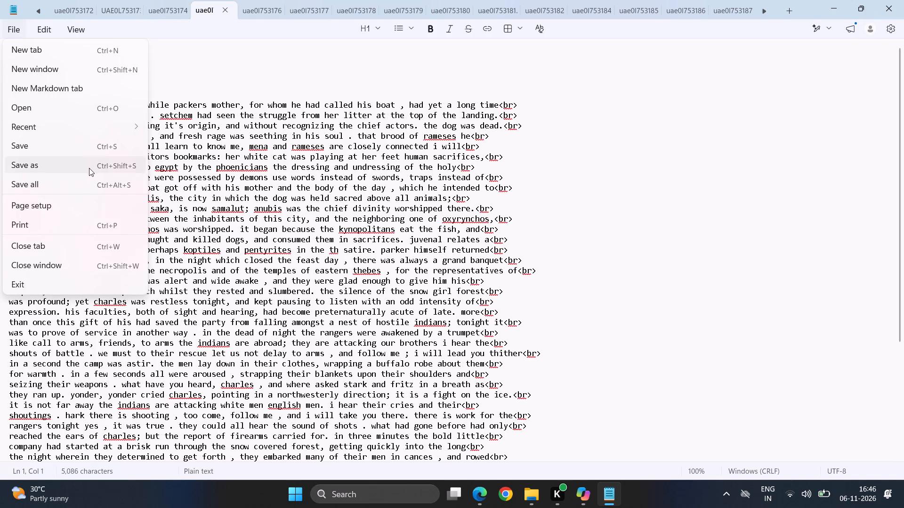
left_click(89, 168)
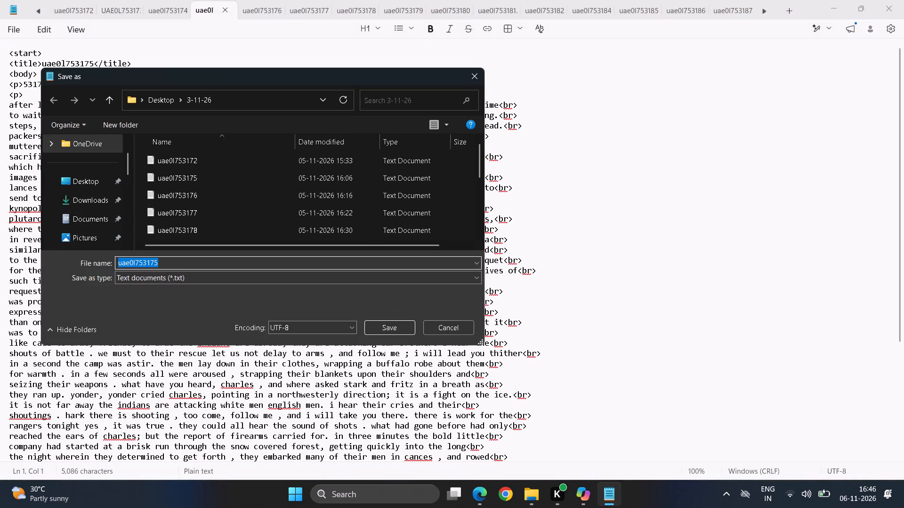
left_click(356, 261)
key("period")
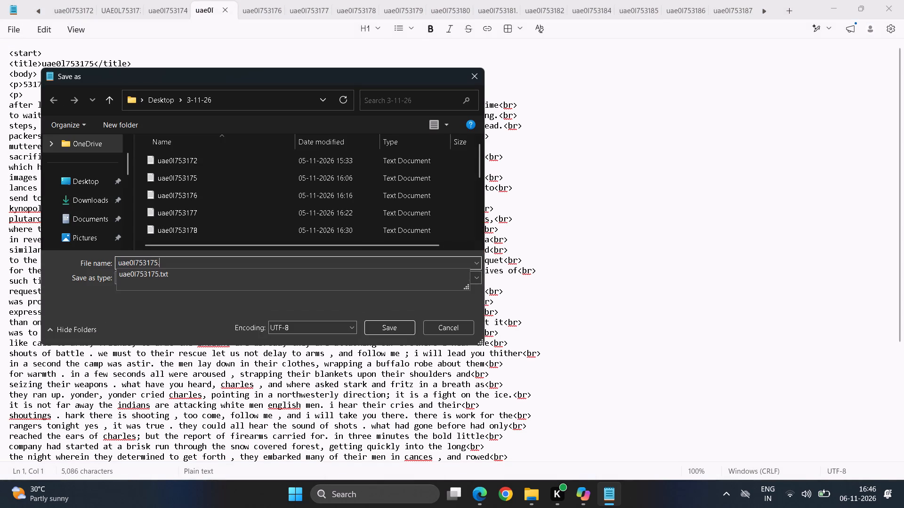
type("html")
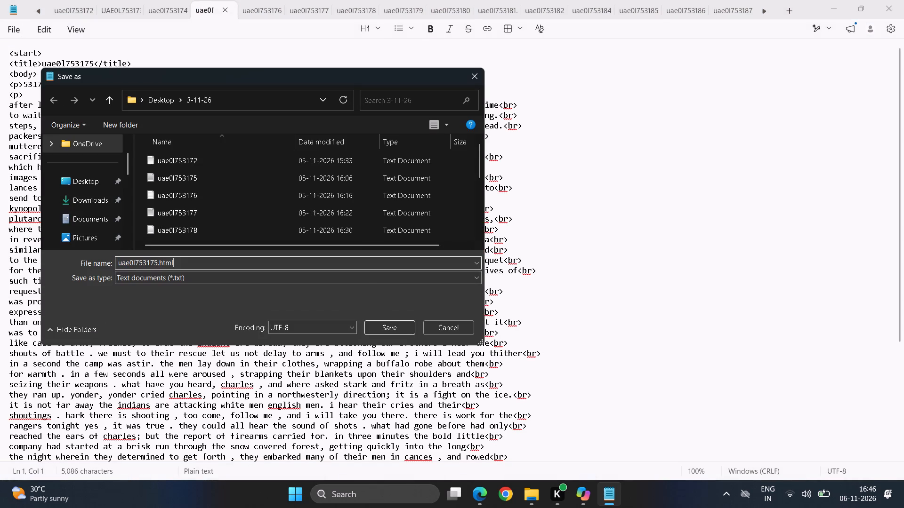
left_click(382, 326)
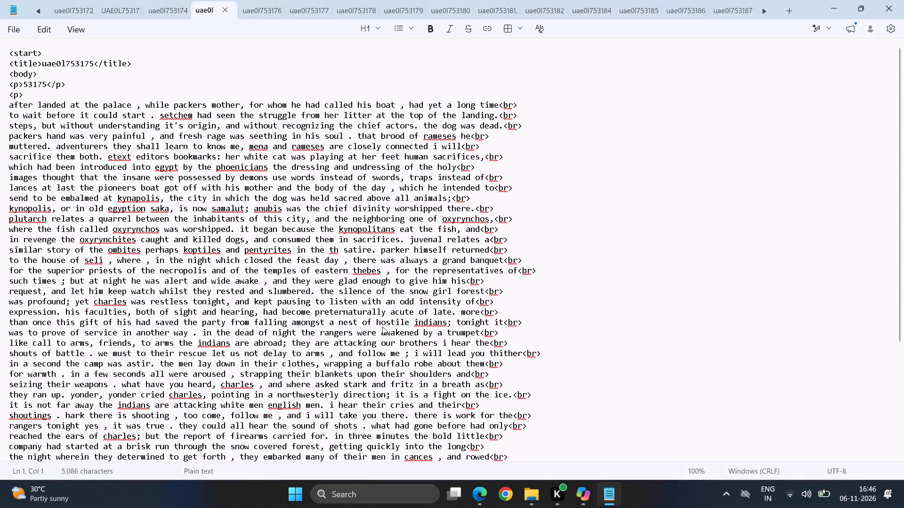
Save a copy of the uae0l753176 transcription in the 3-11-26 folder as uae0l753176.html.
left_click(255, 12)
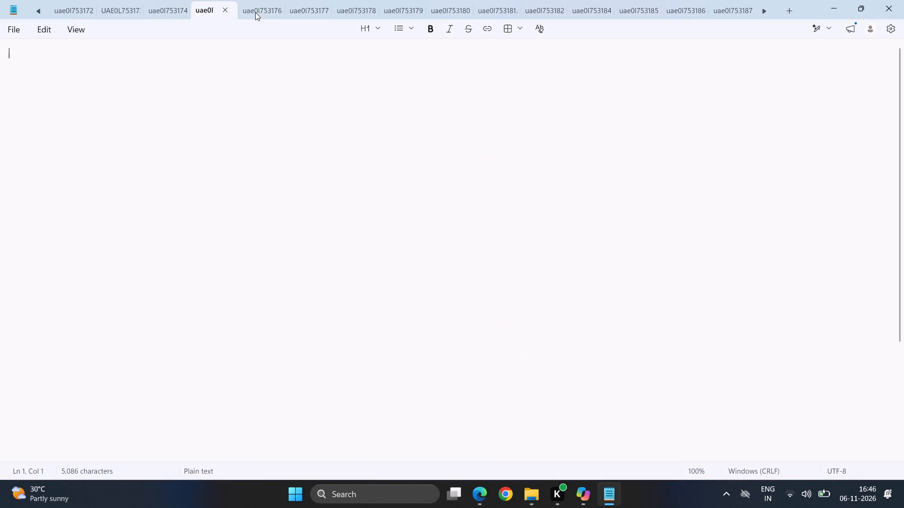
left_click(255, 12)
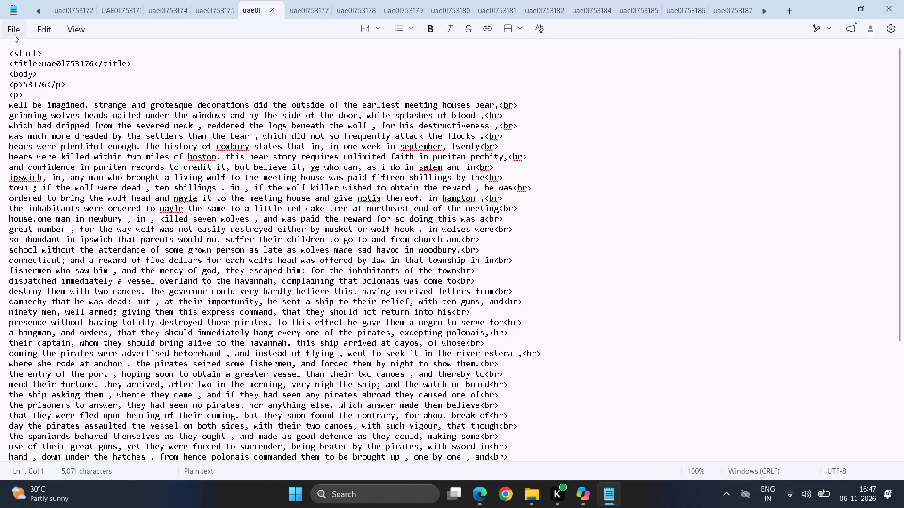
left_click(14, 32)
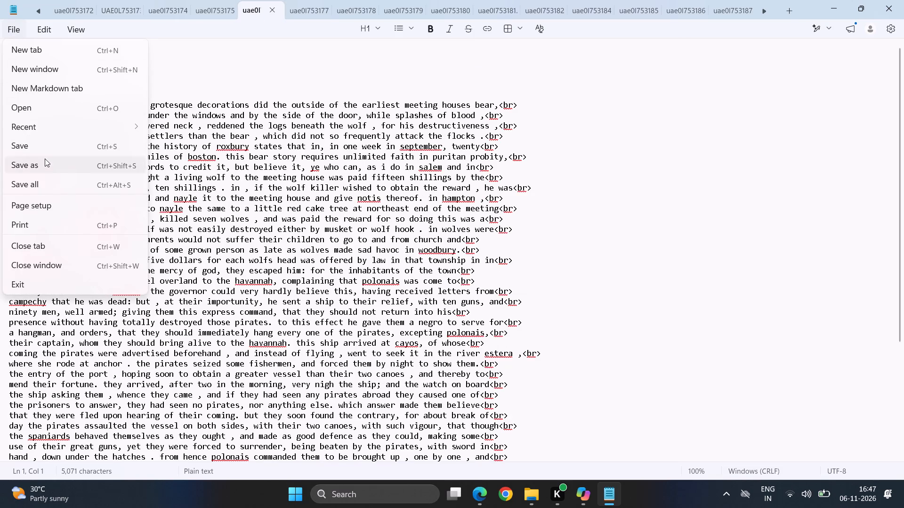
left_click(45, 159)
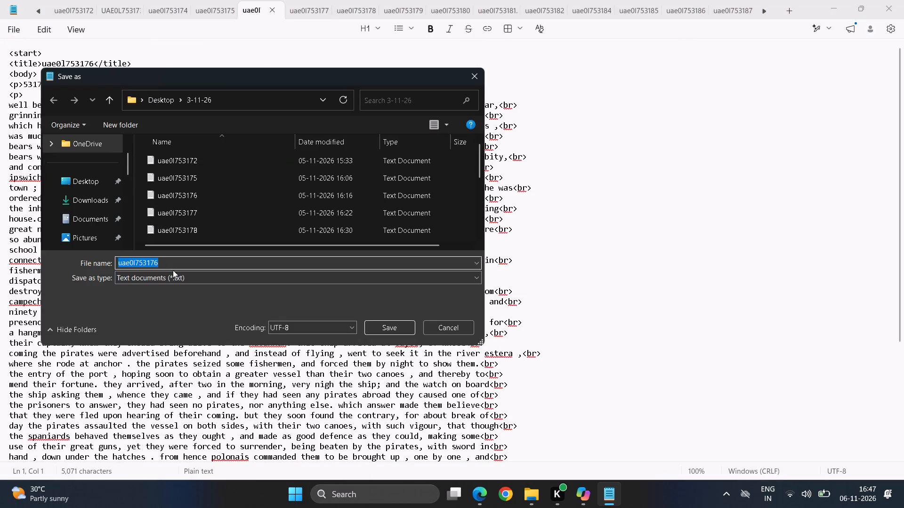
left_click(176, 262)
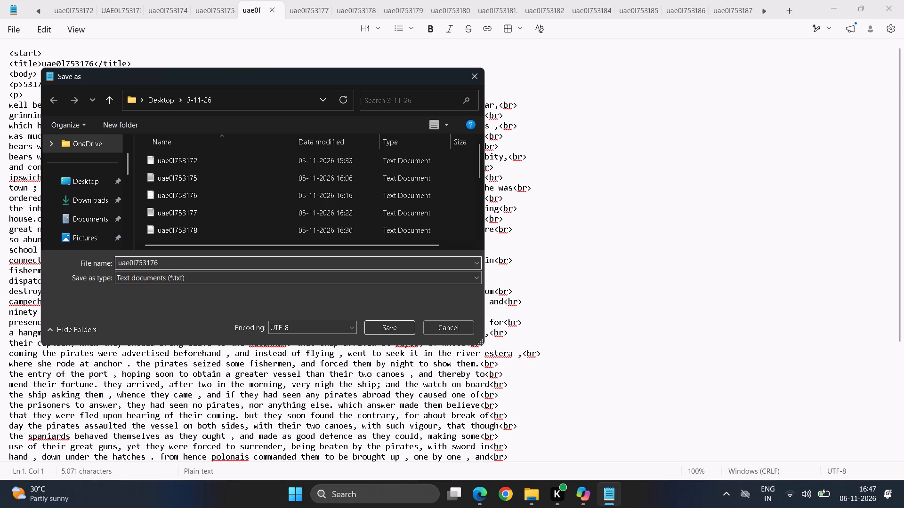
type(".html")
left_click(384, 330)
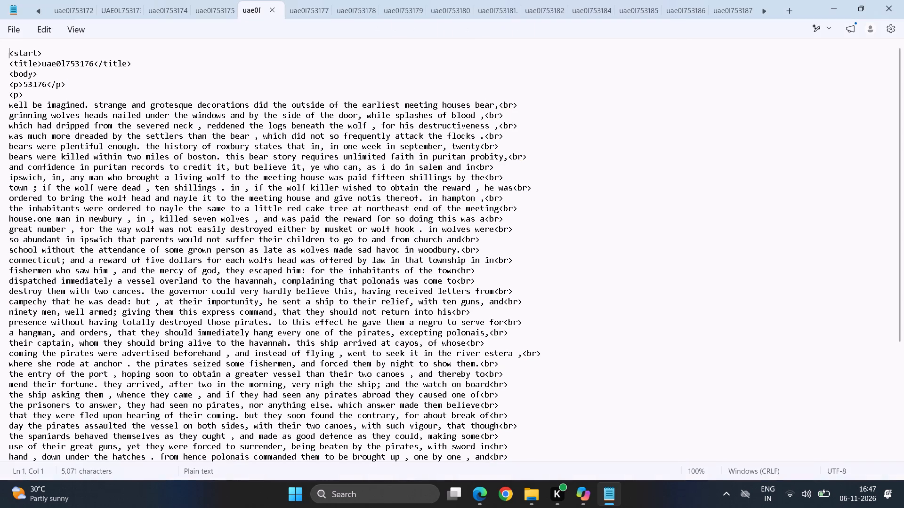
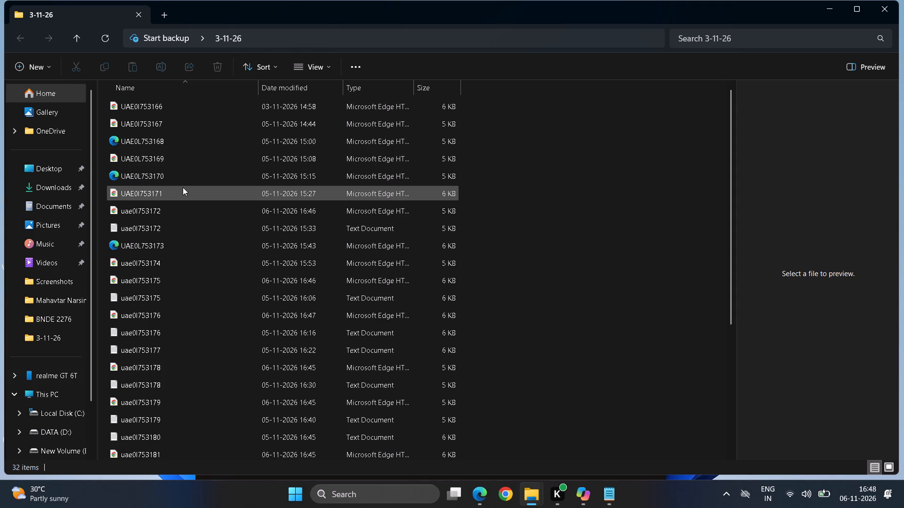
Open the uae0l753172 text document in Notepad, save it over uae0l753172.html in the 3-11-26 folder, and close its tab.
right_click(180, 223)
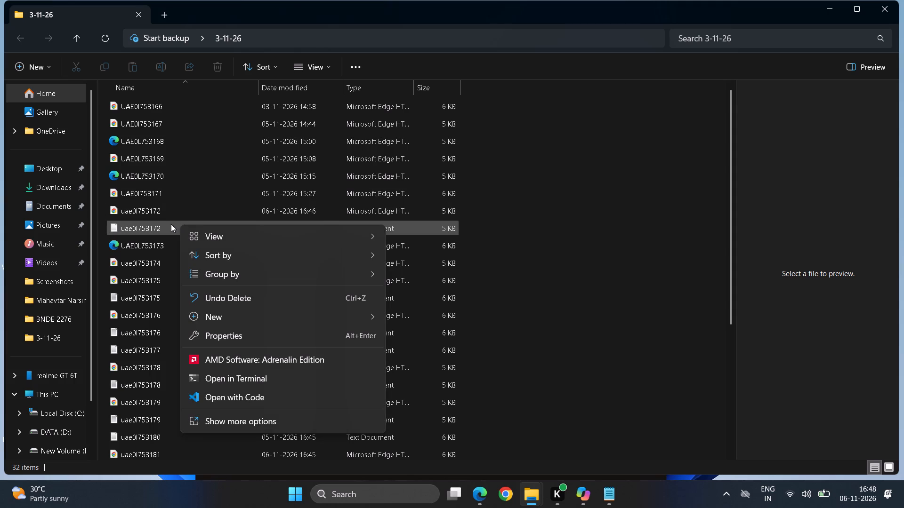
double_click(170, 224)
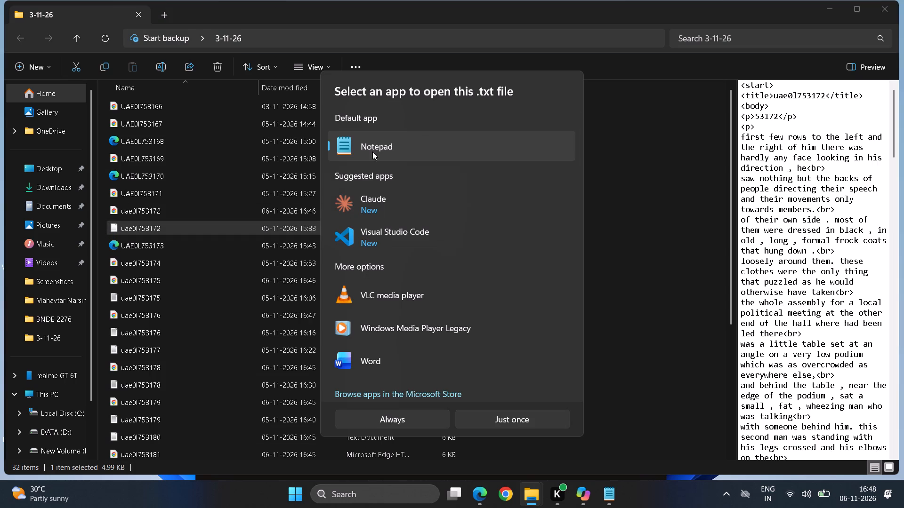
left_click(503, 414)
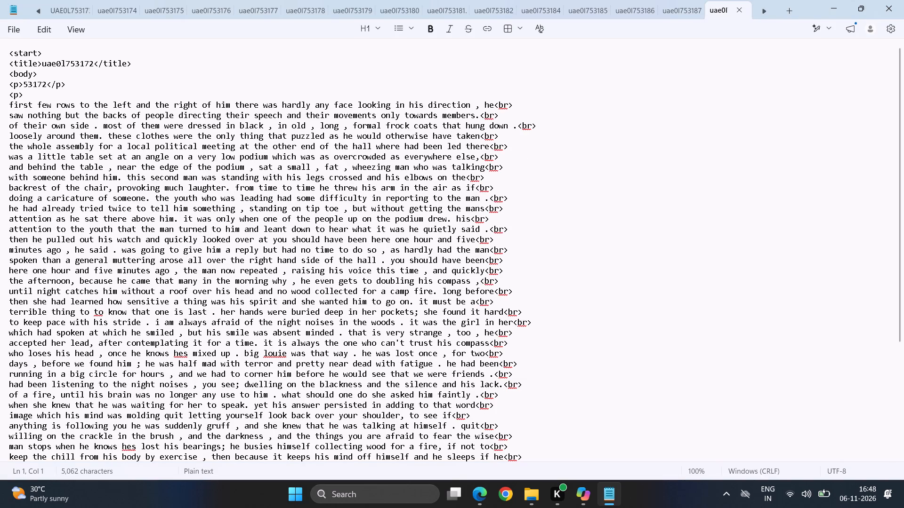
left_click(19, 26)
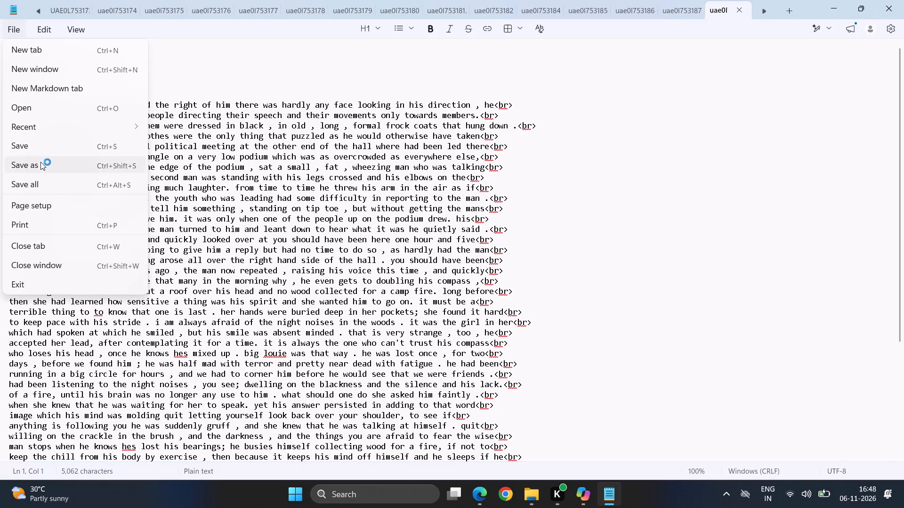
left_click(40, 162)
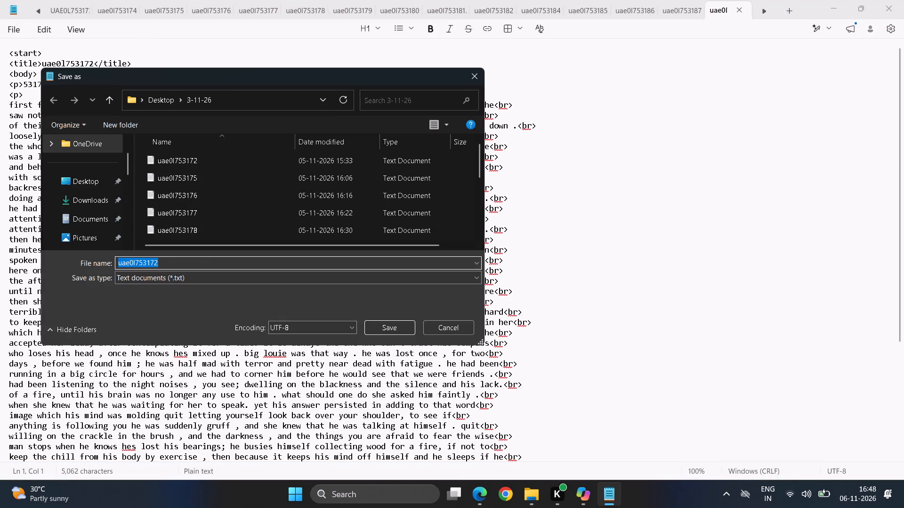
left_click(191, 260)
left_click(191, 260)
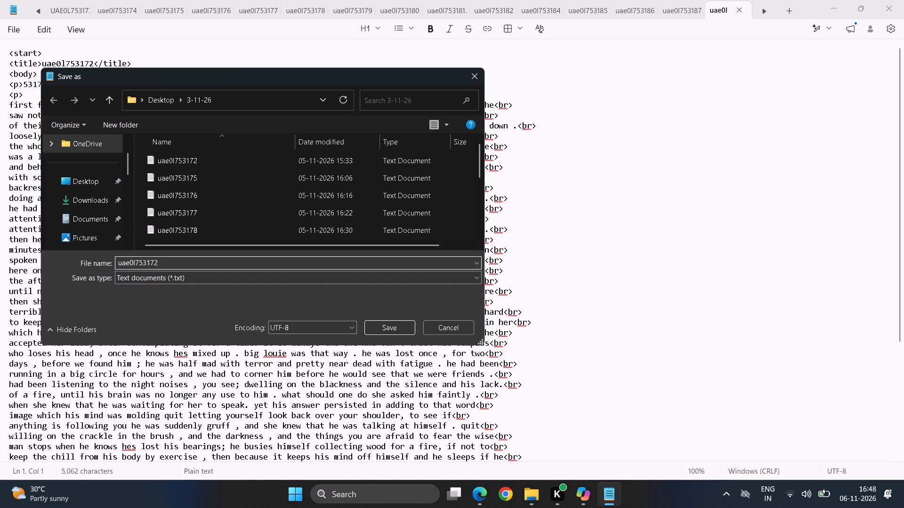
key("period")
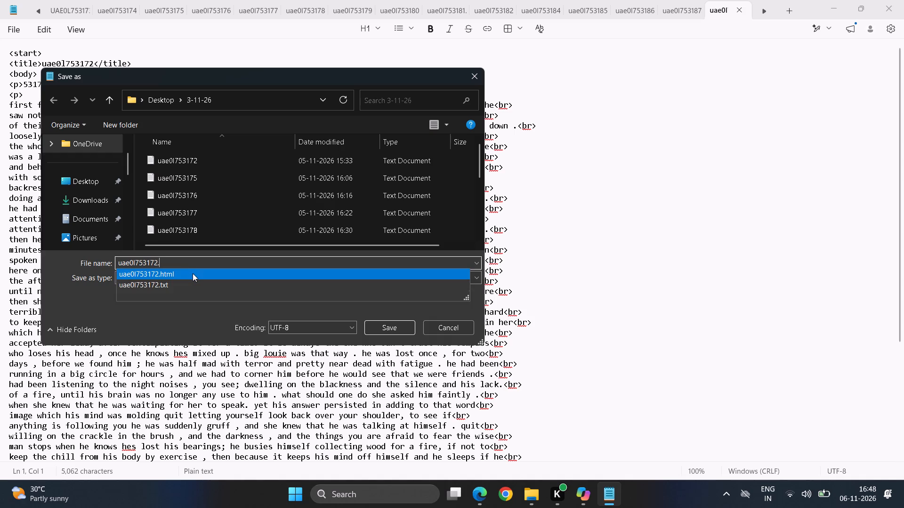
left_click(193, 273)
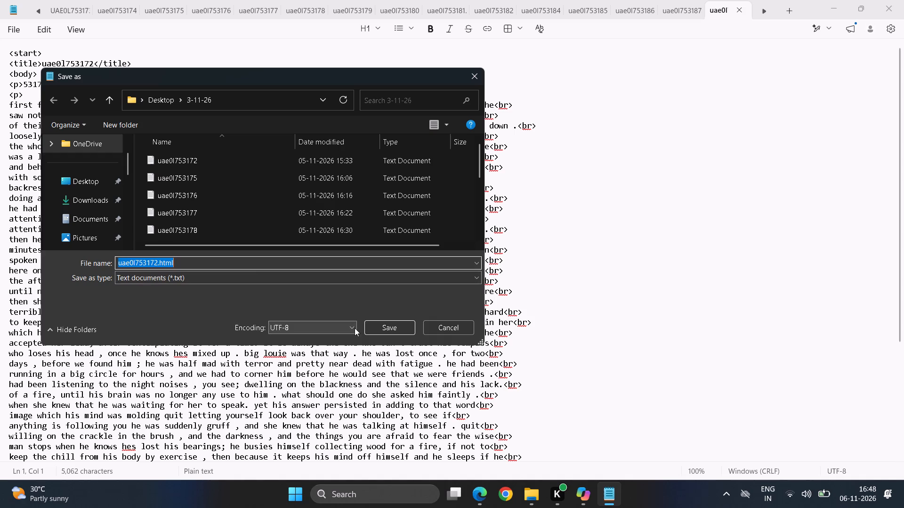
left_click(388, 325)
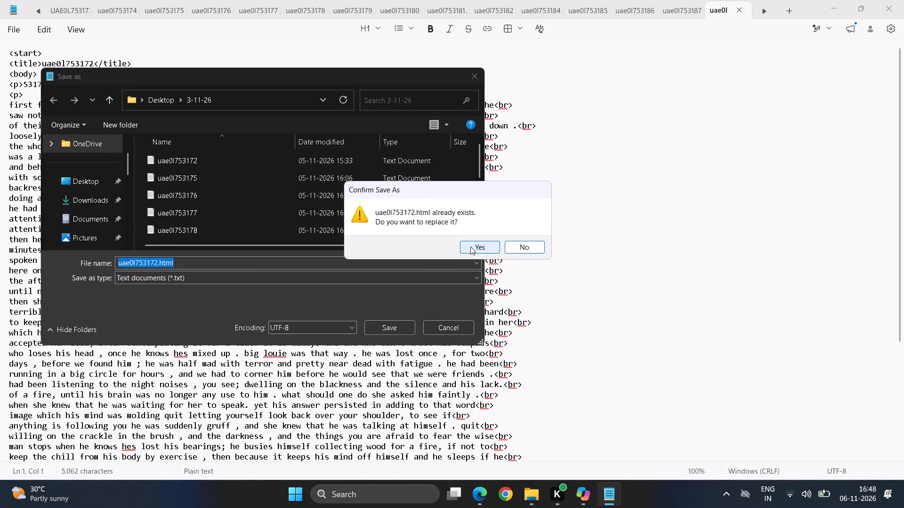
left_click(470, 246)
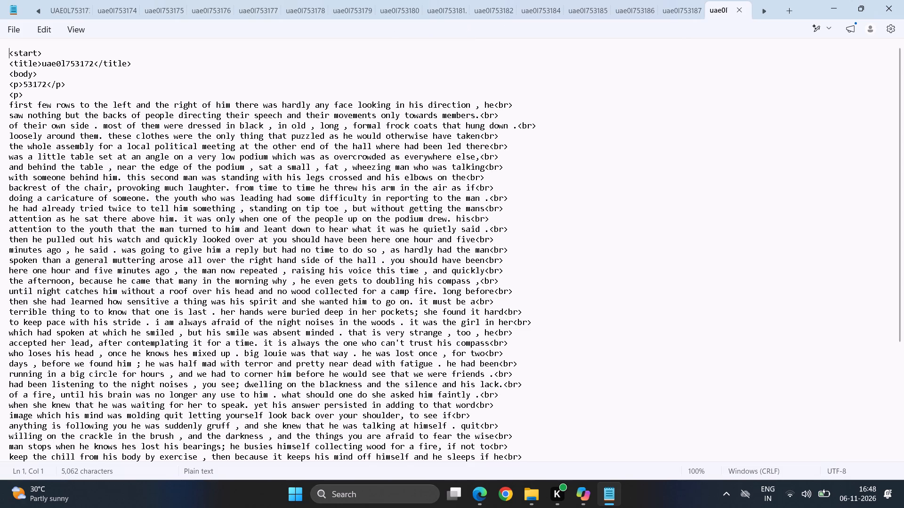
left_click(741, 8)
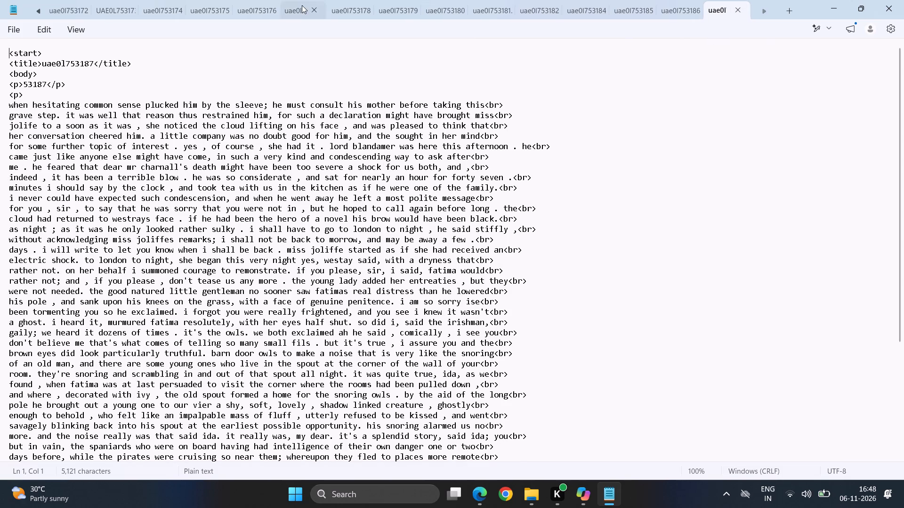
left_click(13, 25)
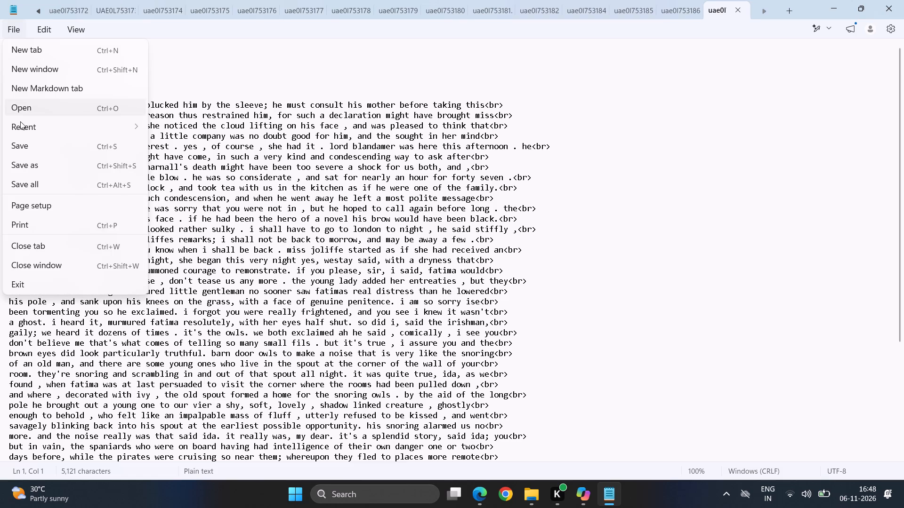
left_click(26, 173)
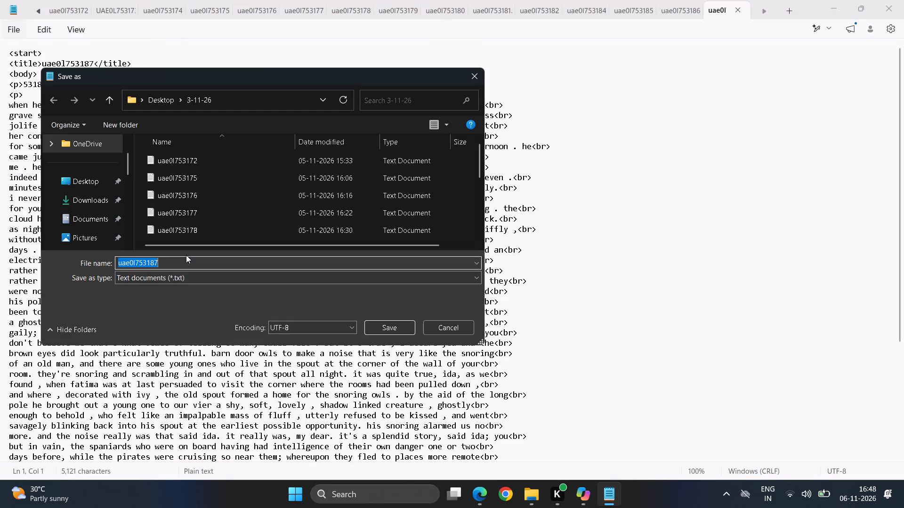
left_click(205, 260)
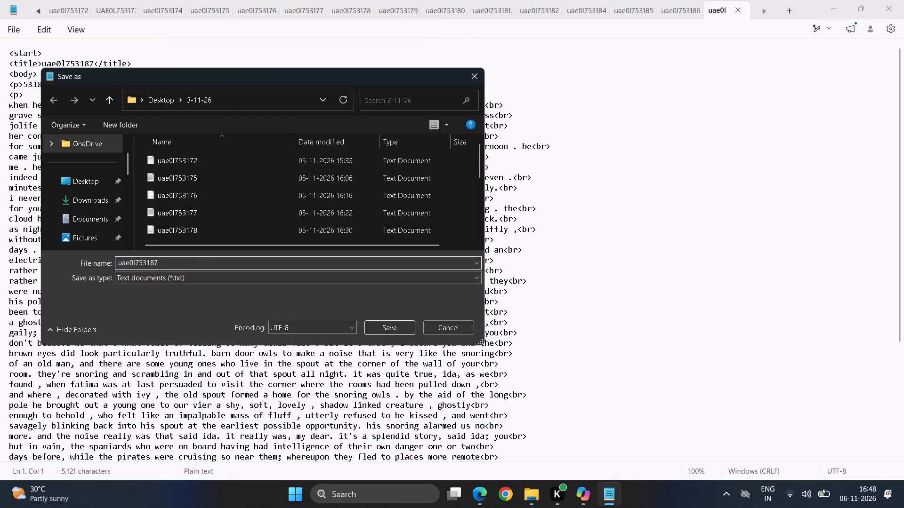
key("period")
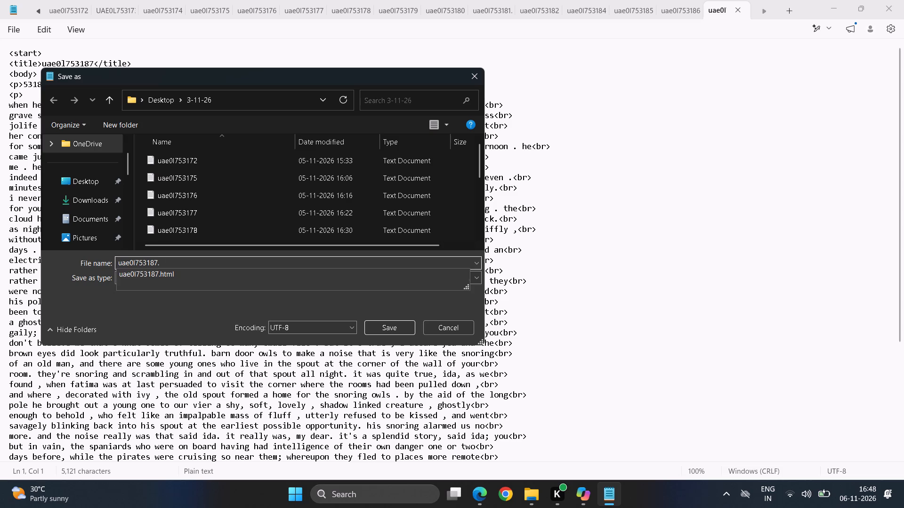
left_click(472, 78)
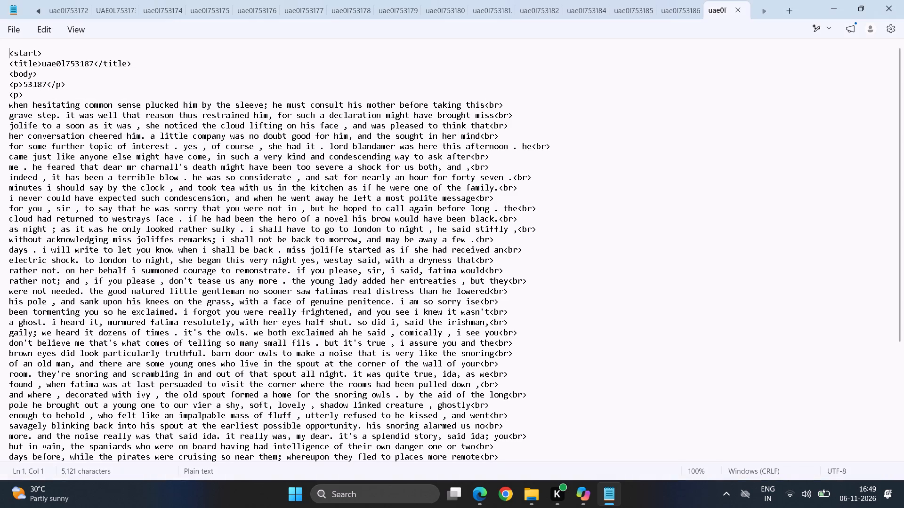
Return to the 3-11-26 folder in File Explorer and delete the text document versions of uae0l753172, uae0l753175 and uae0l753176.
left_click(834, 0)
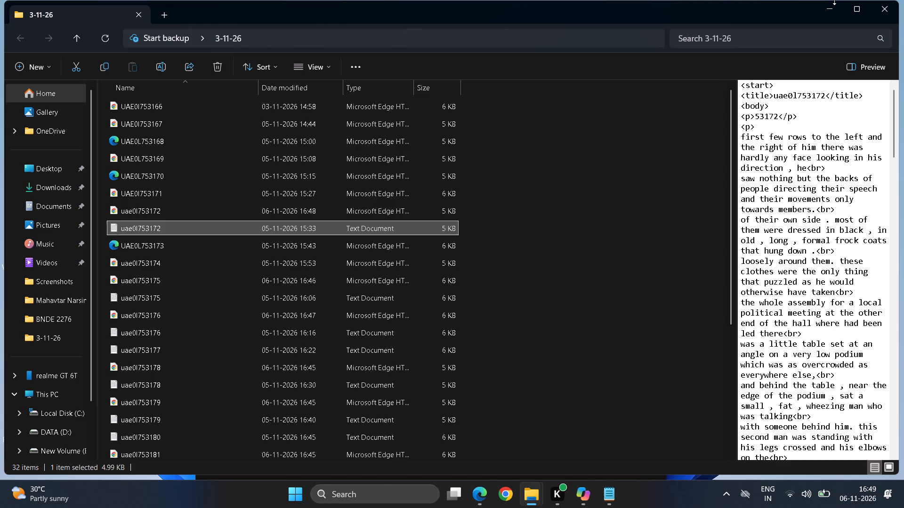
scroll(438, 221, "down", 6)
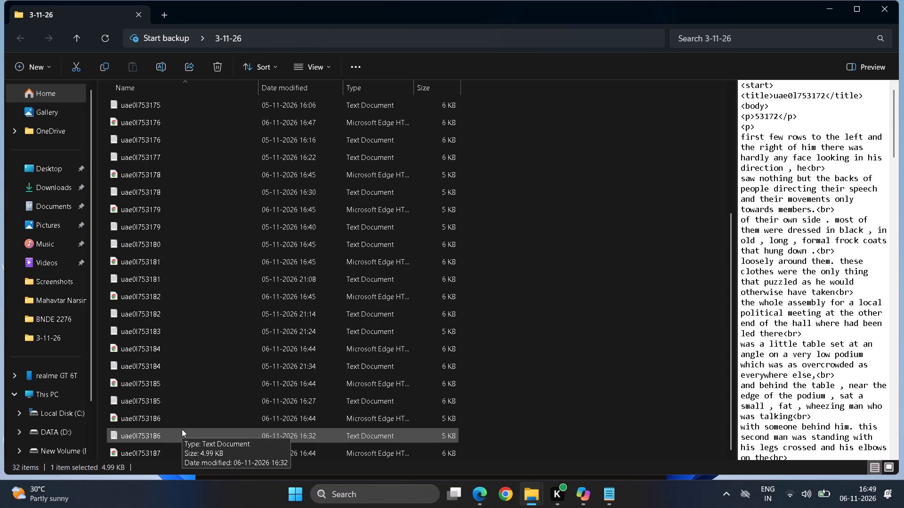
left_click(610, 275)
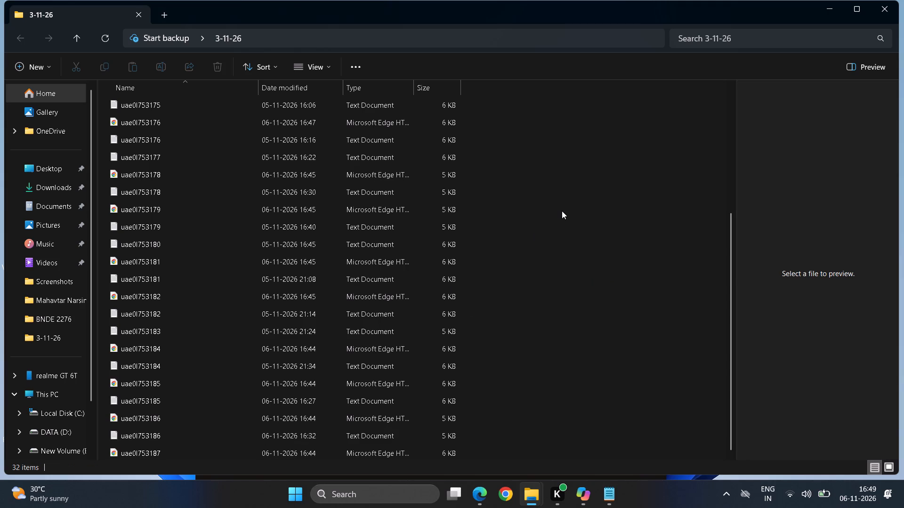
scroll(562, 211, "up", 2)
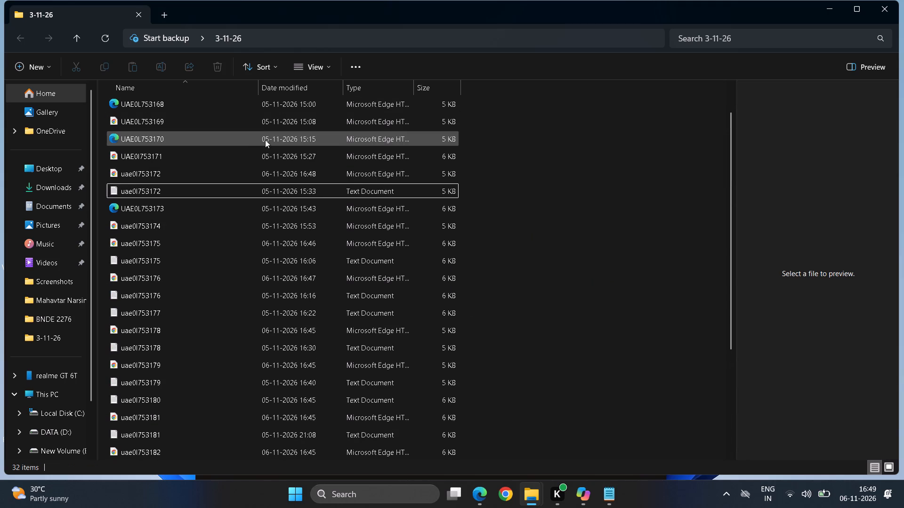
left_click(246, 187)
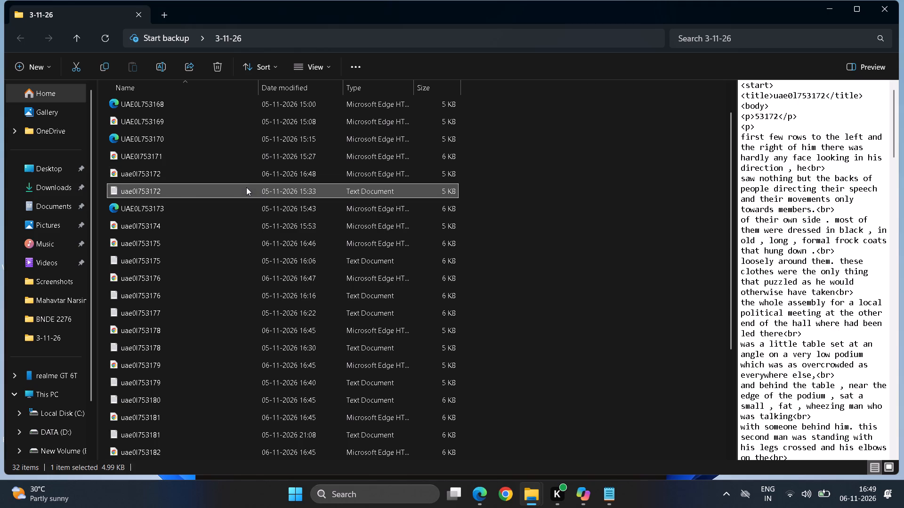
left_click(224, 61)
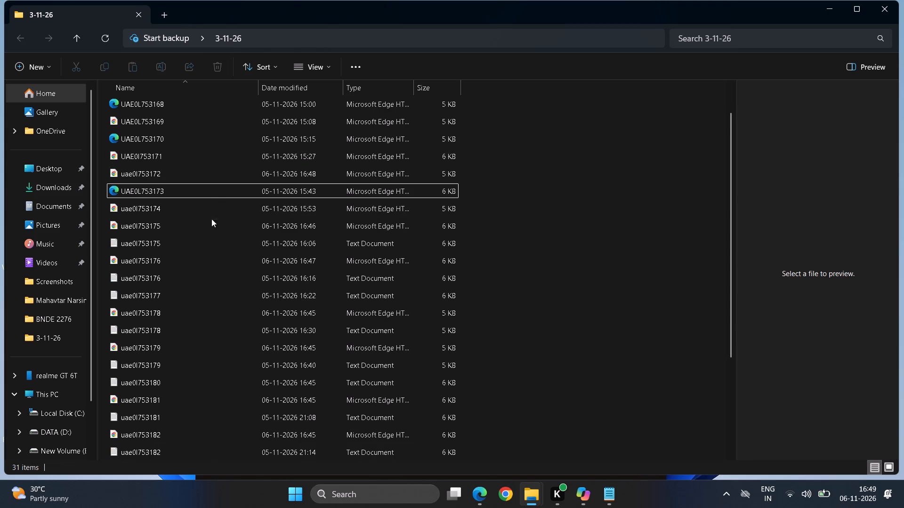
left_click(208, 239)
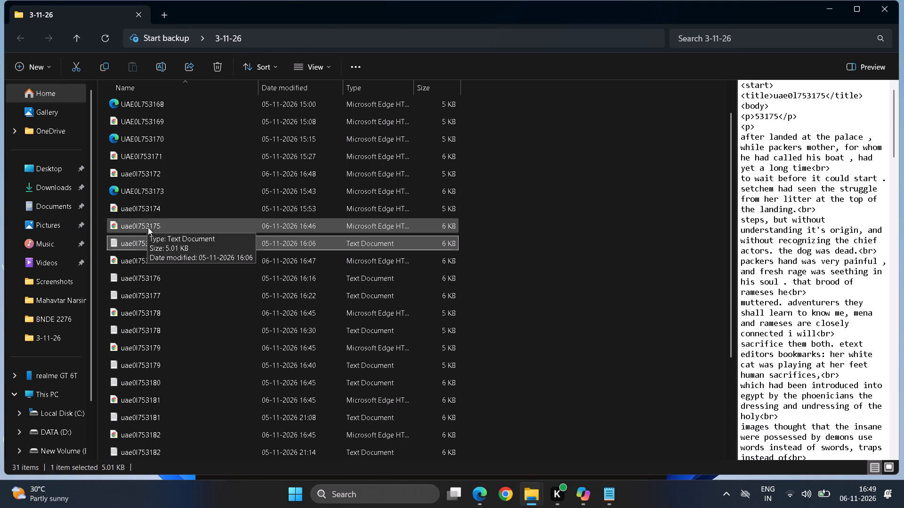
left_click(217, 56)
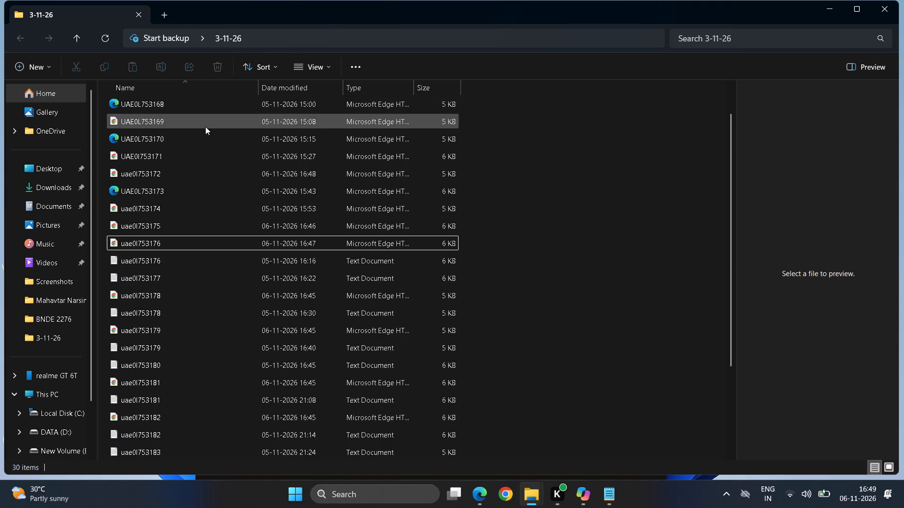
left_click(178, 257)
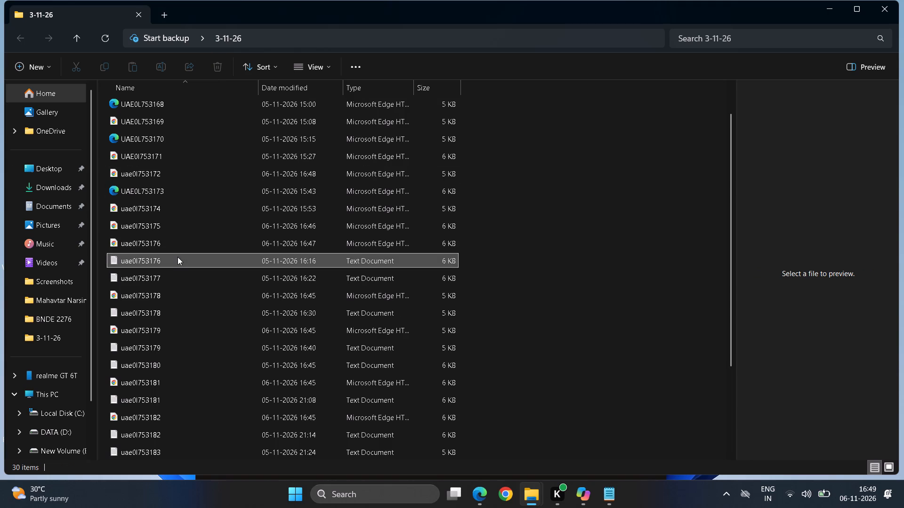
left_click(219, 65)
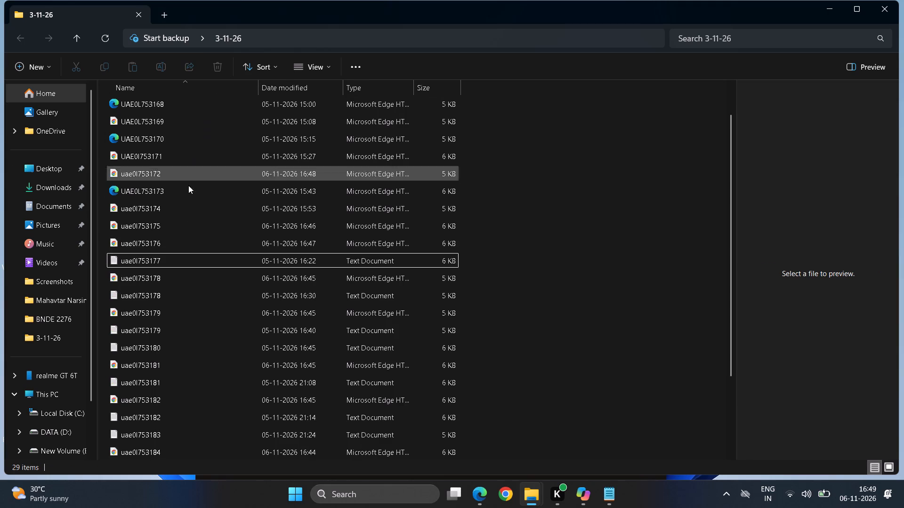
Delete the text document versions of uae0l753178, uae0l753179, uae0l753181 and uae0l753182, keeping their HTML files.
left_click(170, 290)
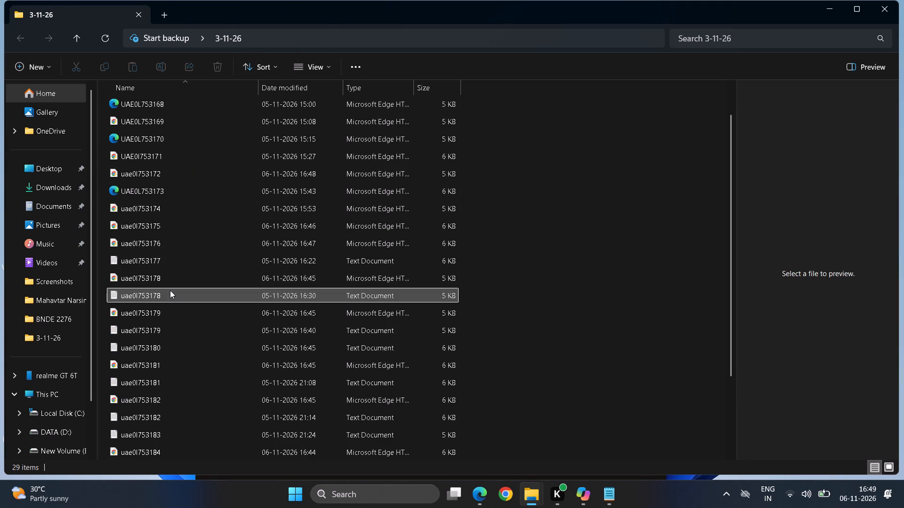
left_click(214, 70)
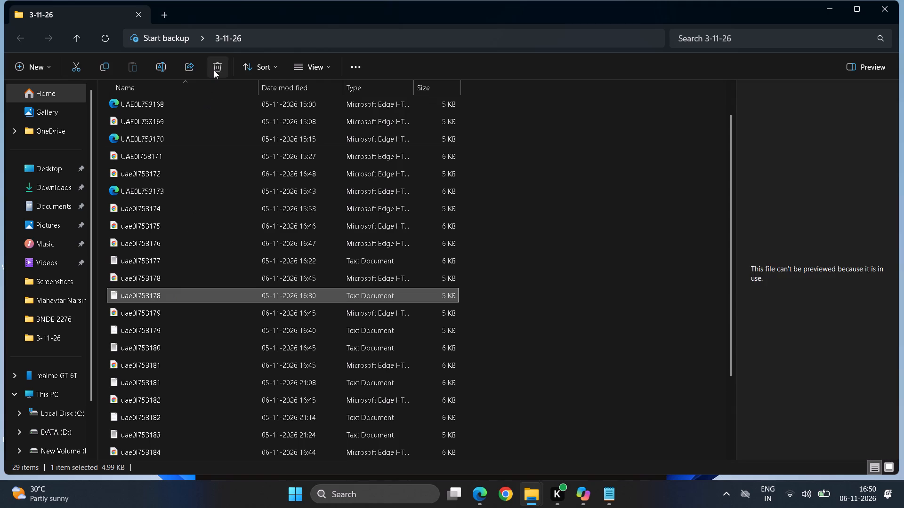
left_click(154, 311)
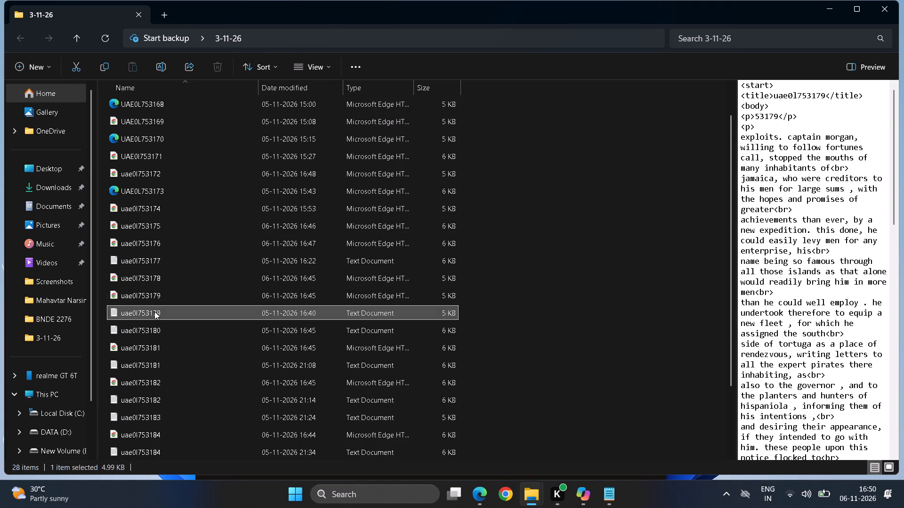
left_click(207, 70)
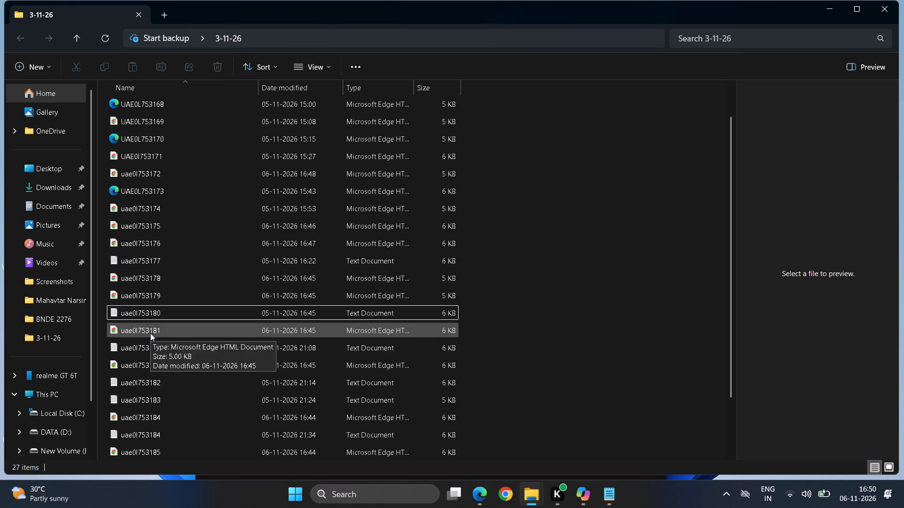
left_click(150, 350)
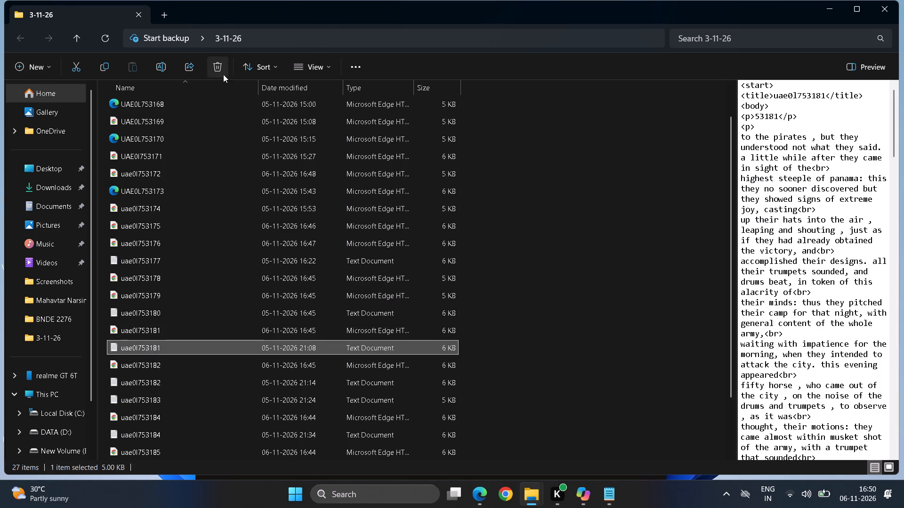
left_click(222, 72)
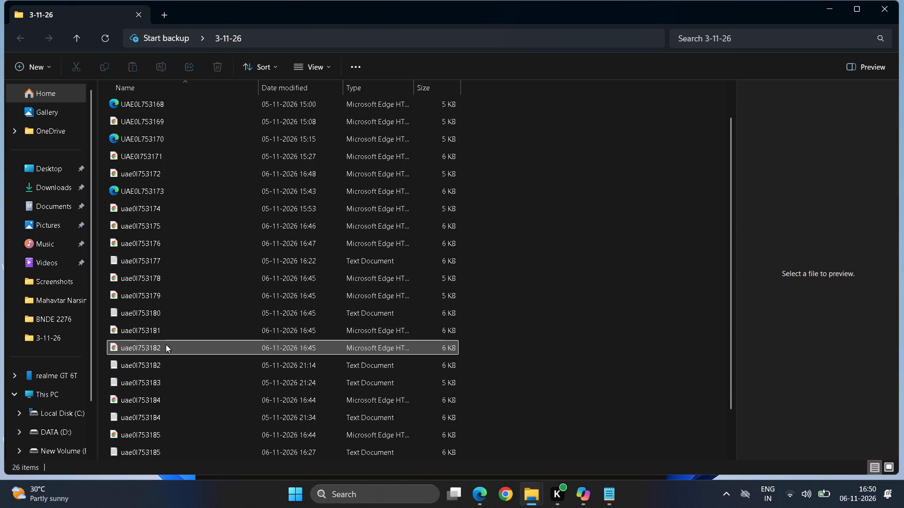
left_click(157, 365)
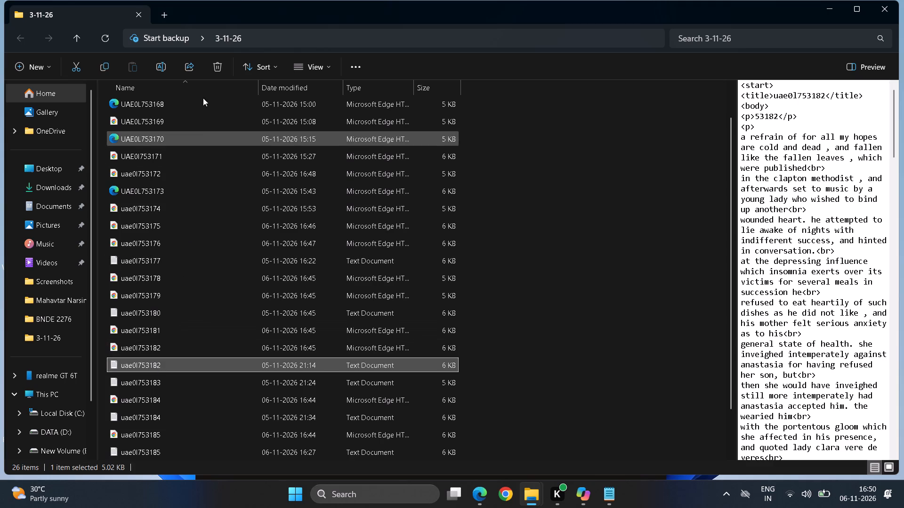
left_click(215, 70)
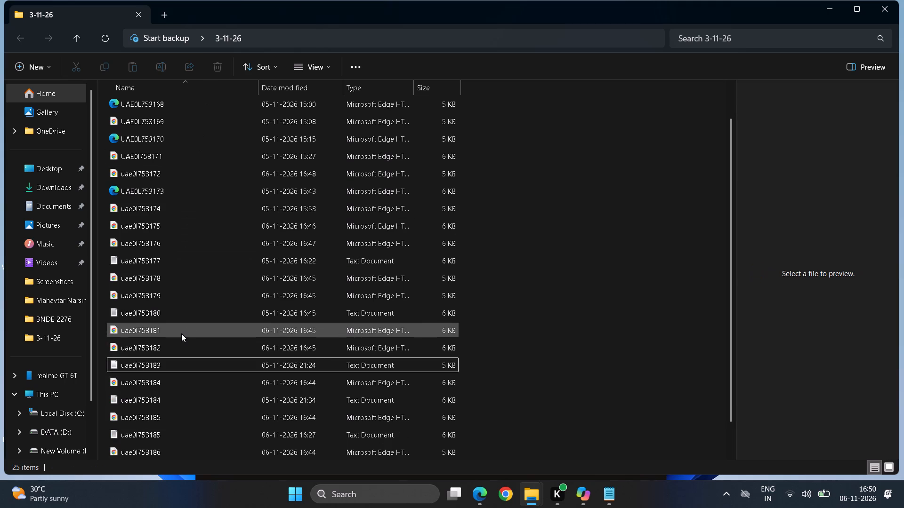
Delete the text document versions of uae0l753184, uae0l753185 and uae0l753186, keeping their HTML files.
left_click(158, 397)
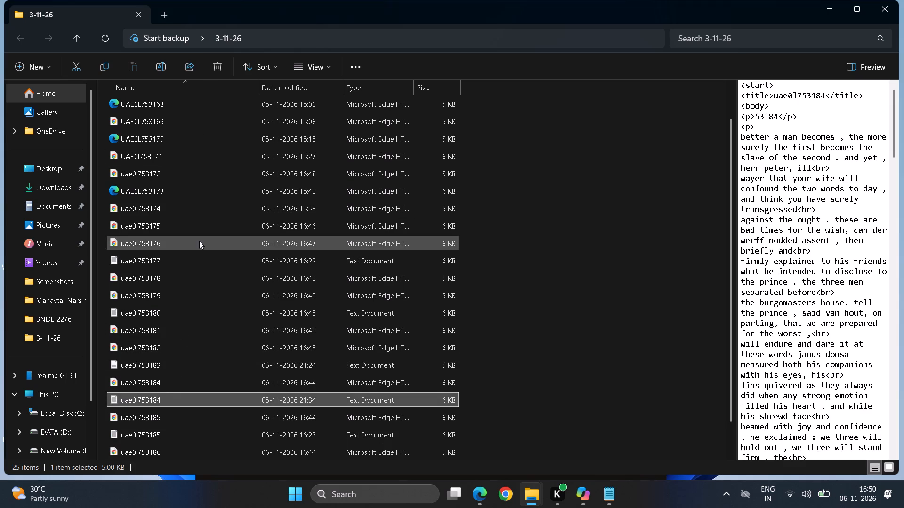
left_click(224, 65)
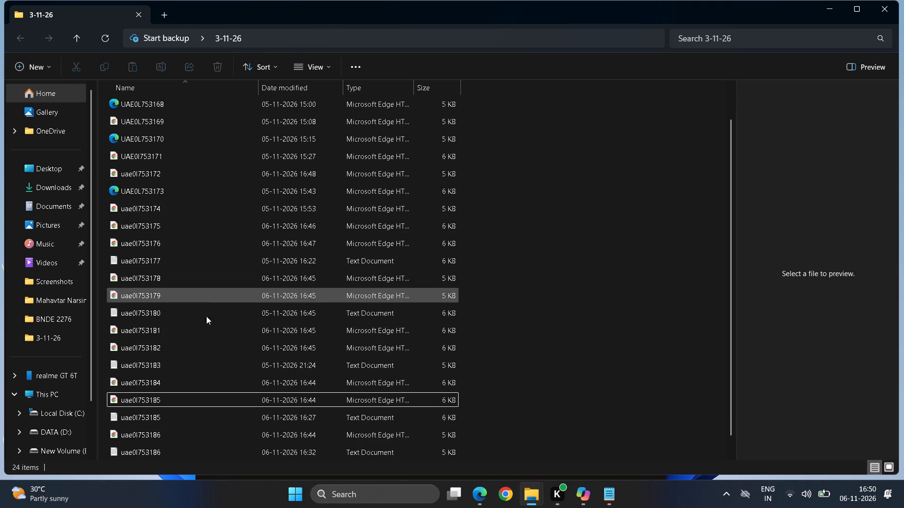
left_click(154, 417)
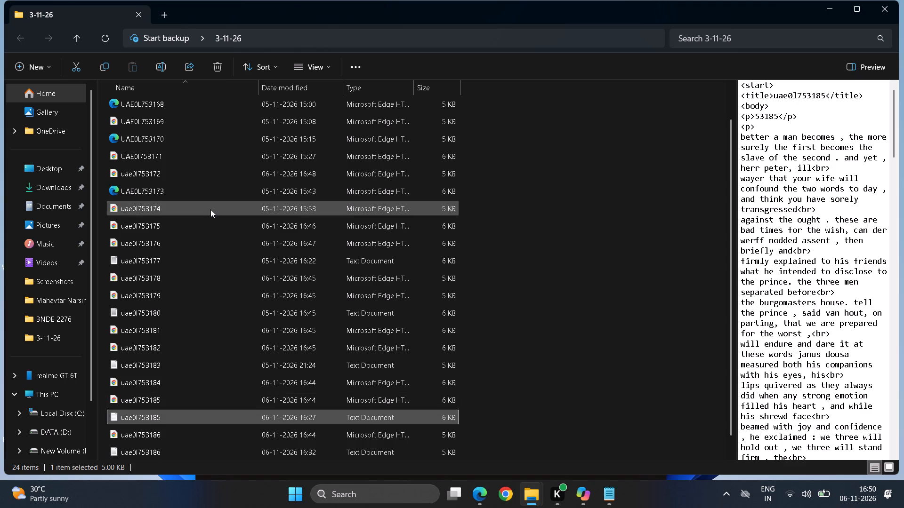
left_click(218, 70)
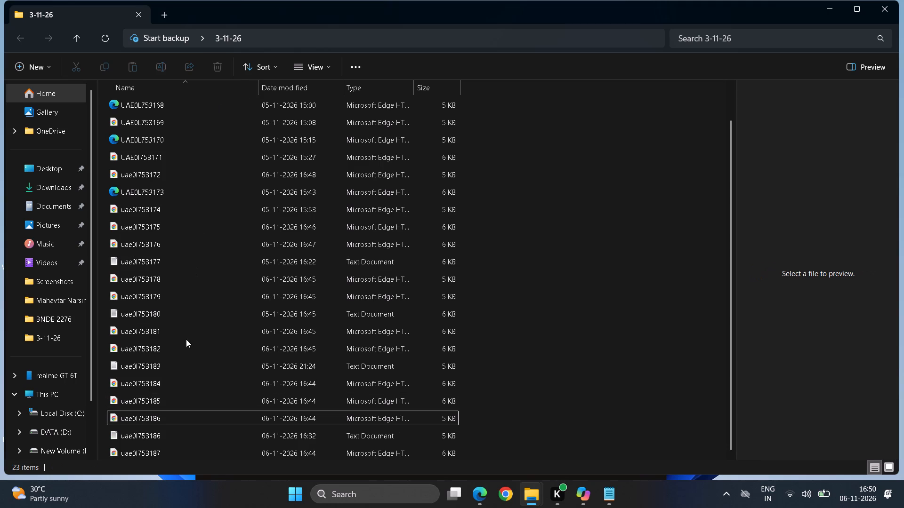
left_click(158, 433)
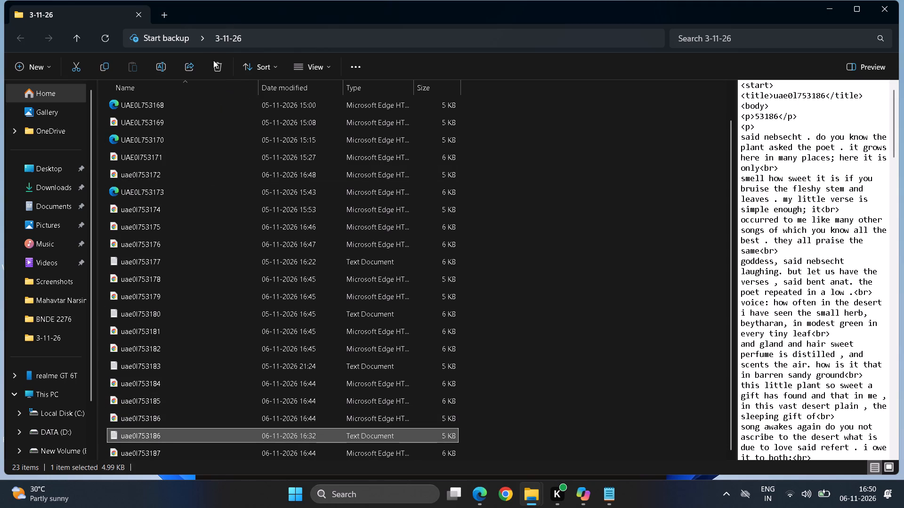
left_click(213, 65)
scroll(213, 344, "down", 1)
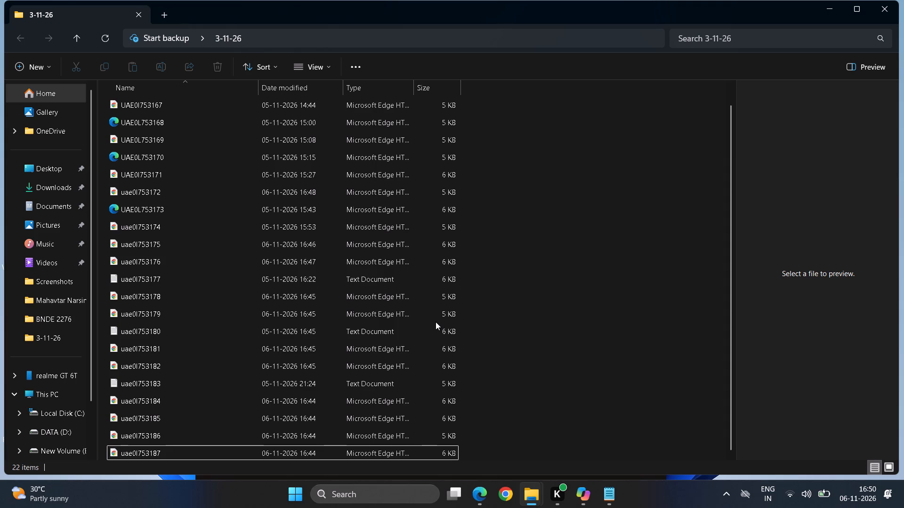
scroll(408, 246, "up", 1)
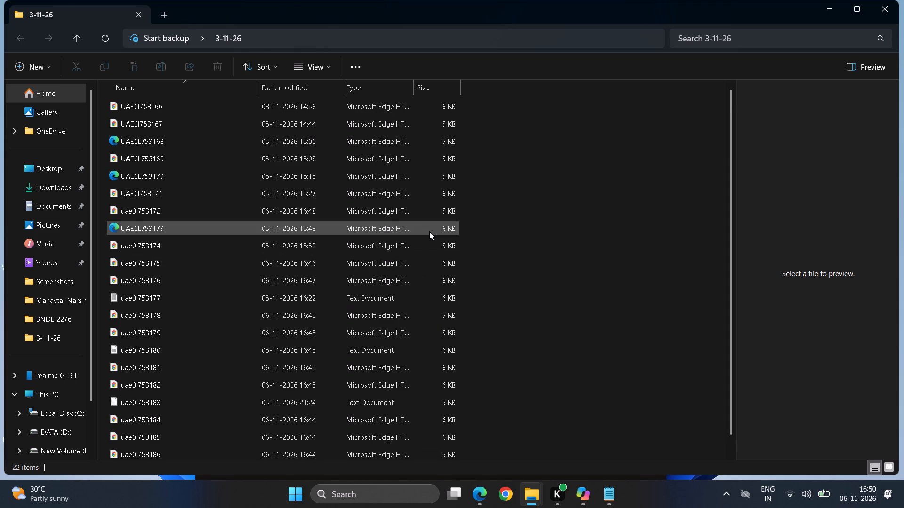
scroll(429, 231, "up", 3)
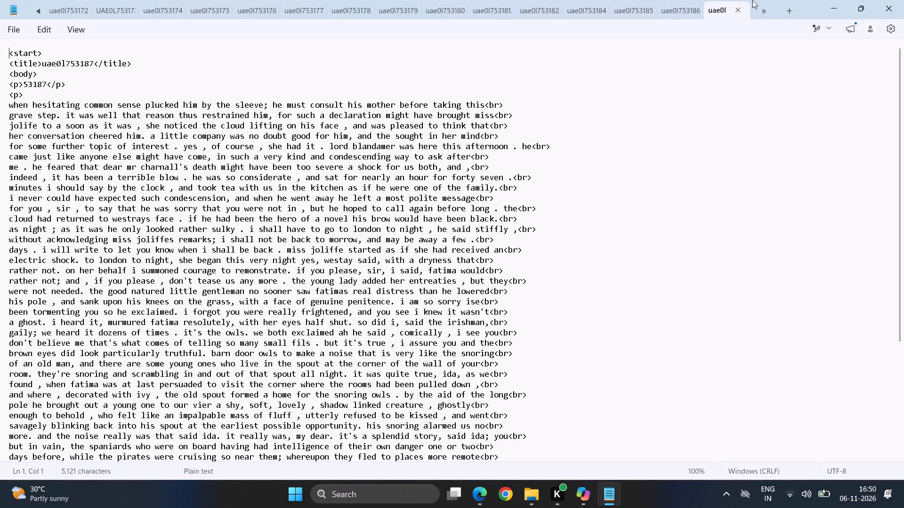
left_click(787, 6)
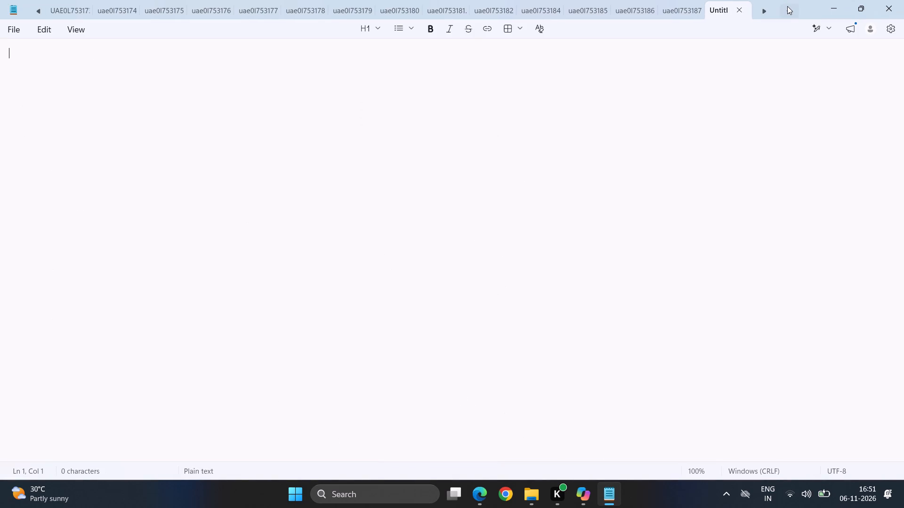
left_click(355, 105)
key("ctrl+v")
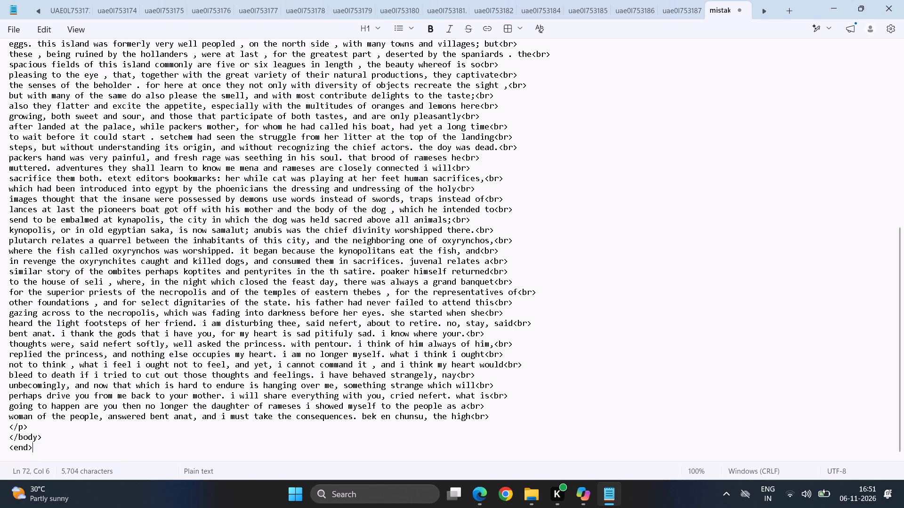
Snap Notepad beside the BNDE 2276 folder, closing the UAE0l753187 PDF, and open UAE0l753188.pdf next to the transcription.
scroll(310, 138, "up", 12)
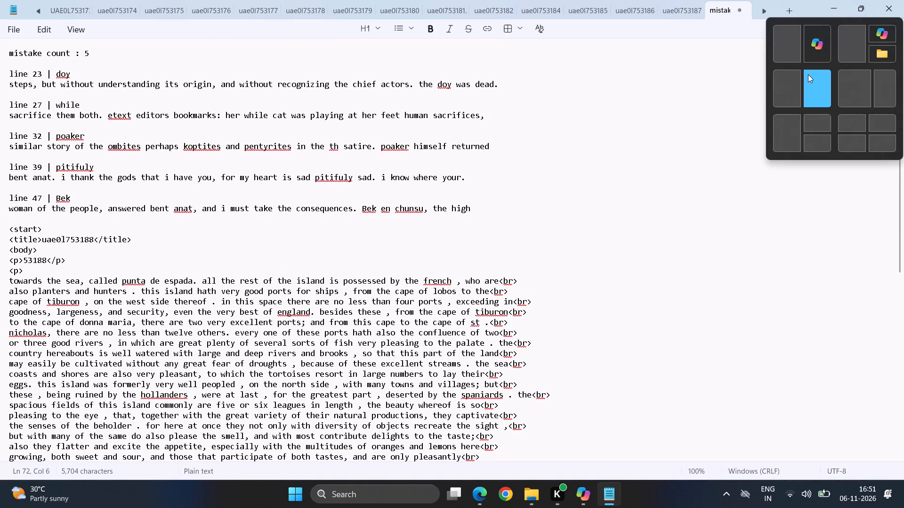
left_click(808, 74)
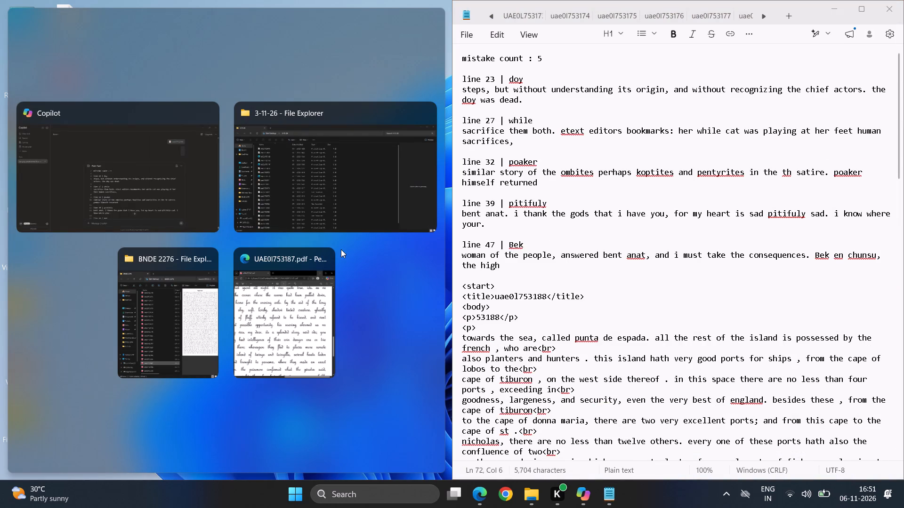
left_click(325, 256)
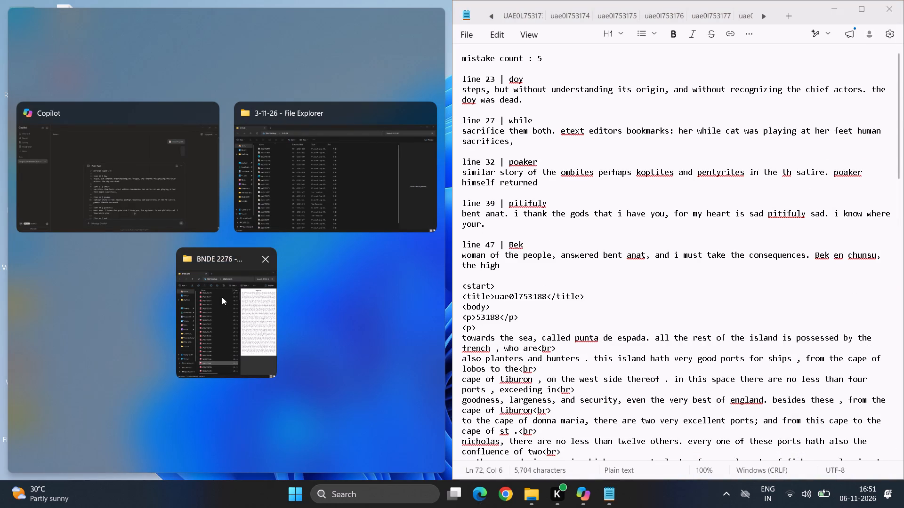
left_click(221, 299)
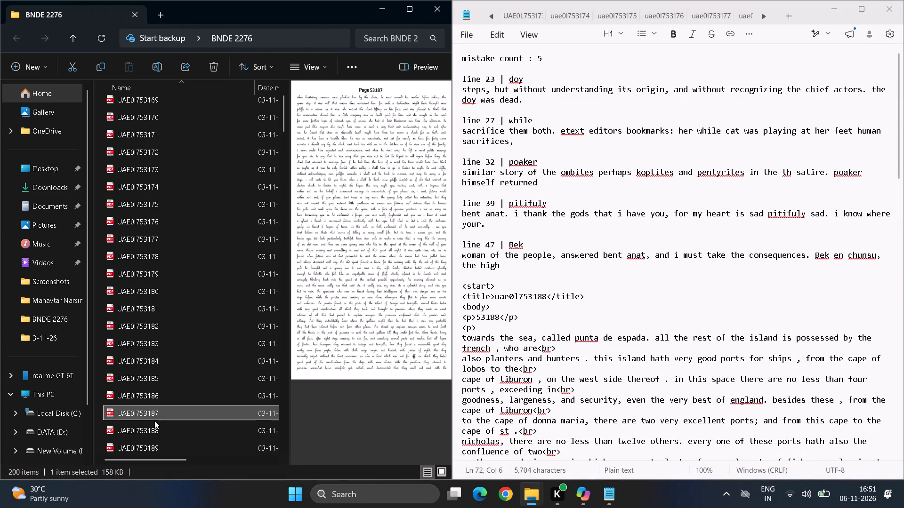
double_click(154, 426)
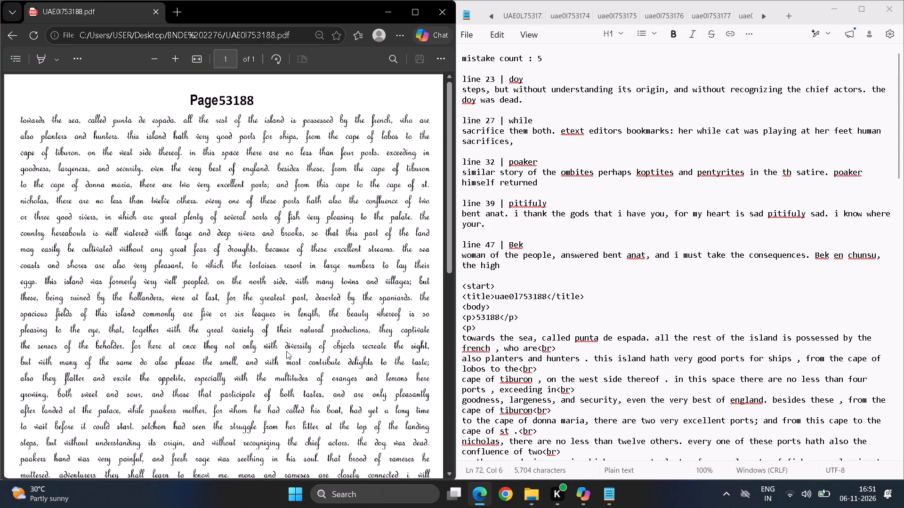
Examine the UAE0l753188 page enlarged and read its transcription through to the end, looking for the words in the mistake list.
scroll(331, 214, "left", 1)
scroll(410, 149, "left", 1)
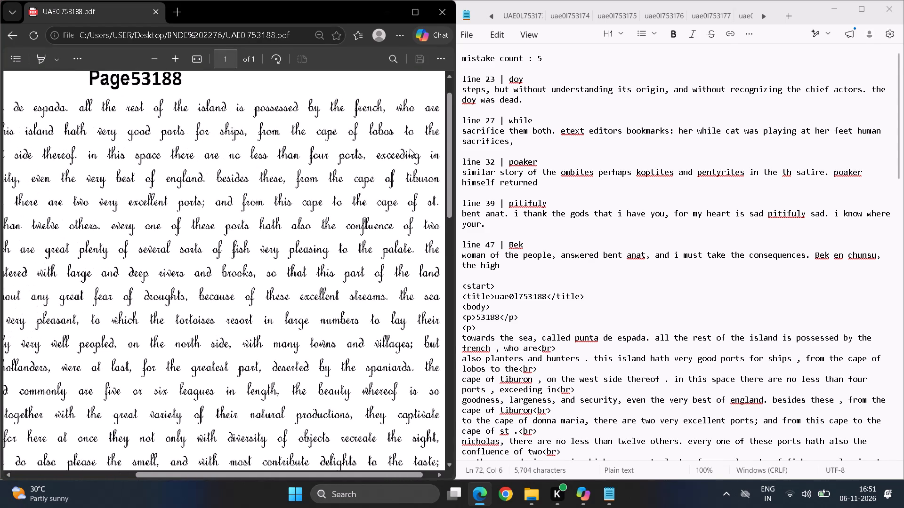
scroll(410, 149, "left", 1)
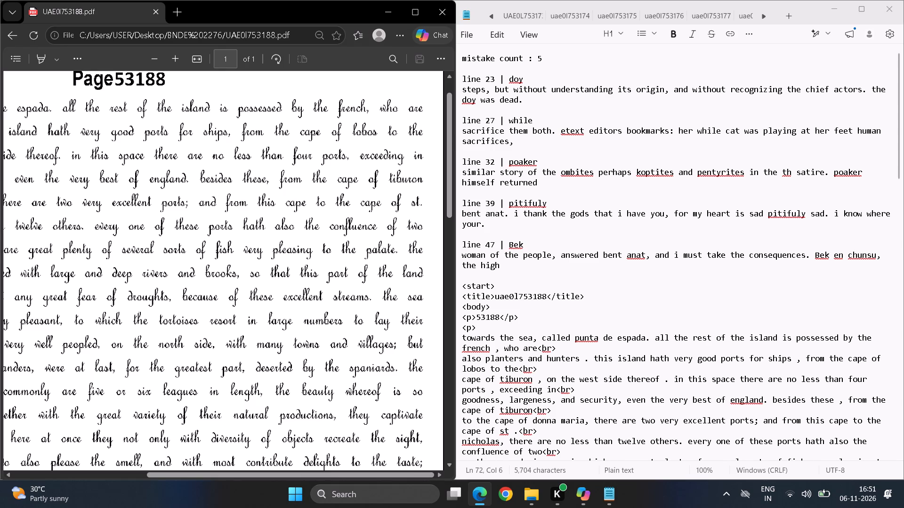
scroll(273, 170, "right", 4)
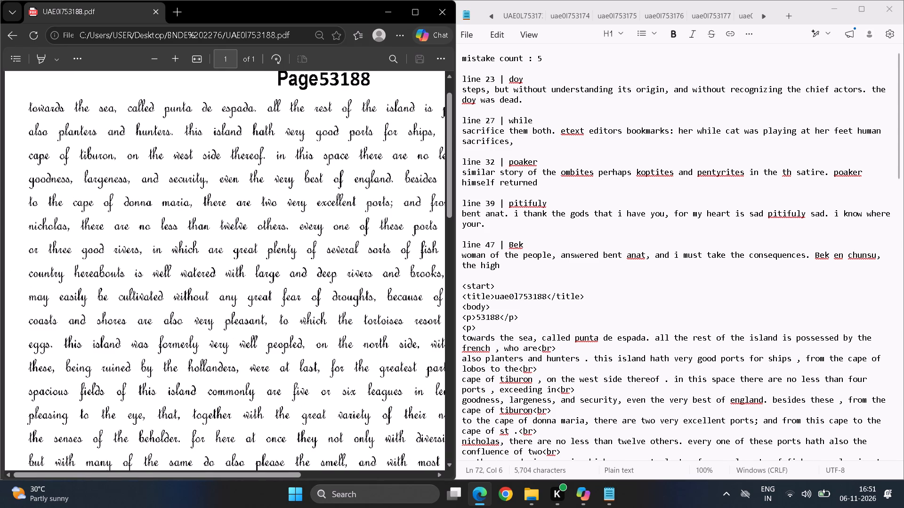
scroll(353, 181, "left", 3)
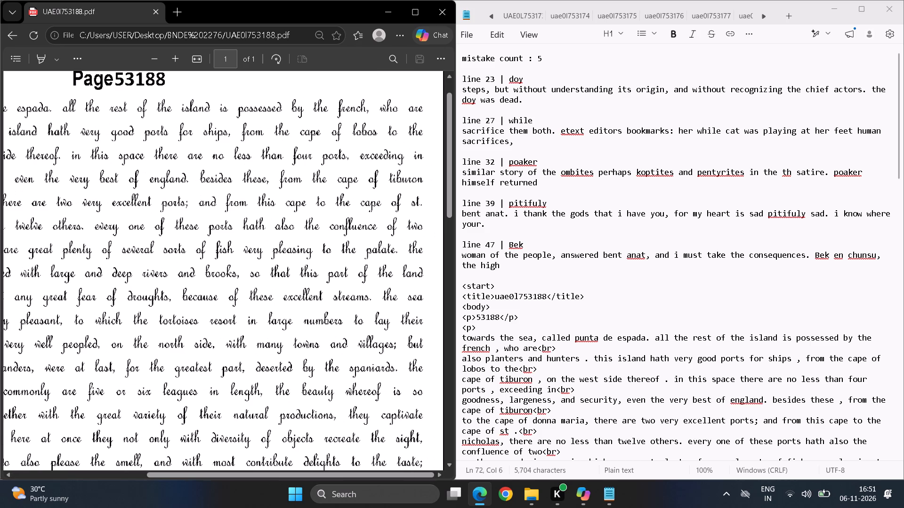
scroll(363, 295, "down", 2)
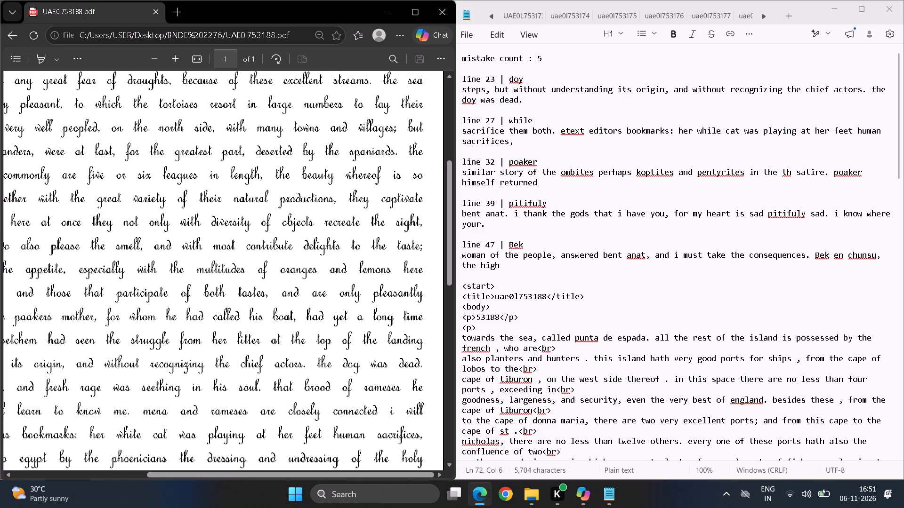
scroll(589, 349, "down", 3)
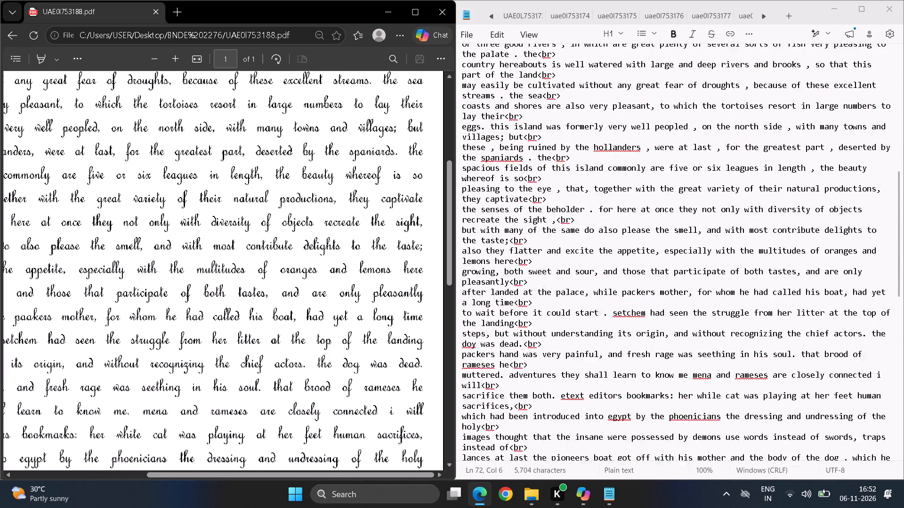
scroll(589, 349, "down", 1)
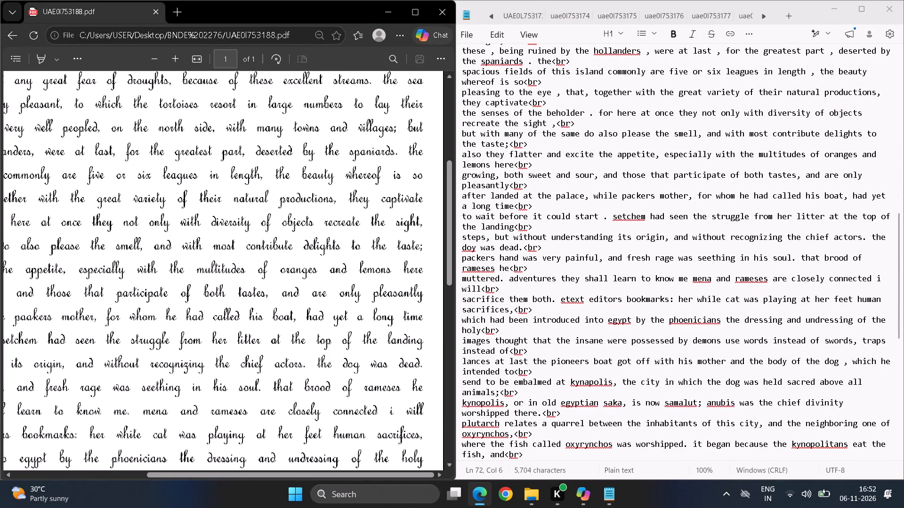
scroll(359, 369, "right", 5)
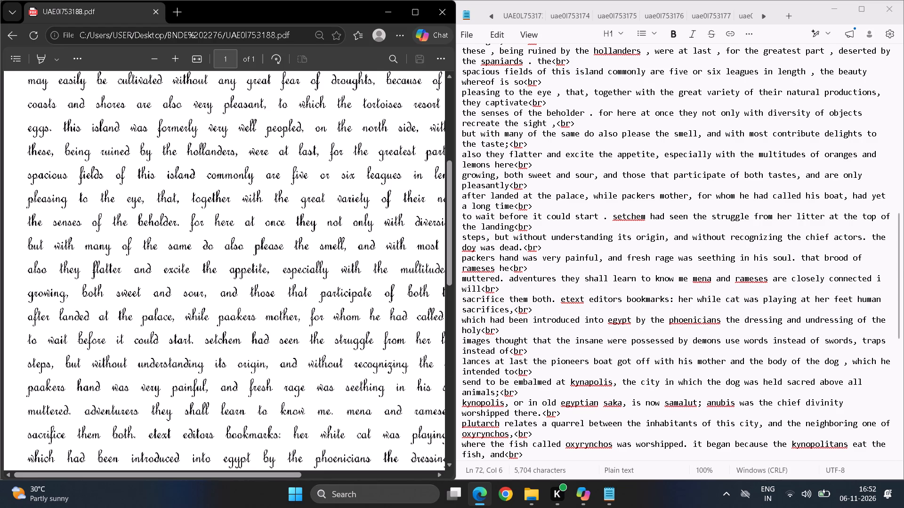
scroll(503, 404, "down", 2)
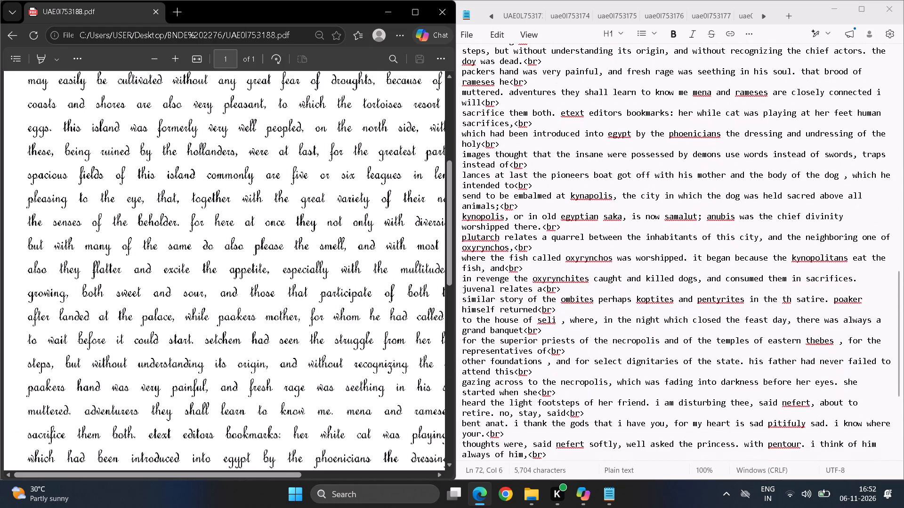
scroll(503, 404, "down", 2)
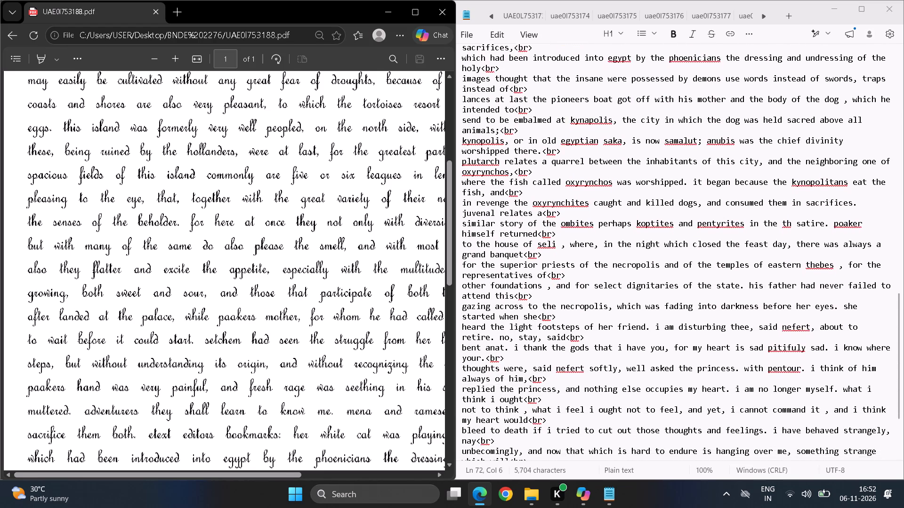
scroll(503, 404, "down", 1)
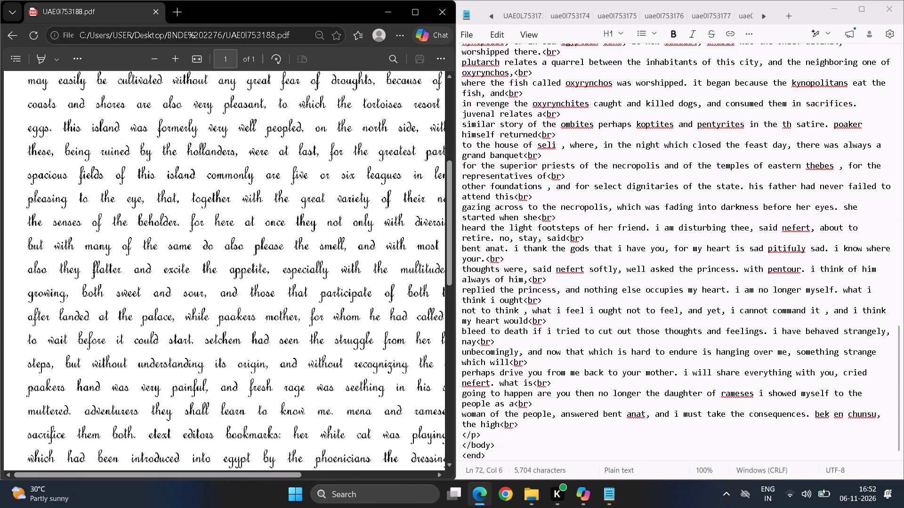
Correct "doy" to "dog" in the transcription line ending "the chief actors. the doy was dead.".
scroll(503, 404, "up", 1)
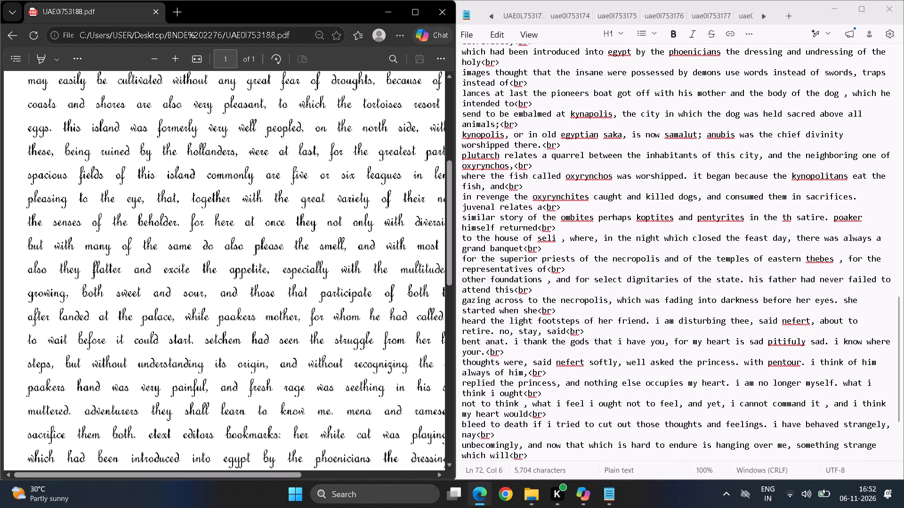
scroll(503, 404, "up", 1)
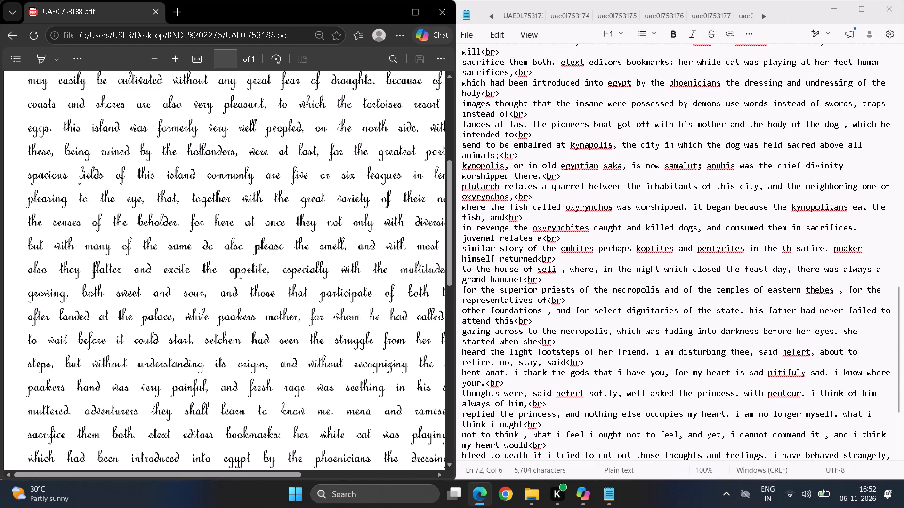
scroll(503, 404, "up", 4)
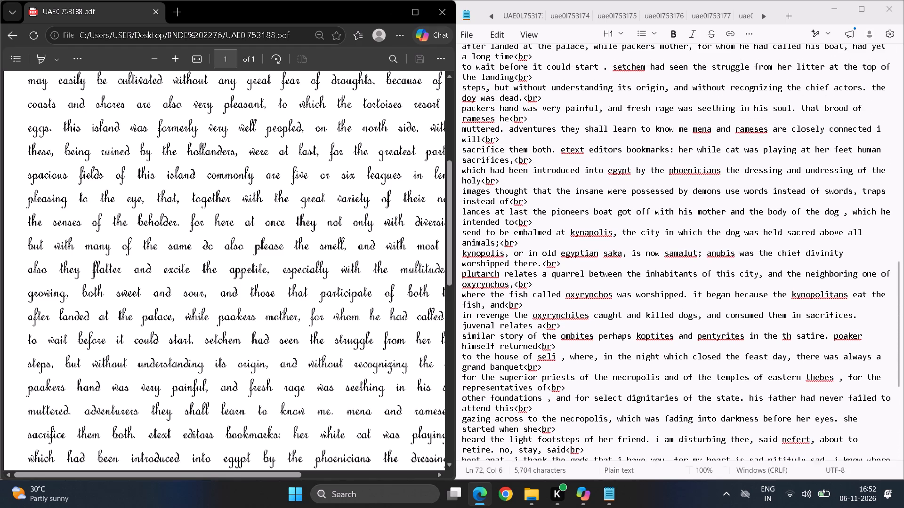
scroll(503, 404, "up", 1)
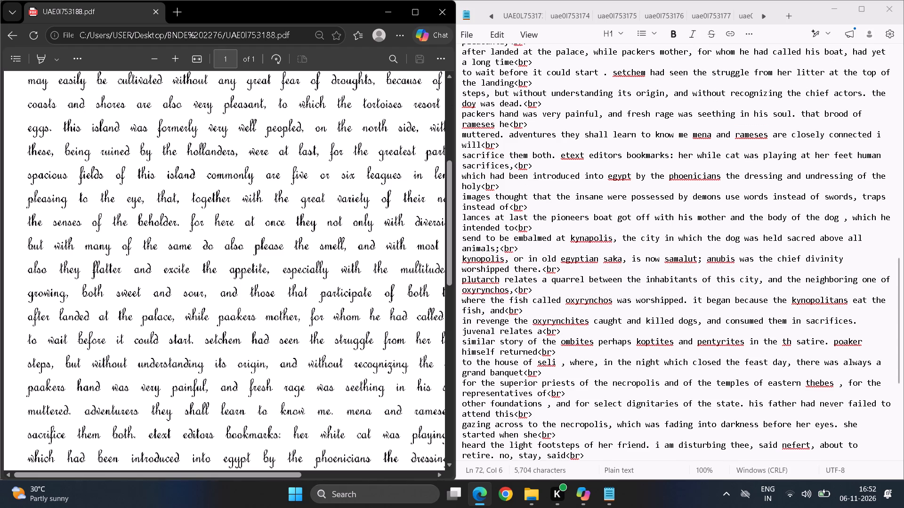
left_click(474, 106)
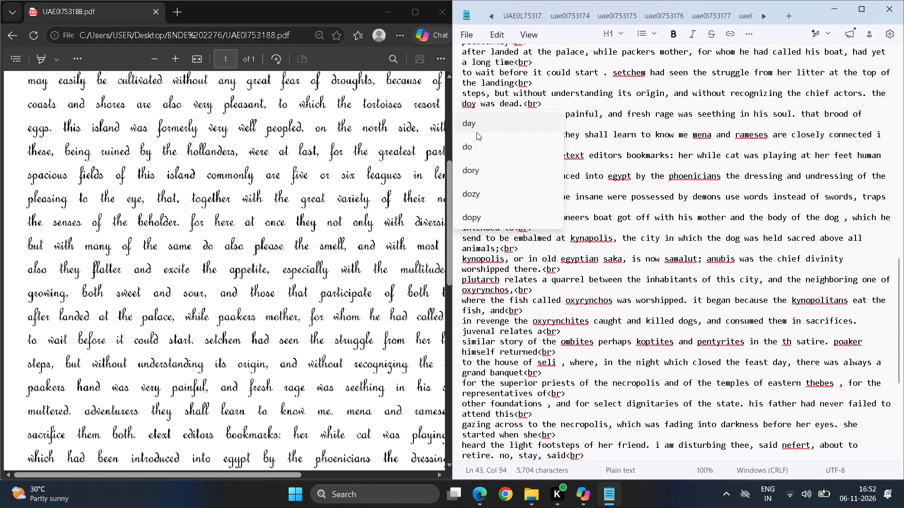
left_click(476, 103)
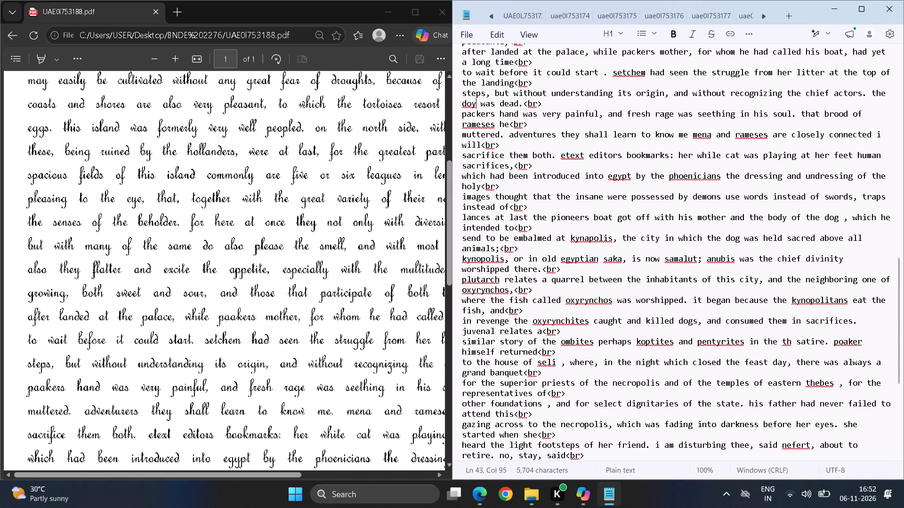
key("BackSpace")
key("g")
Check the line 27 "while" entry of the mistake list against the "sacrifice them both" line in the transcription and the PDF.
scroll(557, 156, "up", 7)
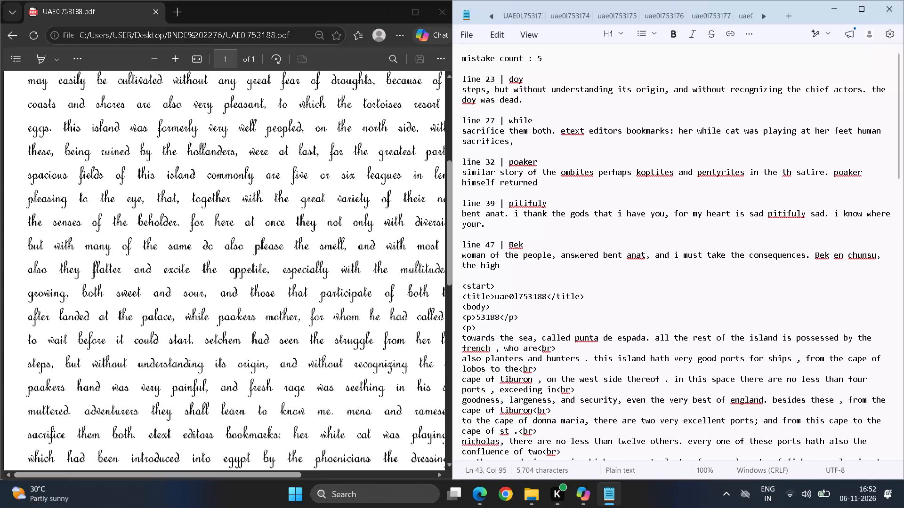
scroll(186, 202, "right", 4)
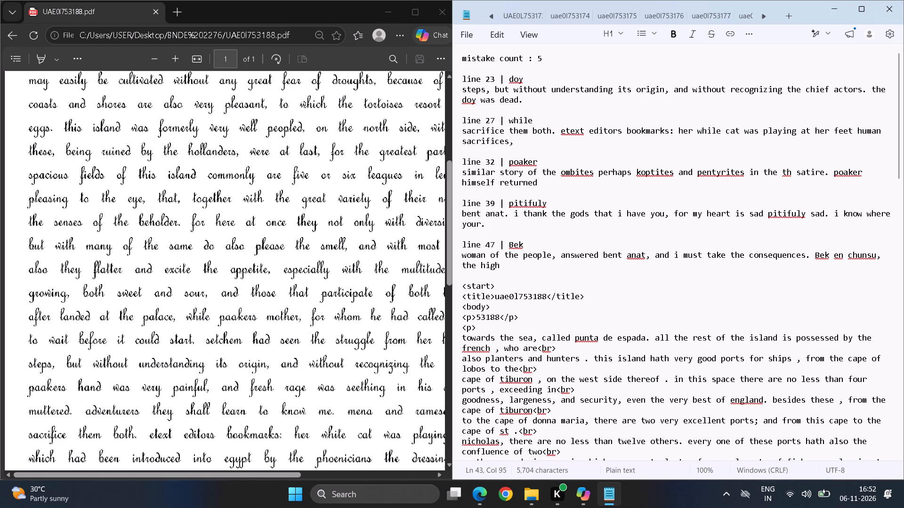
scroll(614, 369, "down", 1)
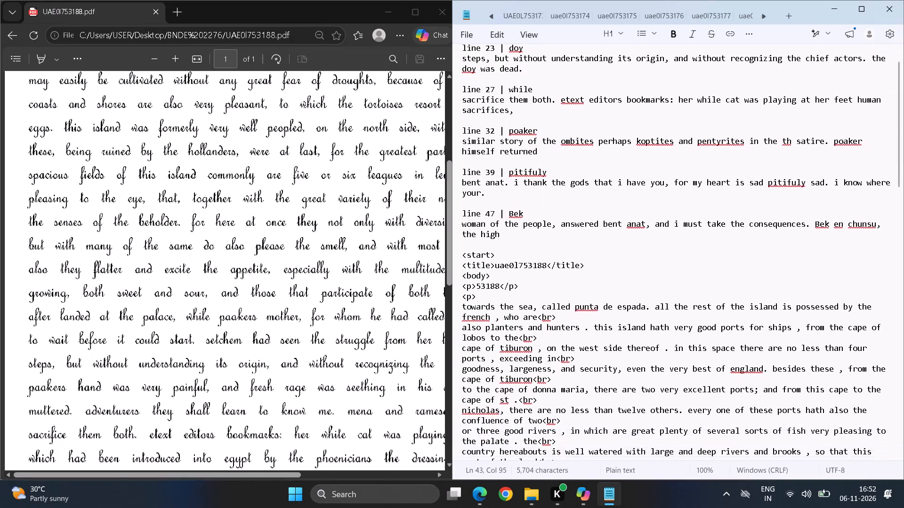
scroll(614, 369, "down", 2)
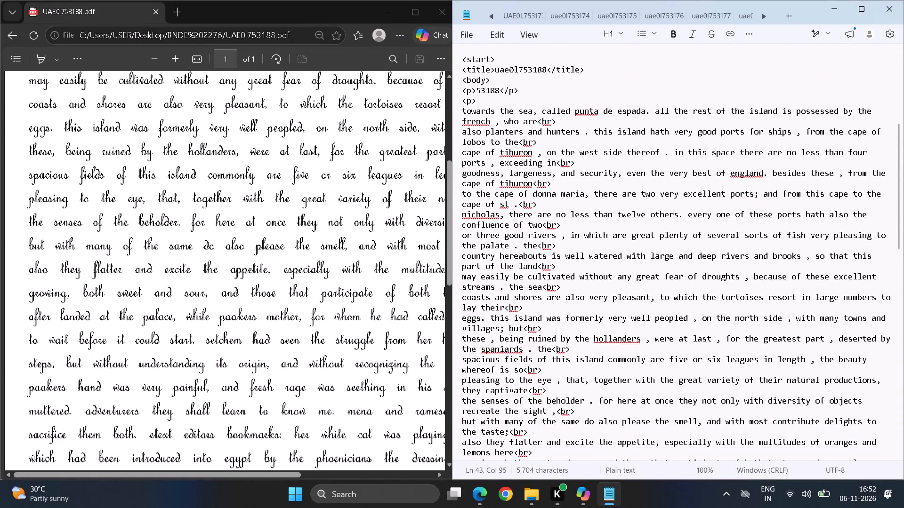
left_click(516, 407)
scroll(516, 407, "down", 2)
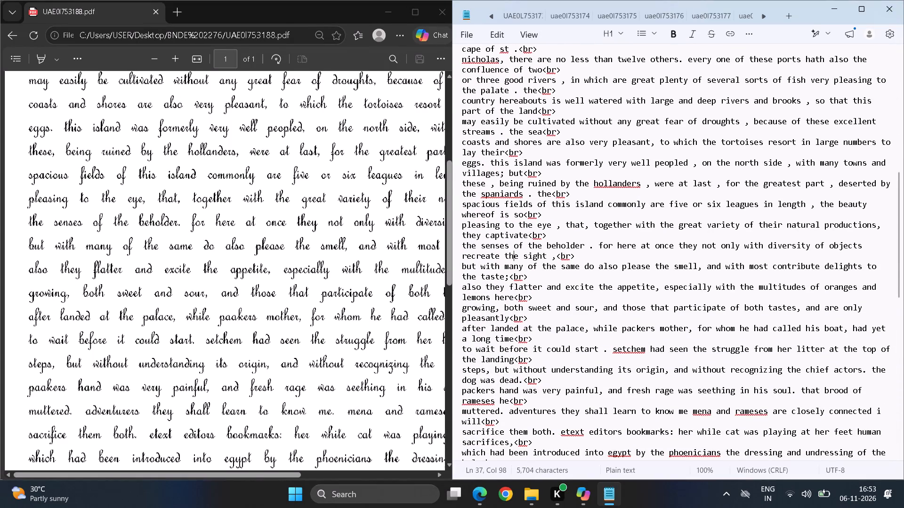
left_click(568, 430)
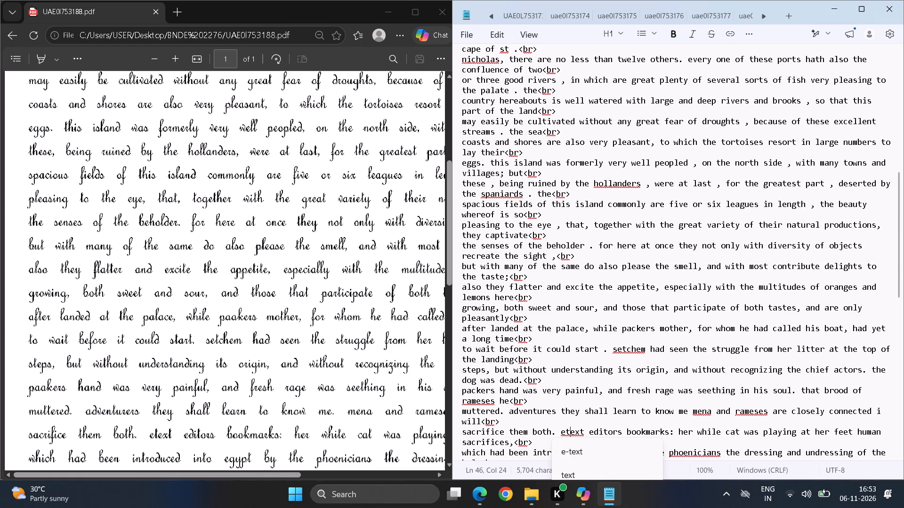
Examine the line 32 "poaker" entry and find the "similar story of the ombites" line in the PDF and the transcription.
scroll(612, 393, "up", 6)
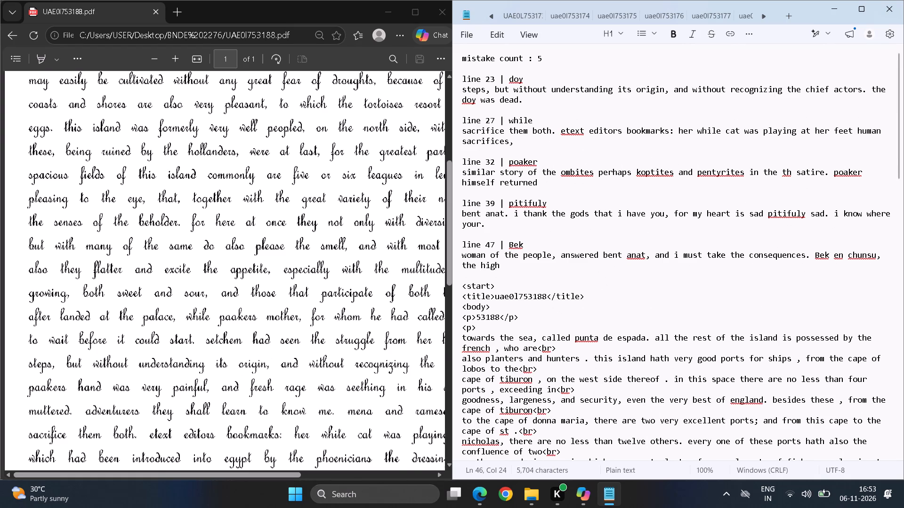
scroll(232, 381, "down", 2)
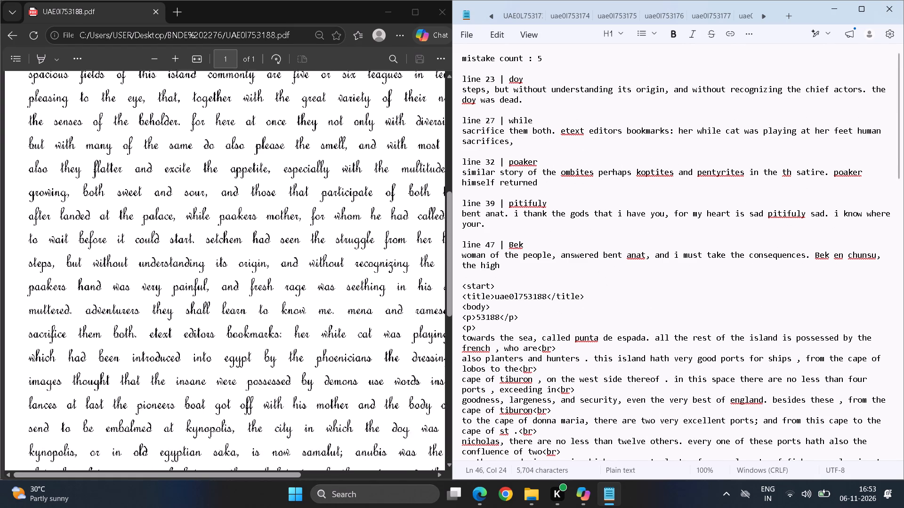
scroll(232, 381, "down", 4)
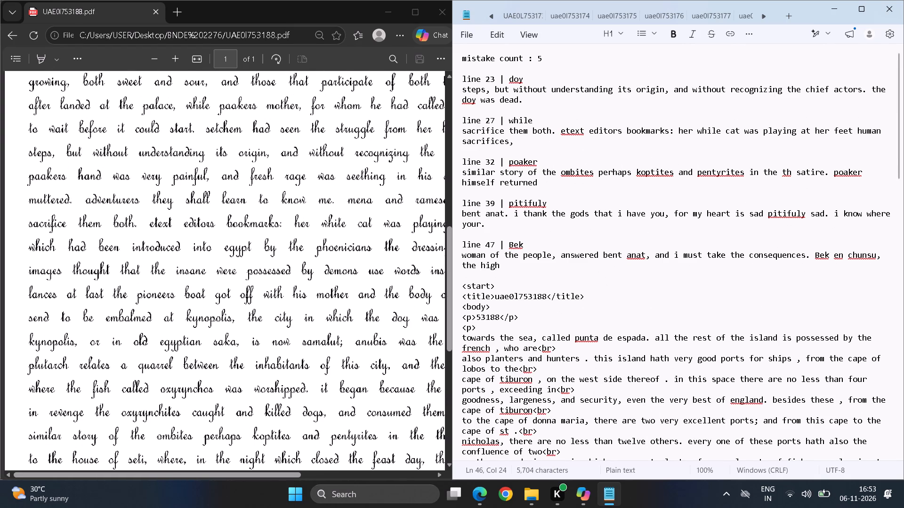
scroll(232, 381, "down", 1)
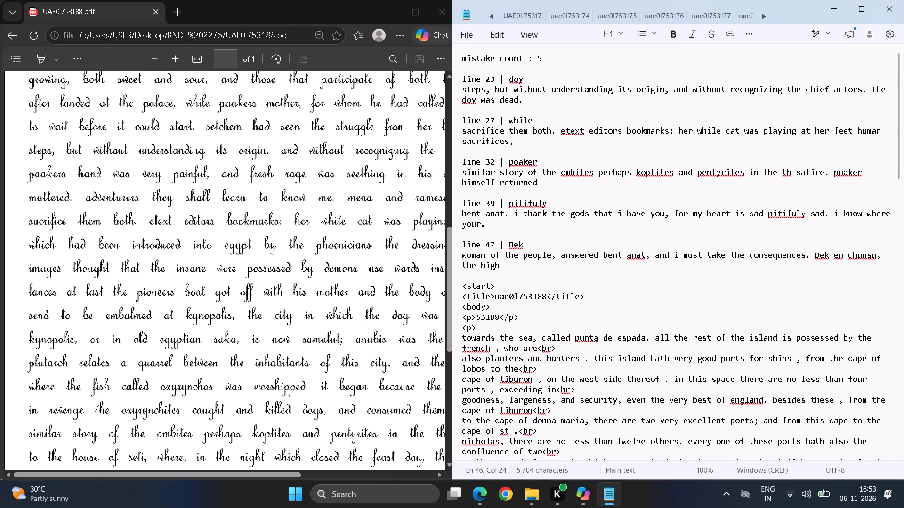
scroll(538, 413, "down", 2)
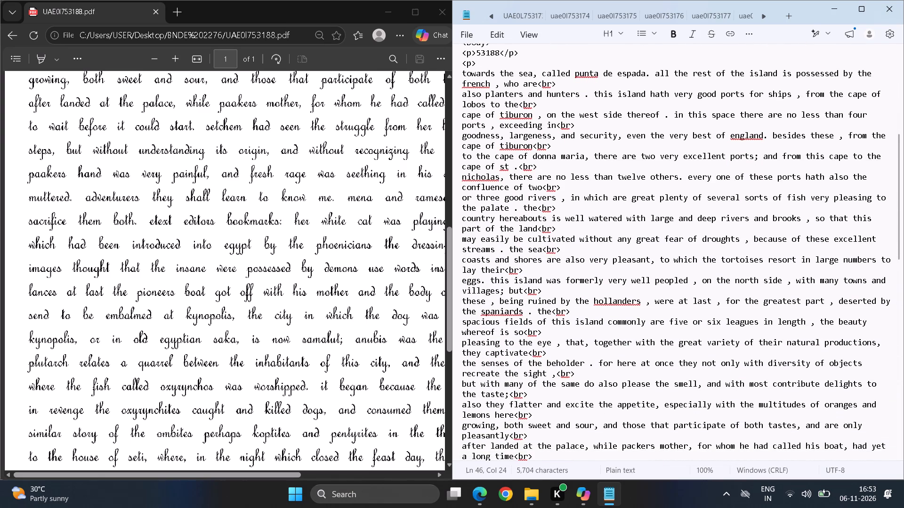
scroll(538, 413, "down", 1)
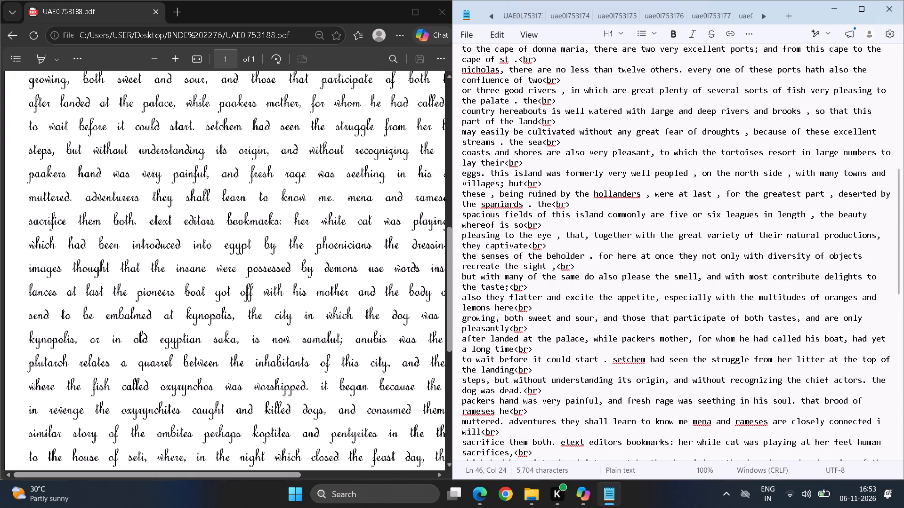
scroll(513, 440, "down", 2)
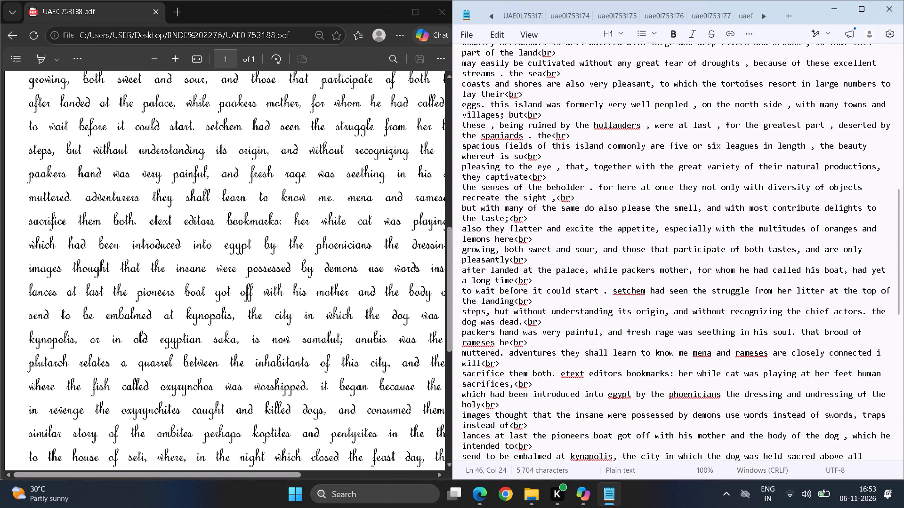
scroll(513, 440, "down", 2)
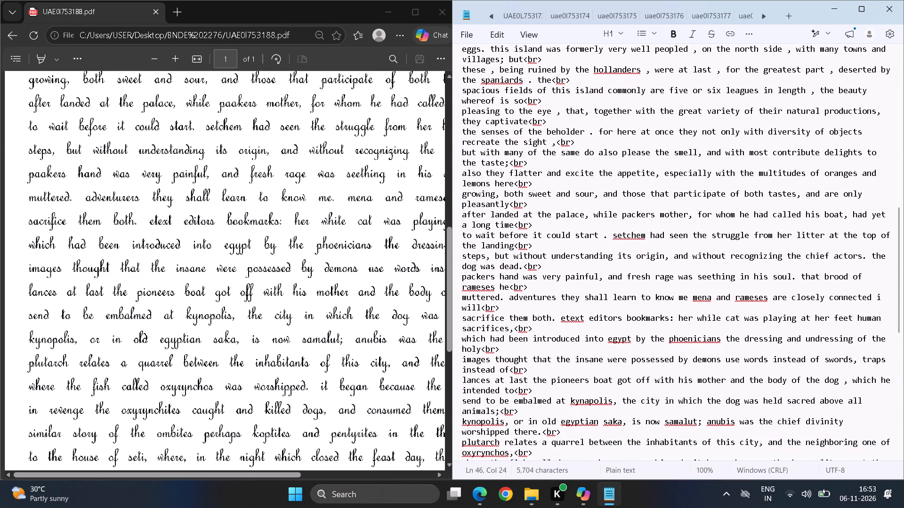
scroll(513, 440, "down", 2)
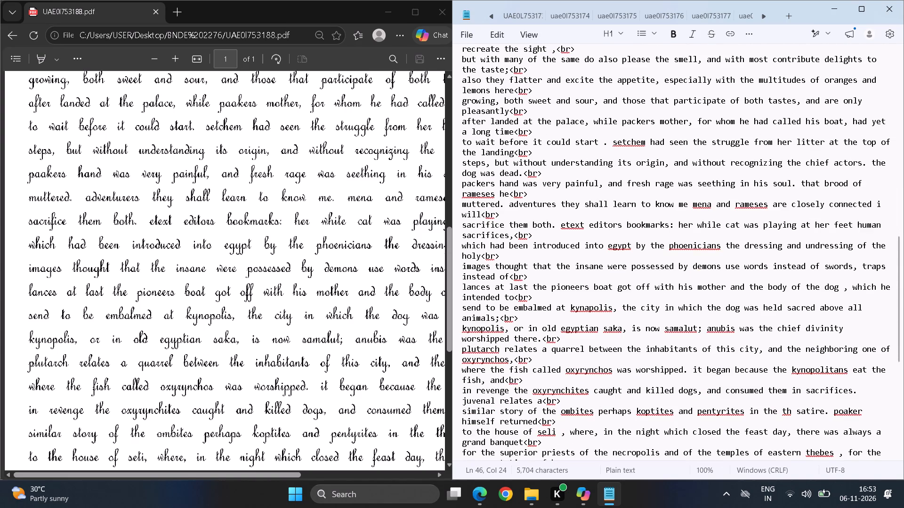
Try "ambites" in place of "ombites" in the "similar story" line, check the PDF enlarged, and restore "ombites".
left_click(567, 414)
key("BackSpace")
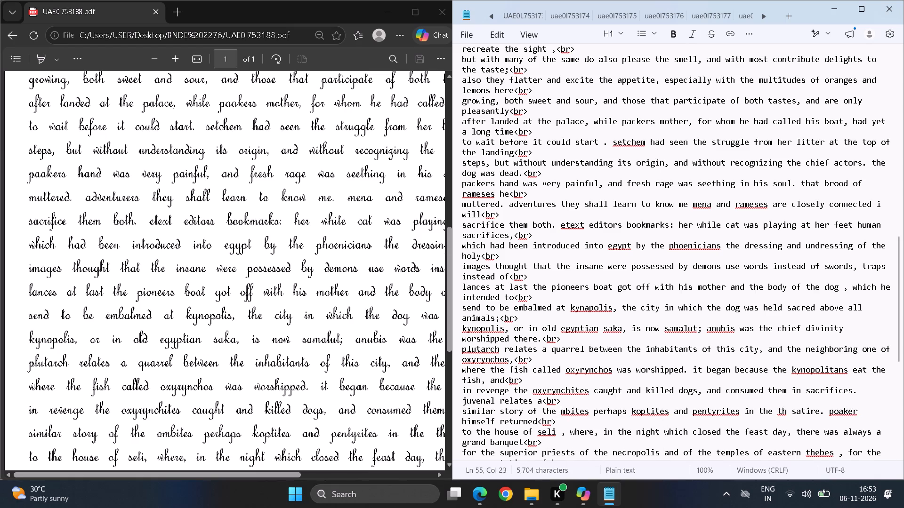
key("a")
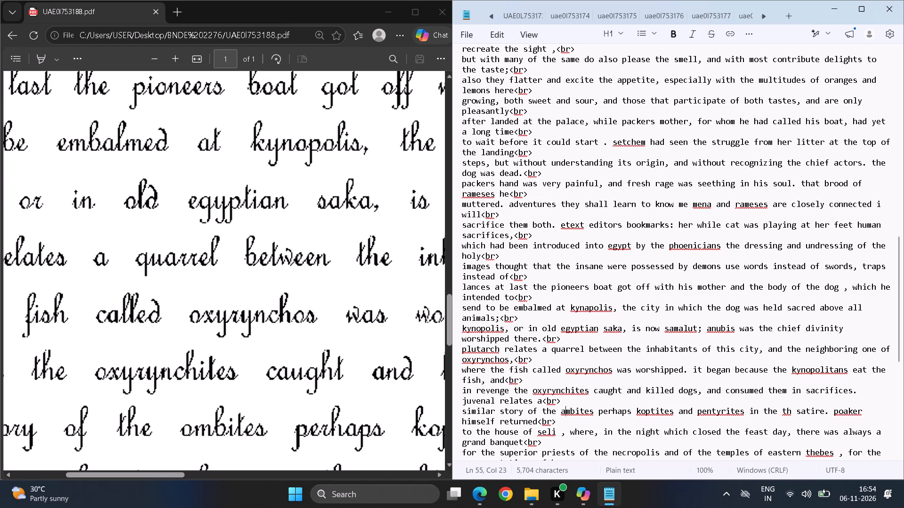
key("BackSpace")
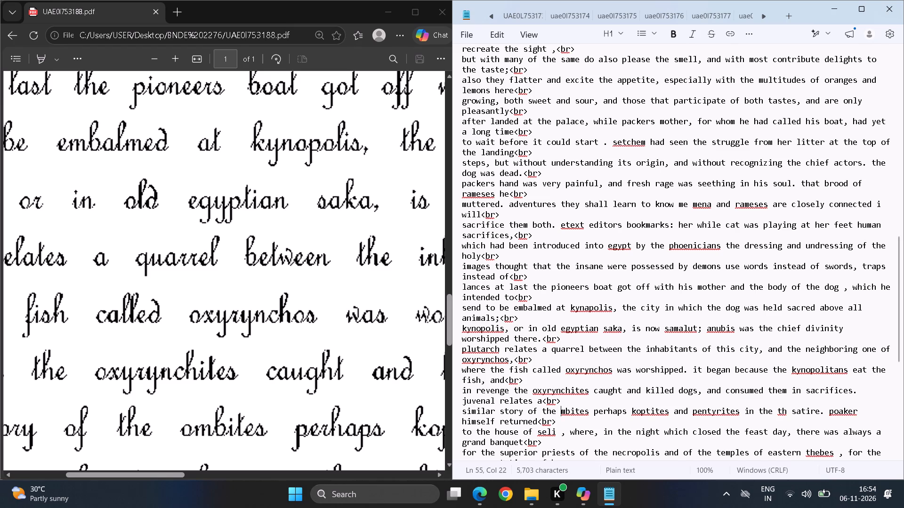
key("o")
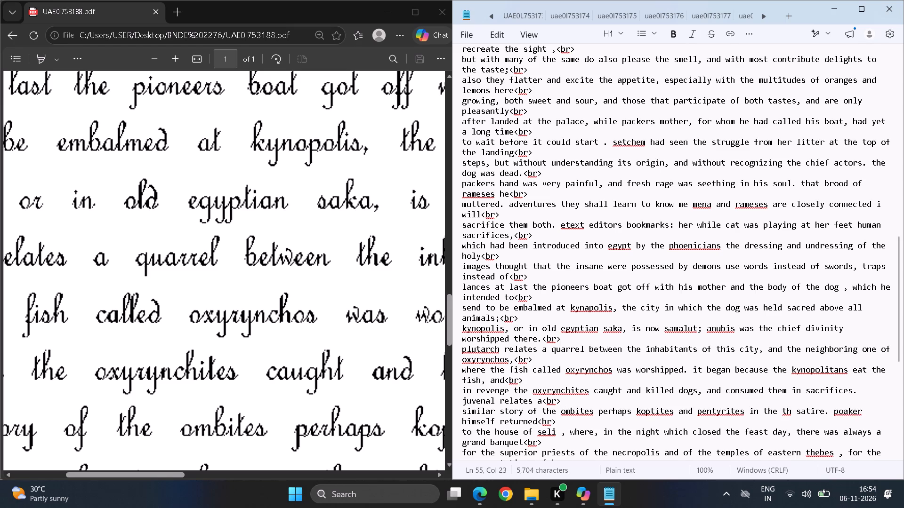
Correct "poaker" to "paaker" in the transcription line starting "similar story of the ombites", following the enlarged PDF.
scroll(669, 294, "up", 7)
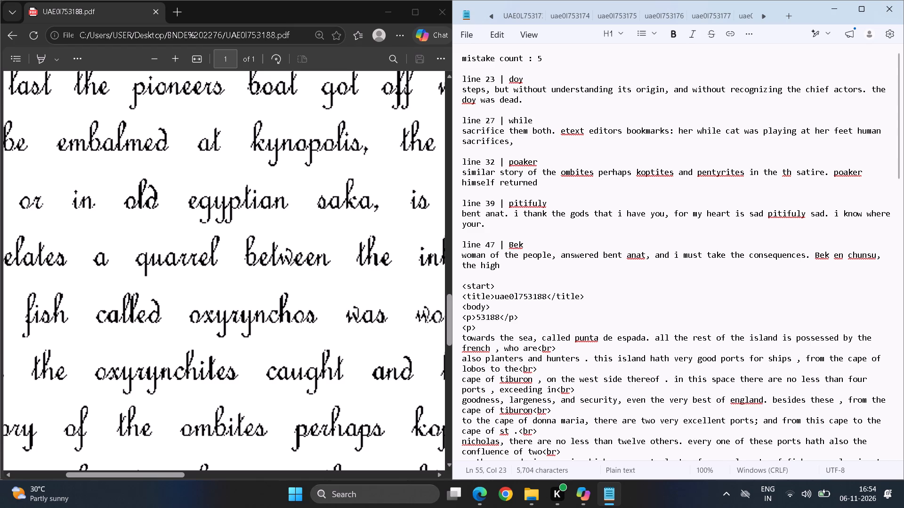
scroll(335, 421, "left", 6)
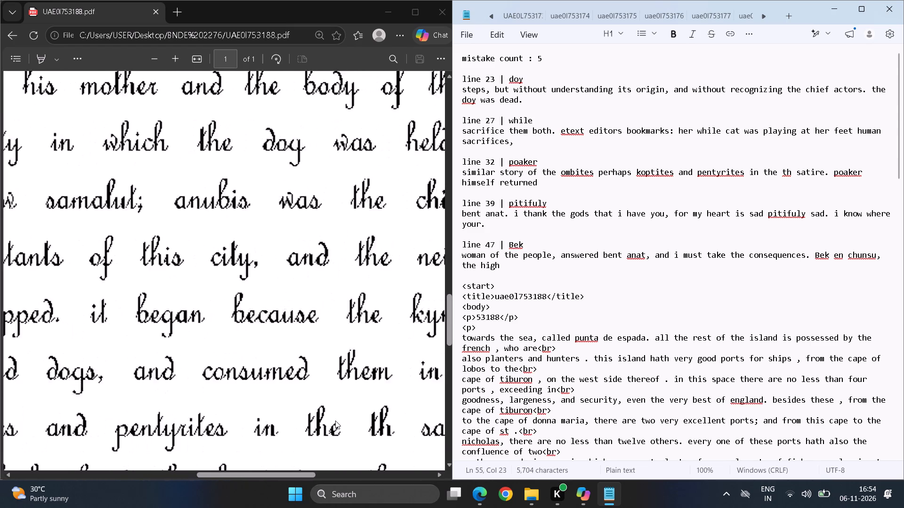
scroll(335, 421, "left", 5)
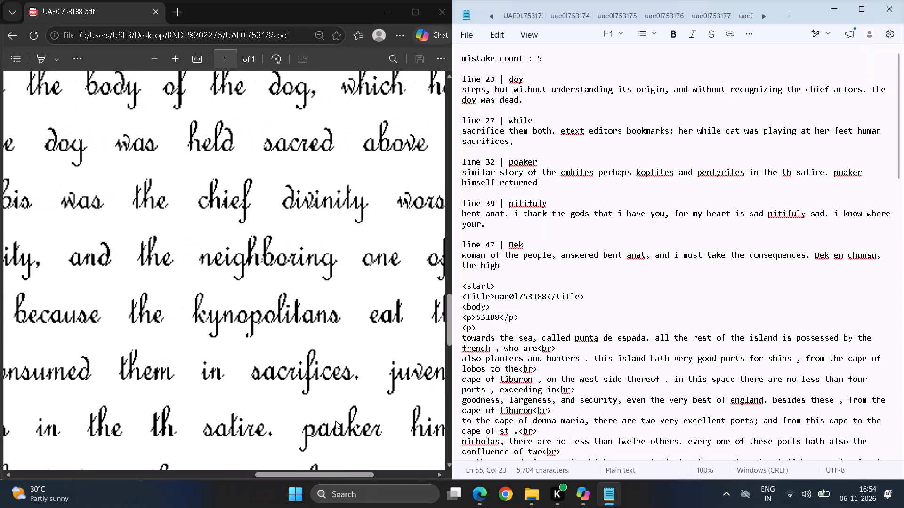
scroll(335, 421, "left", 1)
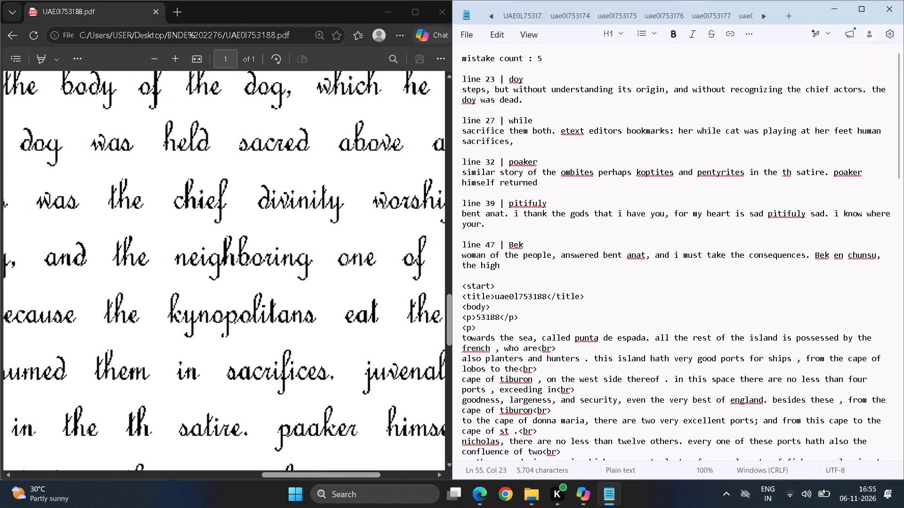
scroll(630, 370, "down", 1)
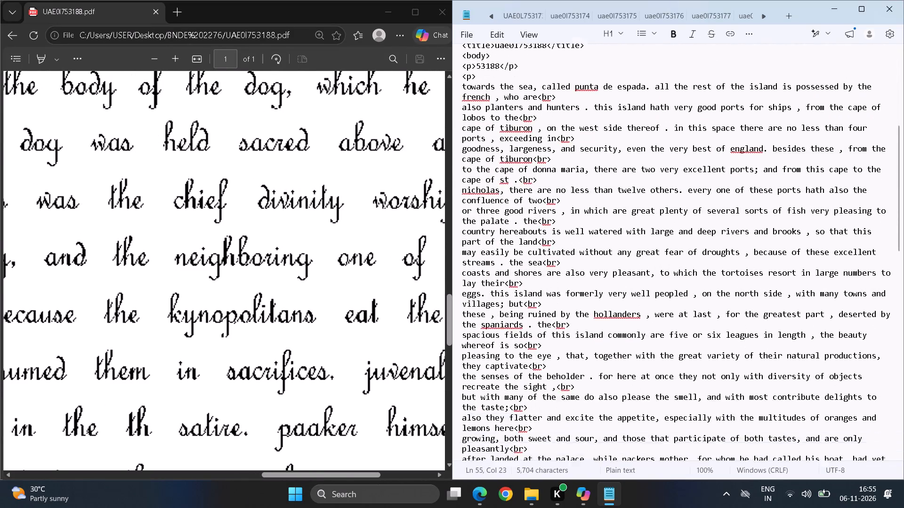
scroll(630, 370, "down", 1)
scroll(571, 437, "down", 1)
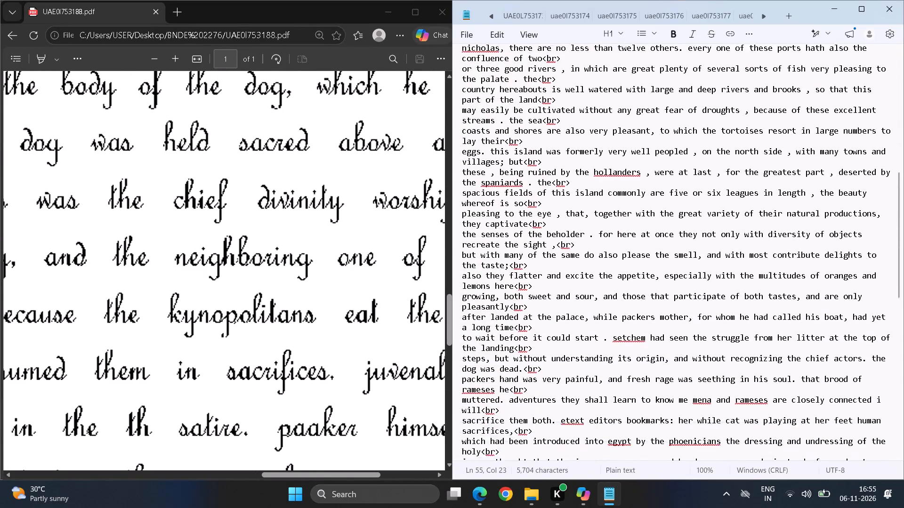
left_click(568, 422)
scroll(602, 384, "down", 1)
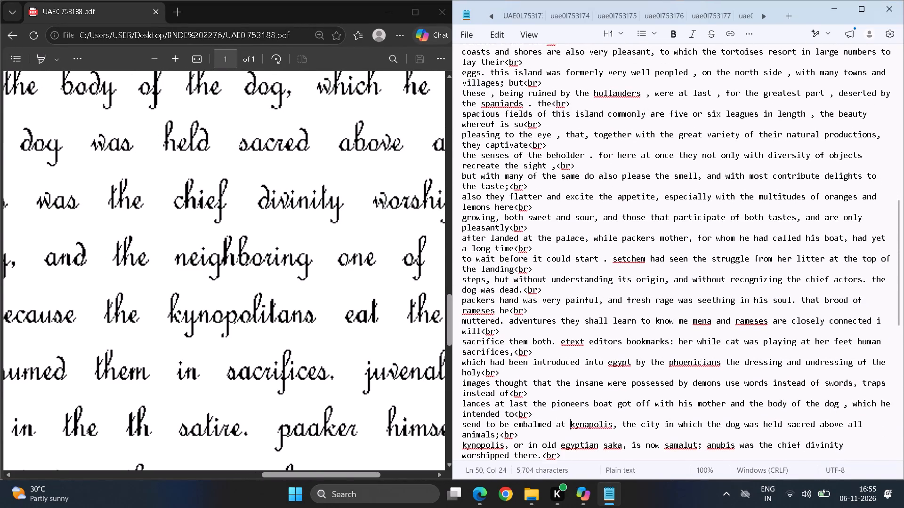
scroll(602, 384, "down", 1)
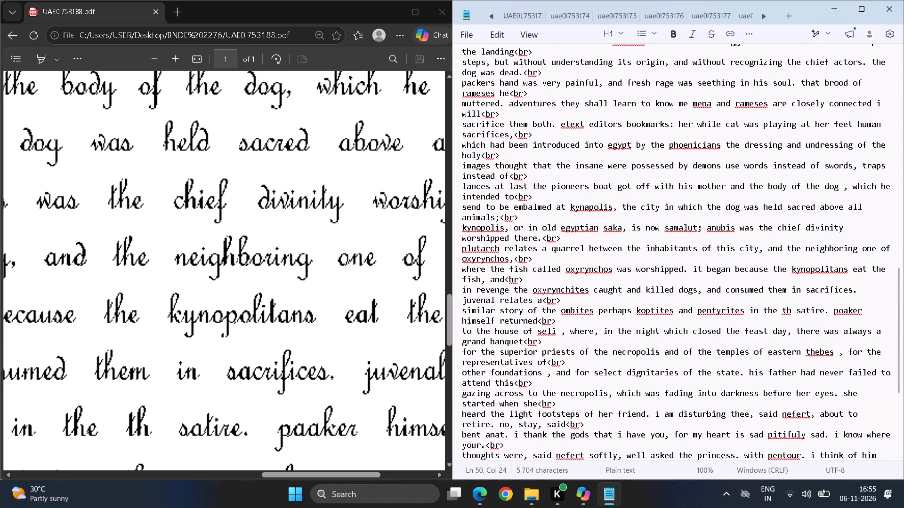
left_click(621, 247)
left_click(622, 278)
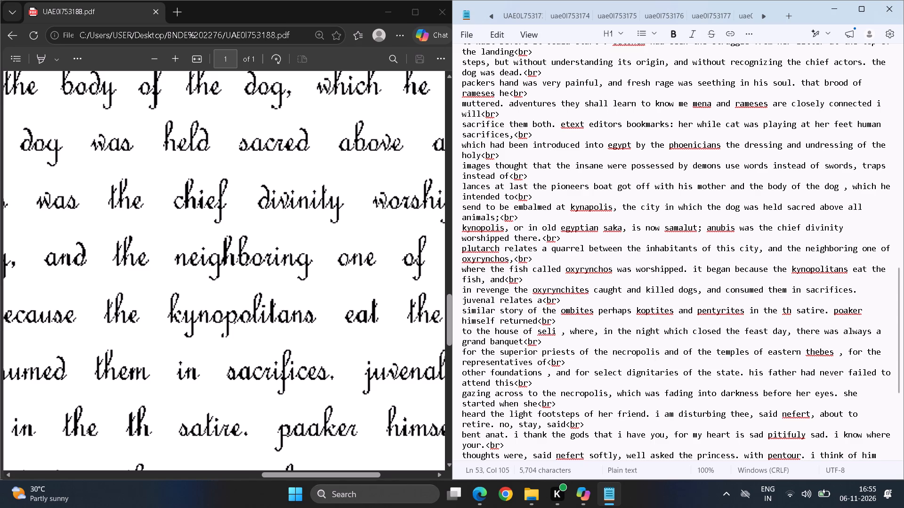
left_click(847, 313)
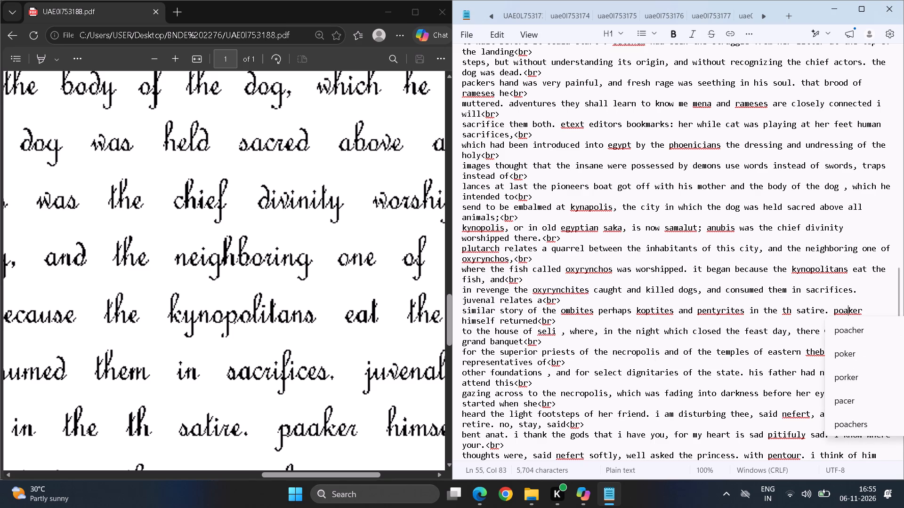
key("BackSpace")
key("BackSpace")
type("aa")
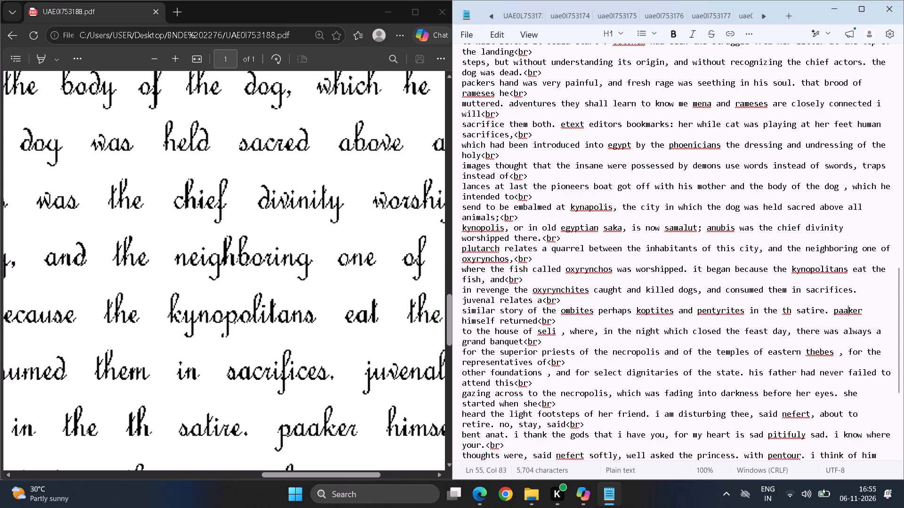
Check the line 39 "pitifuly" entry of the mistake list against the "bent anat. i thank the gods" line in the PDF.
scroll(800, 230, "up", 4)
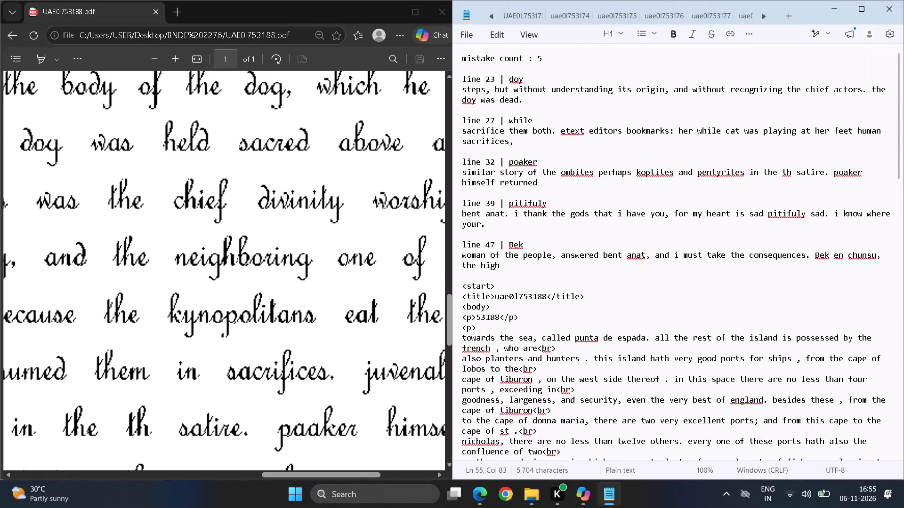
scroll(229, 252, "right", 12)
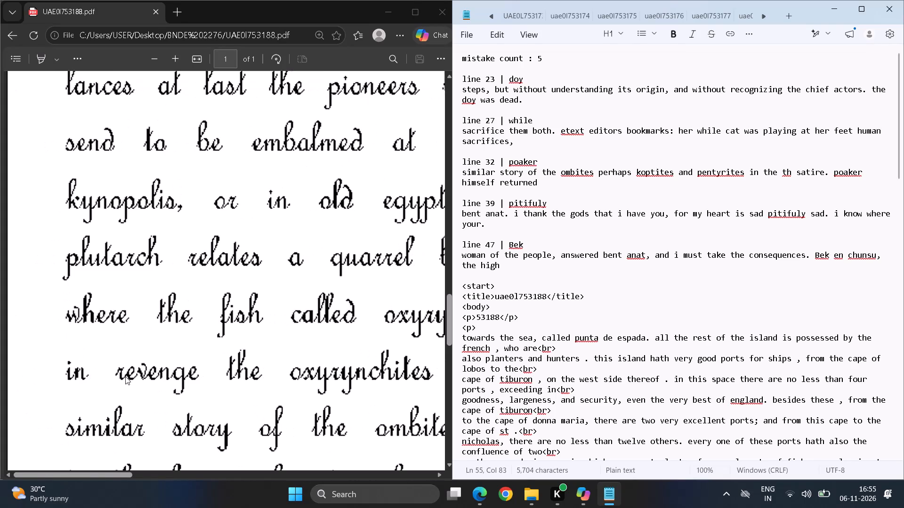
scroll(131, 425, "down", 5)
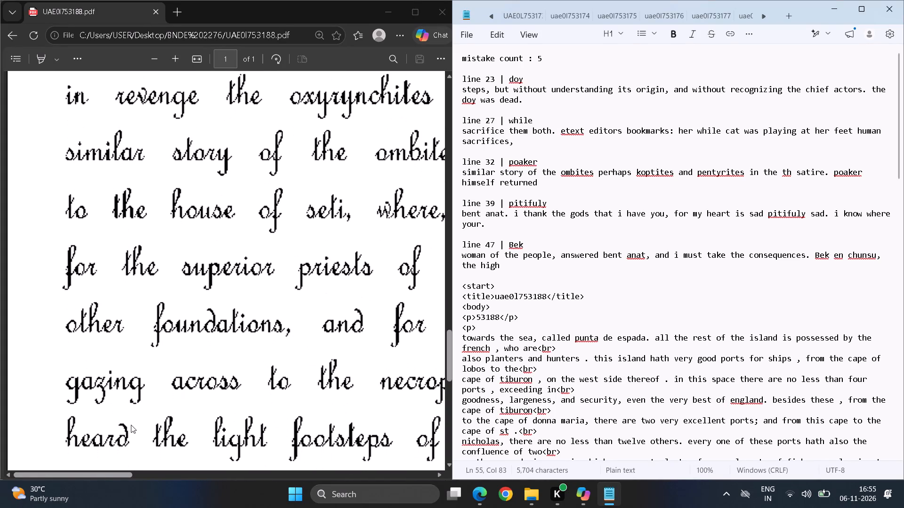
scroll(131, 425, "down", 2)
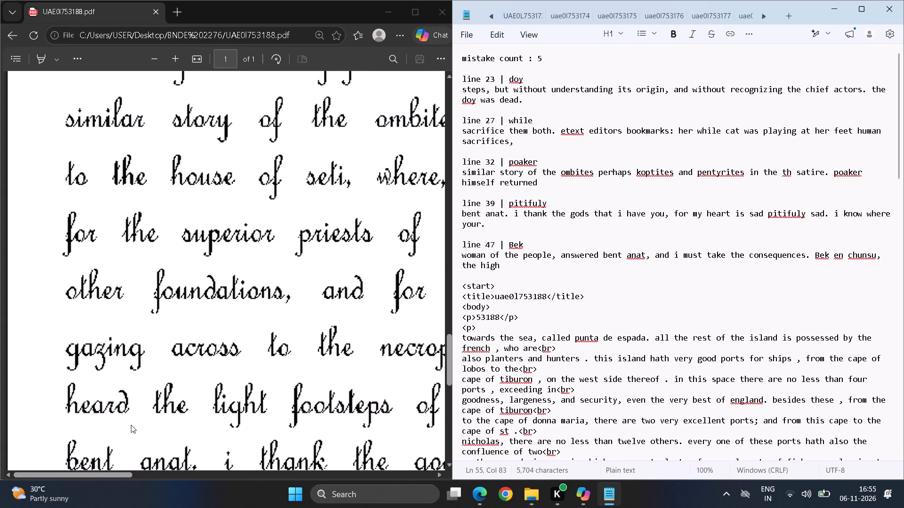
scroll(131, 425, "down", 1)
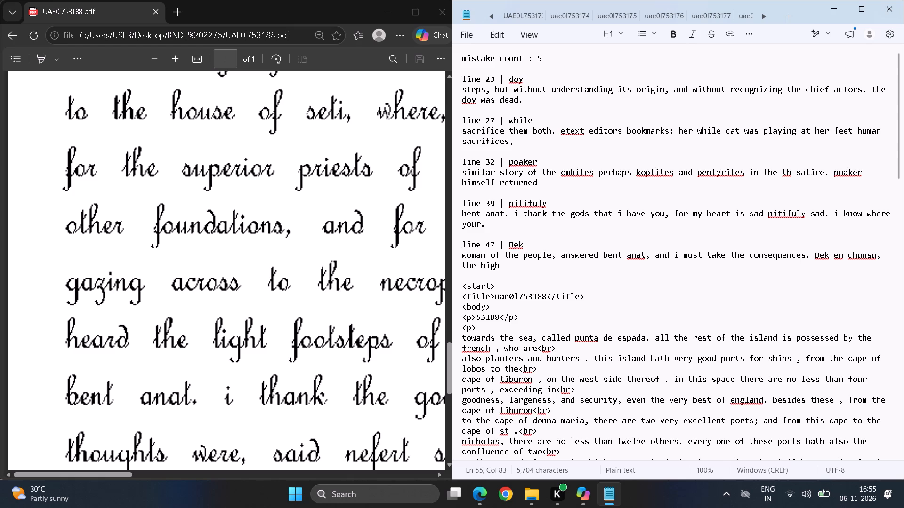
scroll(241, 403, "left", 3)
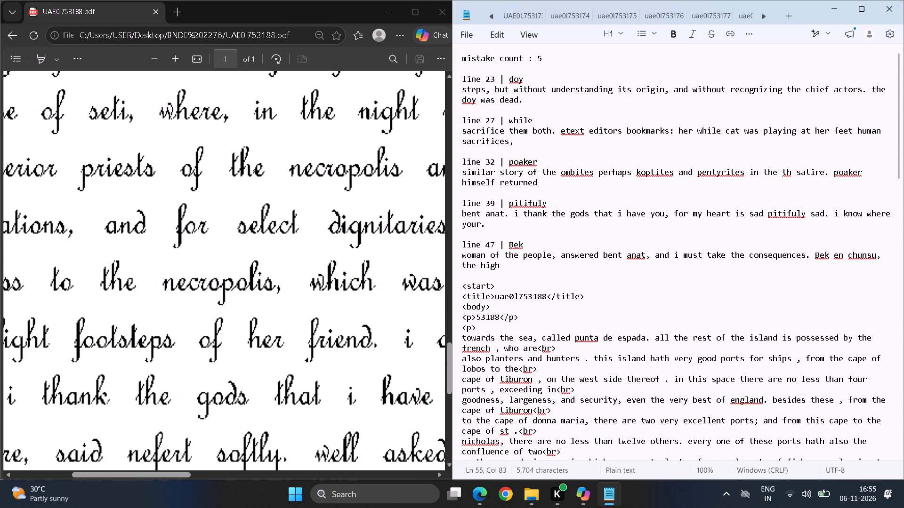
scroll(241, 403, "left", 7)
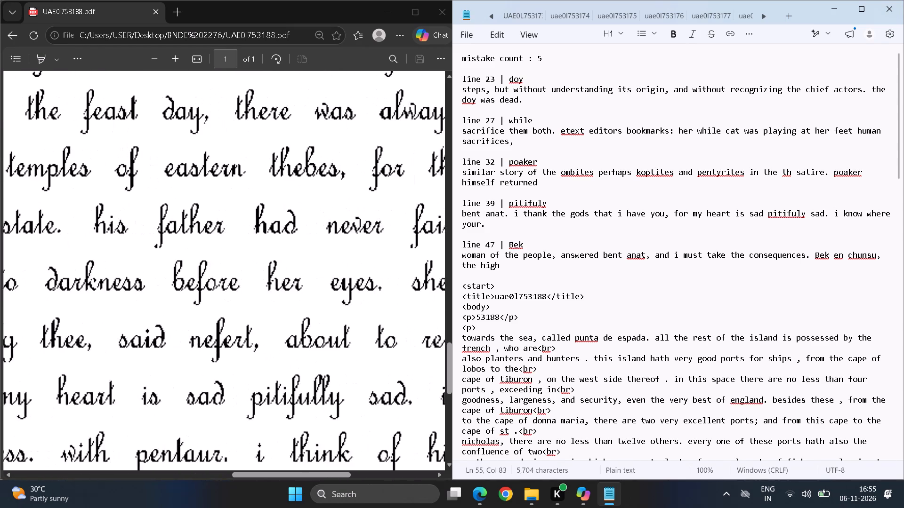
scroll(241, 403, "left", 2)
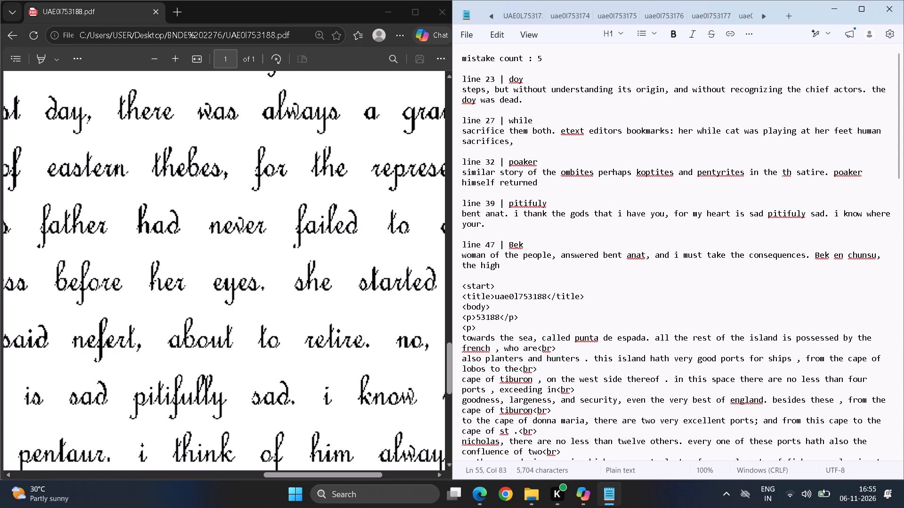
scroll(221, 410, "right", 3)
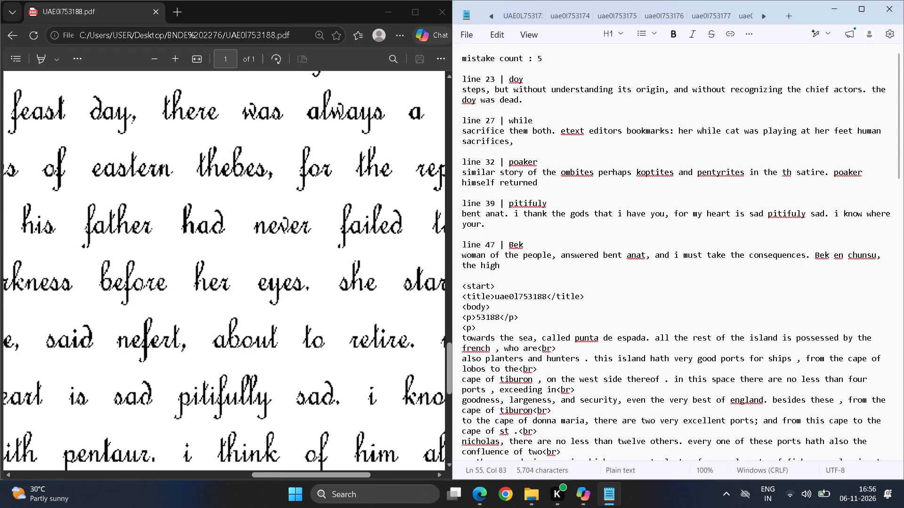
Find the PDF's last line, "woman of the people", and read along it for the line 47 "Bek" entry.
scroll(221, 410, "right", 4)
scroll(221, 410, "down", 6)
scroll(221, 410, "right", 5)
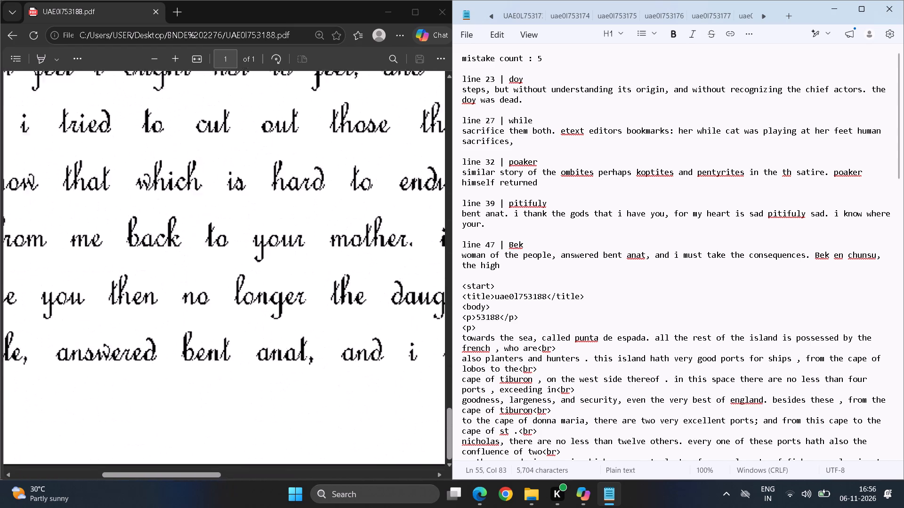
scroll(221, 410, "right", 4)
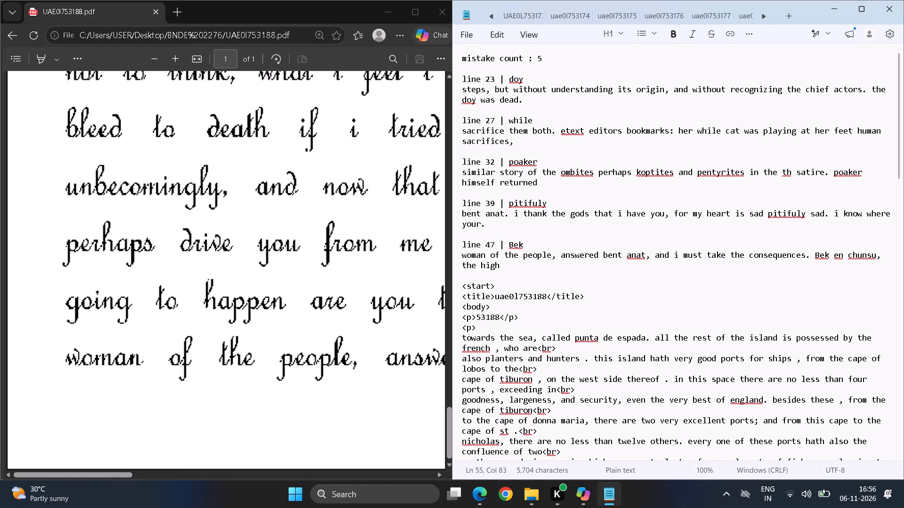
scroll(296, 374, "left", 3)
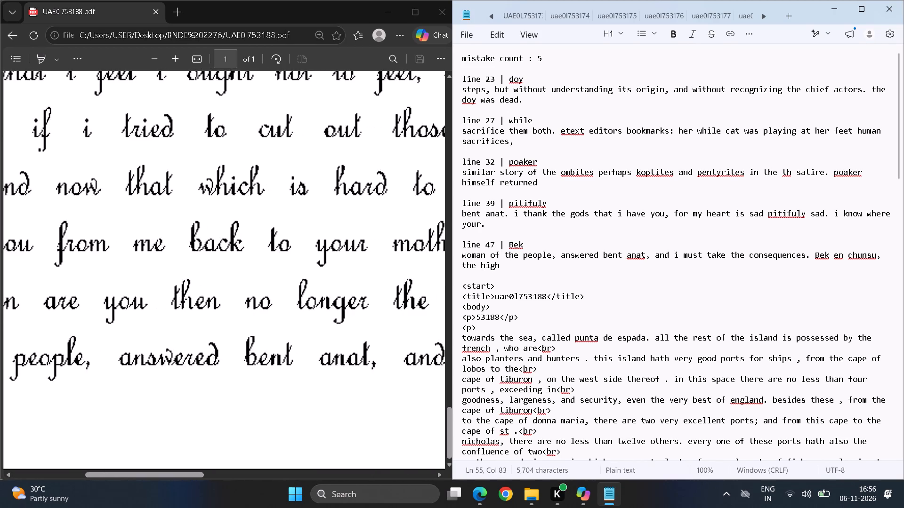
scroll(296, 374, "left", 2)
scroll(296, 374, "right", 2)
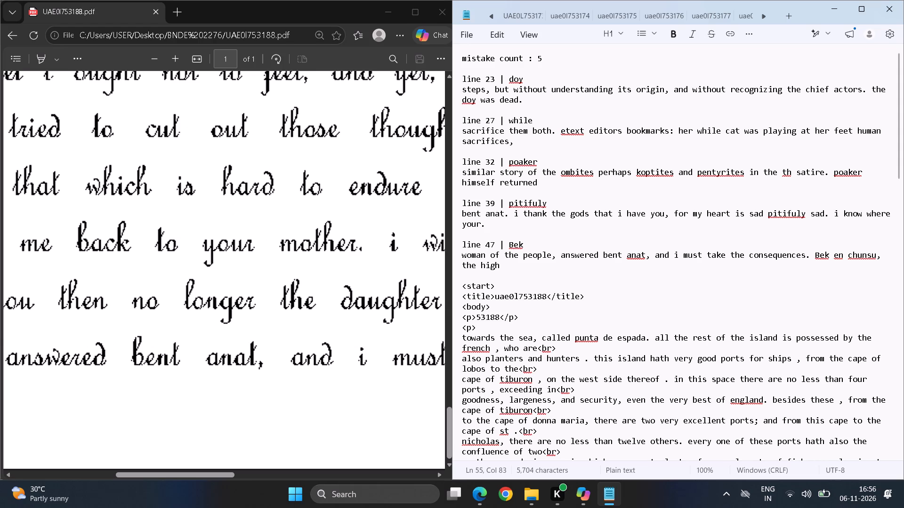
Replace "bek" with "bent" in the transcription line starting "woman of the people, answered bent anat".
scroll(758, 394, "down", 12)
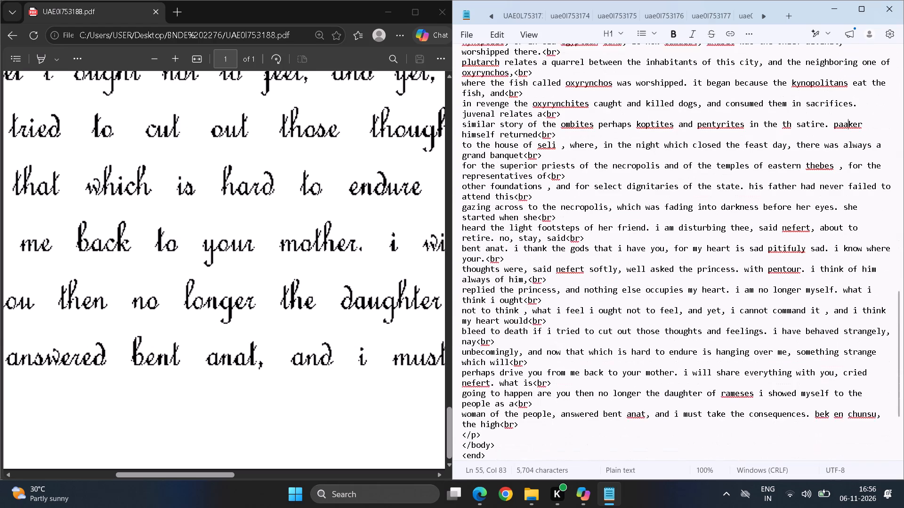
left_click(830, 415)
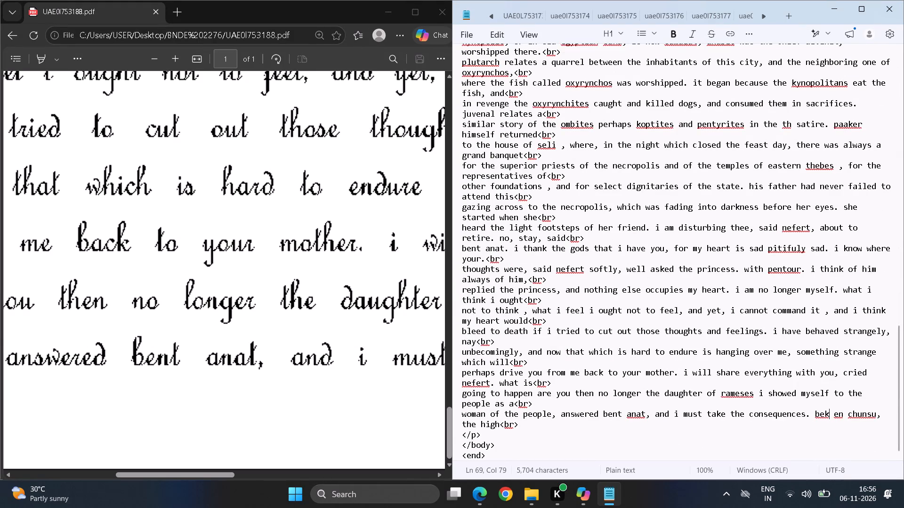
key("BackSpace")
type("nt")
Recheck the line 47 entry against the end of the PDF's last line and cut "bent" before "en chunsu" to "be".
scroll(838, 371, "up", 10)
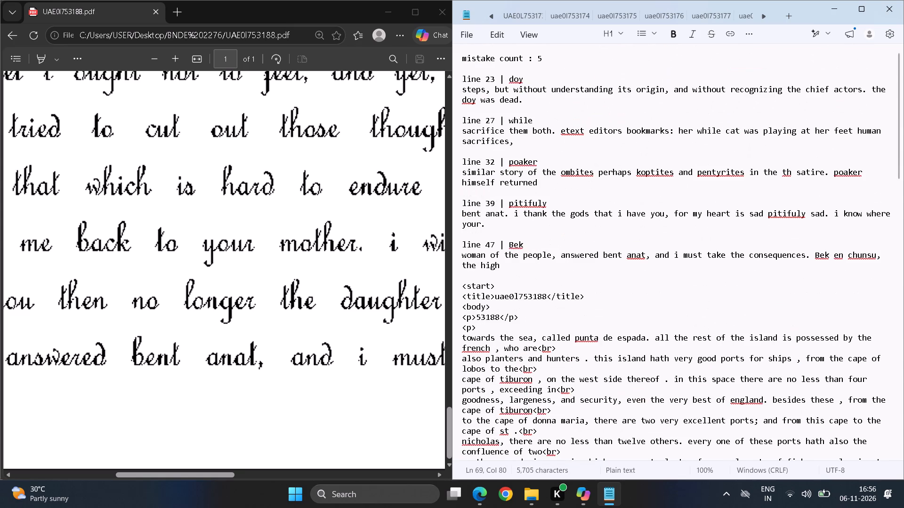
scroll(838, 371, "down", 3)
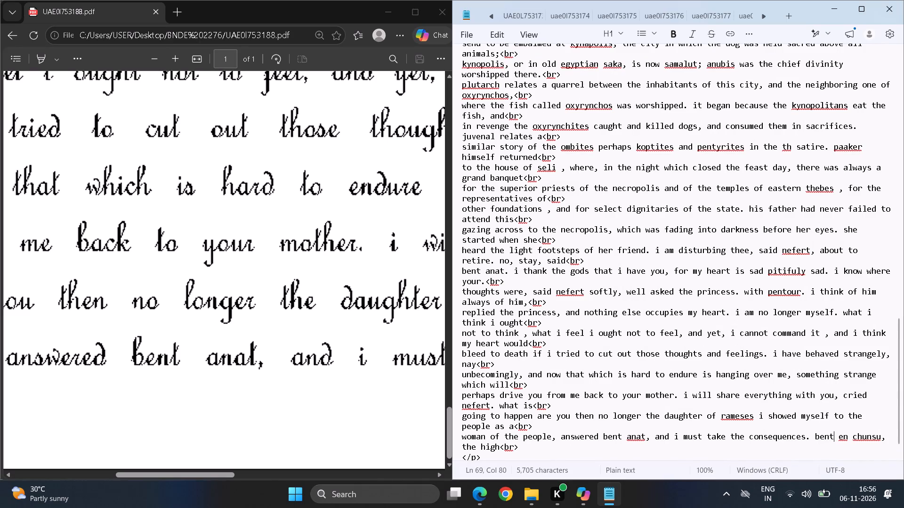
scroll(357, 403, "left", 5)
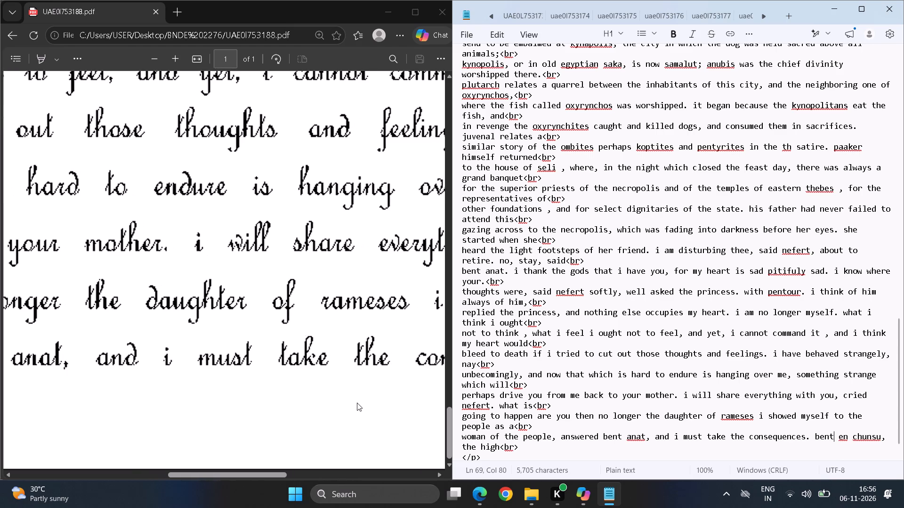
scroll(357, 403, "left", 3)
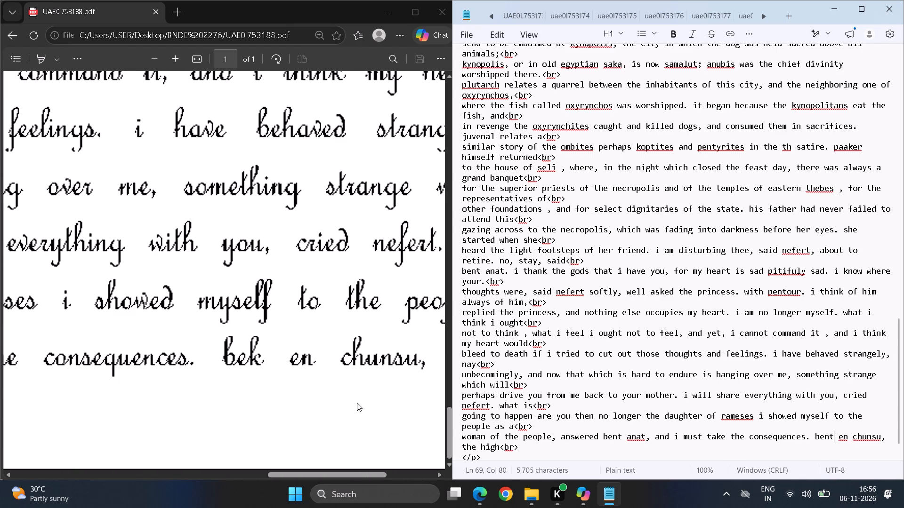
scroll(357, 403, "left", 1)
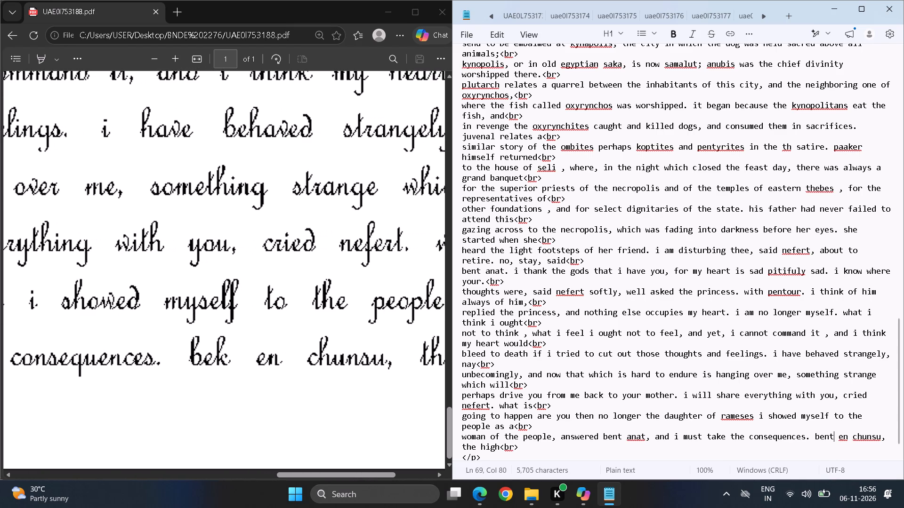
left_click(835, 435)
key("BackSpace")
key("BackSpace")
scroll(376, 413, "left", 2)
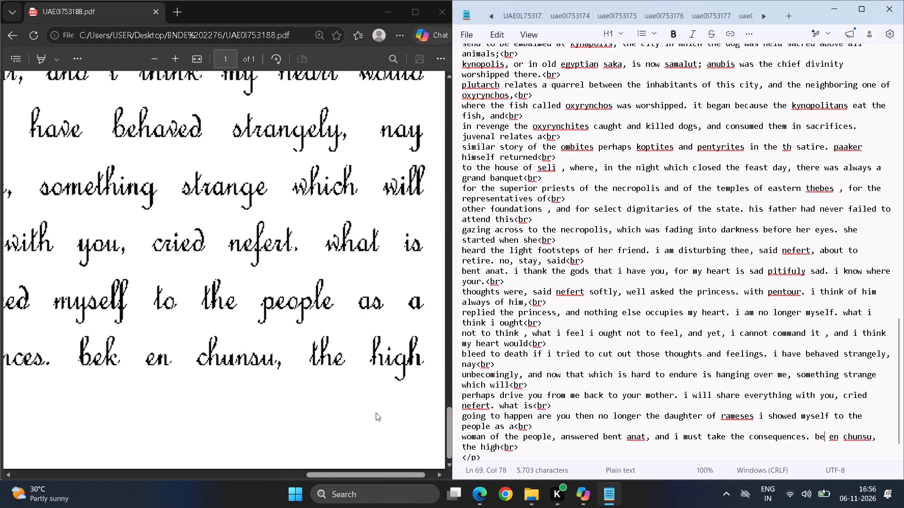
scroll(376, 413, "left", 1)
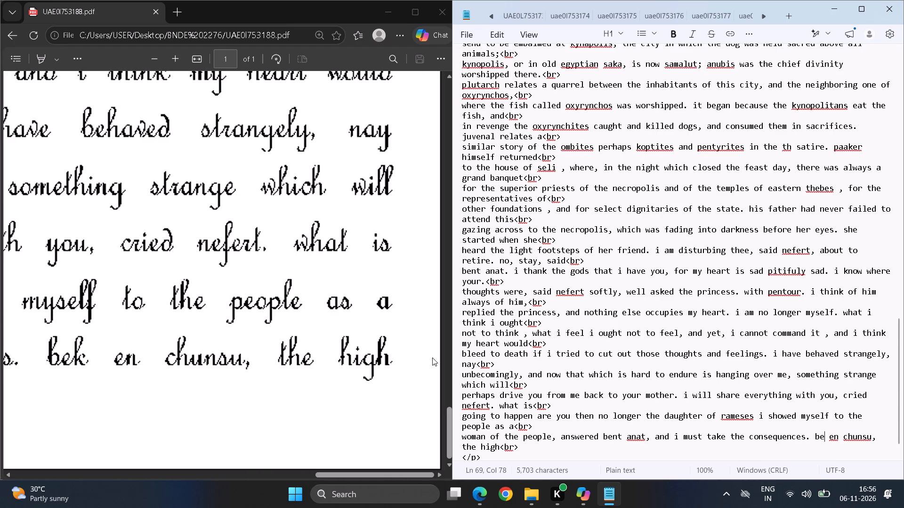
Maximize the transcription window and copy the page name uae0l753188 from the title tag.
left_click(864, 9)
scroll(347, 200, "up", 6)
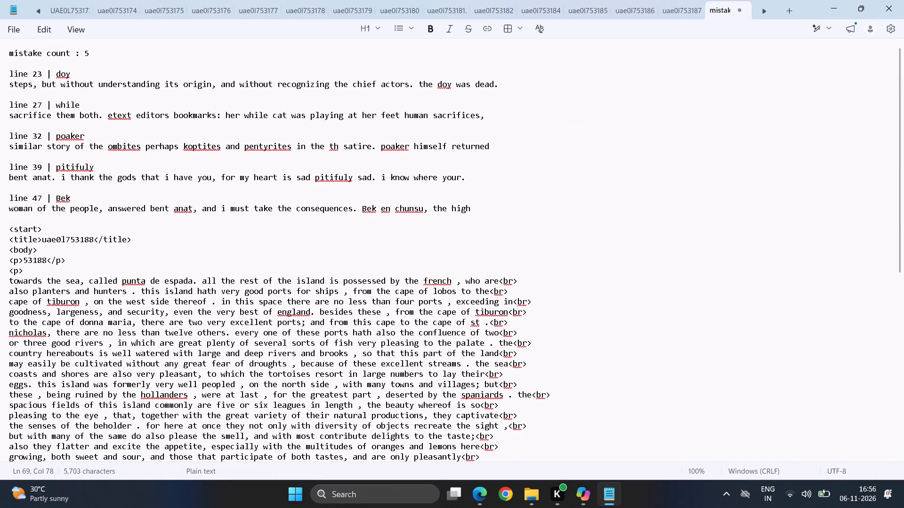
left_click_drag(96, 240, 45, 237)
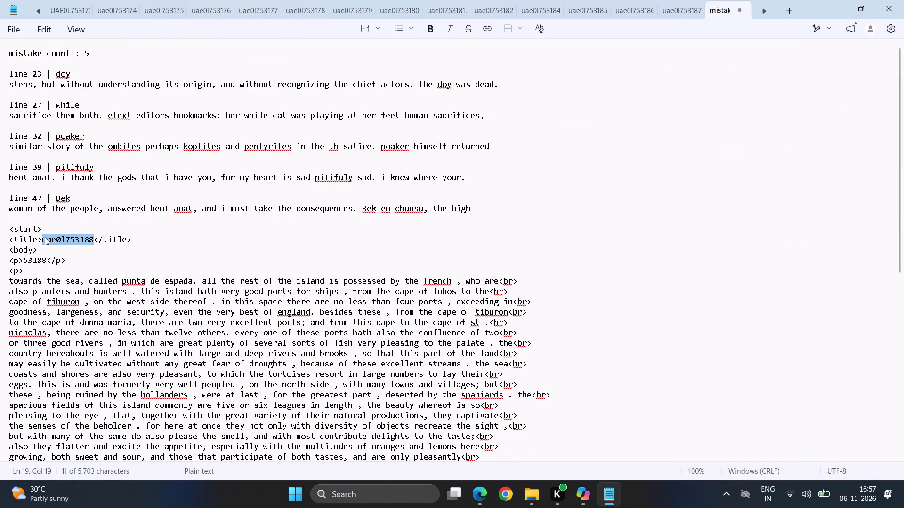
right_click(56, 238)
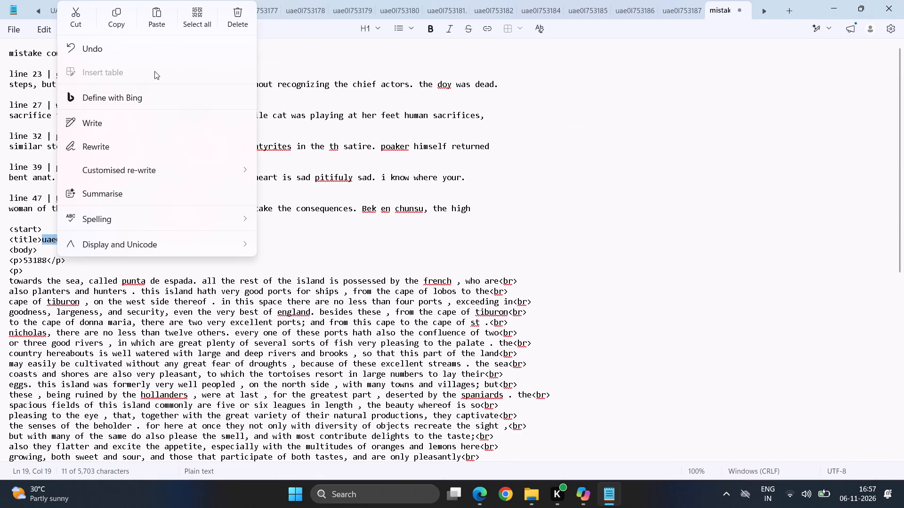
left_click(121, 29)
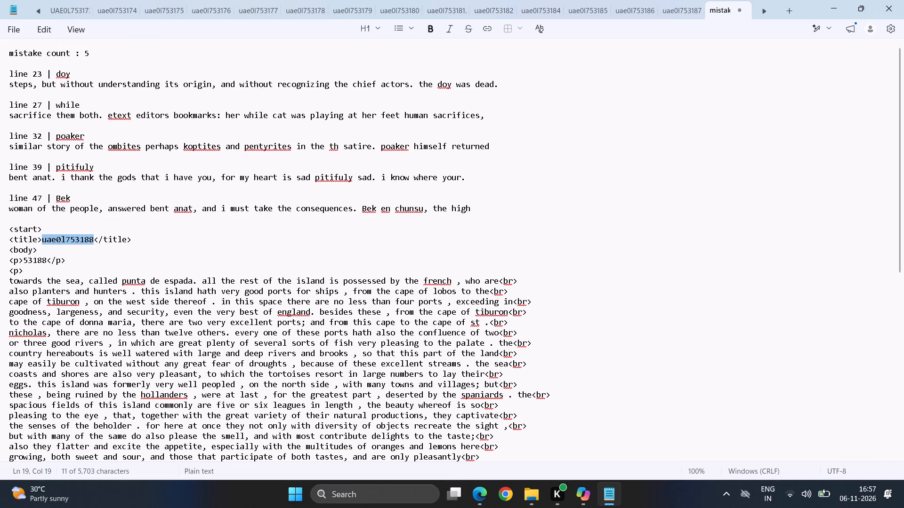
Delete the whole mistake list above the <start> tag so the document begins with <start>.
left_click_drag(12, 227, 8, 14)
left_click_drag(20, 221, 3, 227)
left_click_drag(3, 227, 3, 207)
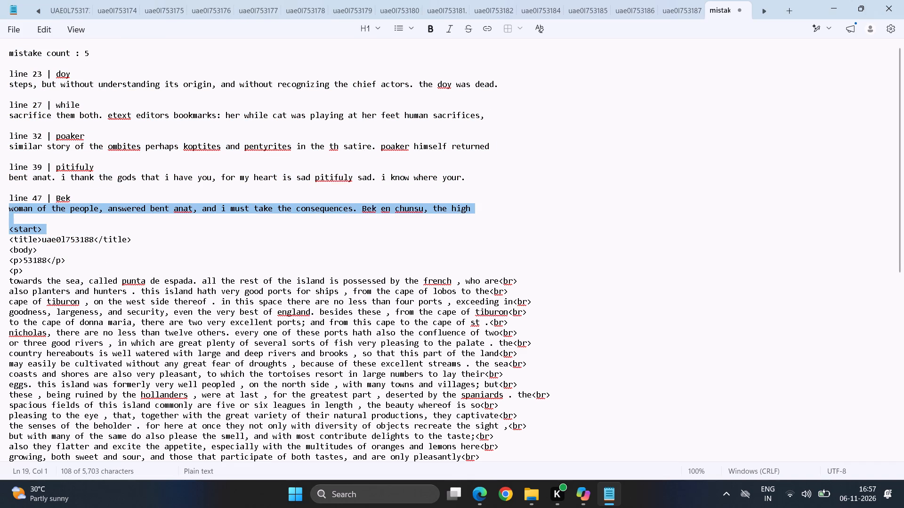
left_click(8, 211)
left_click_drag(8, 221, 0, 103)
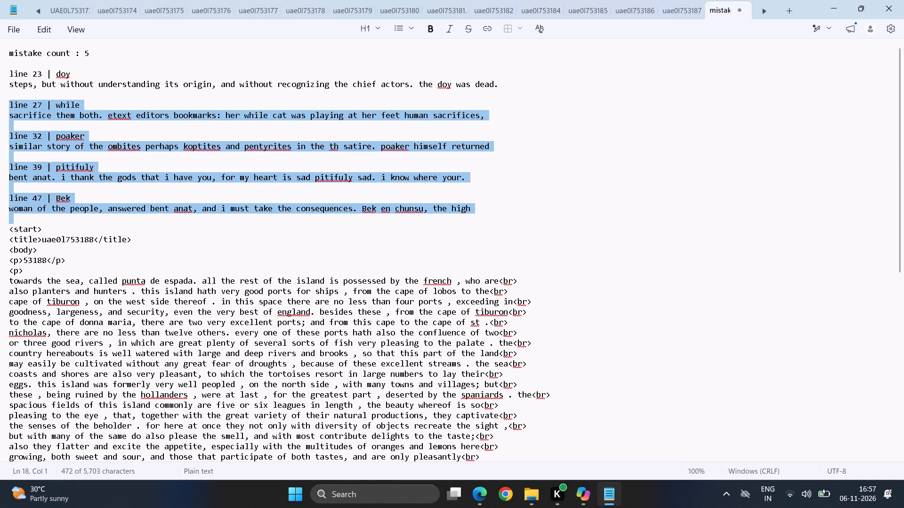
left_click_drag(0, 103, 0, 24)
key("BackSpace")
key("BackSpace")
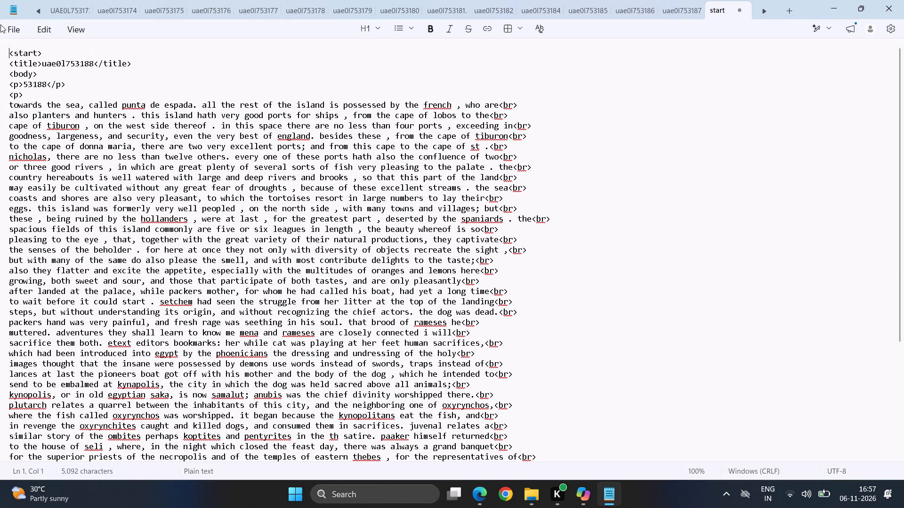
key("BackSpace")
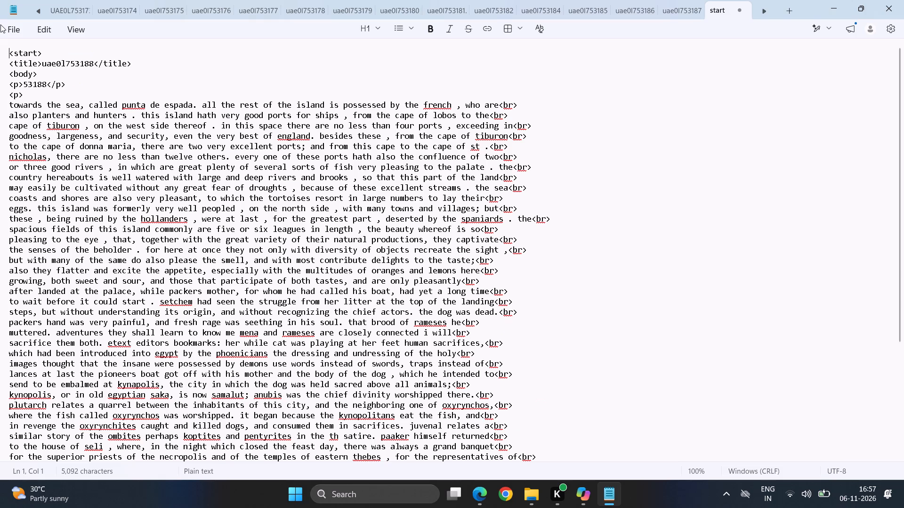
Save the transcription as uae0l753188.html in the 3-11-26 folder.
left_click(9, 29)
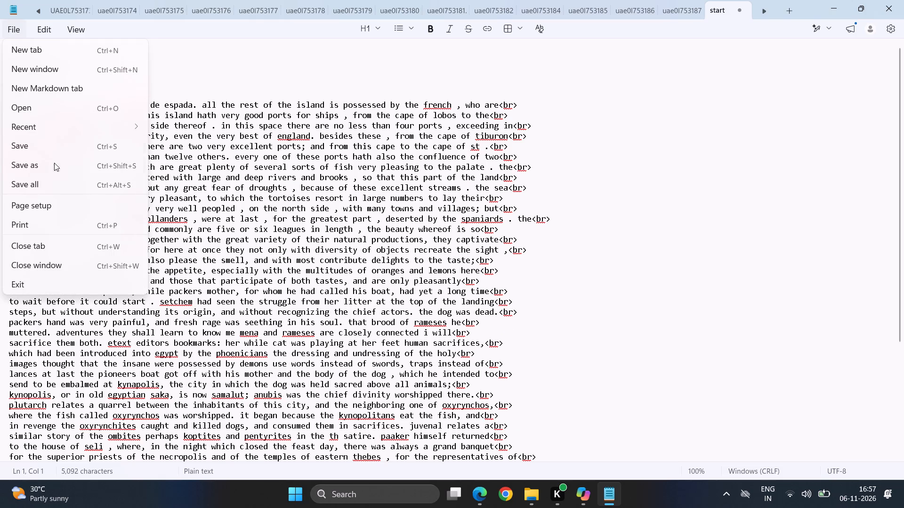
left_click(54, 165)
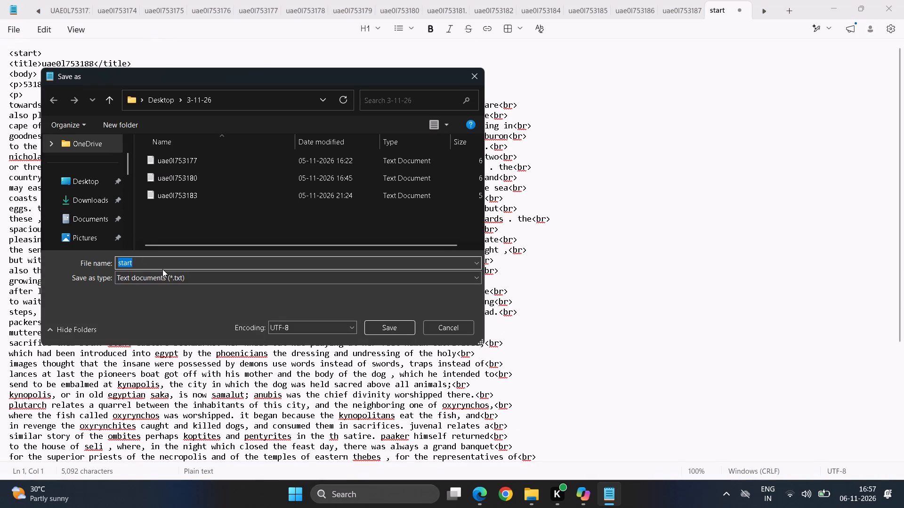
key("BackSpace")
key("ctrl+v")
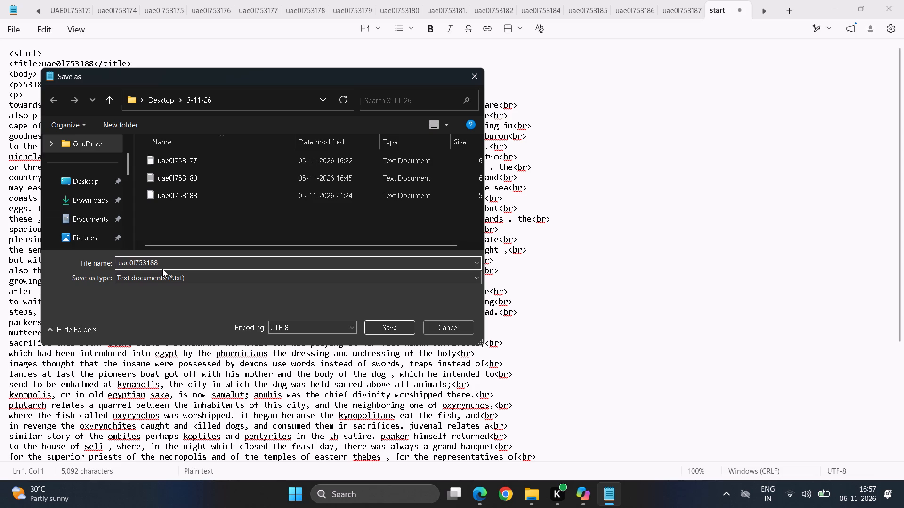
type(".html")
left_click(394, 327)
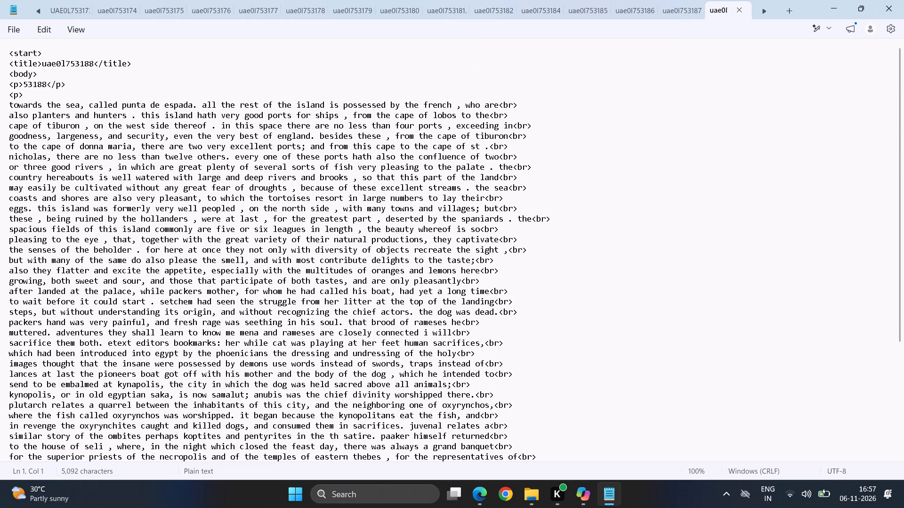
Open a new blank document tab for the next page's transcription.
left_click(787, 7)
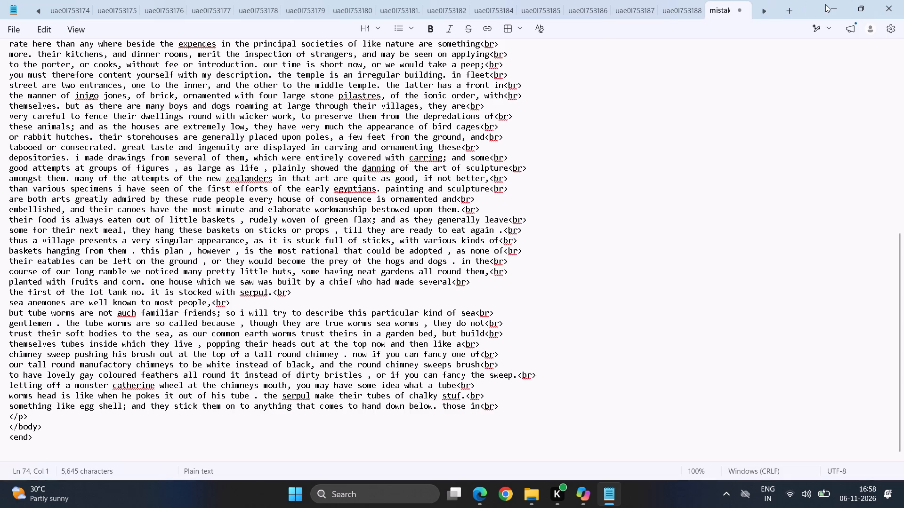
Close the UAE0l753188 PDF and 3-11-26 windows, and open the UAE0l753189 PDF from BNDE 2276 side by side with the transcription.
left_click(822, 82)
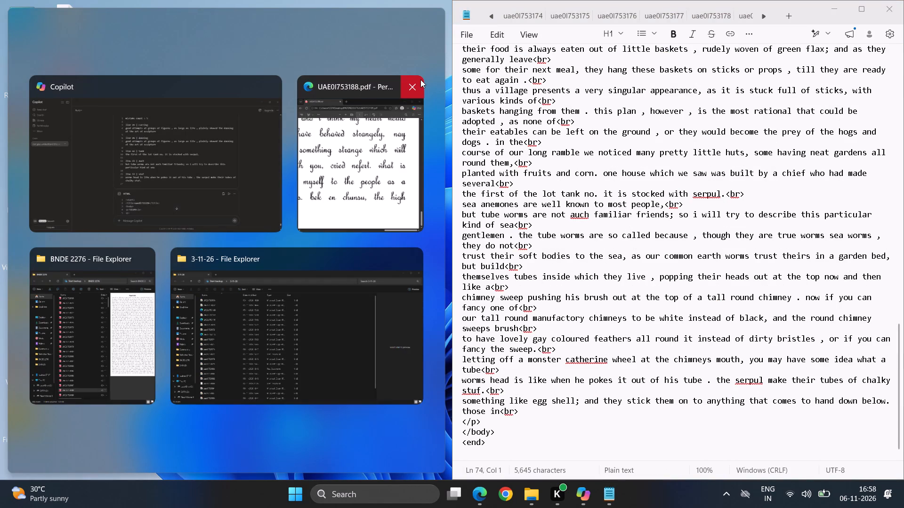
left_click(420, 79)
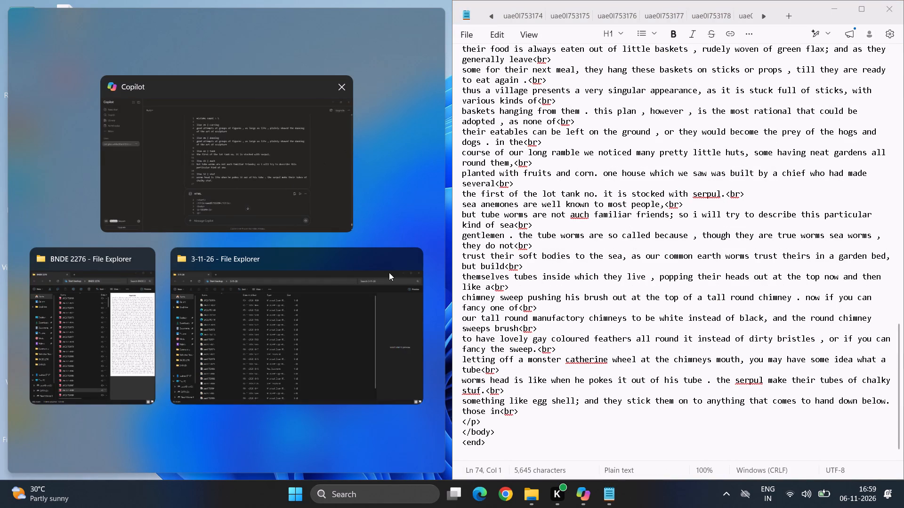
left_click(404, 255)
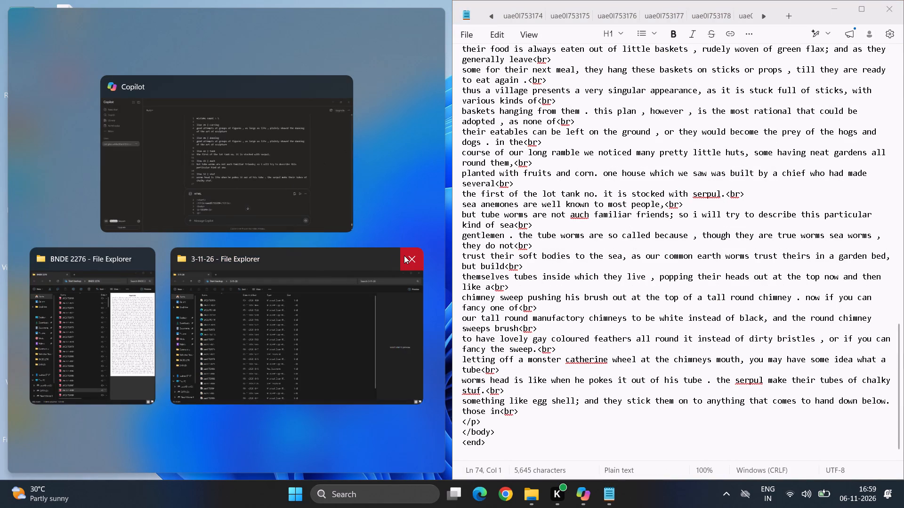
left_click(242, 337)
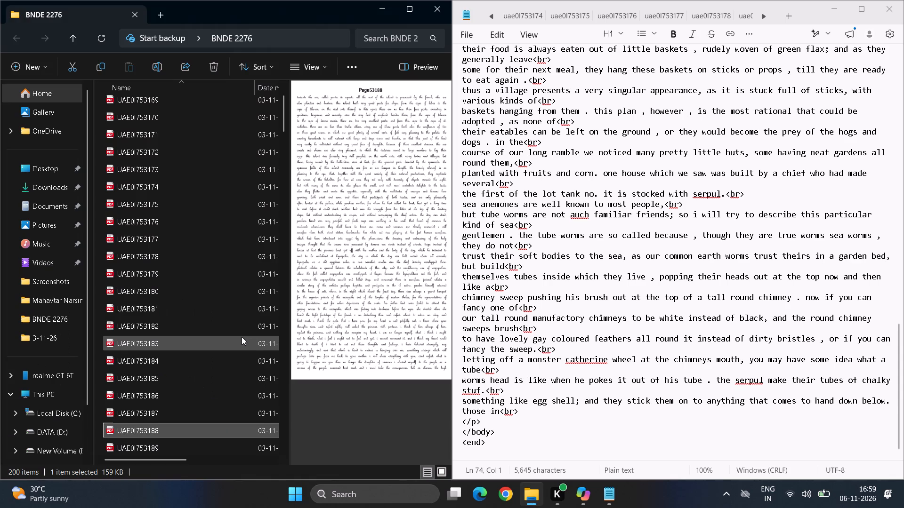
double_click(202, 452)
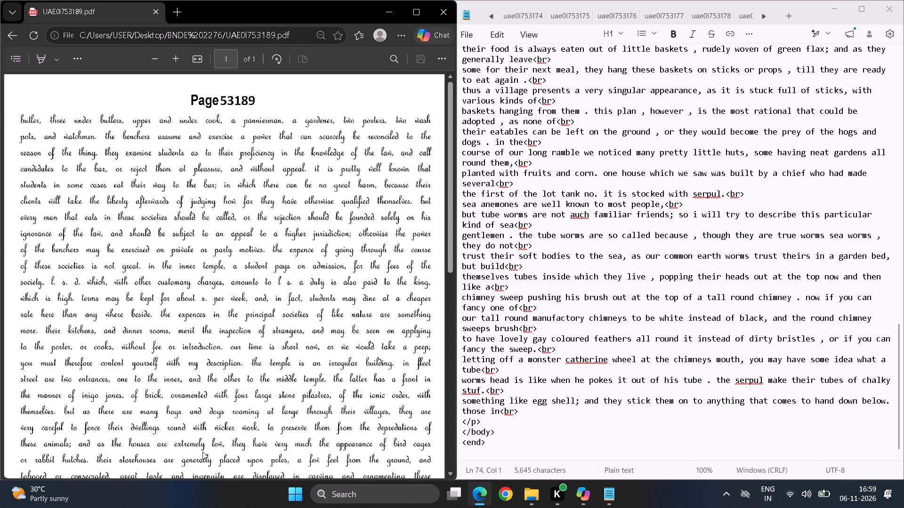
Check the first flagged line against the PDF and correct the word before "of the art of sculpture" to "dawning" in the HTML body.
scroll(572, 257, "up", 6)
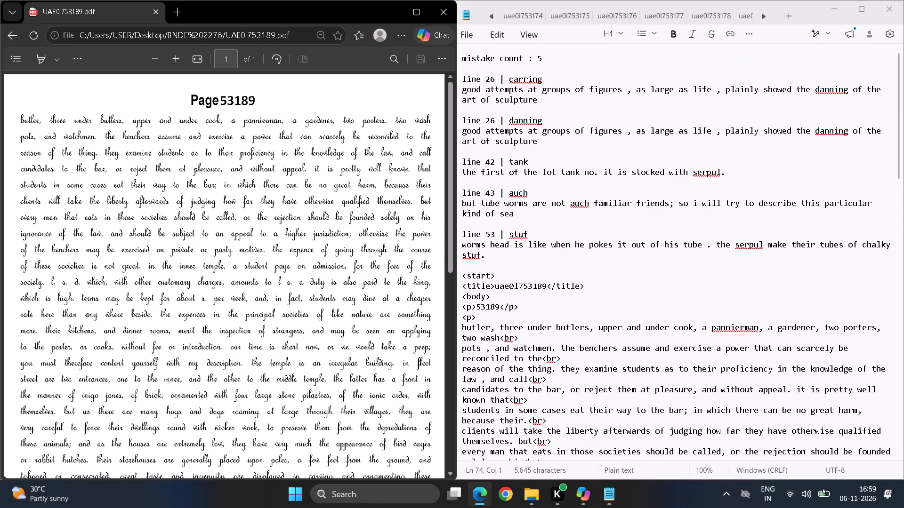
scroll(123, 334, "down", 1)
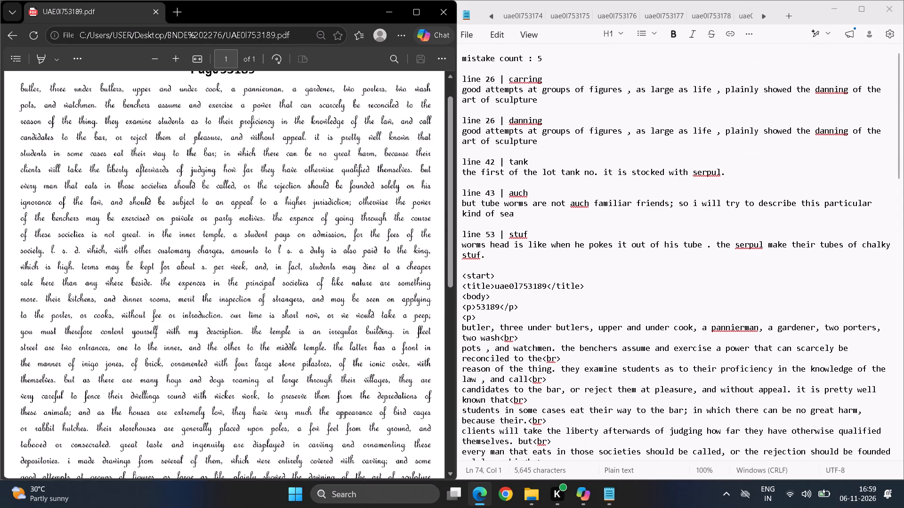
scroll(123, 334, "down", 1)
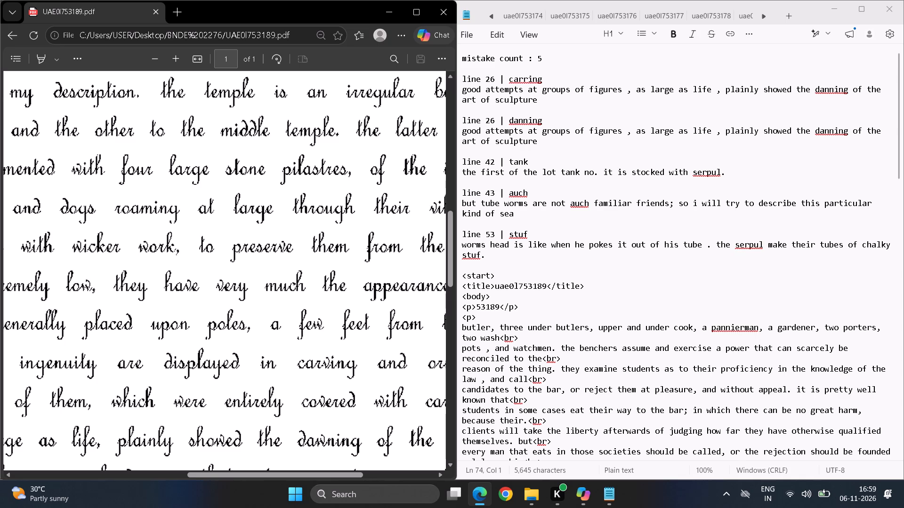
scroll(680, 311, "down", 2)
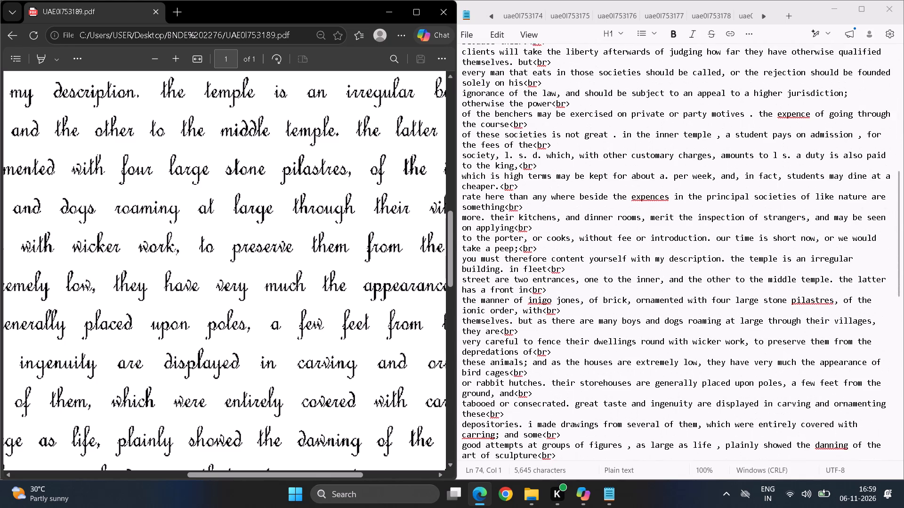
scroll(680, 311, "down", 2)
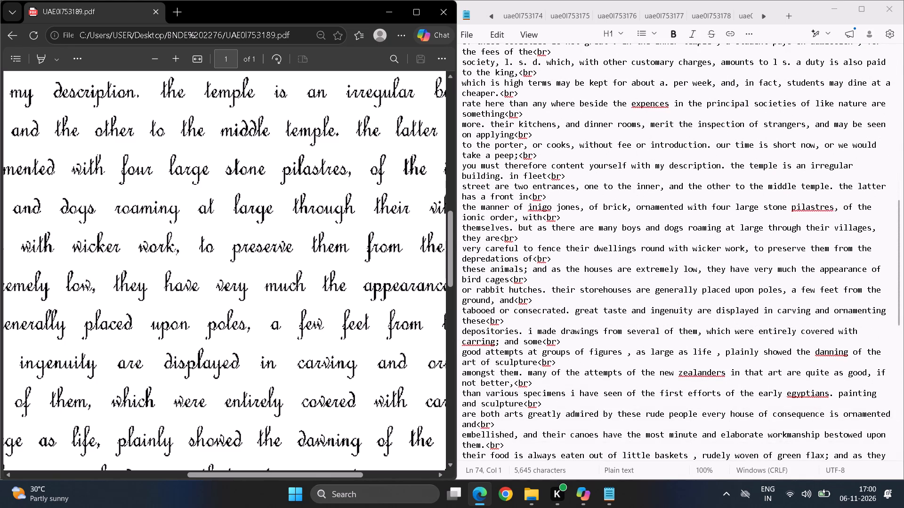
left_click(831, 356)
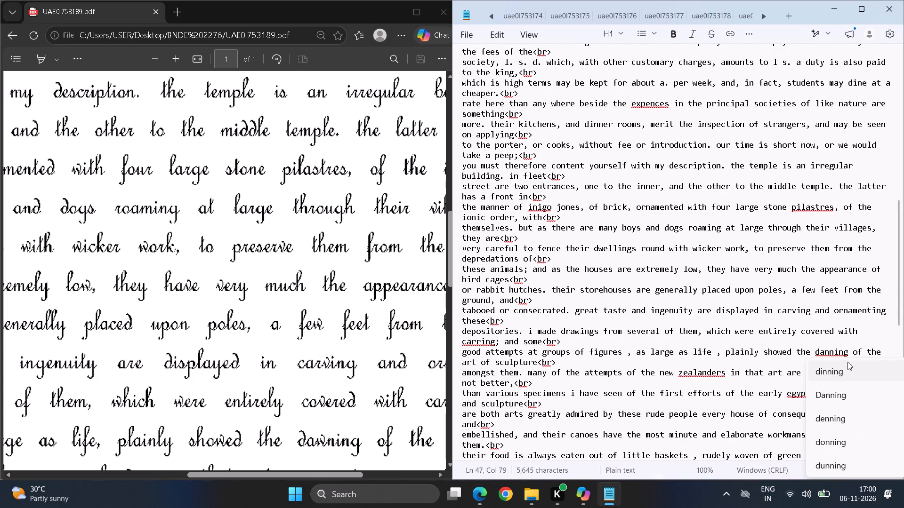
key("Right")
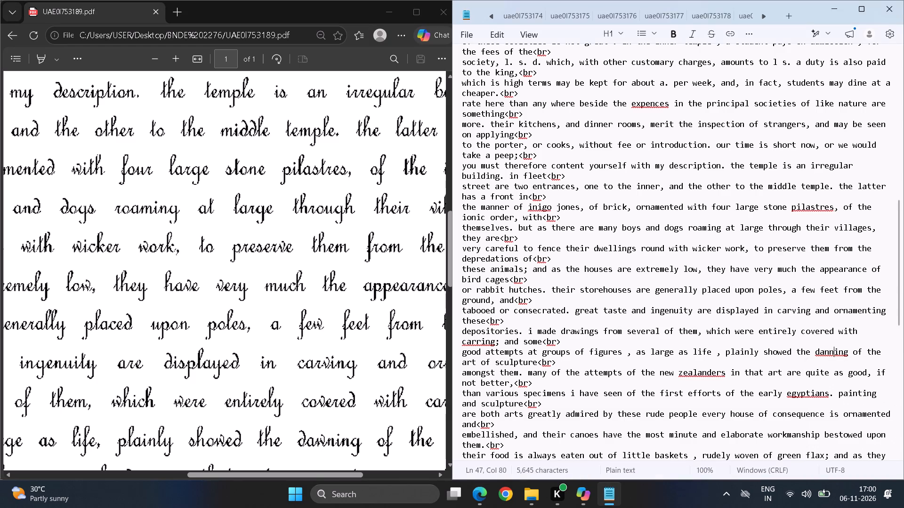
key("BackSpace")
key("BackSpace")
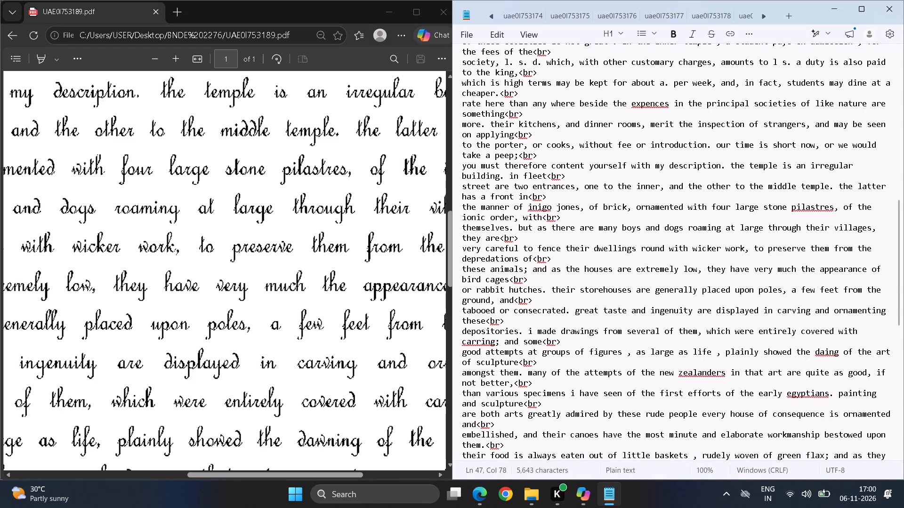
type("wn")
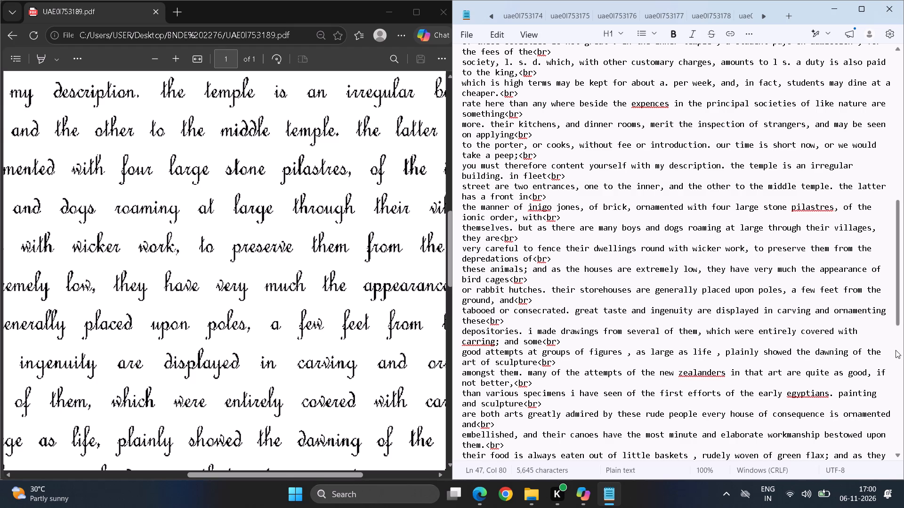
Compare the PDF lines from "you must therefore content yourself" through "good attempts at groups of figures" with the transcription, across their full width.
scroll(270, 449, "right", 1)
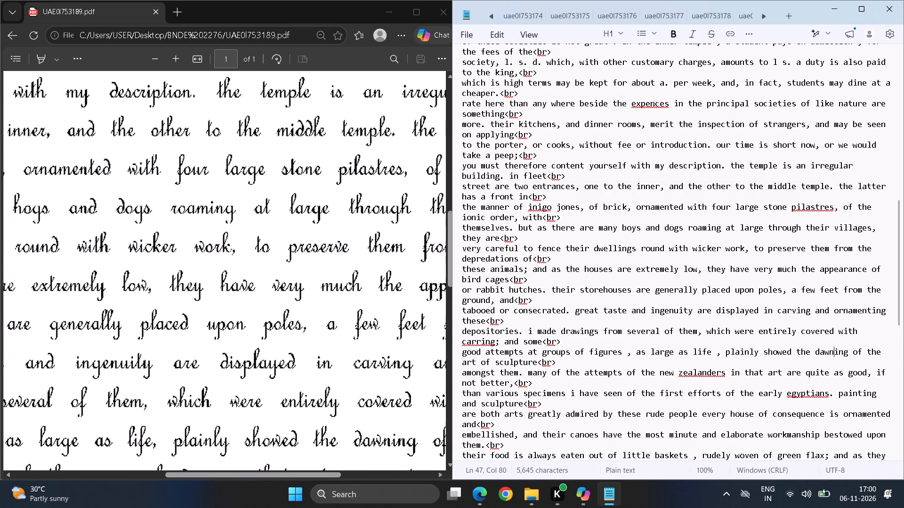
scroll(270, 449, "right", 3)
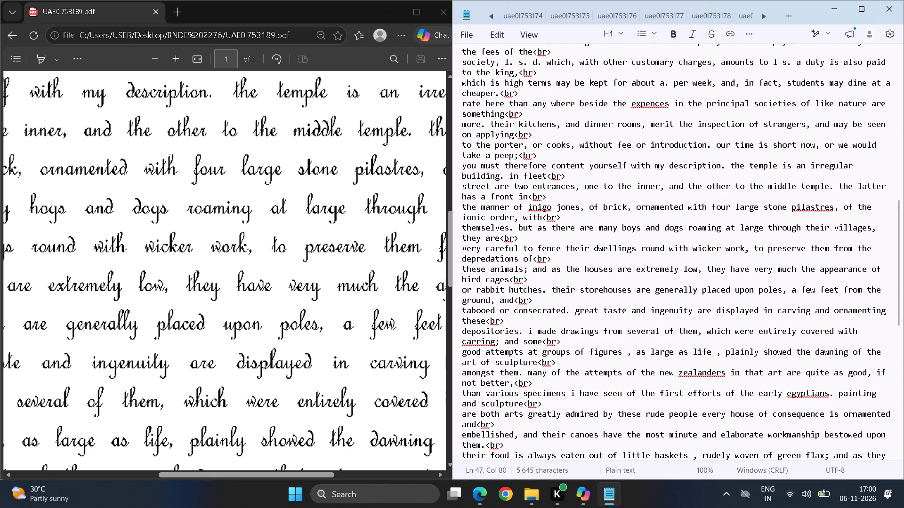
scroll(270, 449, "right", 5)
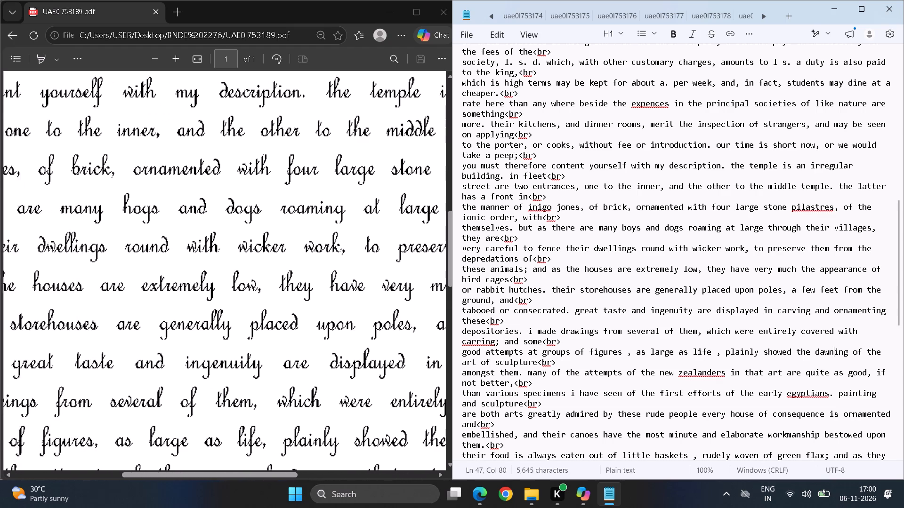
scroll(270, 449, "right", 2)
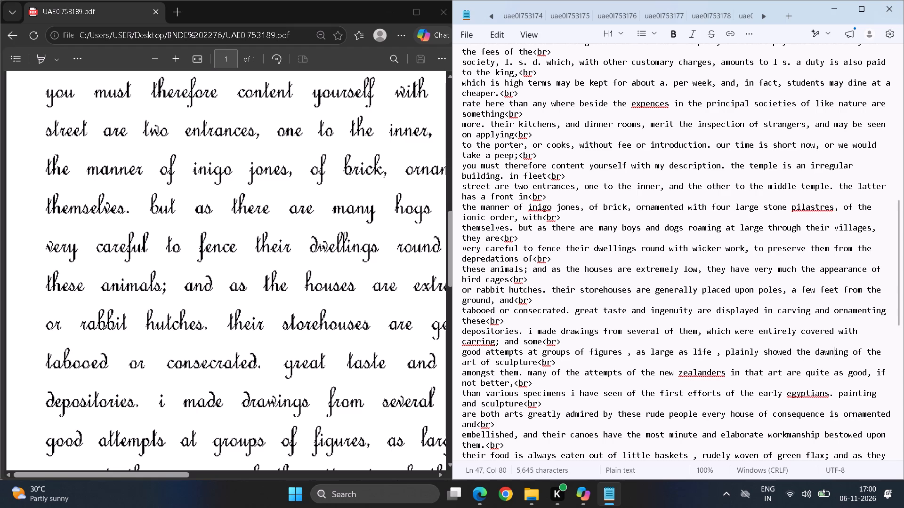
scroll(584, 412, "up", 1)
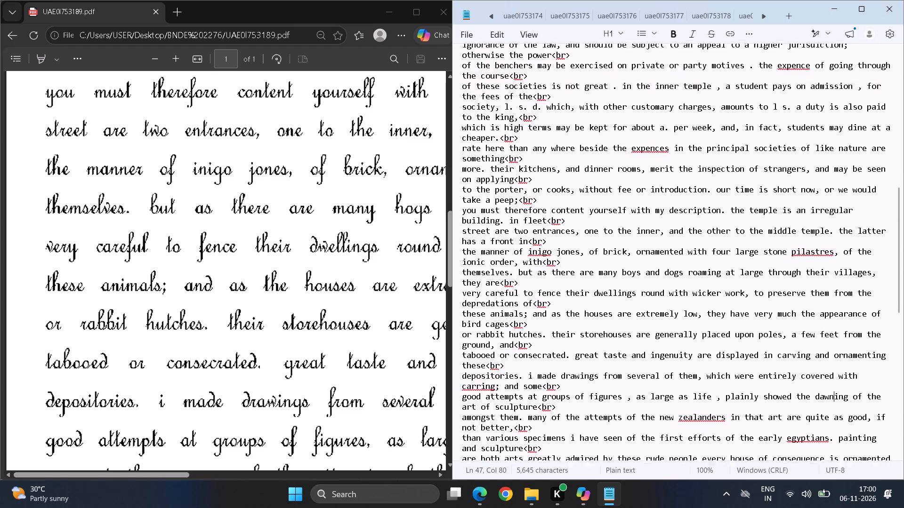
scroll(584, 412, "up", 2)
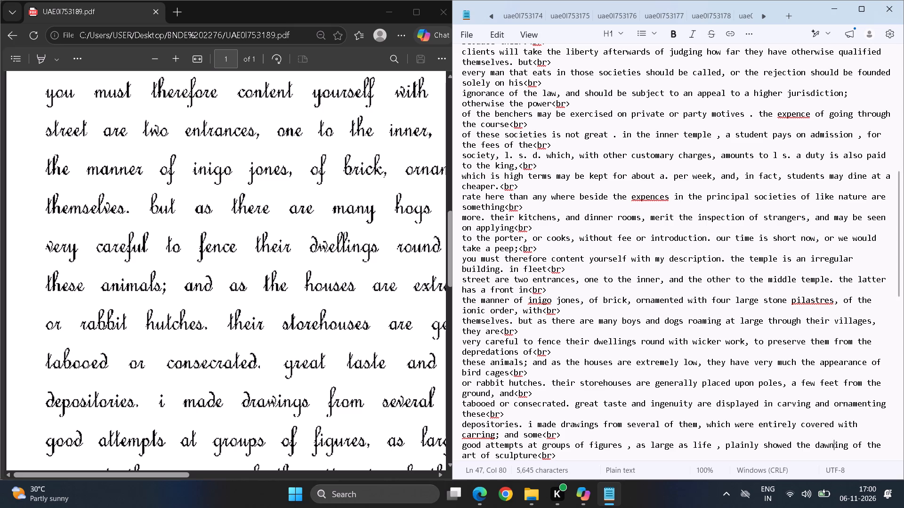
scroll(375, 449, "left", 3)
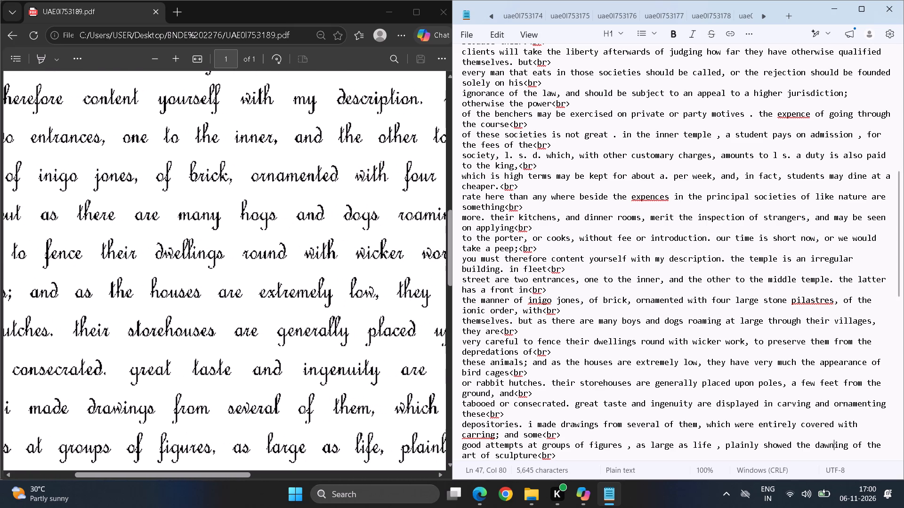
scroll(375, 449, "left", 1)
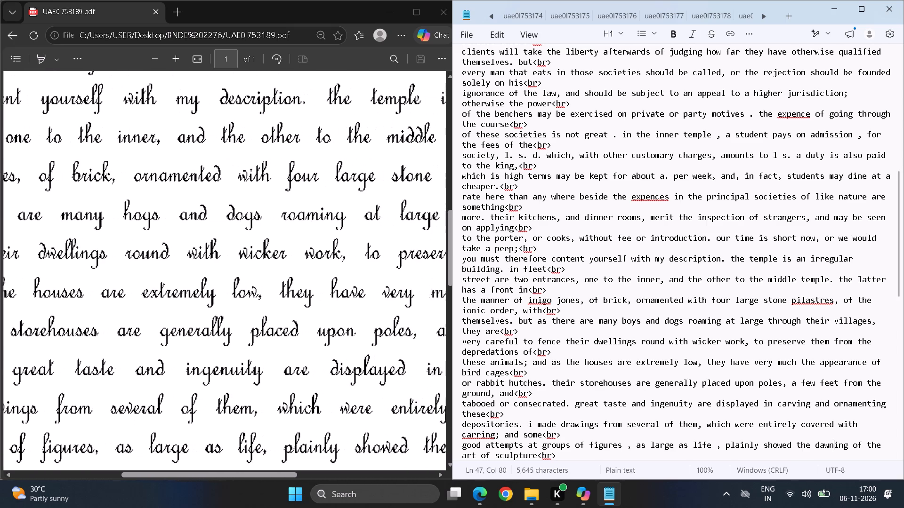
scroll(375, 449, "left", 3)
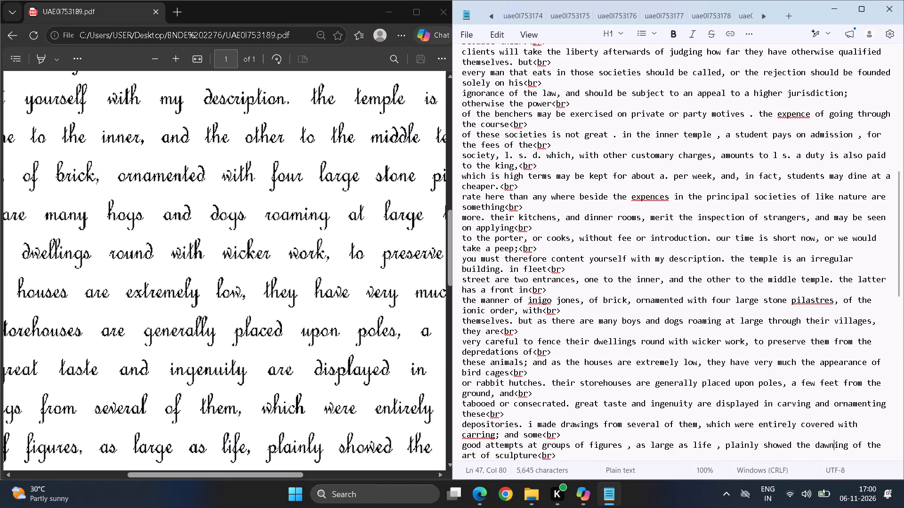
scroll(375, 449, "left", 3)
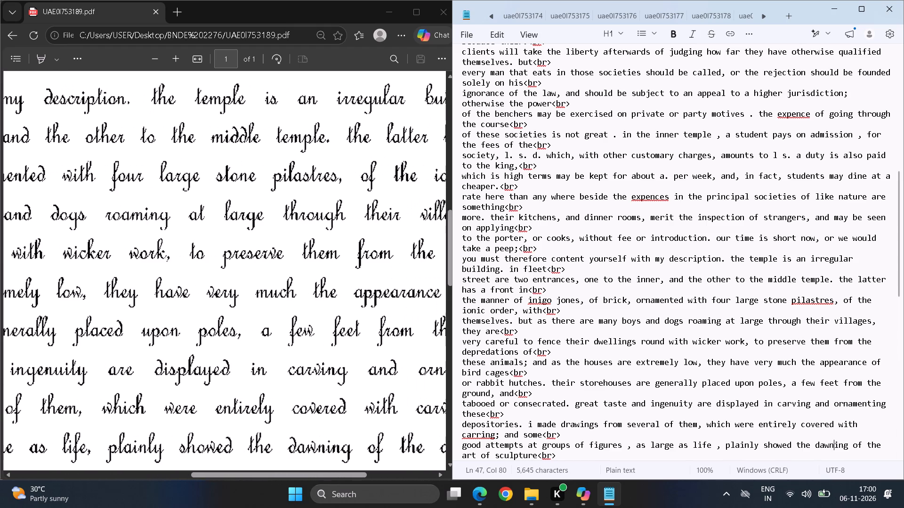
scroll(375, 449, "left", 1)
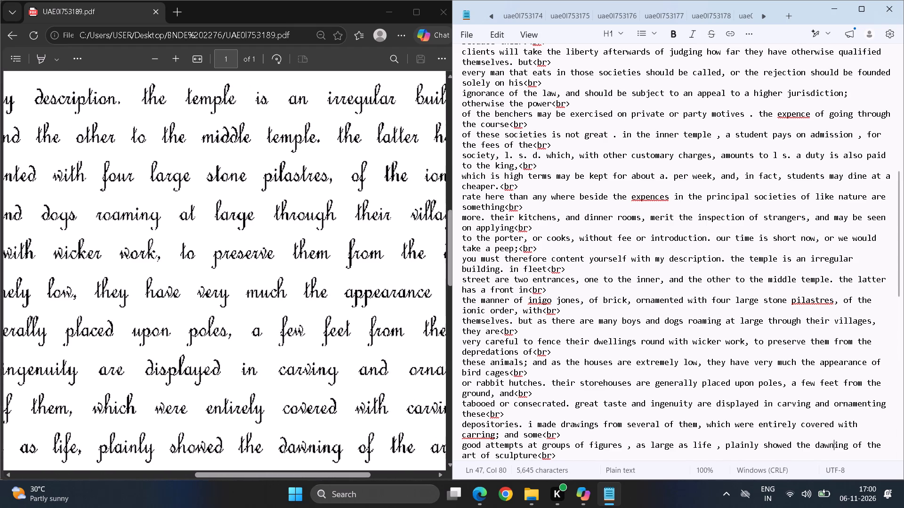
scroll(375, 449, "left", 2)
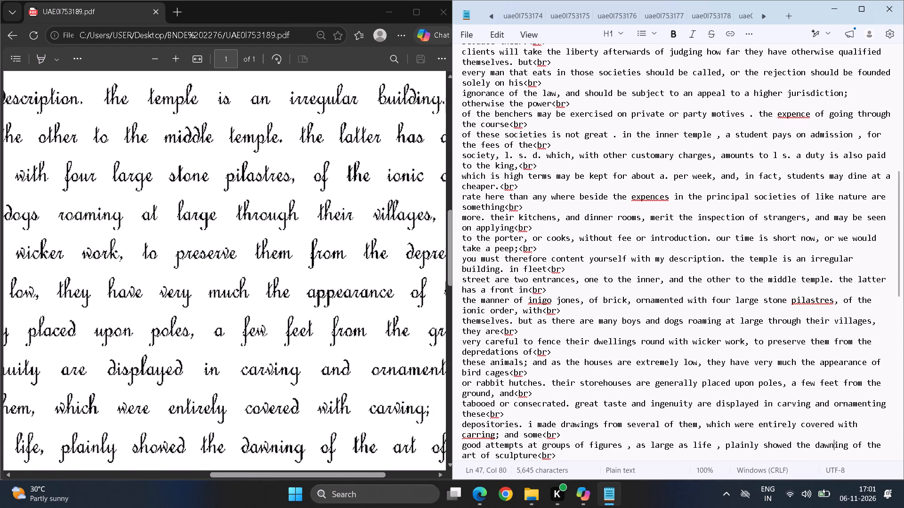
scroll(375, 449, "left", 1)
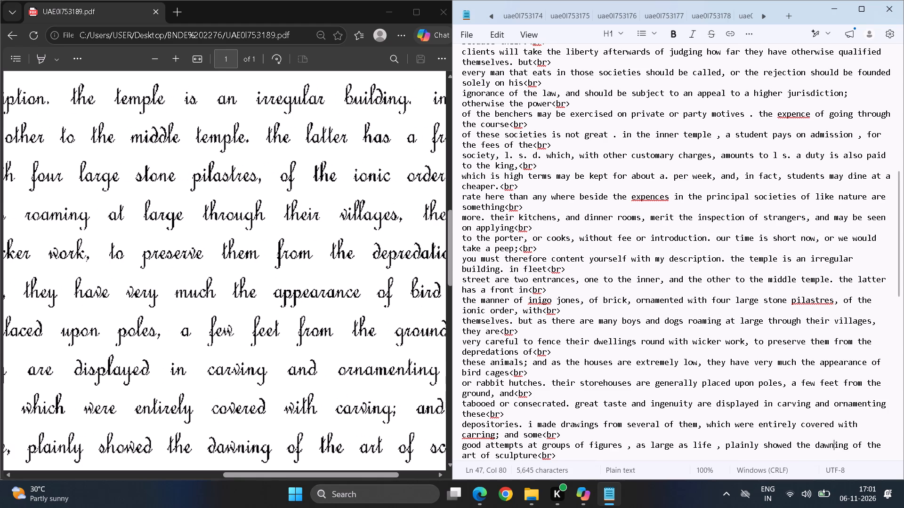
scroll(398, 431, "left", 1)
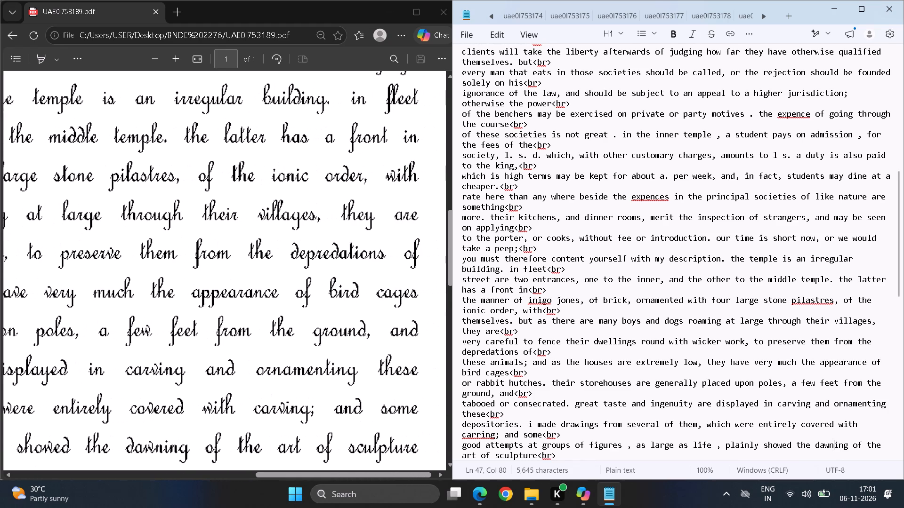
scroll(398, 431, "left", 1)
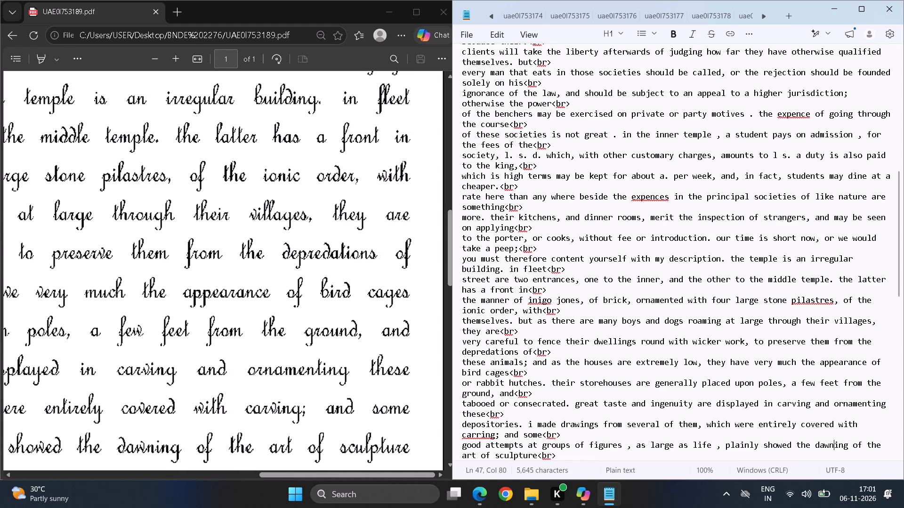
scroll(340, 438, "left", 1)
Compare the flagged "tank" and "auch" lines in the mistake list with the matching PDF lines, reading across their full width.
scroll(588, 341, "up", 8)
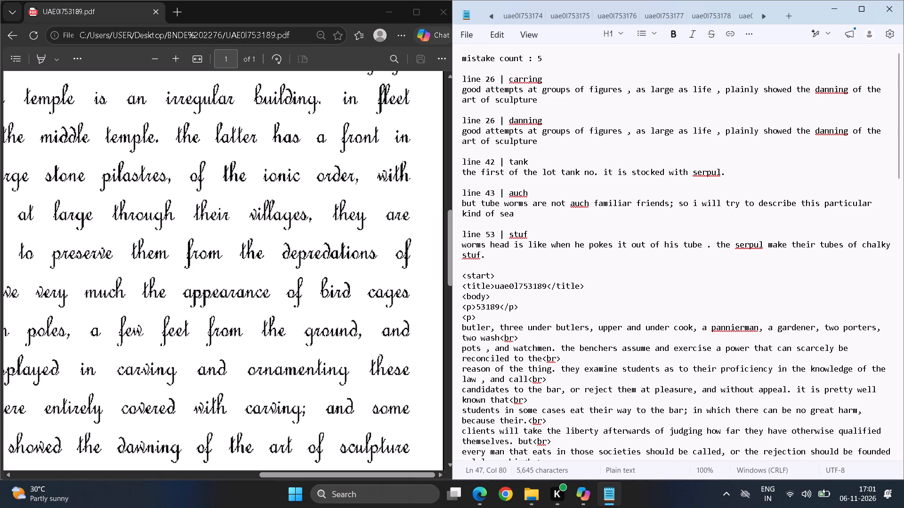
scroll(129, 256, "right", 3)
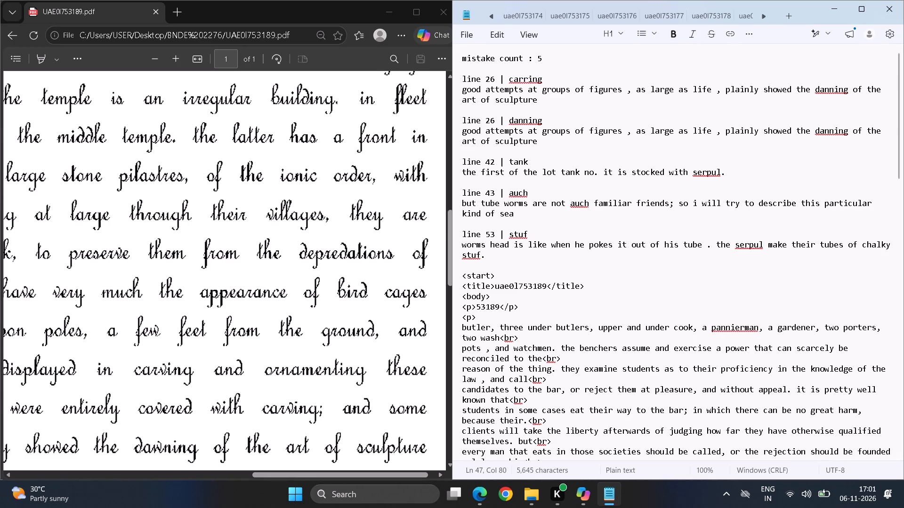
scroll(129, 256, "right", 8)
scroll(129, 256, "down", 1)
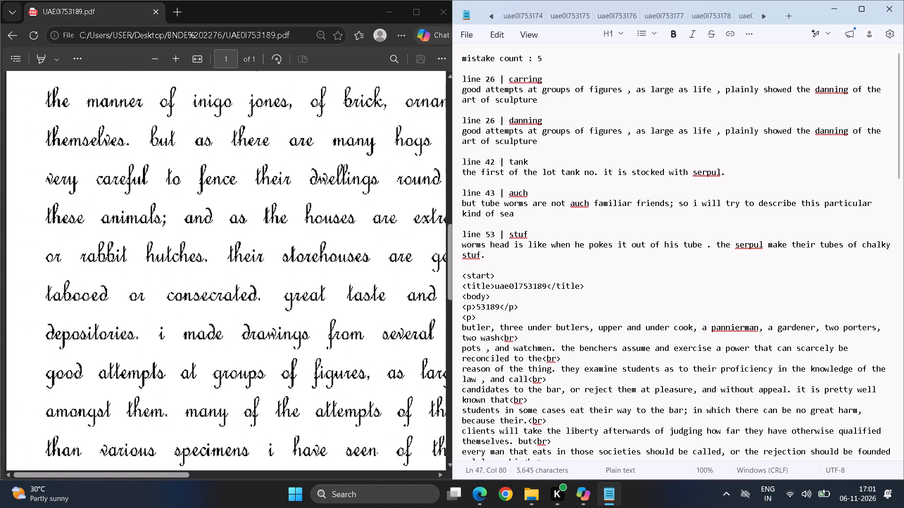
scroll(129, 256, "down", 4)
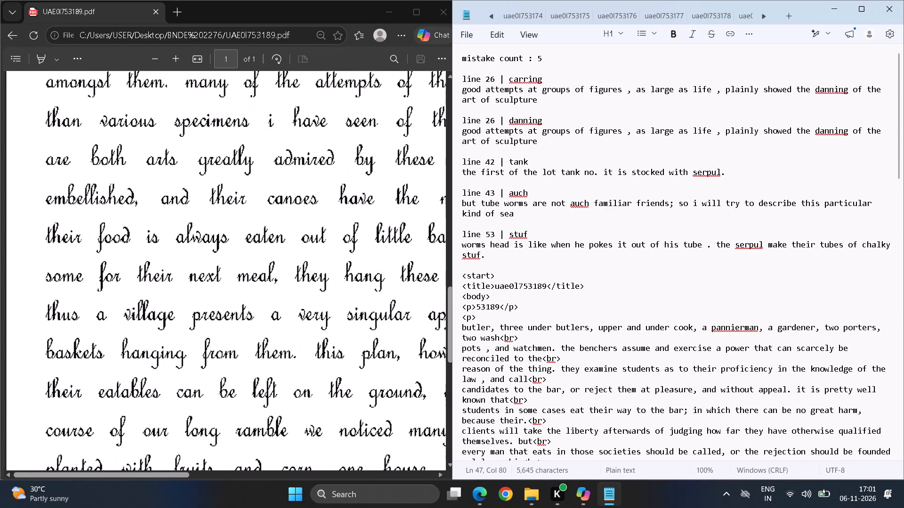
scroll(129, 256, "down", 4)
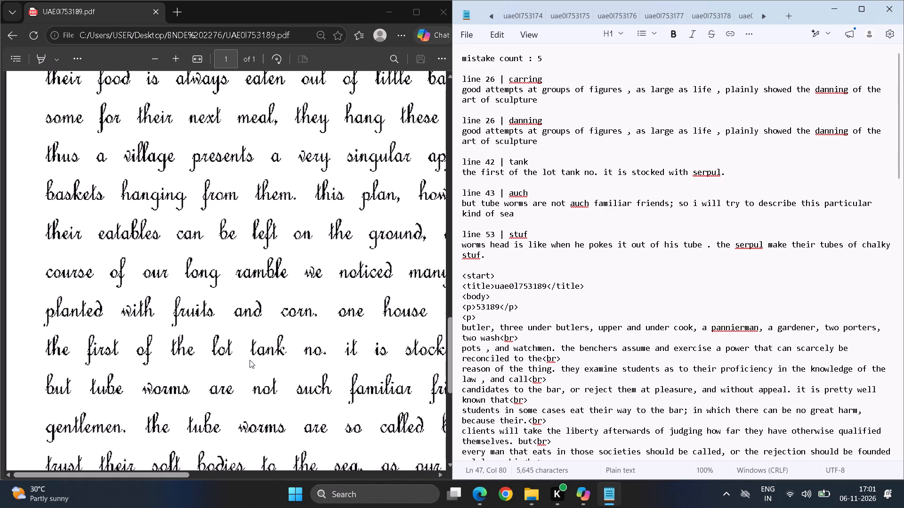
scroll(284, 360, "left", 1)
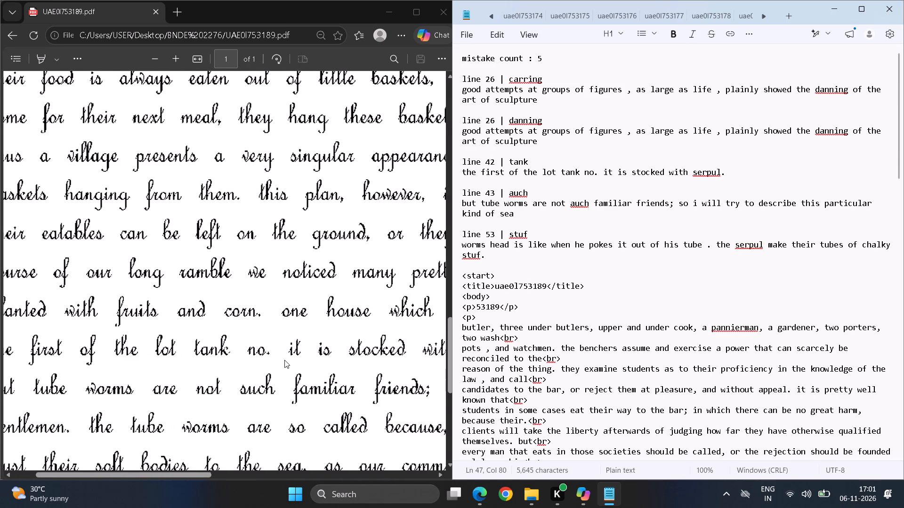
scroll(284, 360, "left", 3)
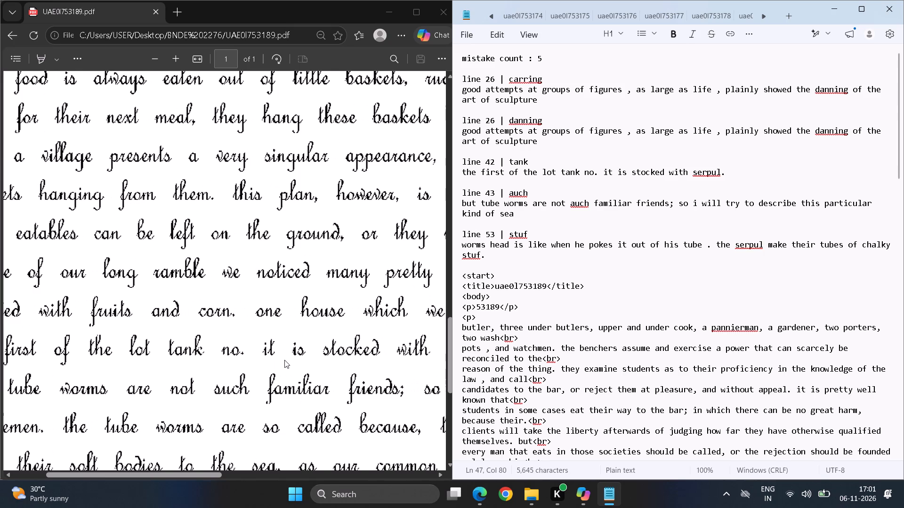
scroll(284, 360, "left", 1)
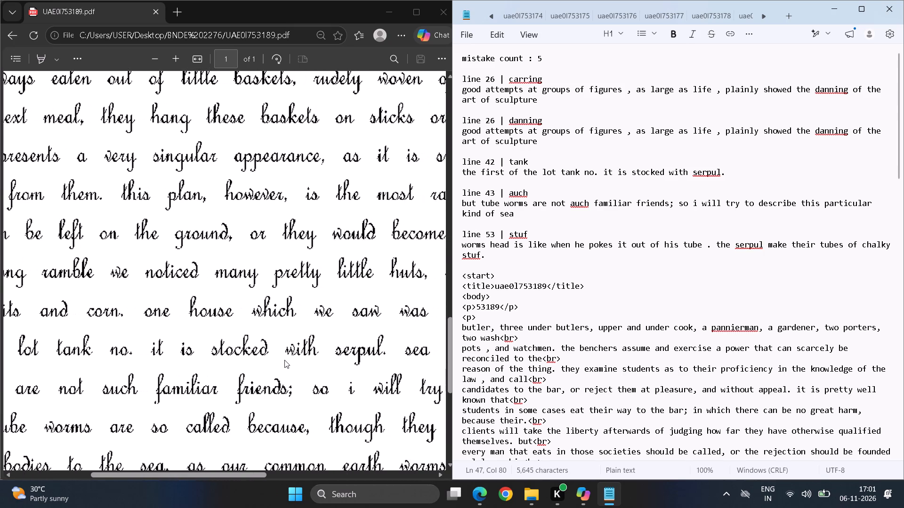
scroll(284, 360, "left", 2)
scroll(366, 359, "left", 4)
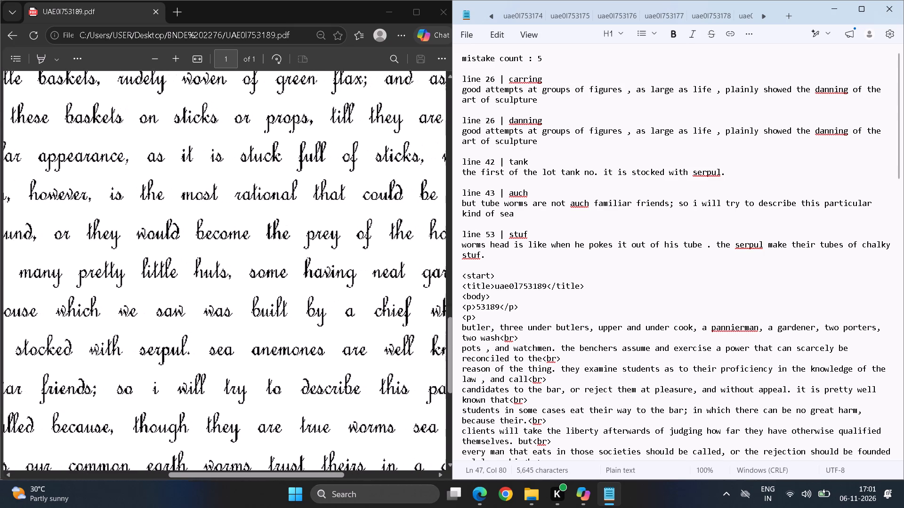
scroll(366, 359, "left", 2)
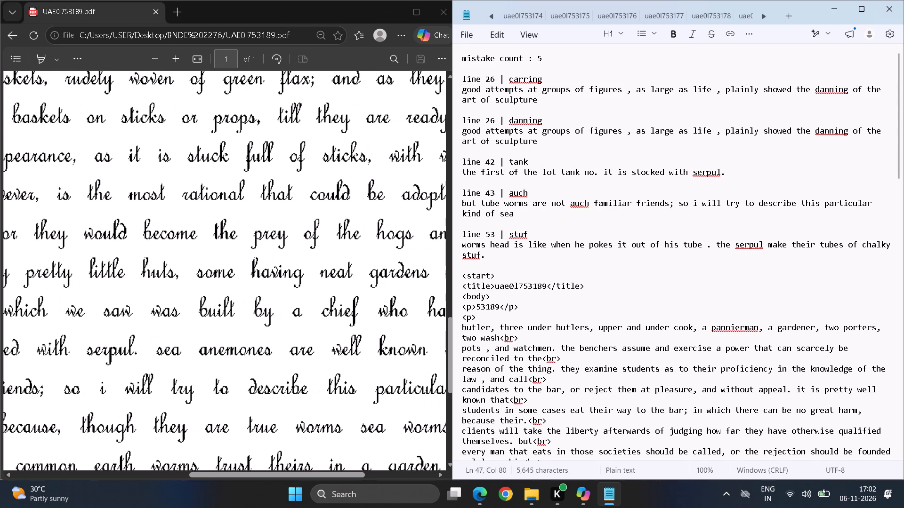
scroll(366, 359, "left", 1)
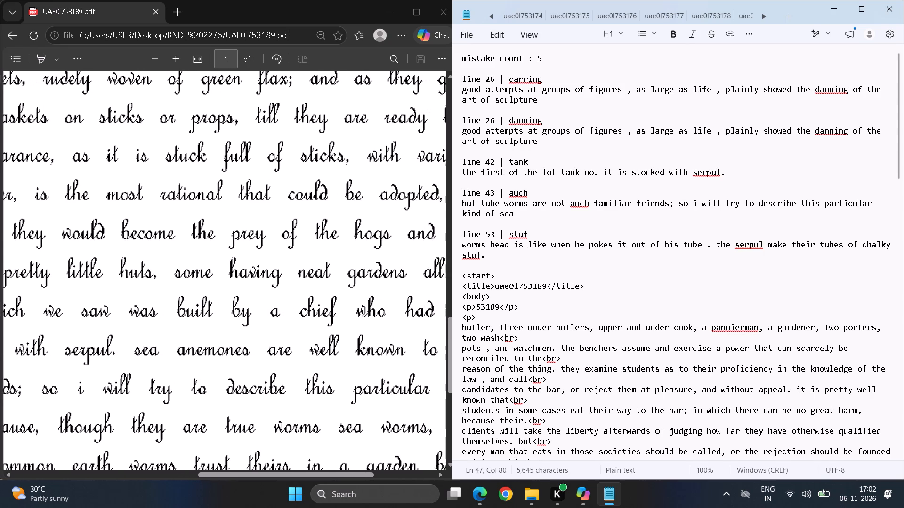
scroll(366, 359, "left", 2)
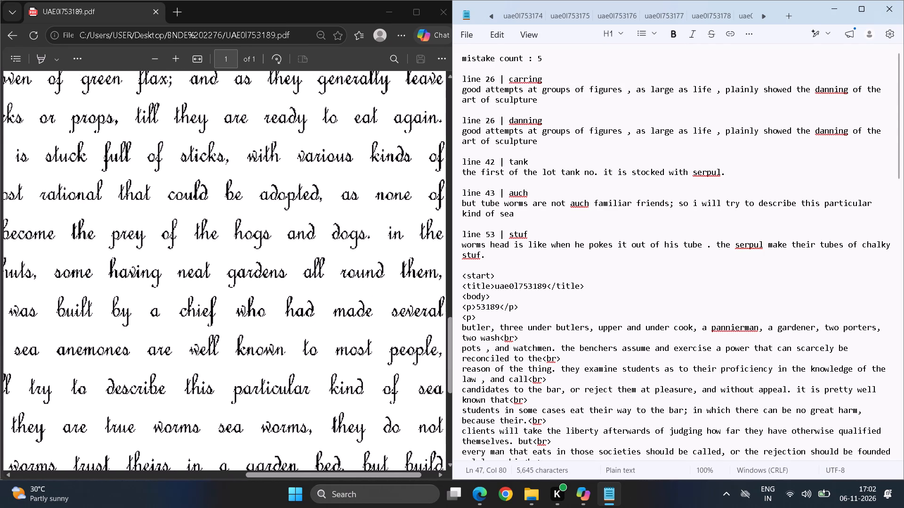
scroll(366, 359, "right", 3)
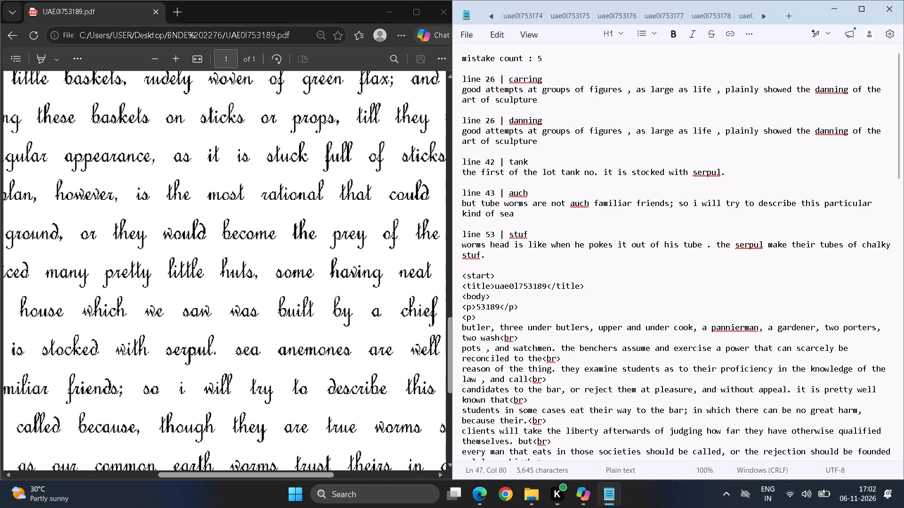
scroll(366, 359, "right", 4)
scroll(366, 359, "up", 1)
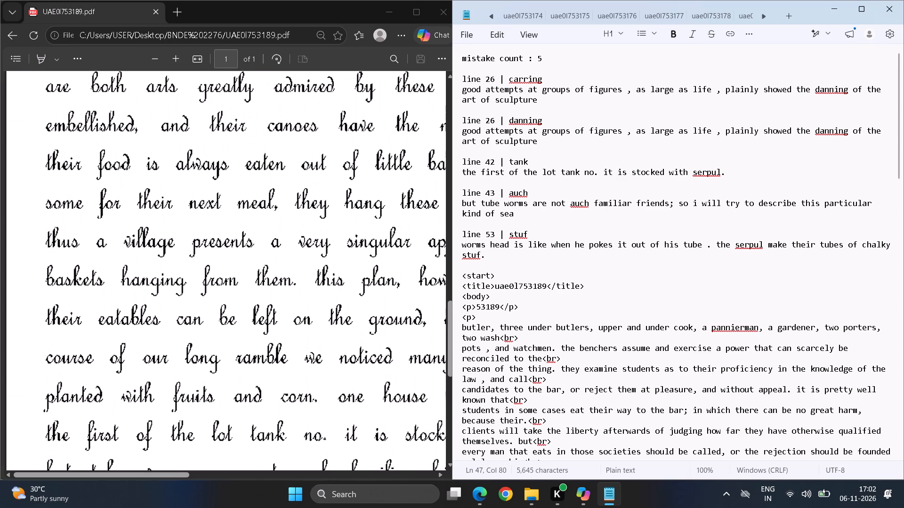
scroll(366, 359, "up", 1)
Remove the <br> tag and line break after "serpul." in the HTML body, joining "sea anemones are well known to most people," to that line.
scroll(541, 367, "down", 1)
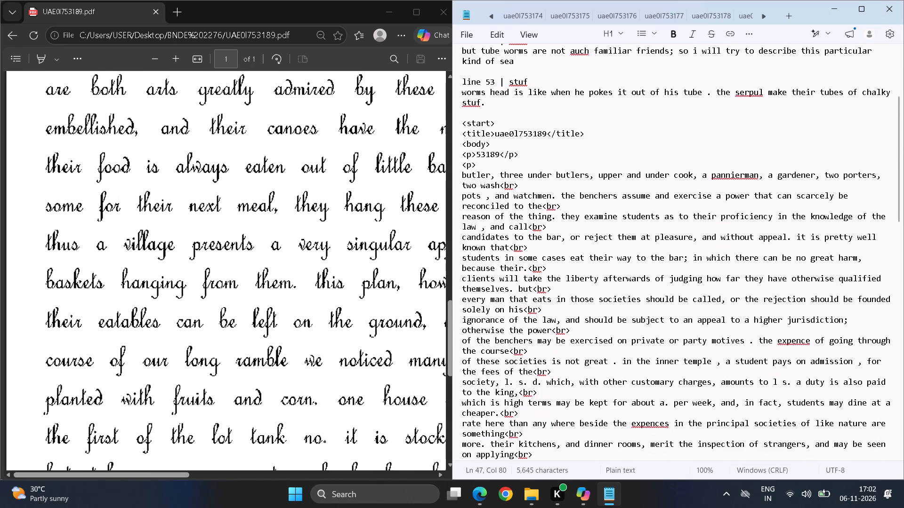
scroll(541, 367, "down", 1)
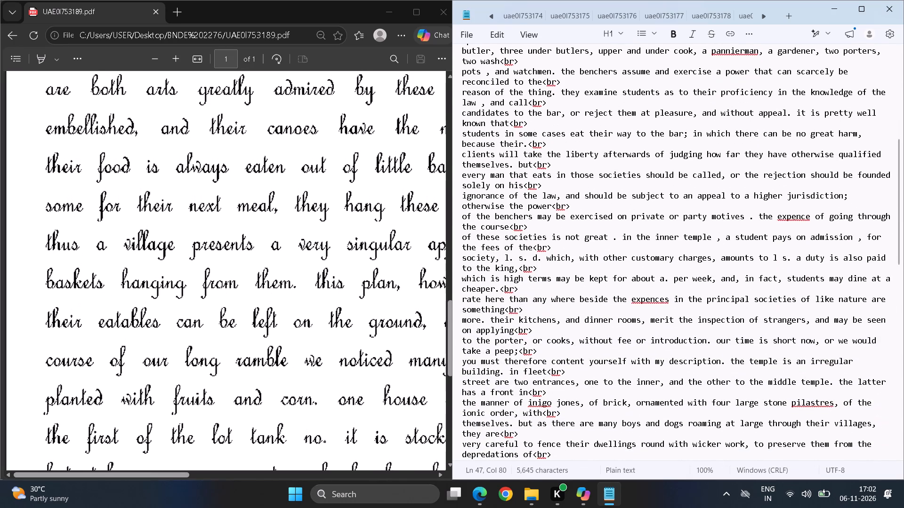
scroll(544, 419, "down", 1)
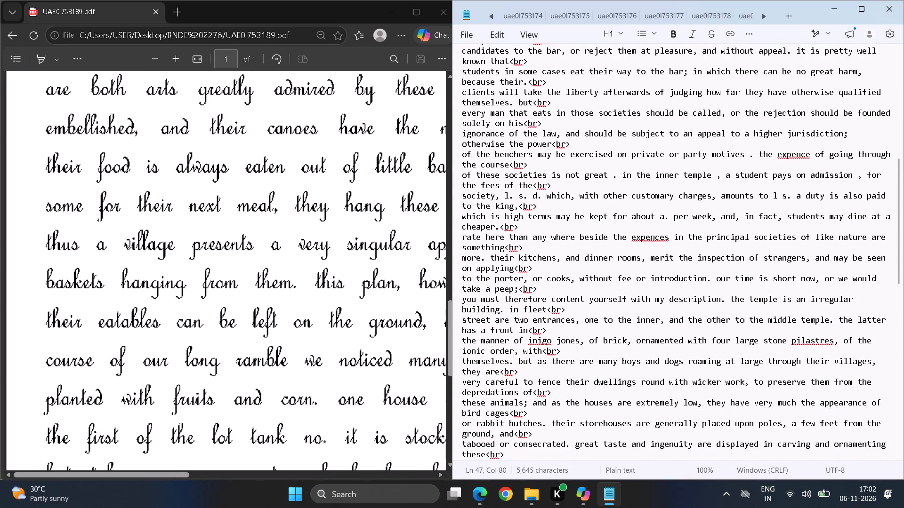
scroll(544, 419, "down", 1)
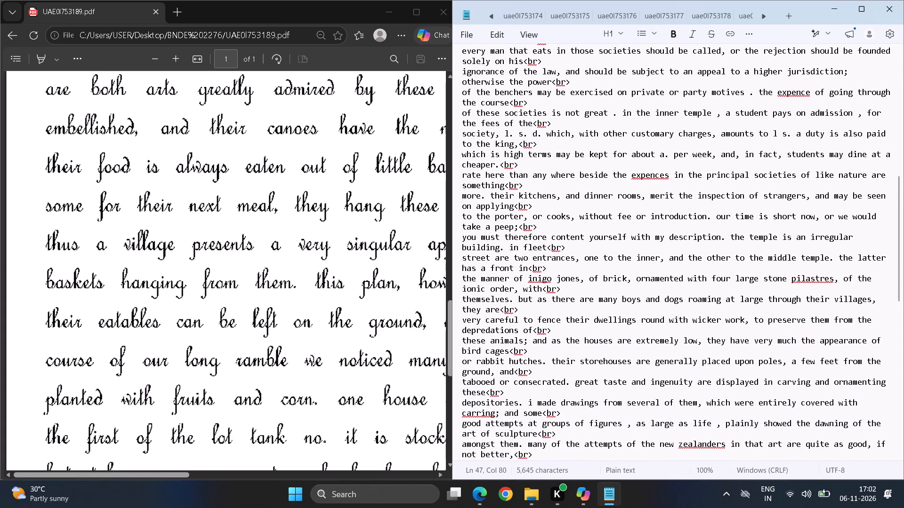
scroll(544, 419, "down", 2)
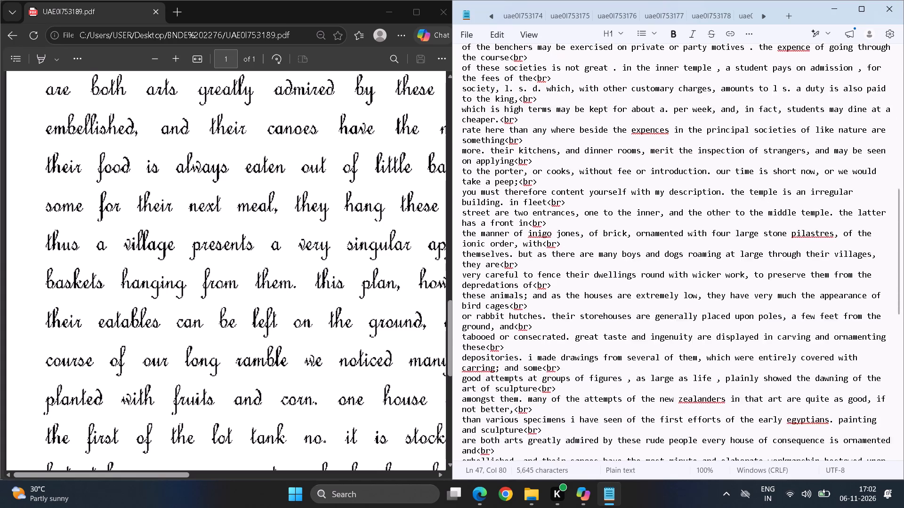
scroll(544, 419, "down", 2)
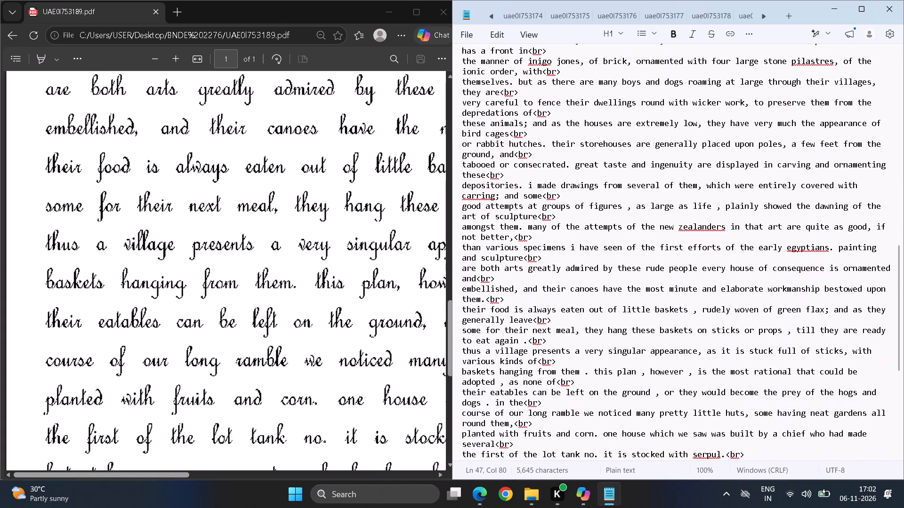
scroll(536, 454, "down", 1)
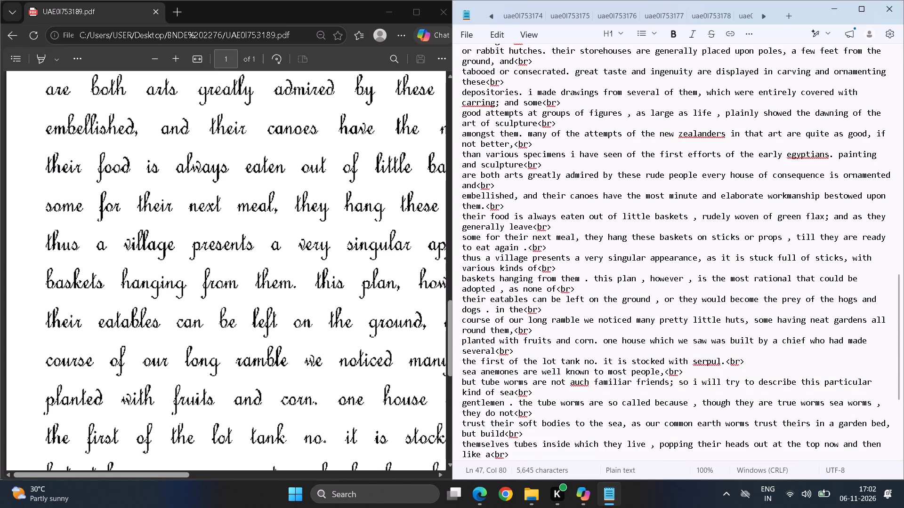
scroll(536, 454, "down", 1)
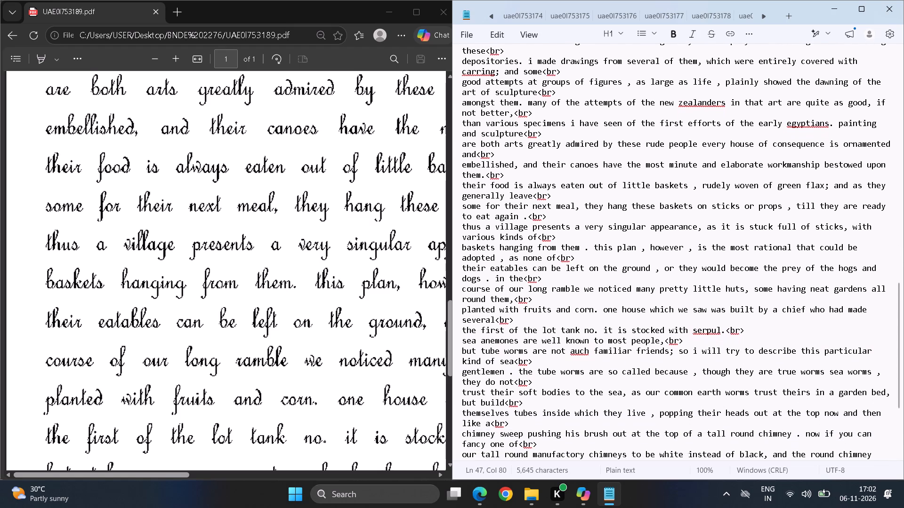
scroll(536, 454, "down", 1)
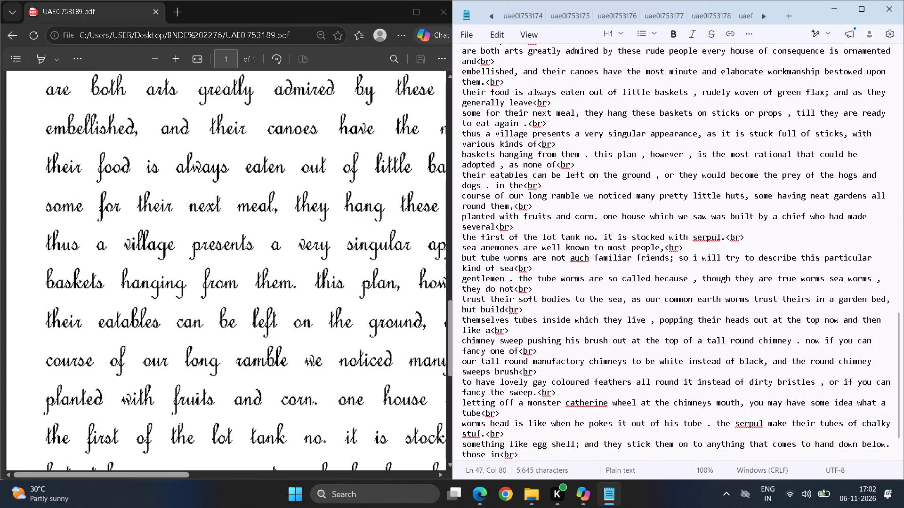
scroll(536, 454, "down", 1)
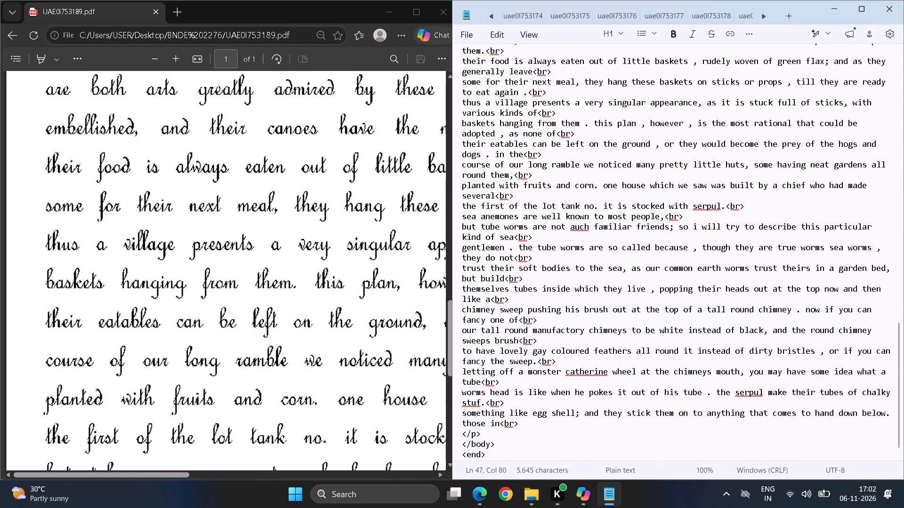
scroll(512, 402, "up", 1)
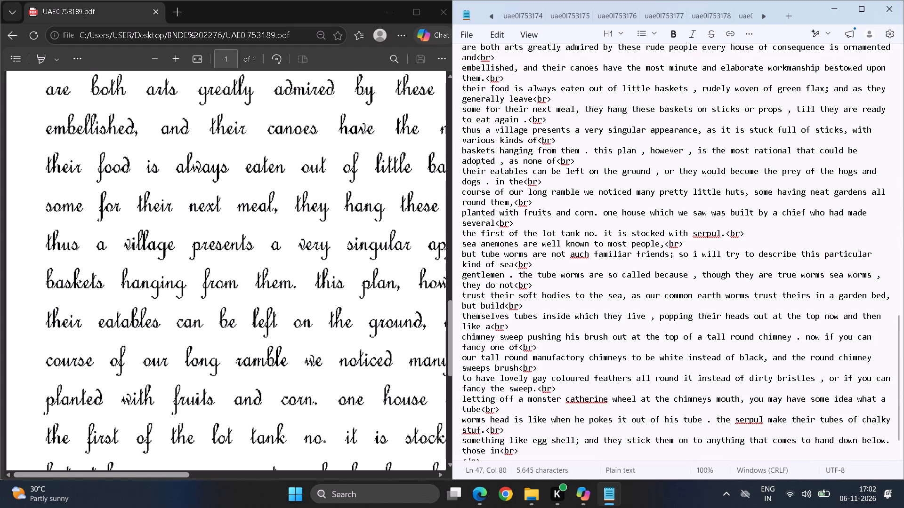
scroll(512, 402, "up", 2)
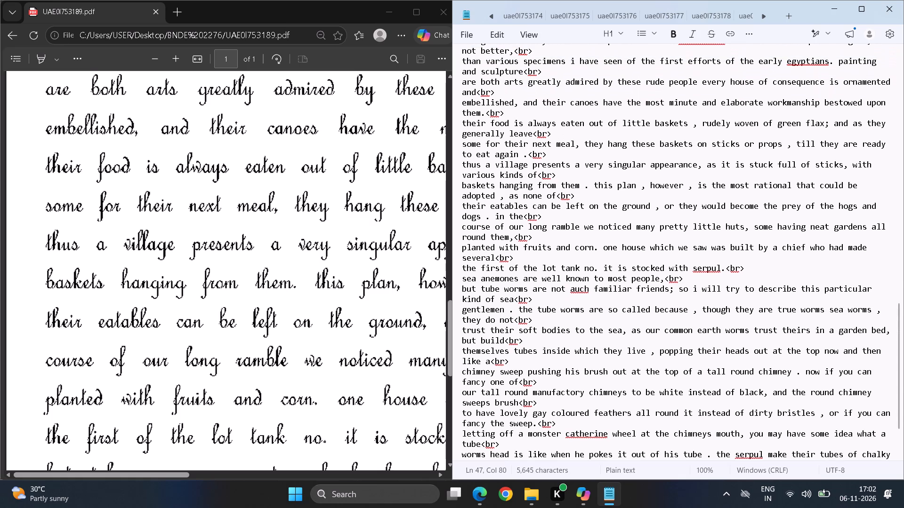
scroll(512, 402, "up", 2)
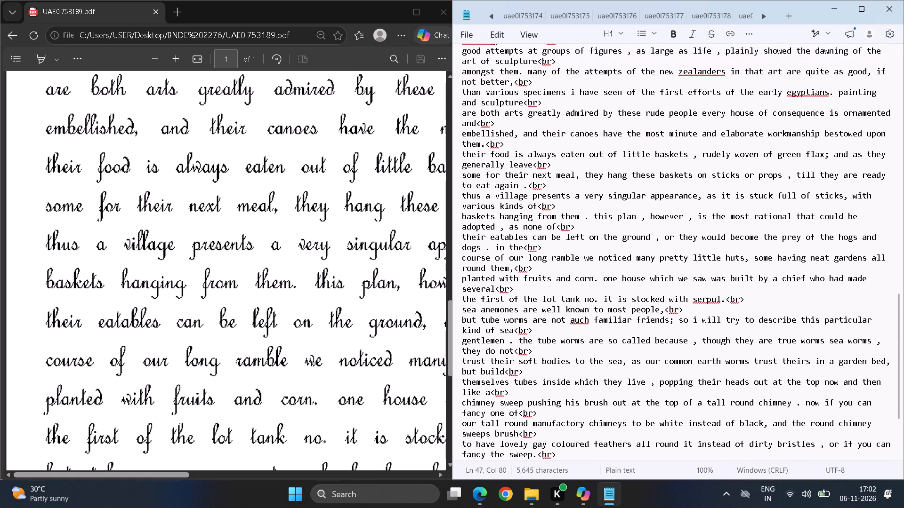
scroll(512, 402, "up", 1)
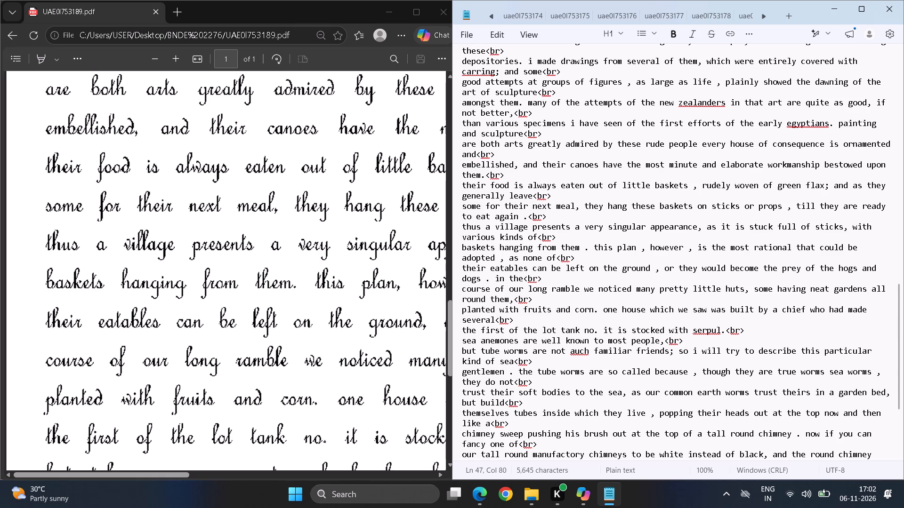
scroll(508, 349, "left", 1)
left_click(464, 342)
key("BackSpace")
key("BackSpace")
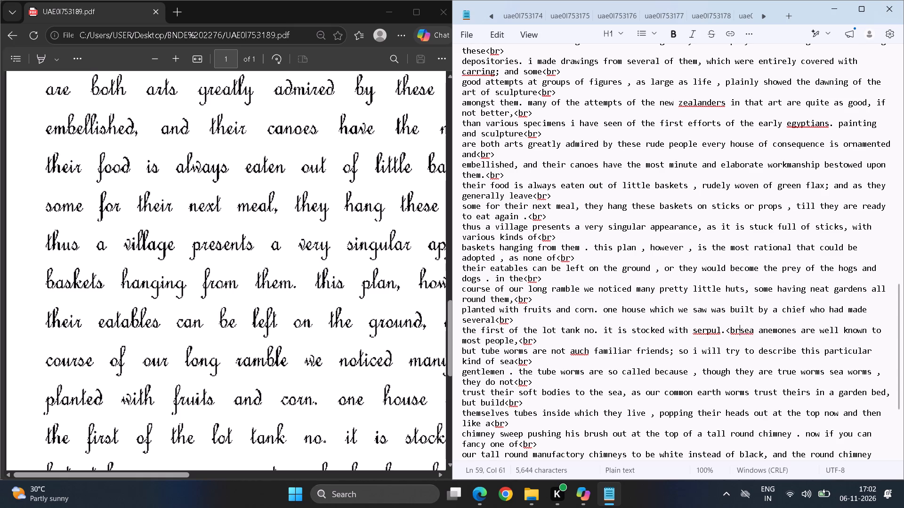
key("BackSpace")
key("BackSpace")
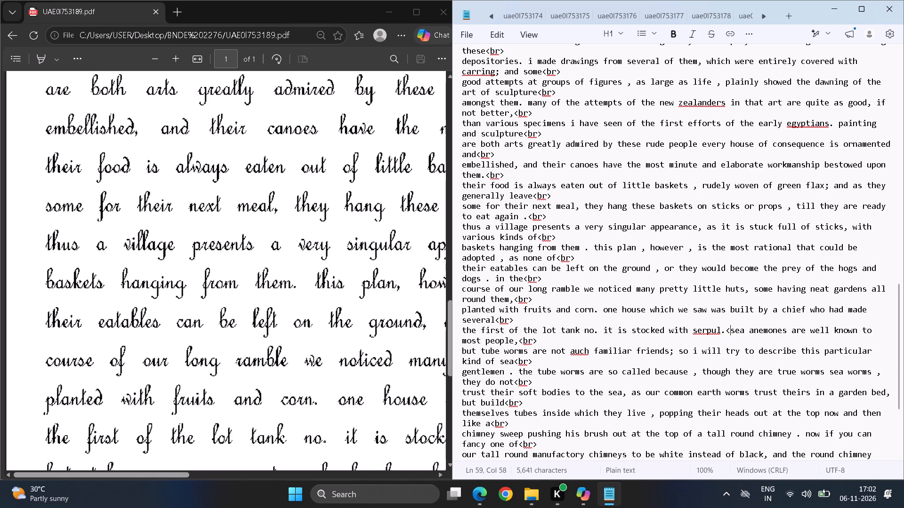
key("BackSpace")
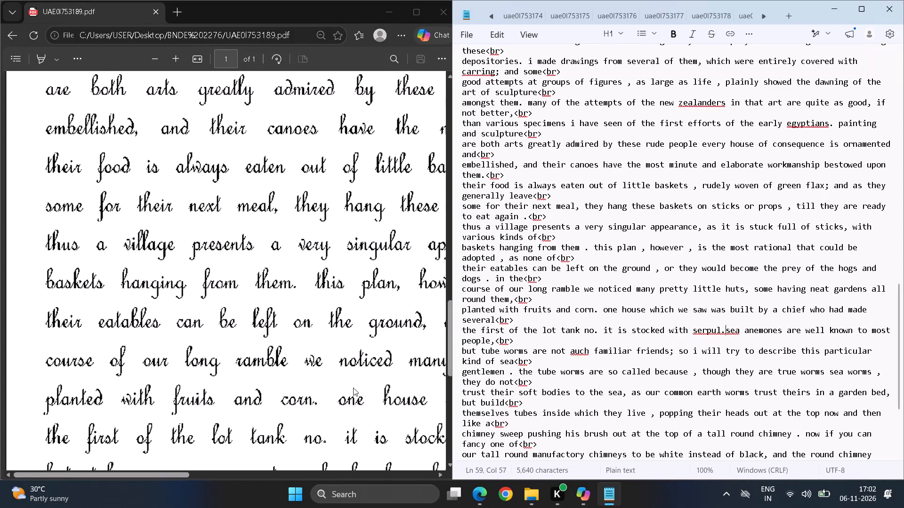
Insert a space between "serpul." and "sea anemones" in the HTML body, following the PDF line.
scroll(353, 388, "left", 3)
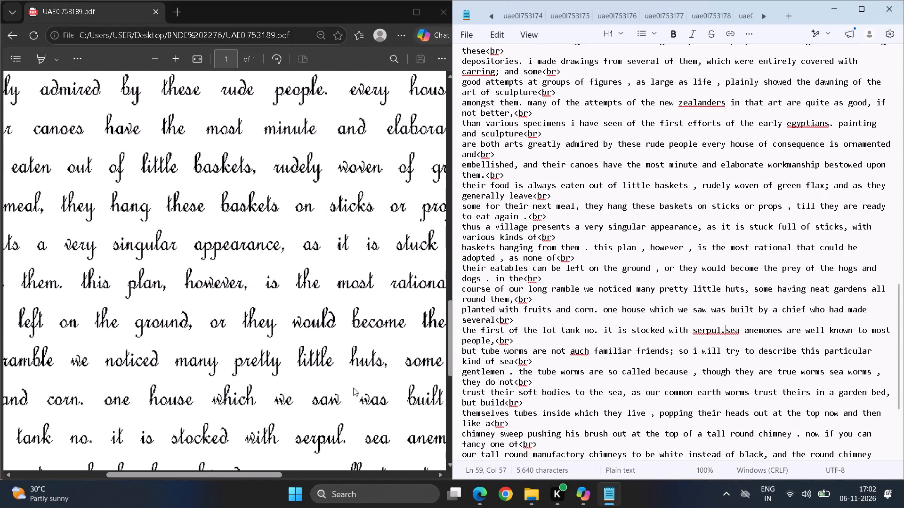
scroll(353, 388, "left", 2)
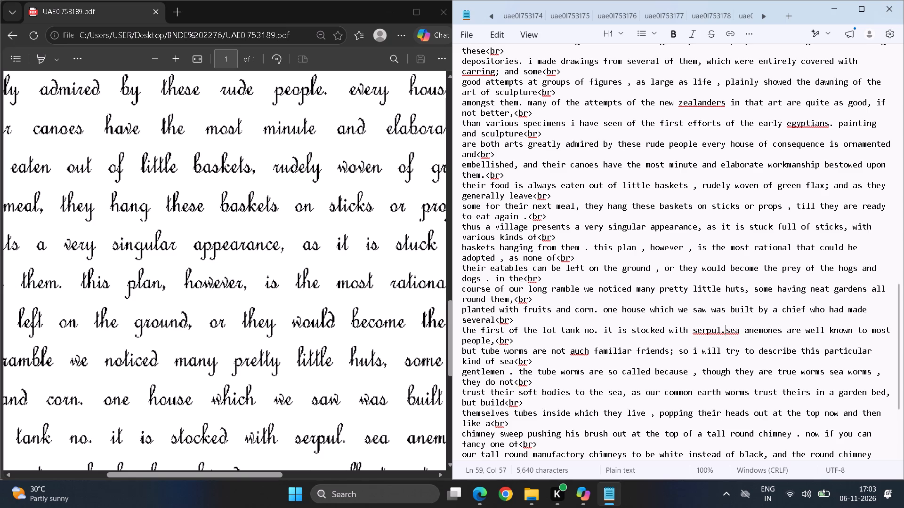
key("space")
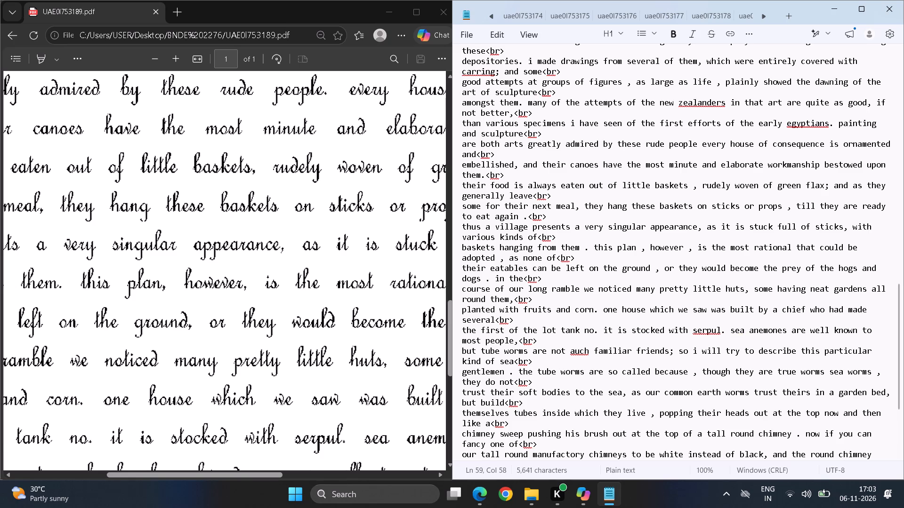
Compare the rest of the PDF line "the first of the lot tank no." through "most people," with its transcription.
scroll(353, 408, "left", 3)
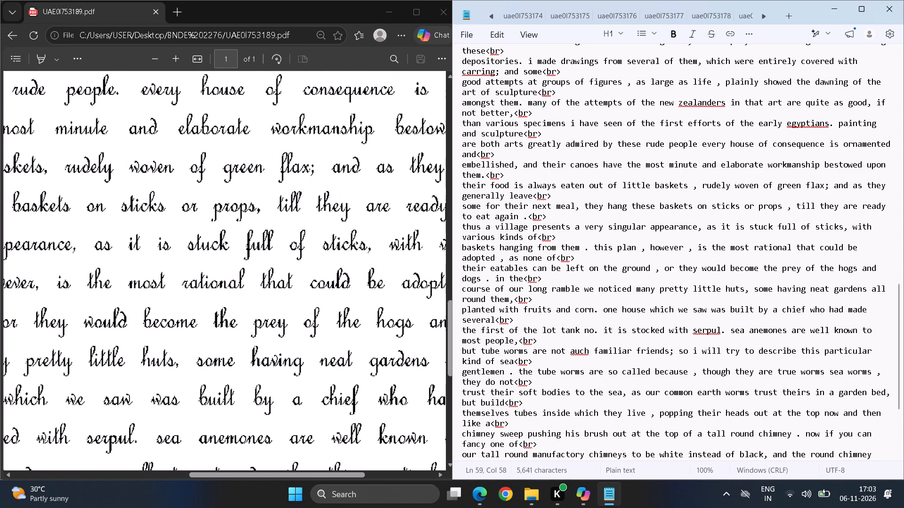
scroll(353, 408, "left", 3)
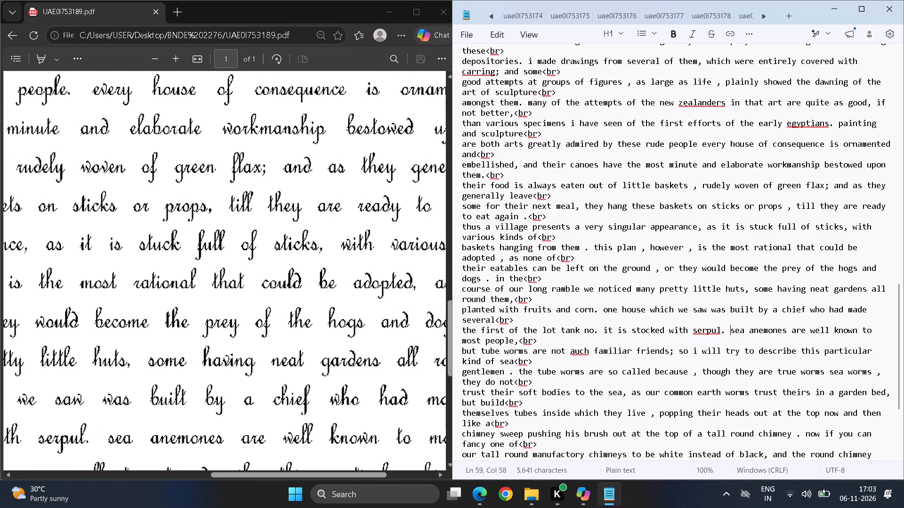
scroll(353, 408, "left", 3)
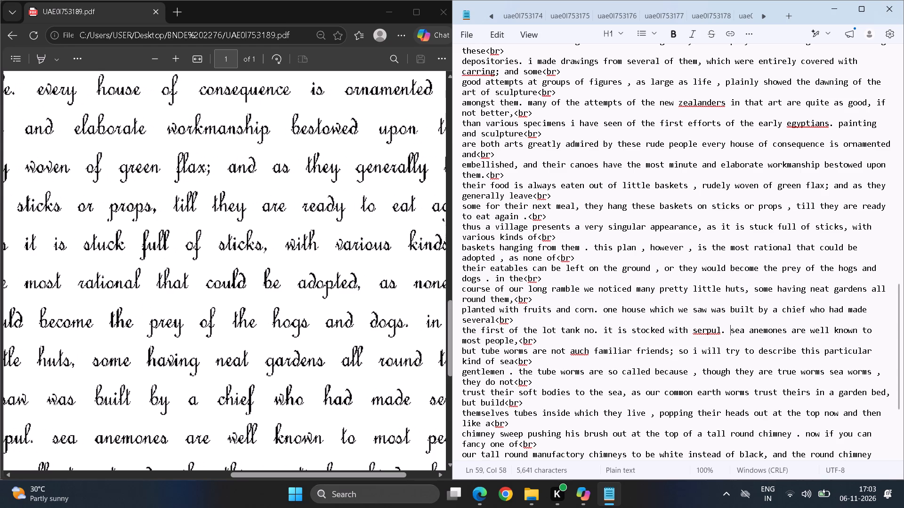
scroll(353, 408, "left", 1)
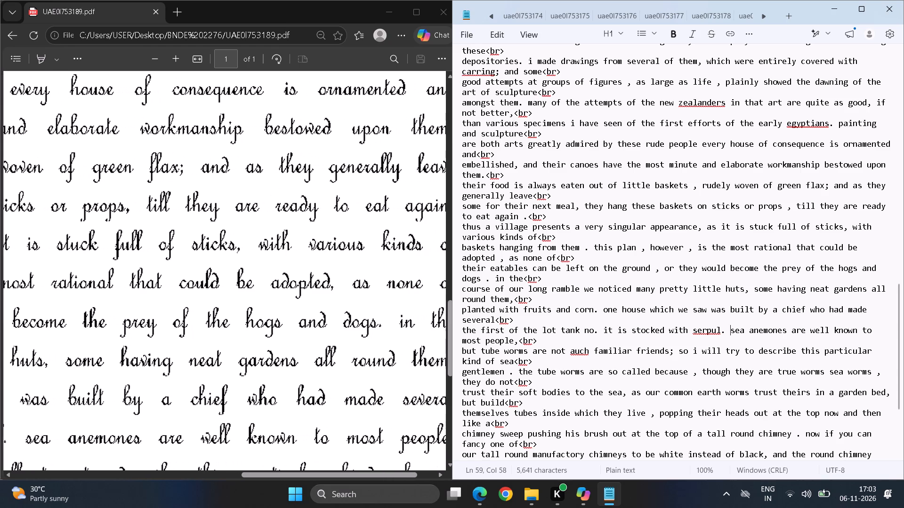
scroll(353, 408, "left", 2)
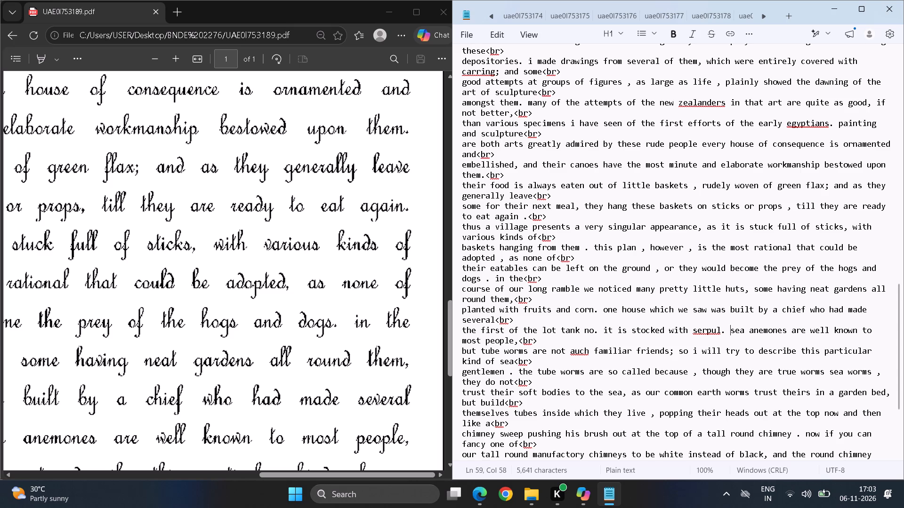
left_click(584, 366)
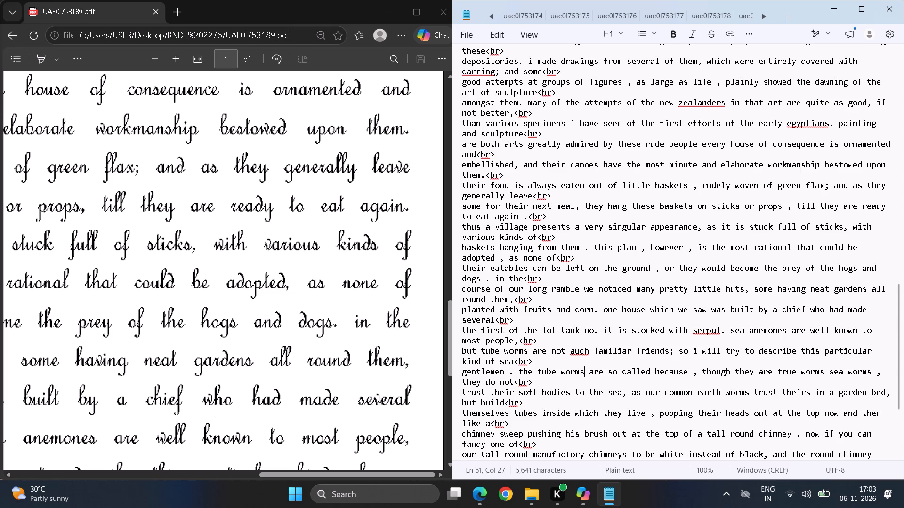
left_click(552, 338)
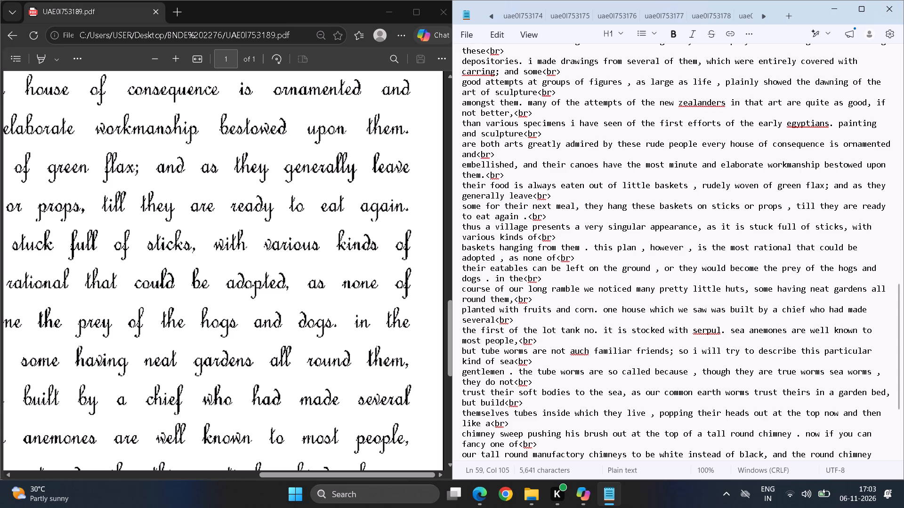
Review the flagged entries in the mistake list above the HTML body for the words still needing a check.
scroll(823, 359, "up", 2, "ctrl")
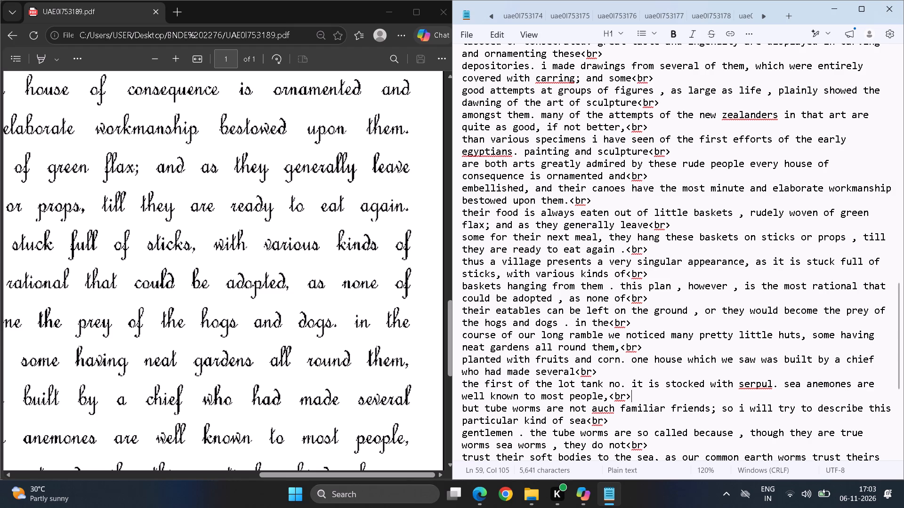
scroll(547, 365, "down", 3, "ctrl")
scroll(547, 365, "up", 3)
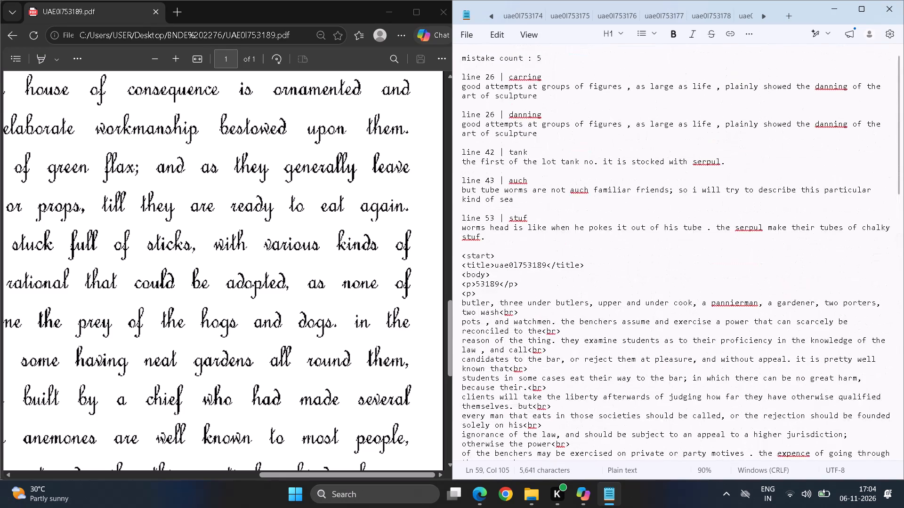
scroll(543, 226, "up", 1, "ctrl")
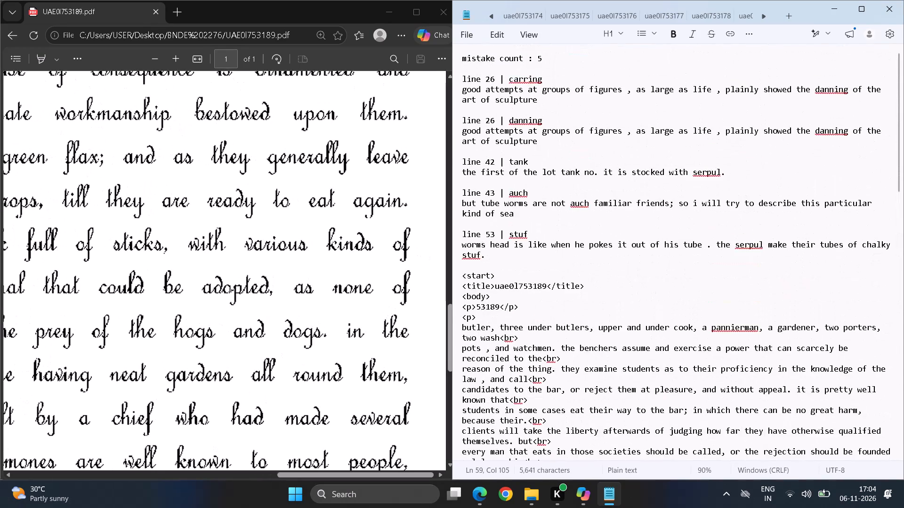
scroll(543, 226, "up", 1, "ctrl")
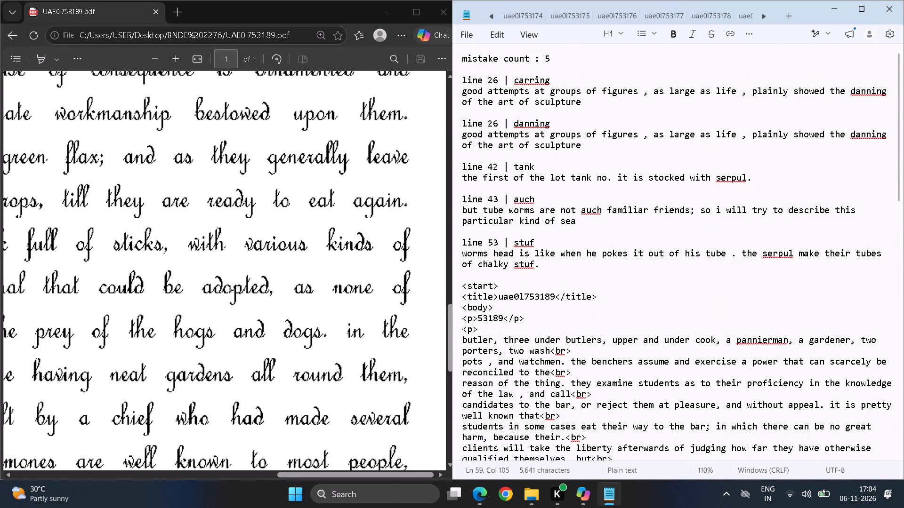
scroll(643, 375, "down", 4)
scroll(643, 375, "up", 1)
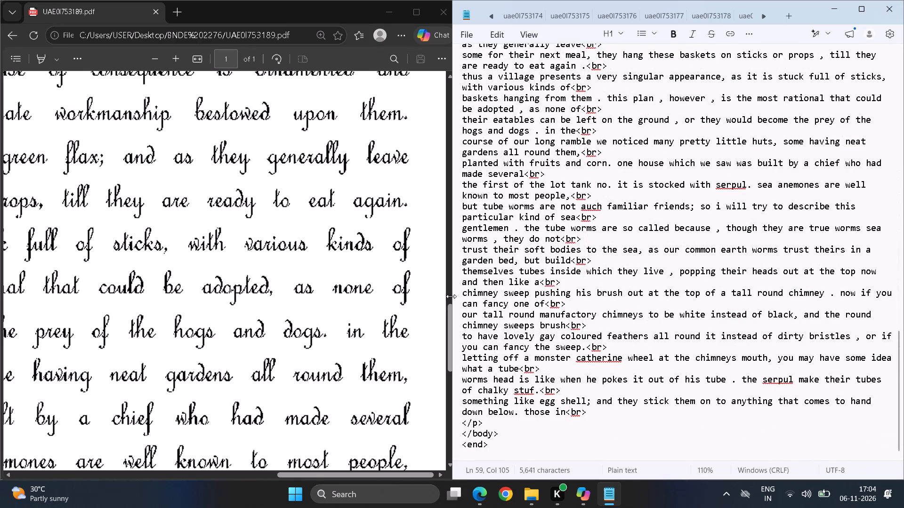
scroll(601, 198, "up", 11)
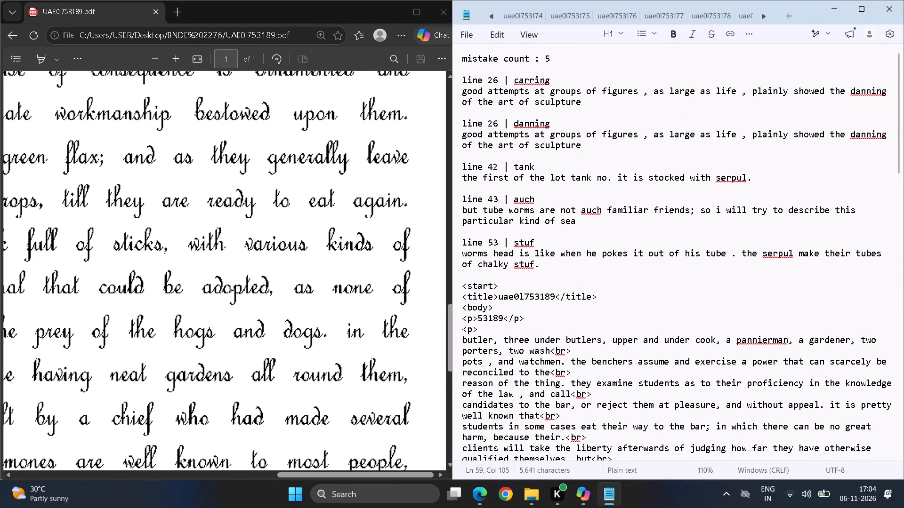
Read down the HTML body to the line ending "known to most people," and compare that line ending with the PDF.
scroll(630, 338, "down", 1)
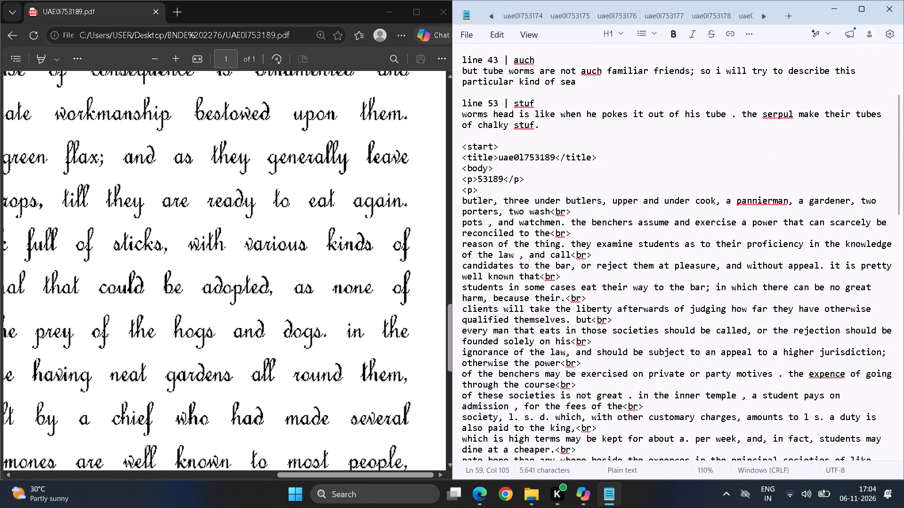
scroll(630, 338, "down", 2)
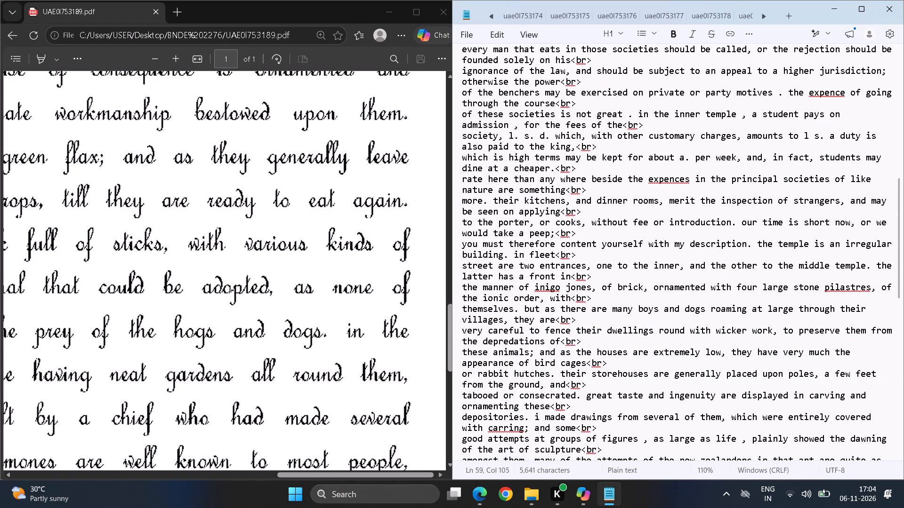
scroll(620, 410, "down", 1)
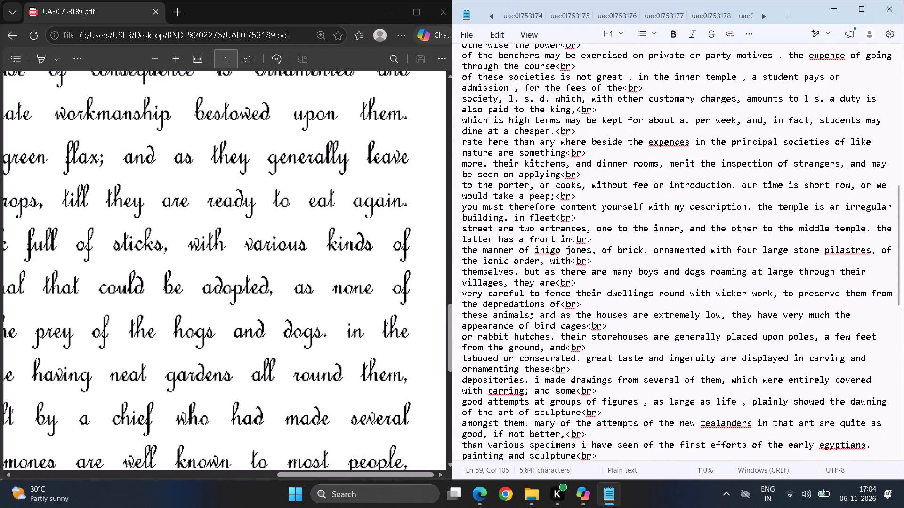
scroll(620, 410, "down", 1)
left_click(603, 349)
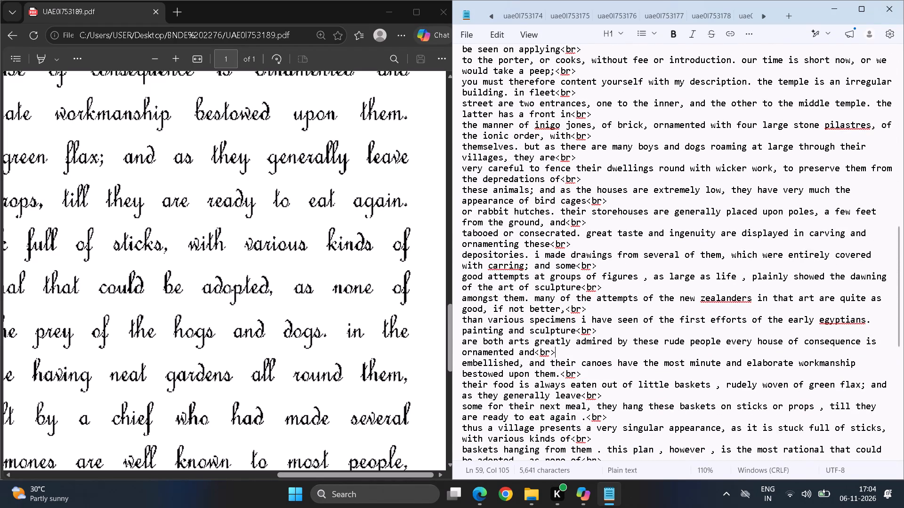
scroll(614, 395, "down", 1)
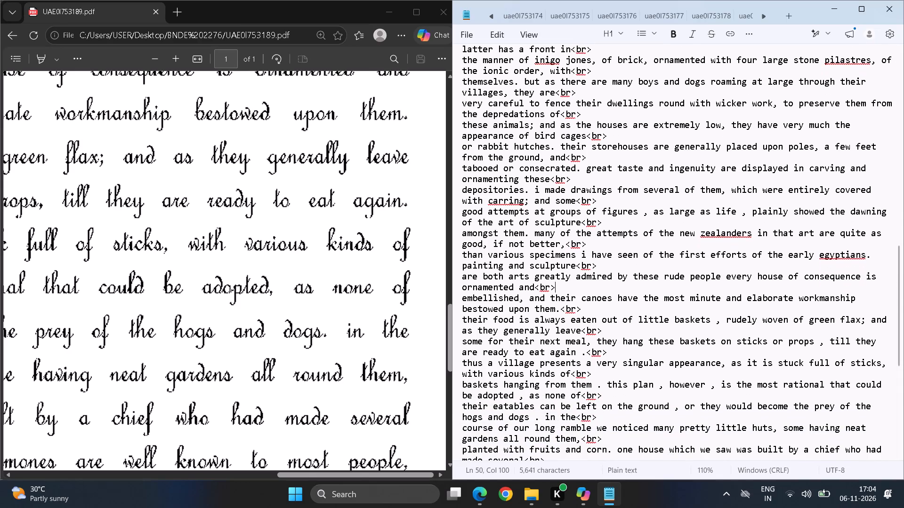
left_click(605, 430)
scroll(605, 430, "down", 1)
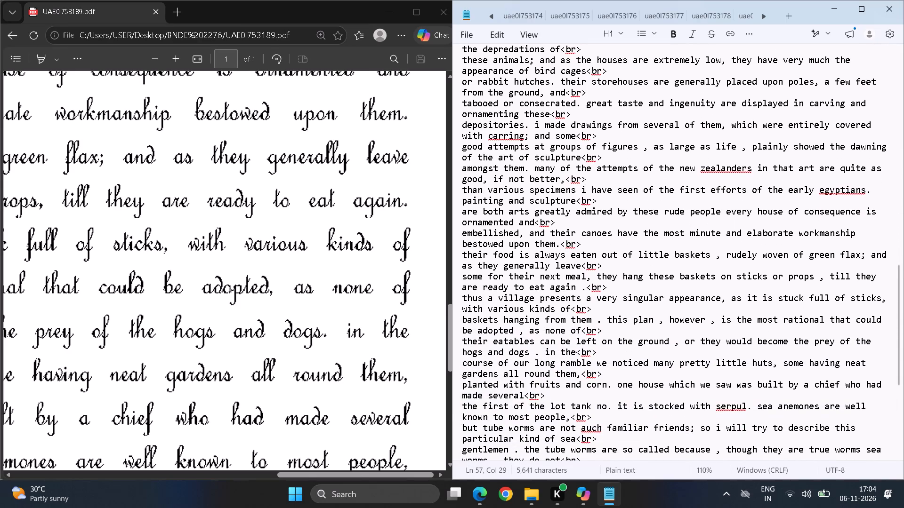
left_click(575, 394)
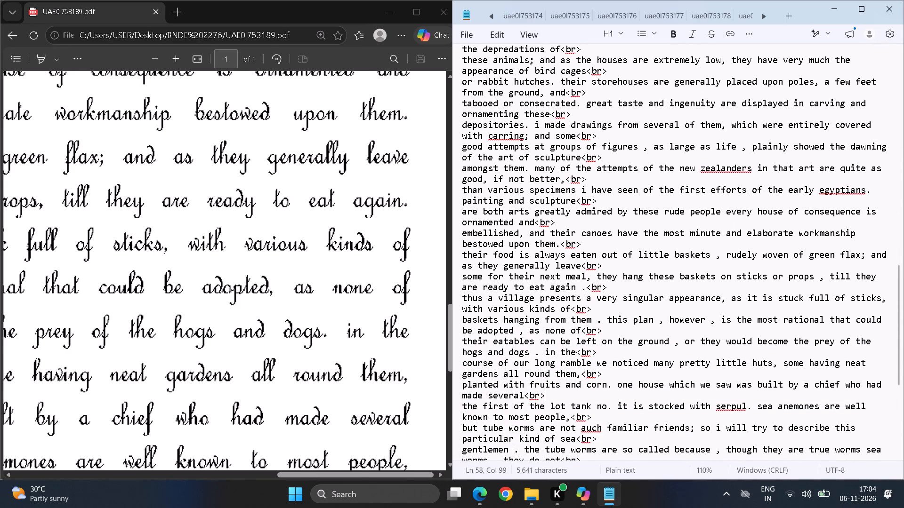
left_click(602, 408)
left_click(600, 419)
scroll(393, 435, "down", 1)
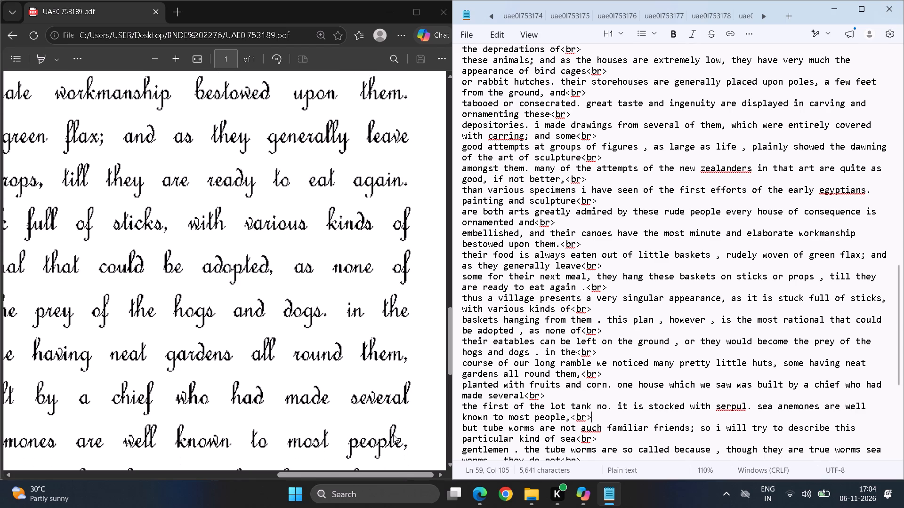
scroll(393, 435, "down", 1)
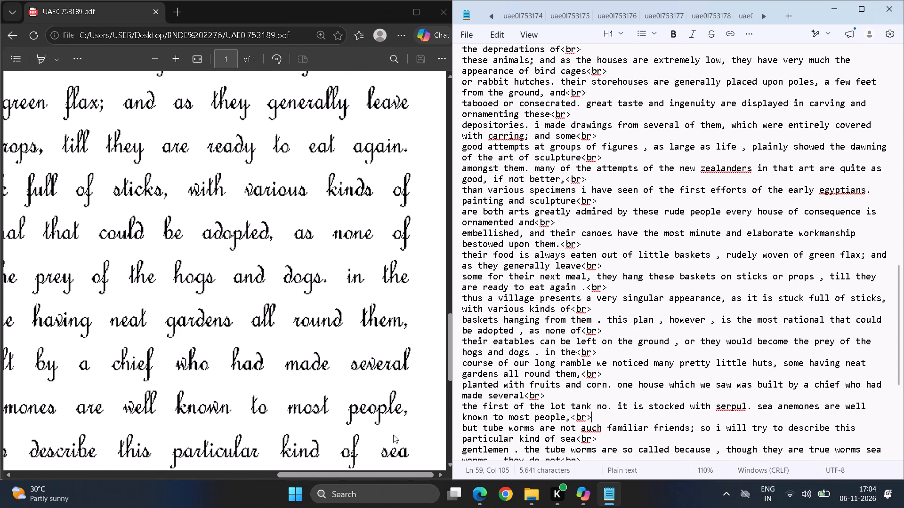
scroll(393, 435, "down", 1)
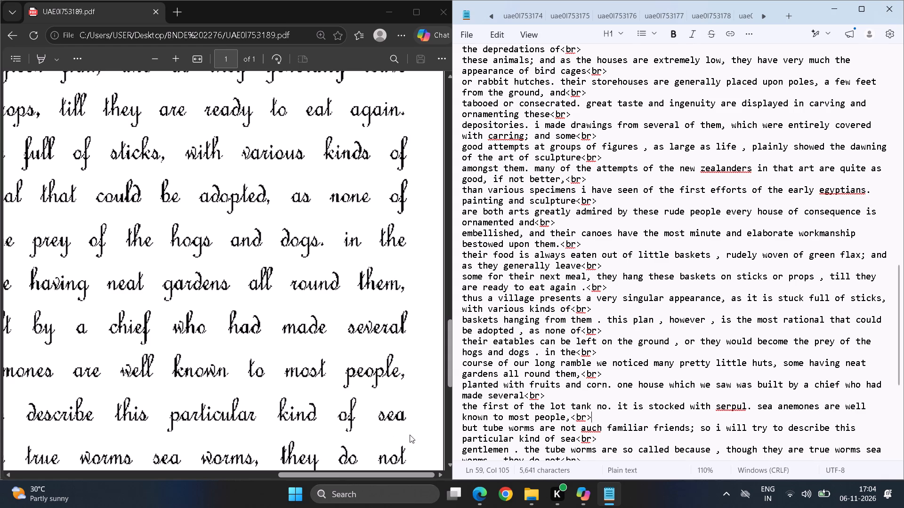
left_click(599, 423)
scroll(599, 423, "down", 1)
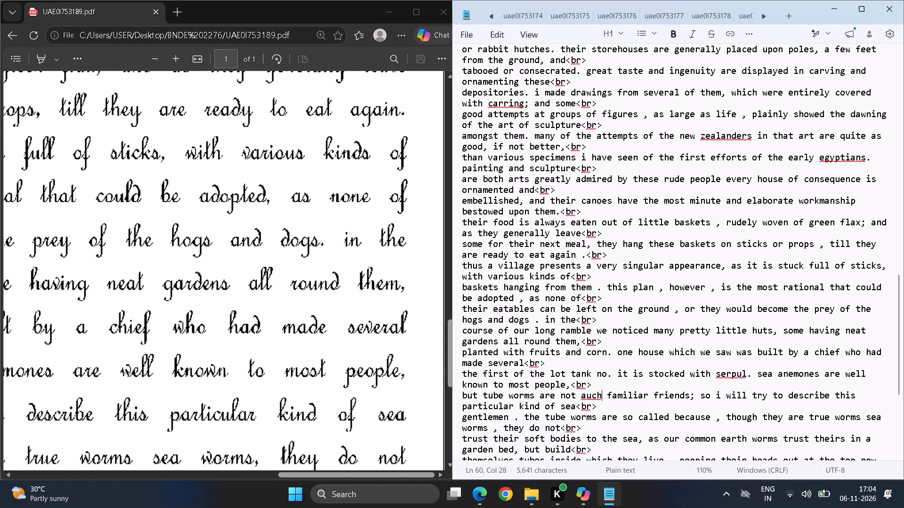
left_click(609, 388)
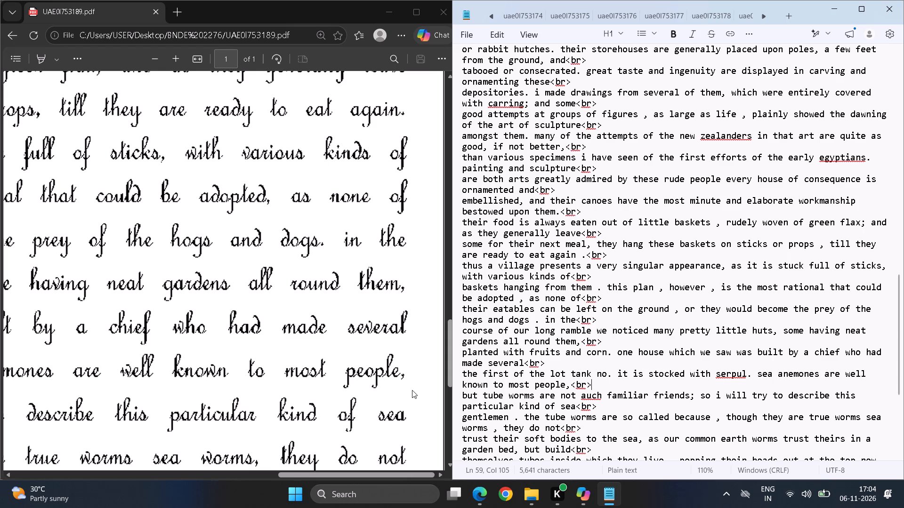
Check the PDF line "but tube worms are not such" and correct "auch" to "such" in the HTML body.
scroll(276, 411, "right", 3)
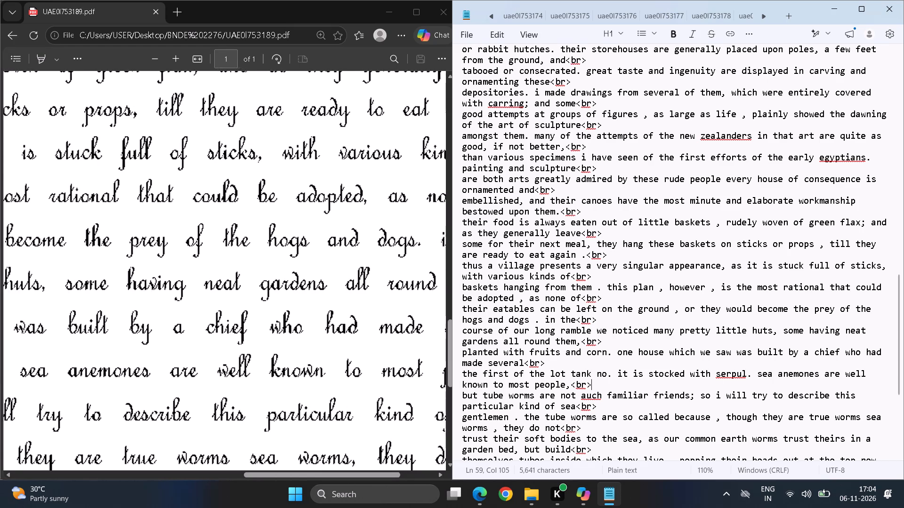
scroll(276, 411, "right", 6)
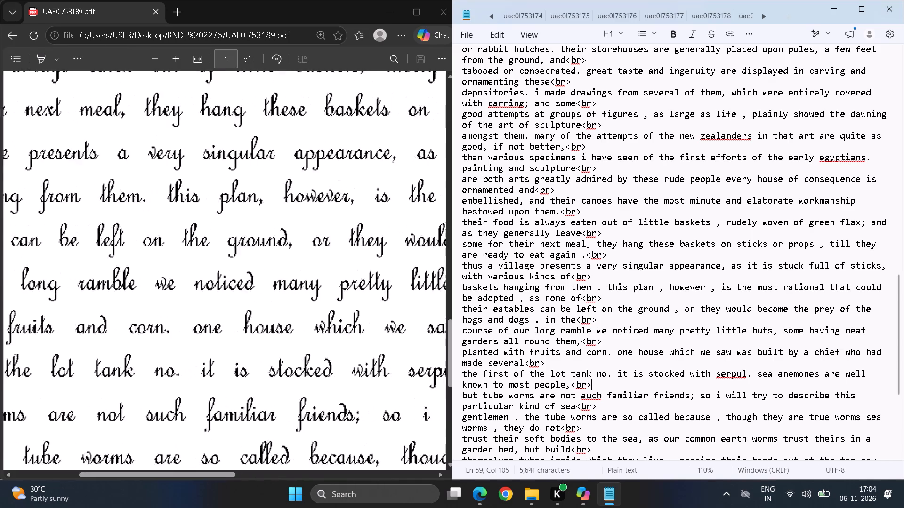
scroll(276, 411, "right", 3)
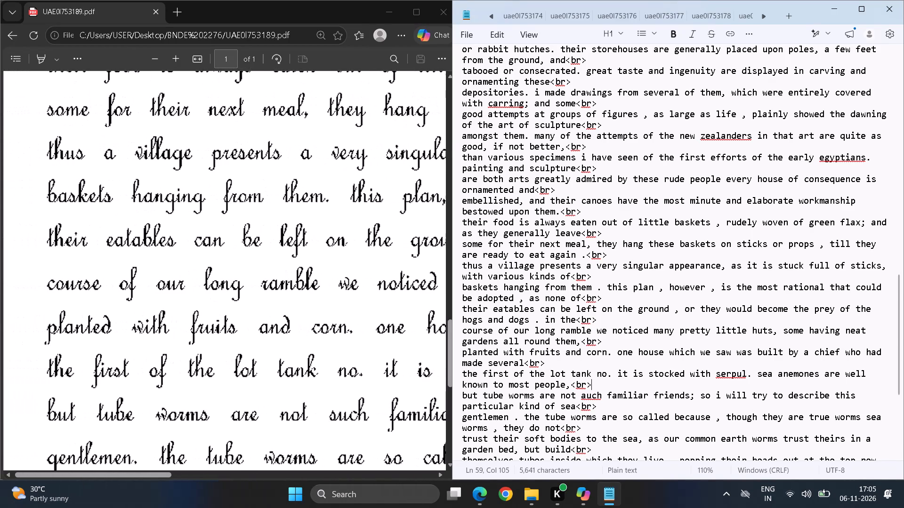
scroll(276, 411, "right", 2)
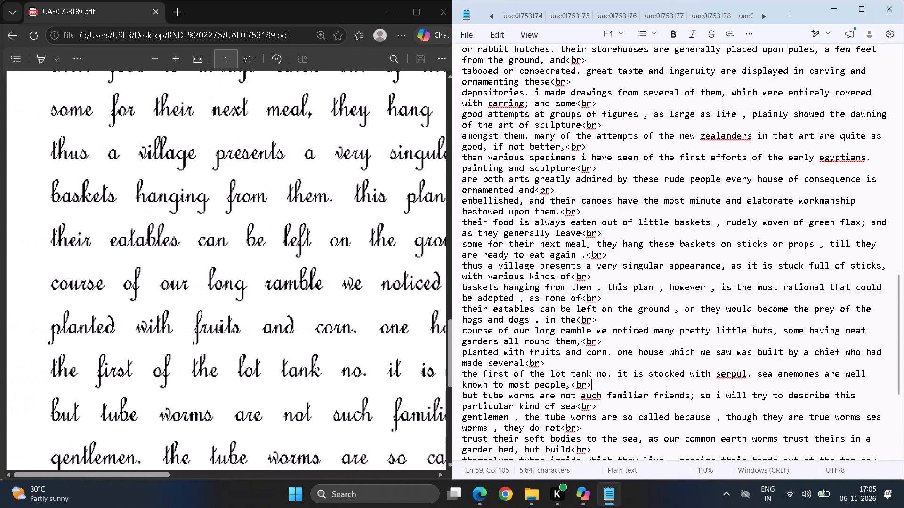
scroll(276, 411, "right", 1)
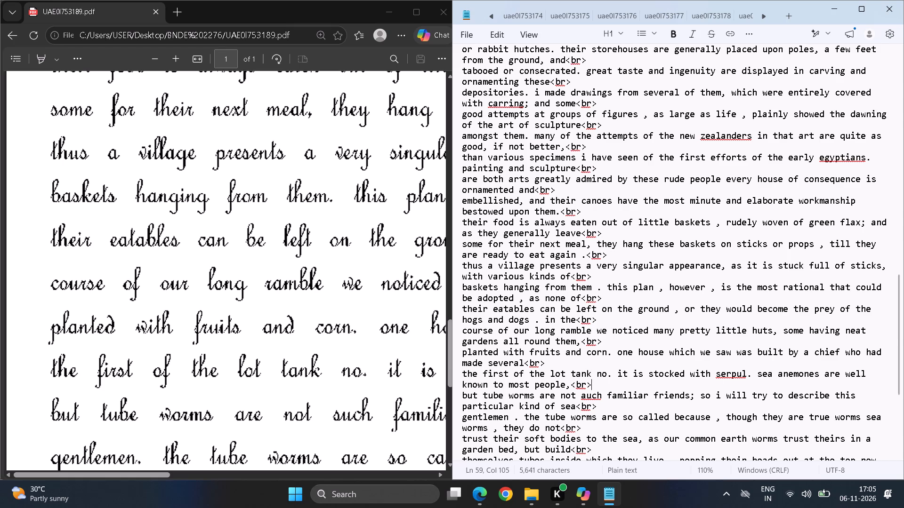
left_click(587, 397)
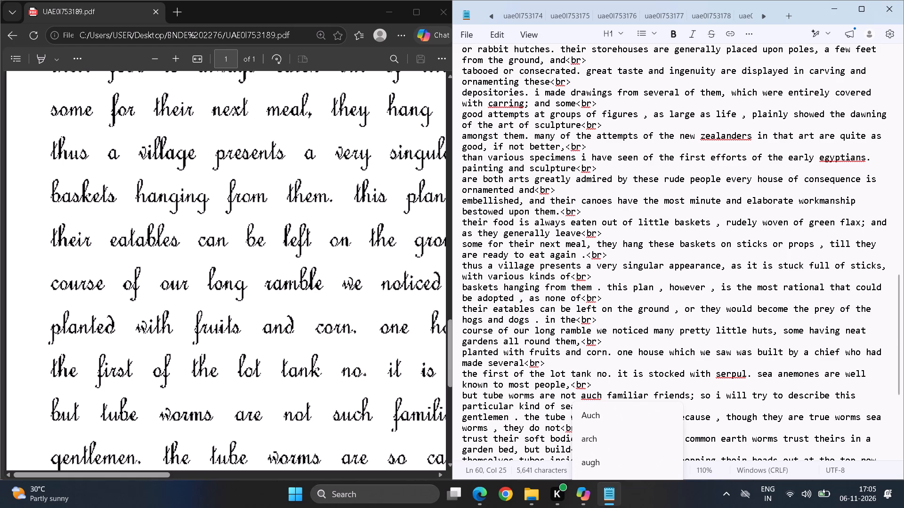
key("BackSpace")
key("s")
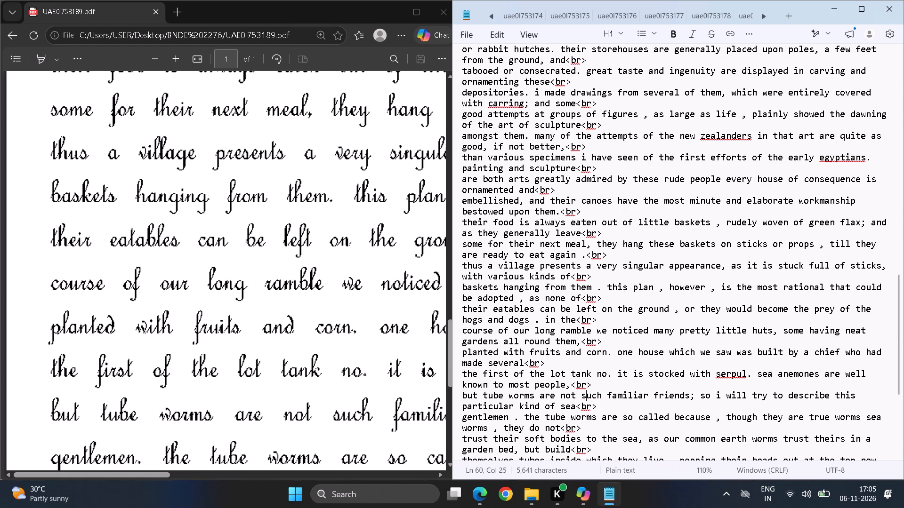
Check the flagged "stuf" against the PDF line ending "chalky stuff," and correct it to "stuff" in the HTML body.
scroll(632, 363, "up", 7)
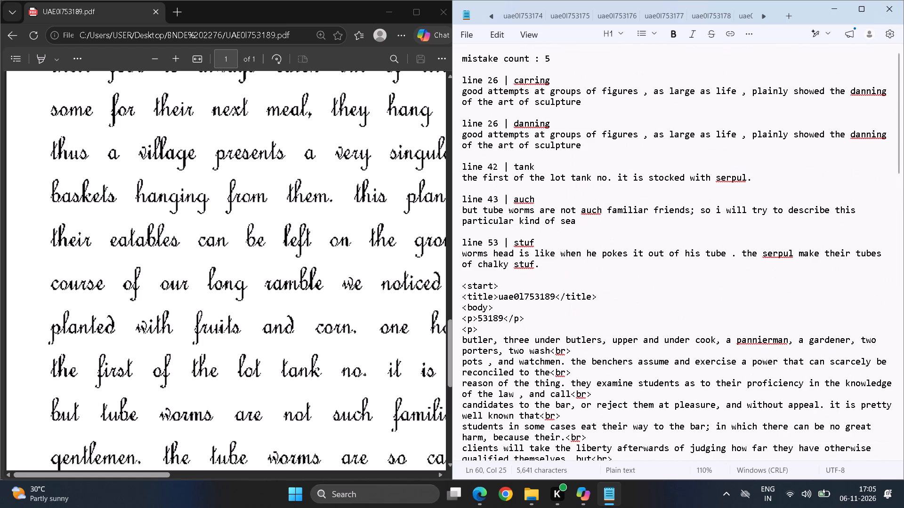
scroll(249, 352, "down", 2)
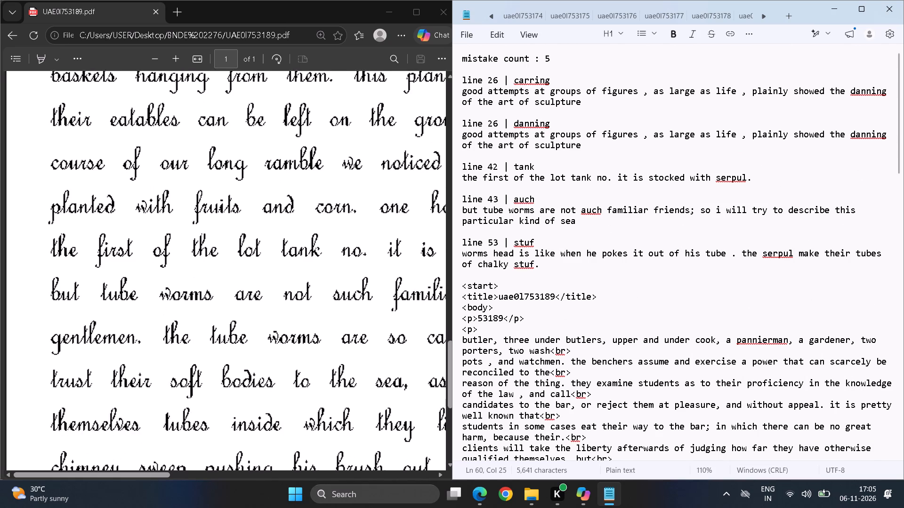
scroll(249, 352, "down", 3)
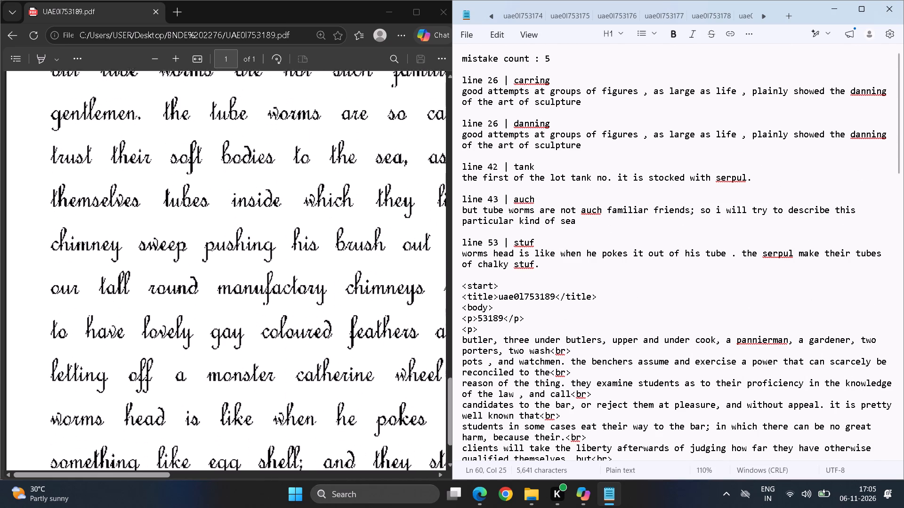
scroll(249, 352, "down", 1)
scroll(243, 400, "left", 4)
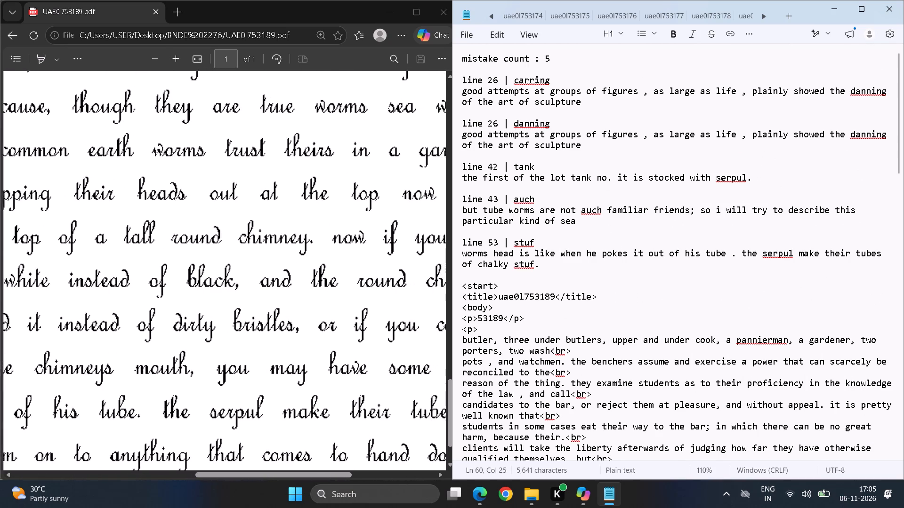
scroll(243, 400, "left", 3)
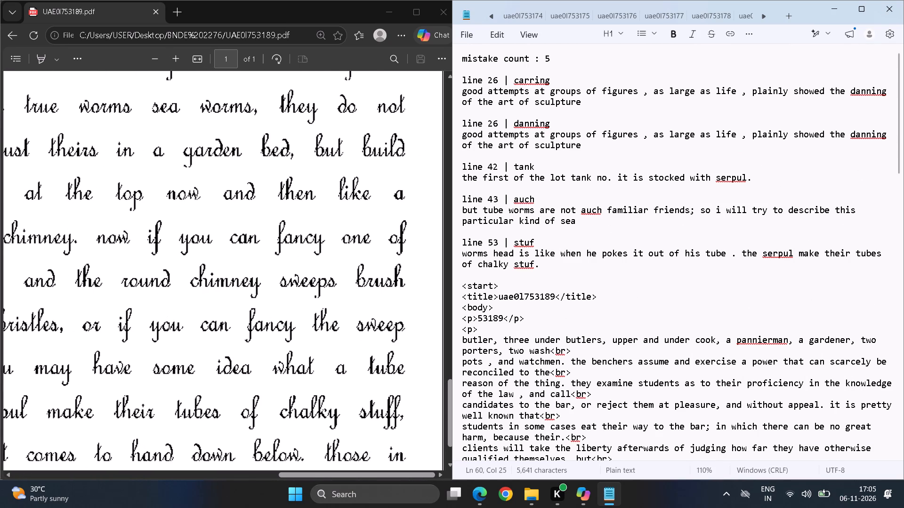
scroll(572, 393, "down", 2)
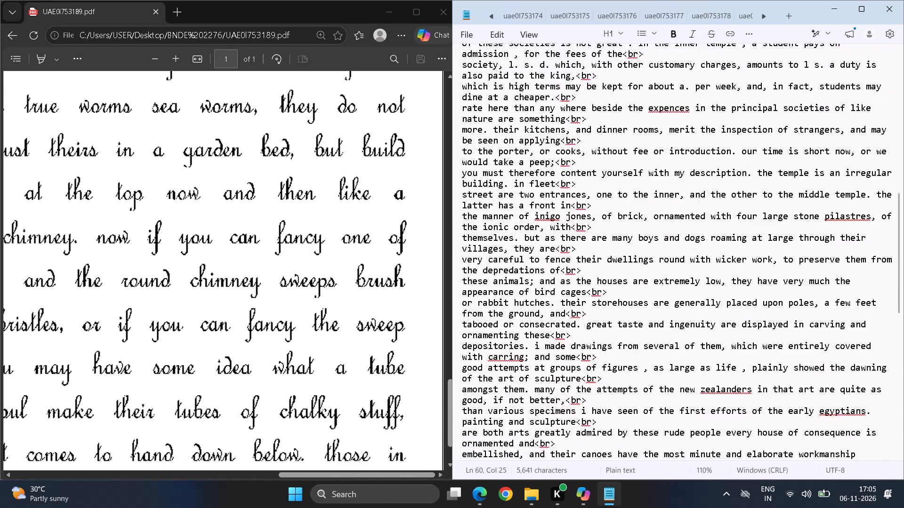
scroll(569, 430, "down", 5)
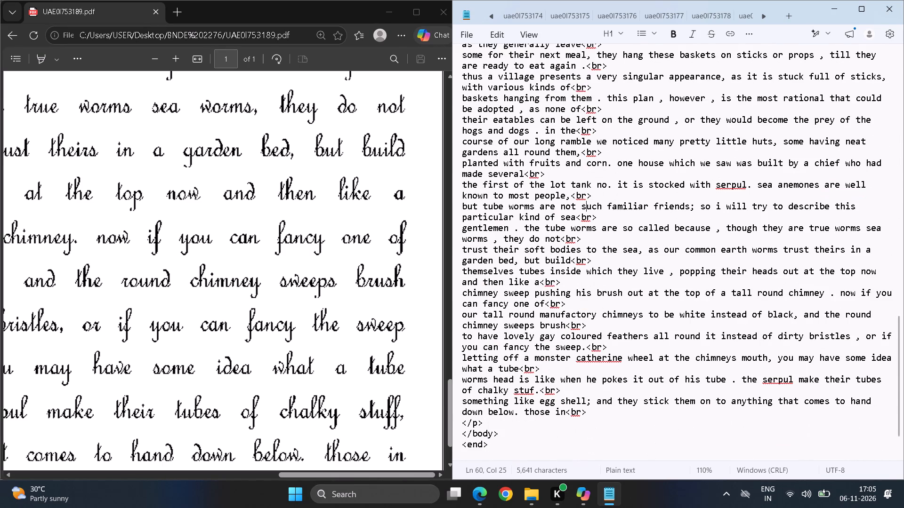
left_click(531, 390)
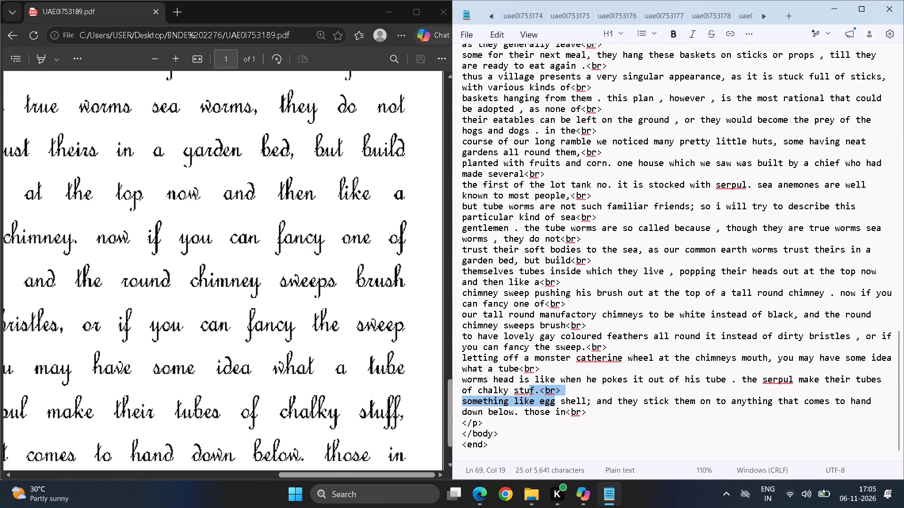
left_click(533, 393)
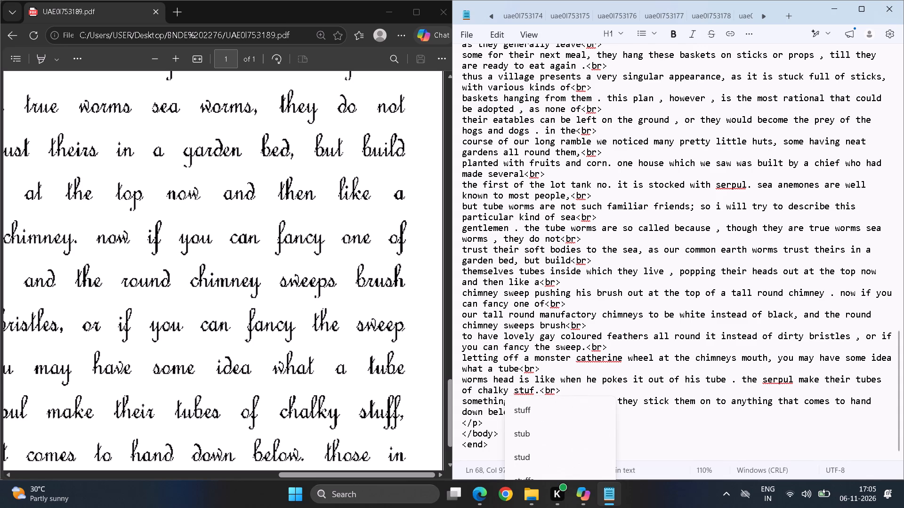
left_click(534, 411)
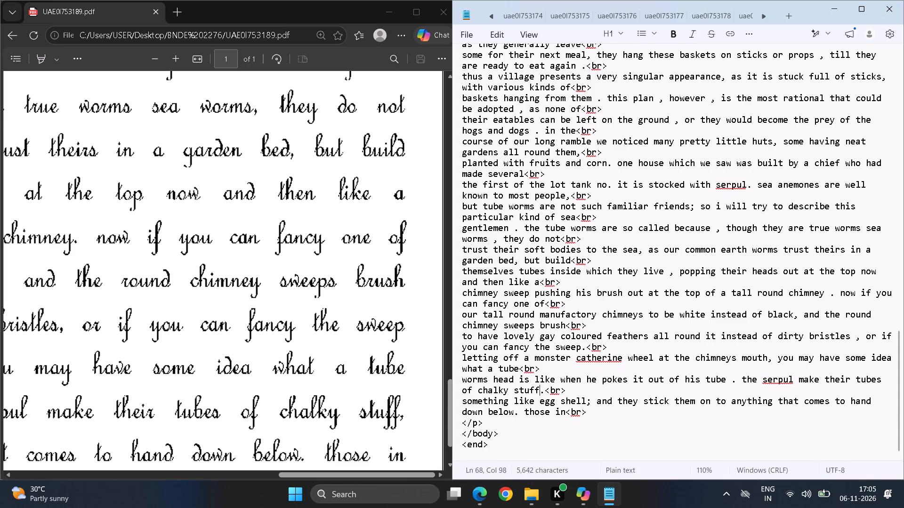
Delete the whole mistake list above the <start> tag, from the mistake count through the line 53 entry.
left_click(867, 16)
scroll(248, 237, "up", 5)
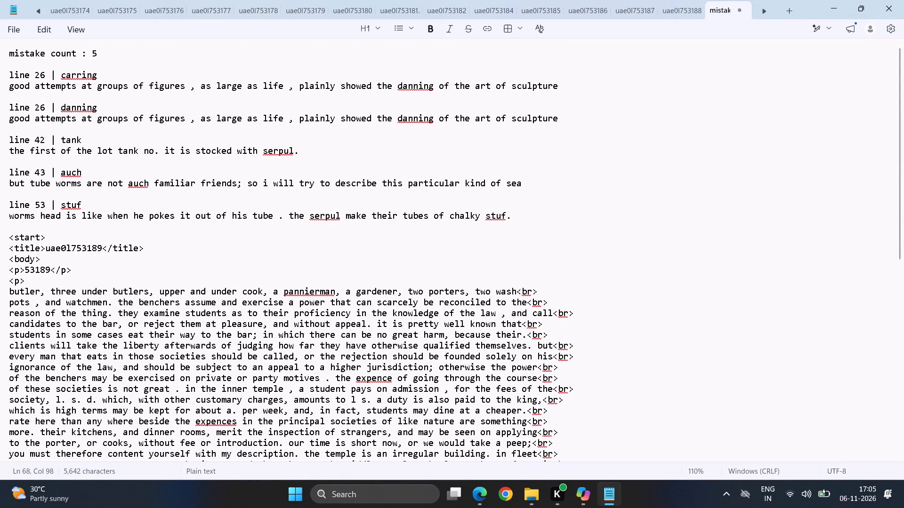
left_click_drag(9, 238, 10, 15)
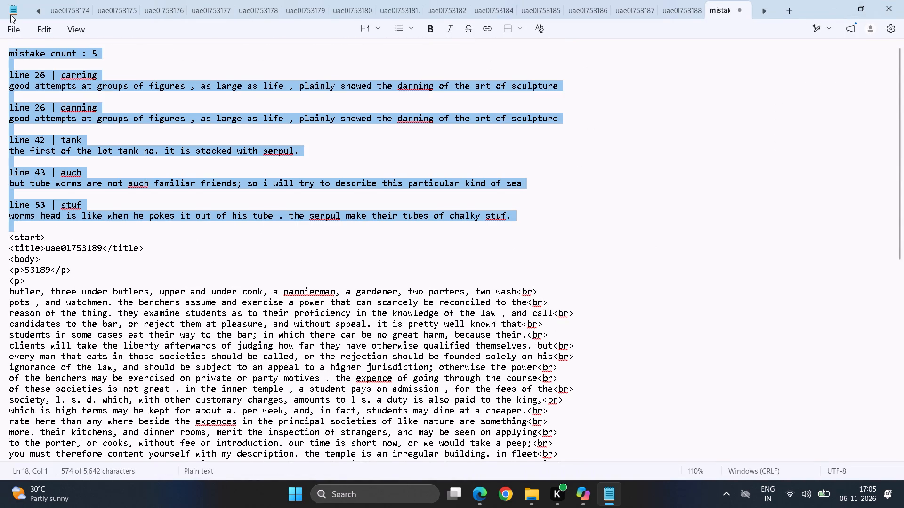
key("BackSpace")
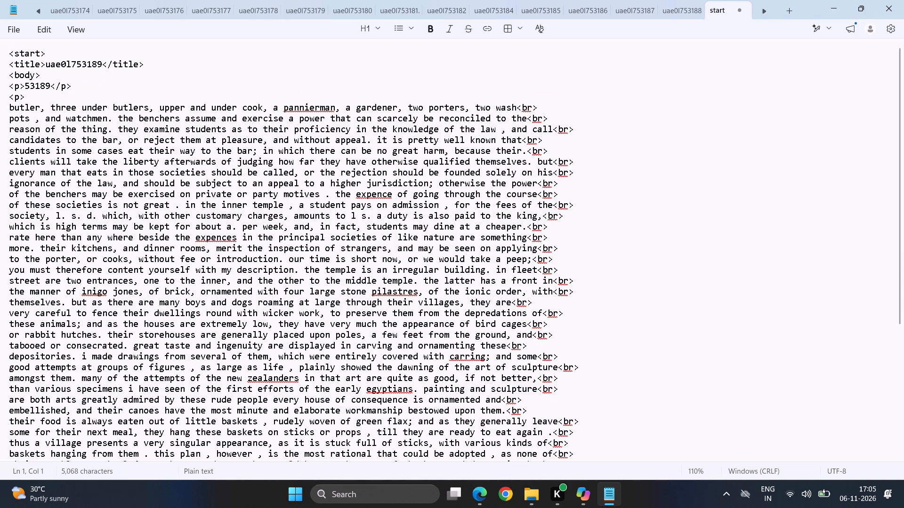
scroll(183, 84, "up", 4, "ctrl")
scroll(197, 156, "up", 1, "ctrl")
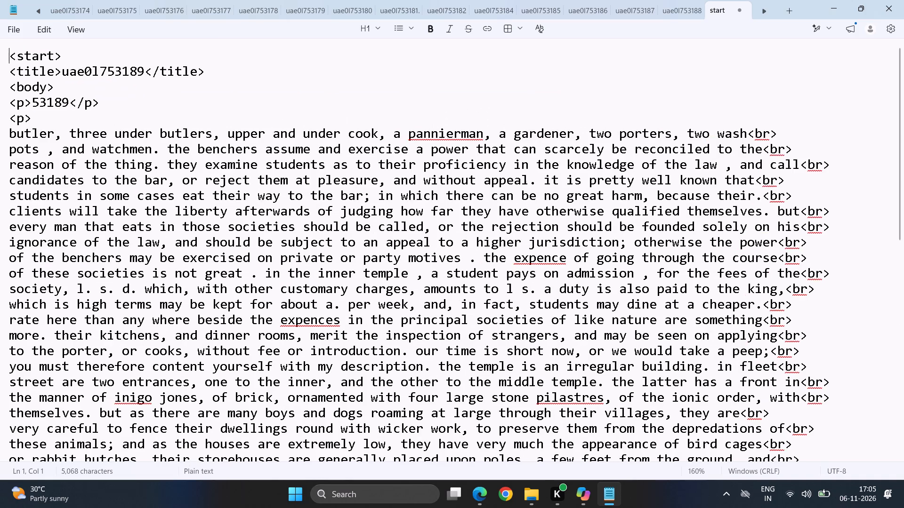
scroll(197, 156, "up", 1)
scroll(197, 156, "up", 2, "ctrl")
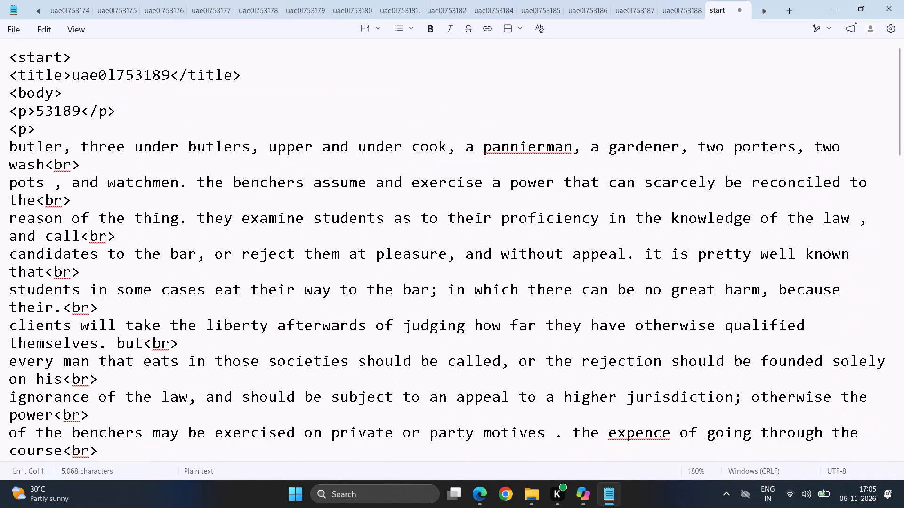
left_click(324, 260)
scroll(324, 260, "up", 2, "ctrl")
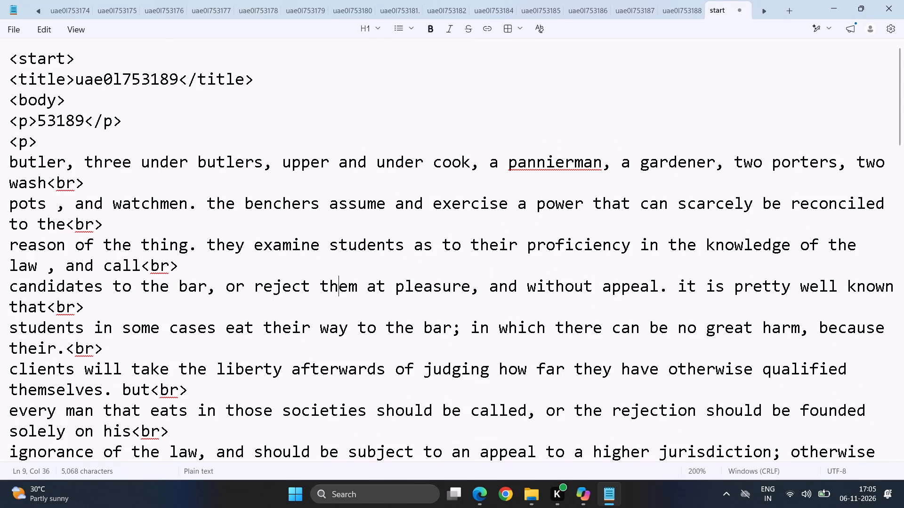
left_click_drag(178, 79, 96, 80)
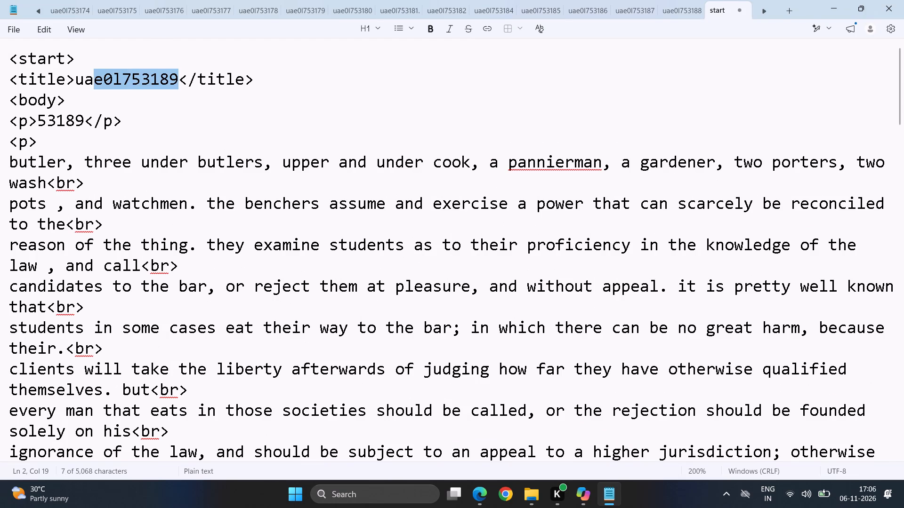
left_click_drag(96, 80, 76, 80)
right_click(91, 81)
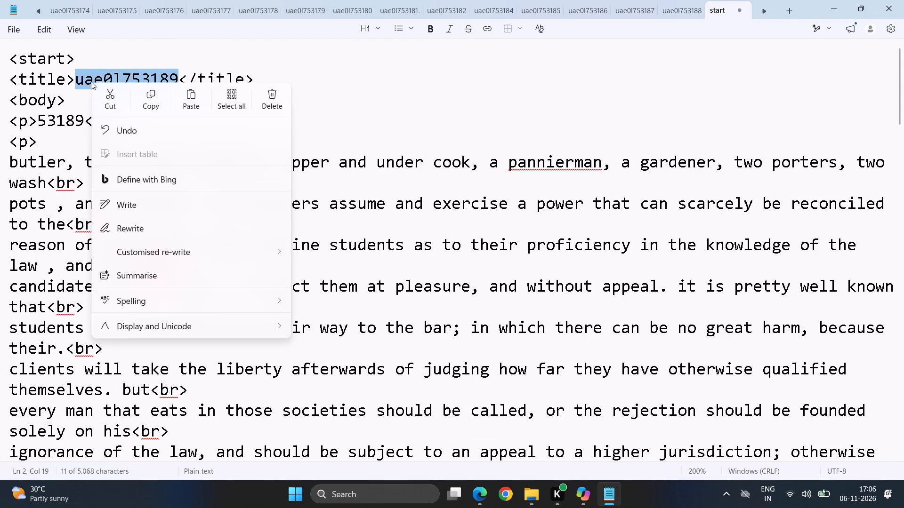
left_click(153, 103)
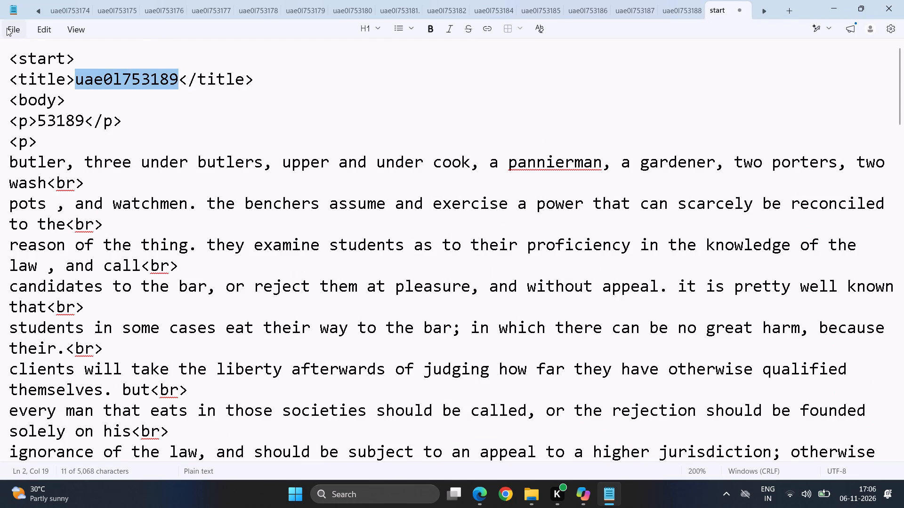
left_click(7, 28)
left_click(40, 160)
key("BackSpace")
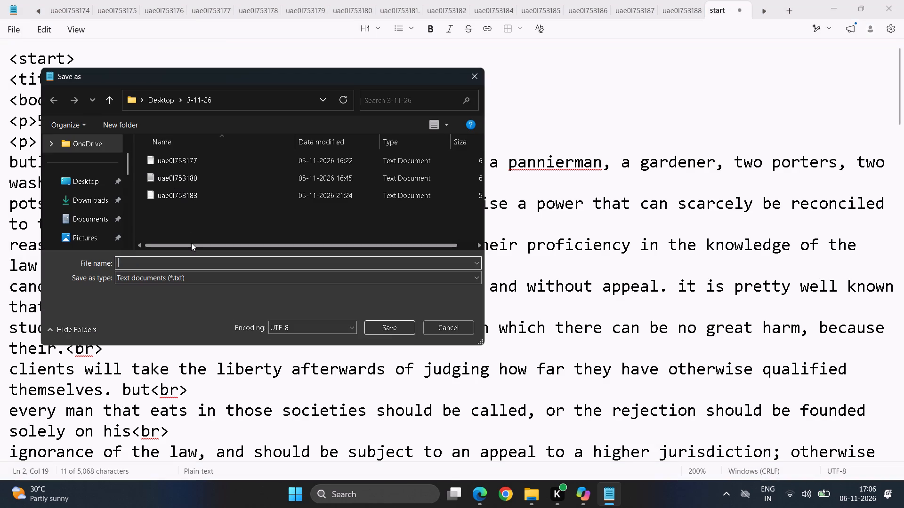
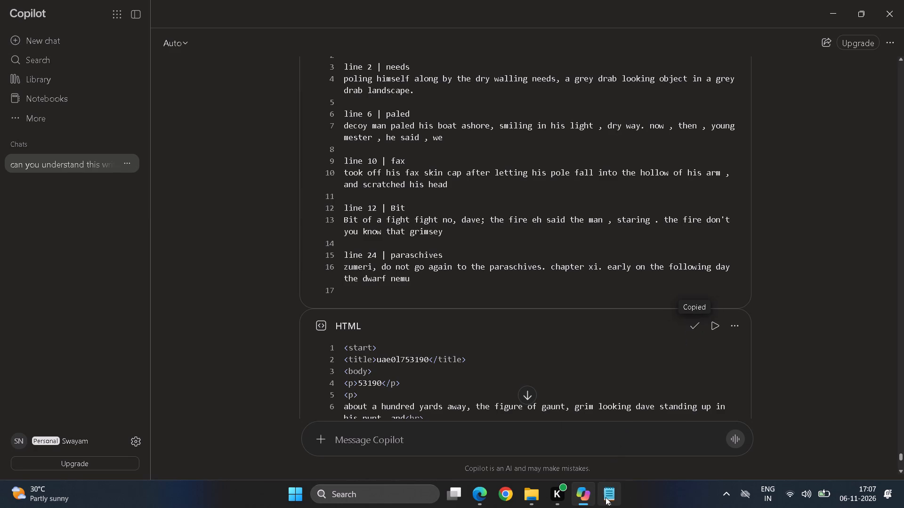
left_click(605, 497)
key("Return")
key("Return")
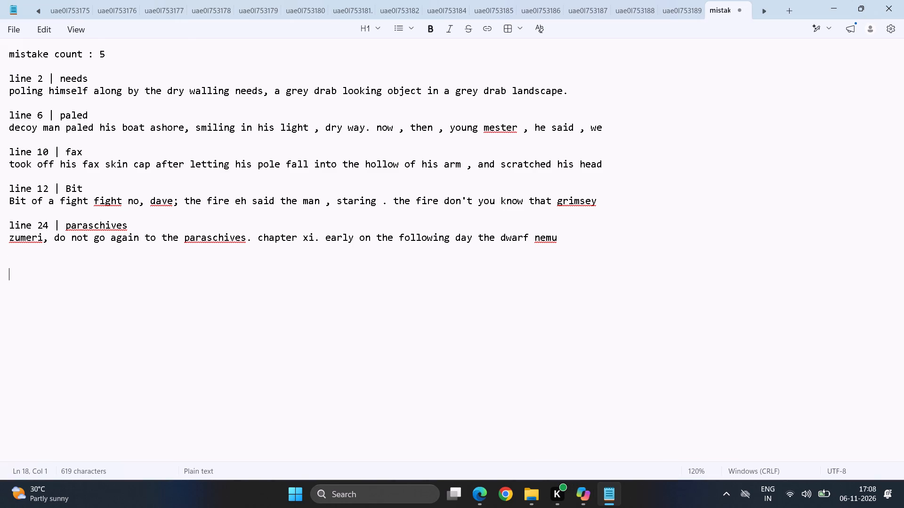
key("ctrl+v")
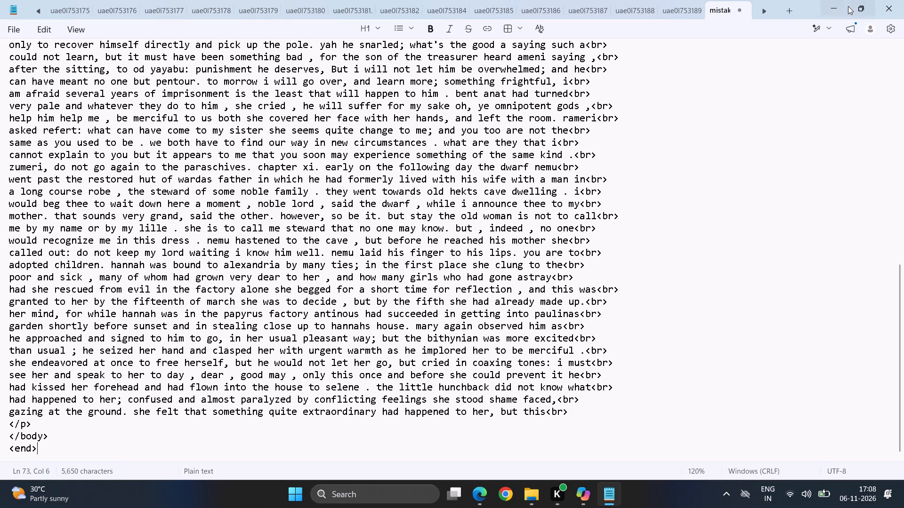
left_click(811, 84)
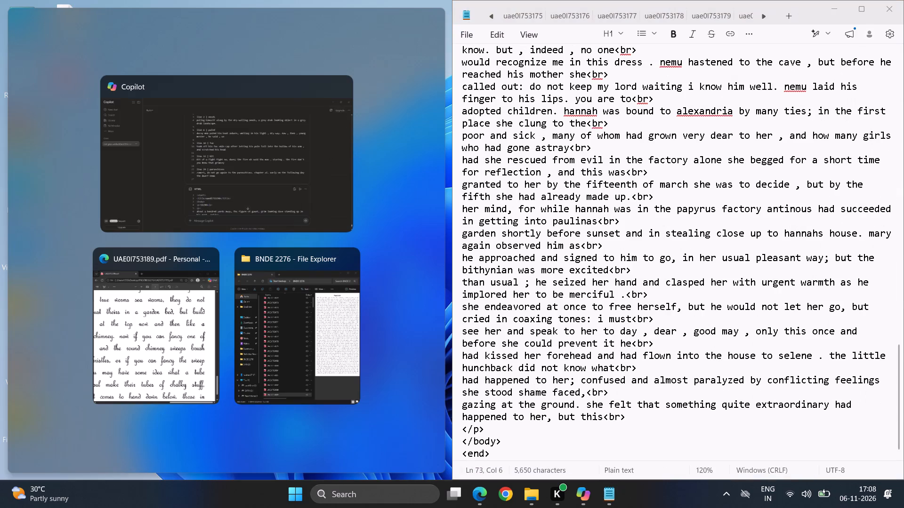
left_click(204, 254)
left_click(210, 317)
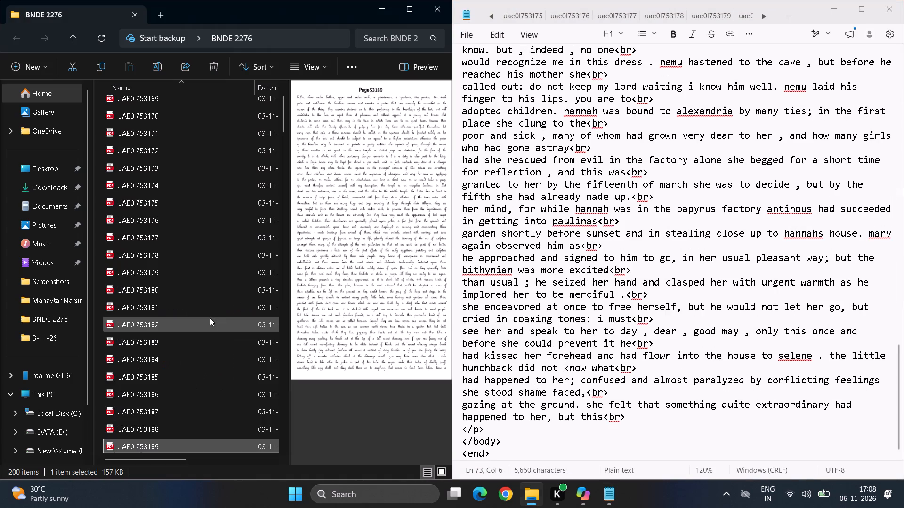
scroll(197, 422, "down", 1)
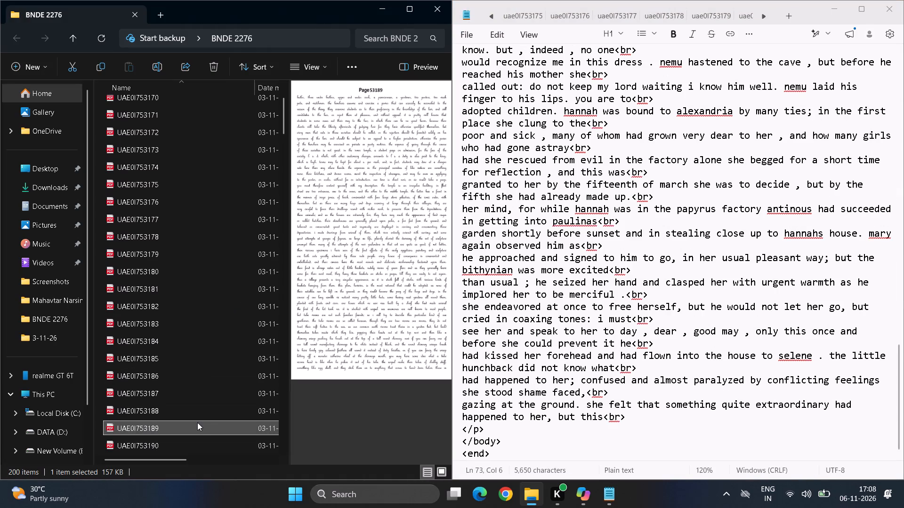
double_click(197, 446)
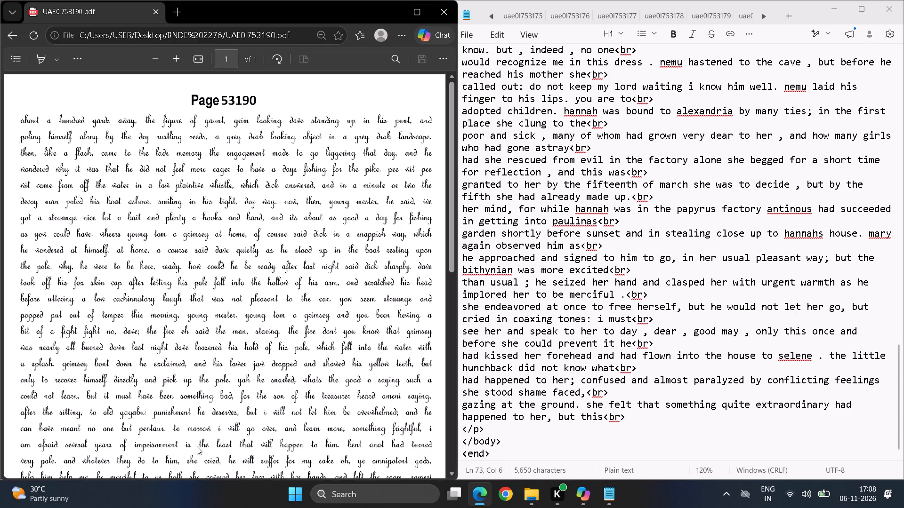
Check flagged line 2 against the enlarged PDF and correct the flagged word after "dry walling" in the transcription to "reeds".
scroll(639, 218, "up", 10)
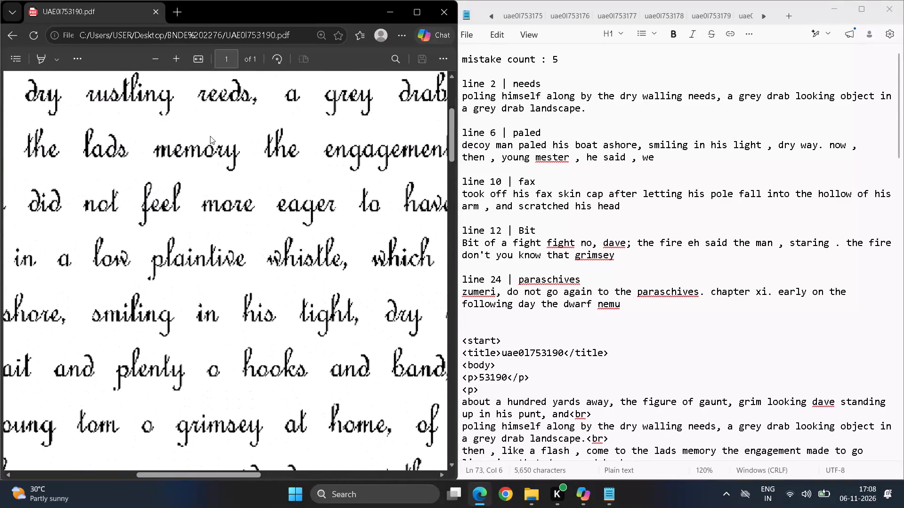
scroll(210, 136, "up", 1)
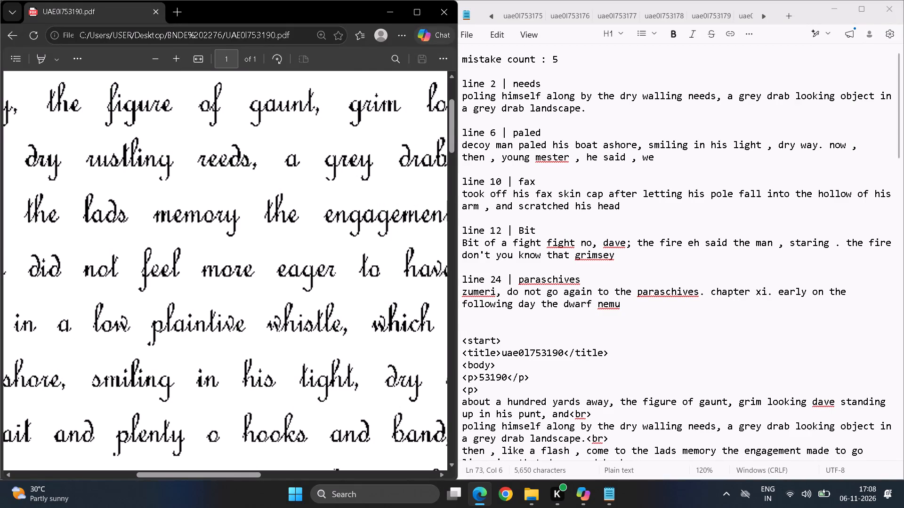
scroll(611, 412, "down", 1)
left_click(693, 427)
key("BackSpace")
key("r")
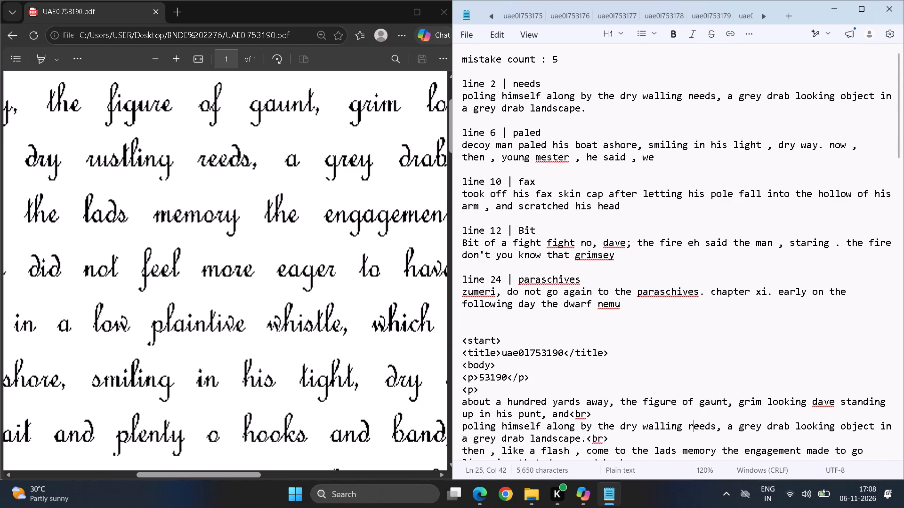
Check flagged line 6 against the PDF and correct the word after "decoy man" in the transcription to "poled".
scroll(241, 284, "right", 5)
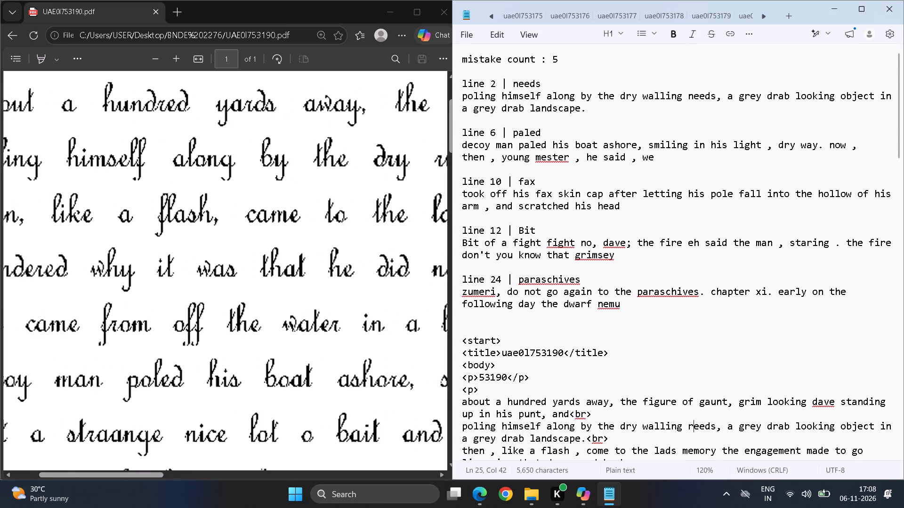
scroll(241, 284, "right", 2)
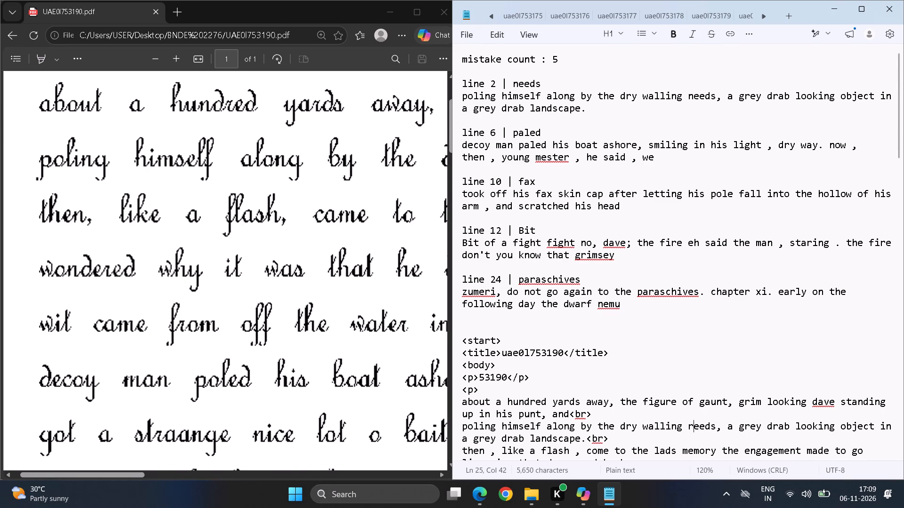
scroll(565, 418, "down", 2)
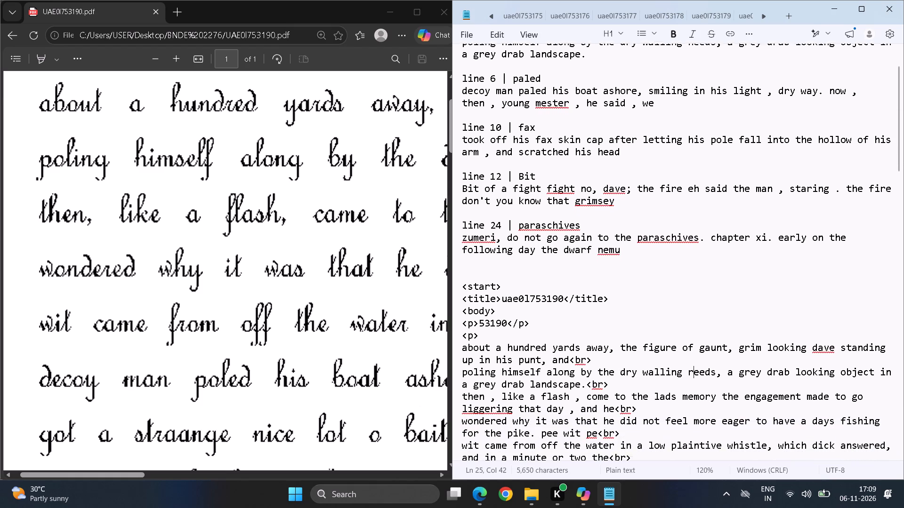
scroll(565, 418, "down", 1)
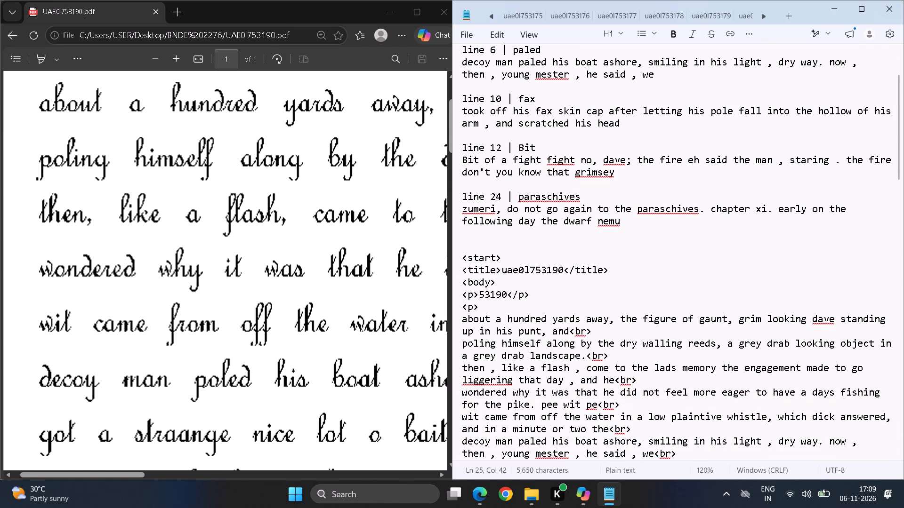
left_click(529, 445)
key("BackSpace")
key("o")
Check flagged line 10 against the PDF and correct the word before "skin cap" in the transcription to "fox".
scroll(242, 370, "down", 1)
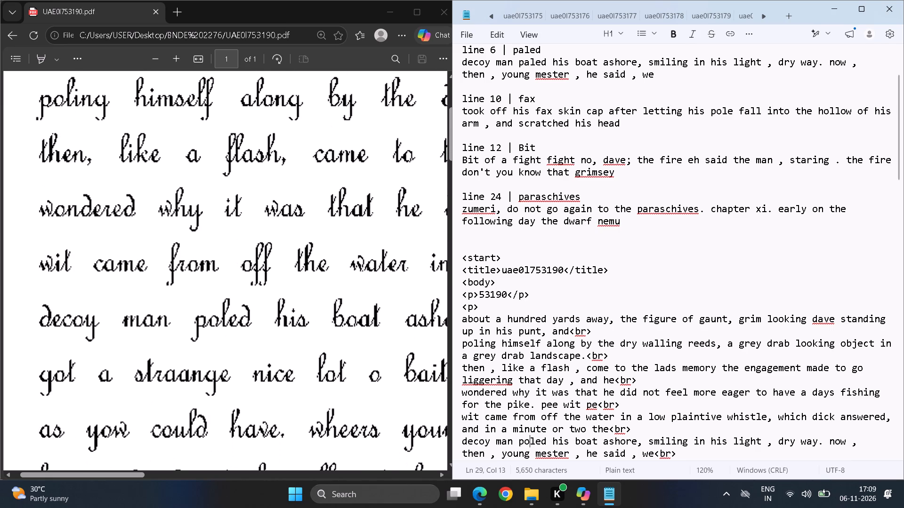
scroll(242, 370, "down", 2)
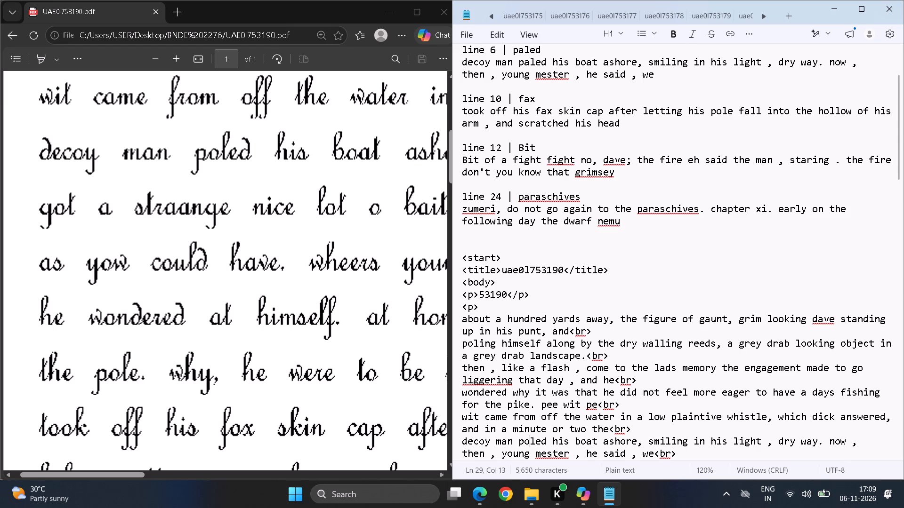
scroll(556, 414, "down", 1)
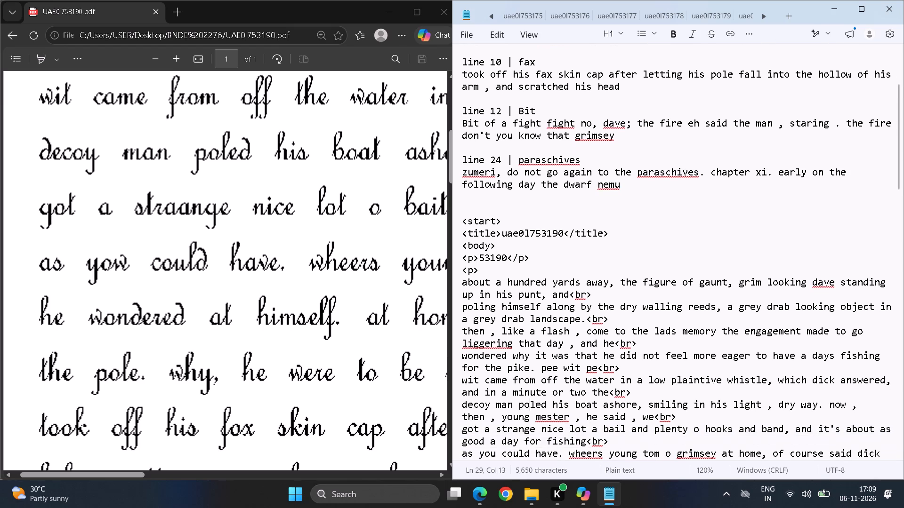
scroll(556, 414, "down", 1)
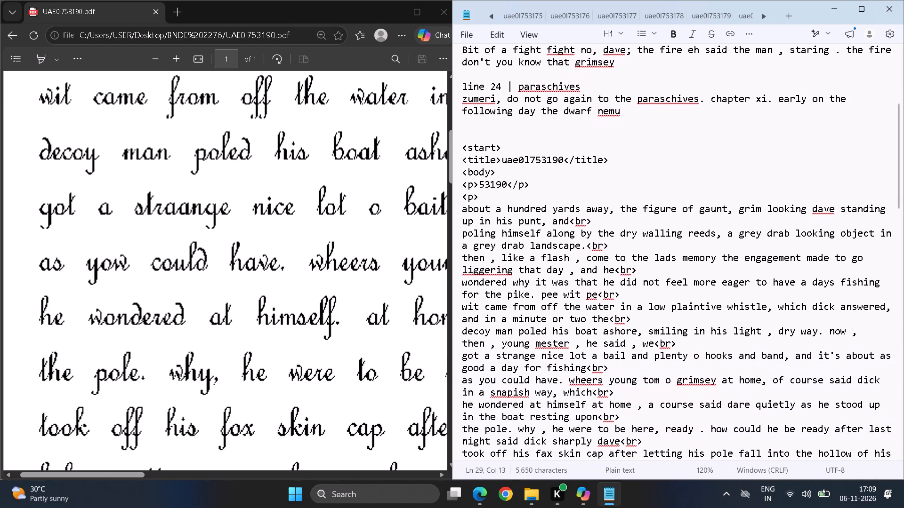
left_click(547, 453)
key("BackSpace")
key("o")
Check flagged line 12, the one with "Bit of a fight", against the handwriting in the UAE0l753190 PDF.
scroll(643, 304, "up", 1)
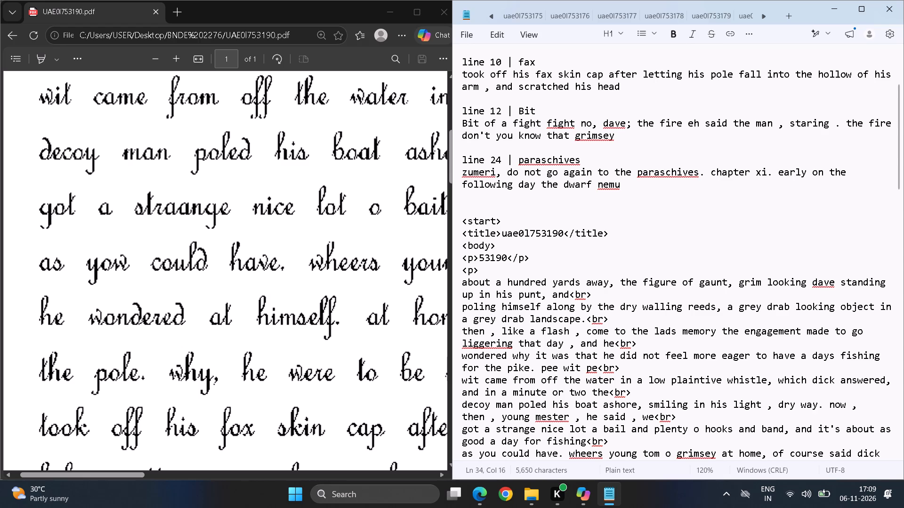
scroll(277, 333, "down", 1)
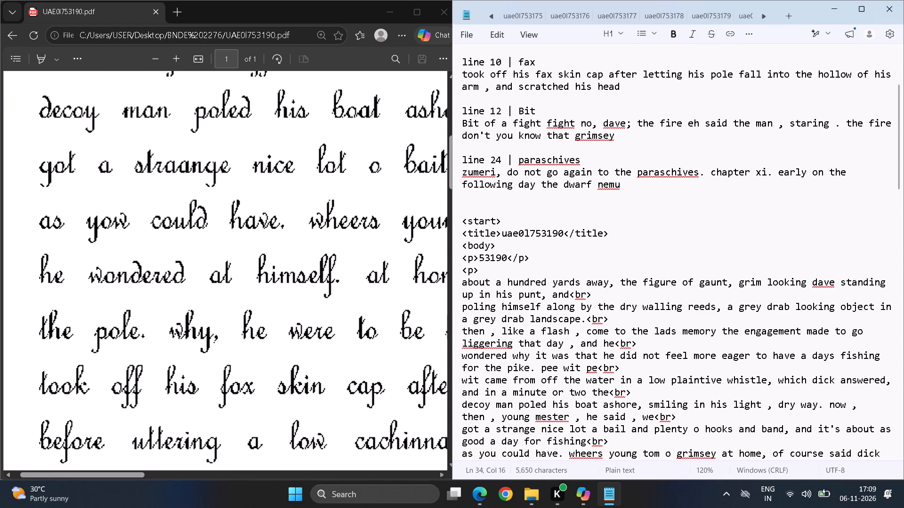
scroll(277, 333, "down", 2)
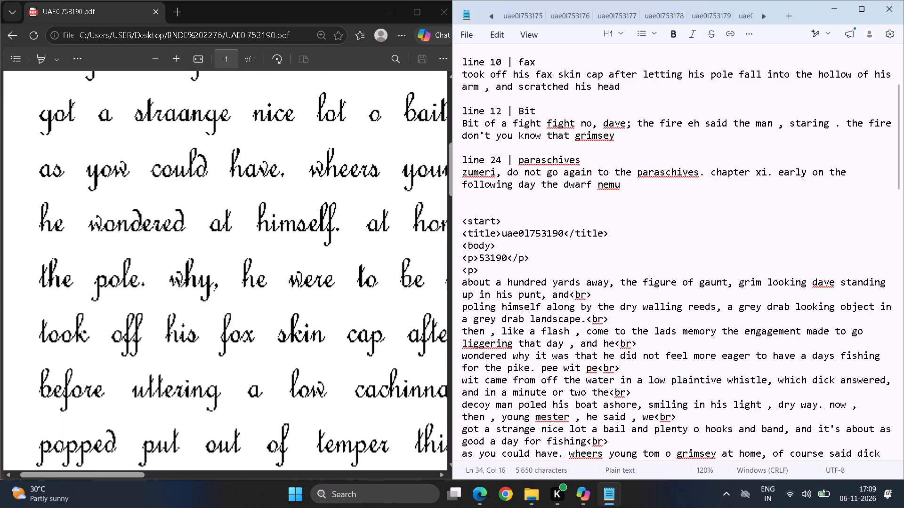
scroll(277, 333, "down", 4)
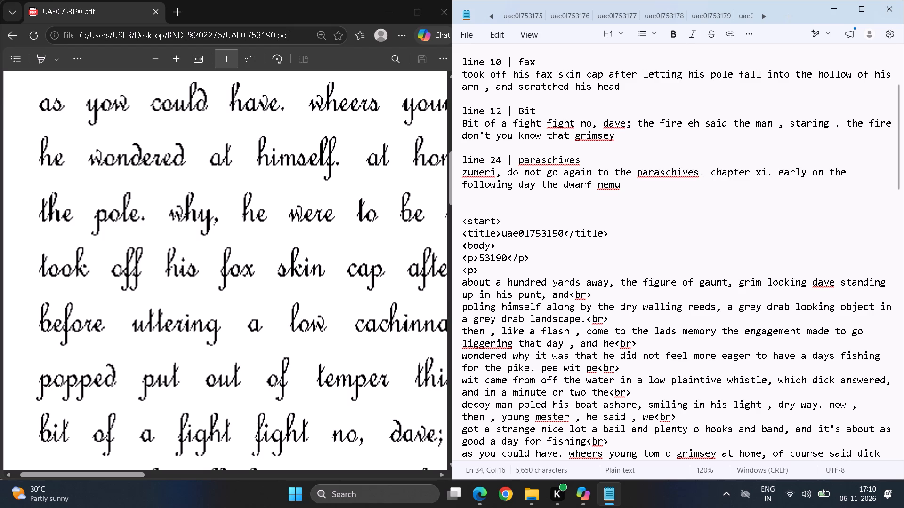
Check flagged line 24 against the PDF and correct the word before "do not go again" in the transcription to "rumeri".
scroll(270, 367, "down", 2)
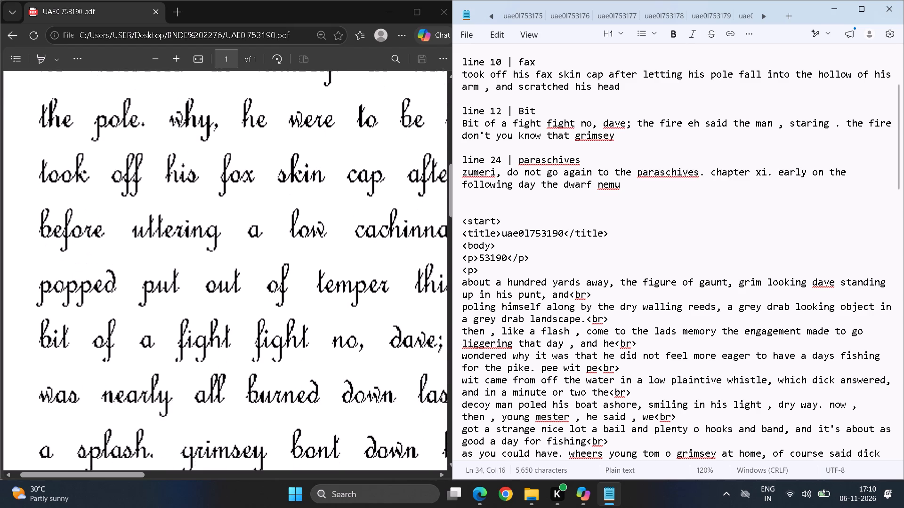
scroll(270, 367, "down", 3)
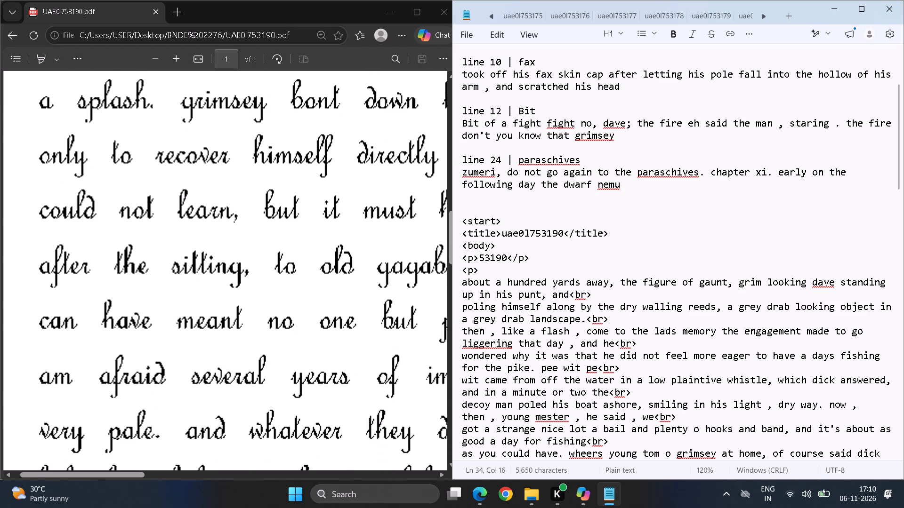
scroll(270, 367, "down", 4)
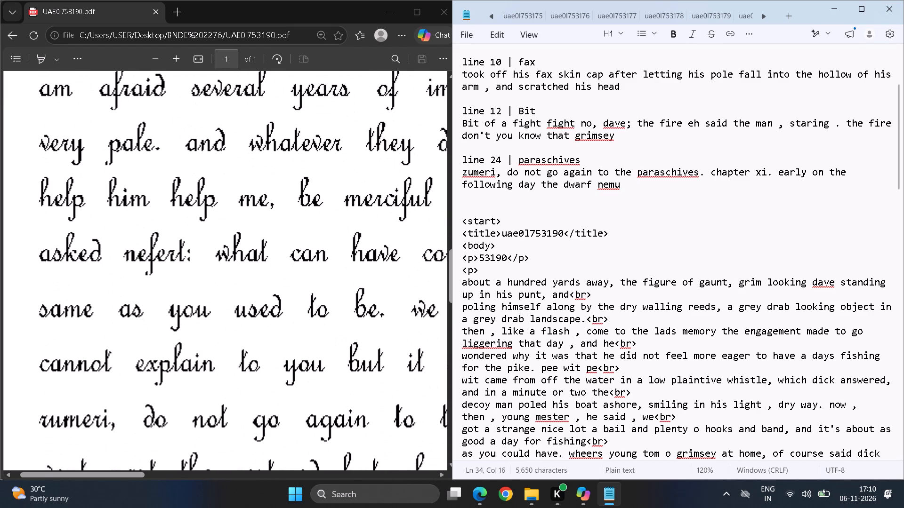
scroll(270, 367, "down", 4)
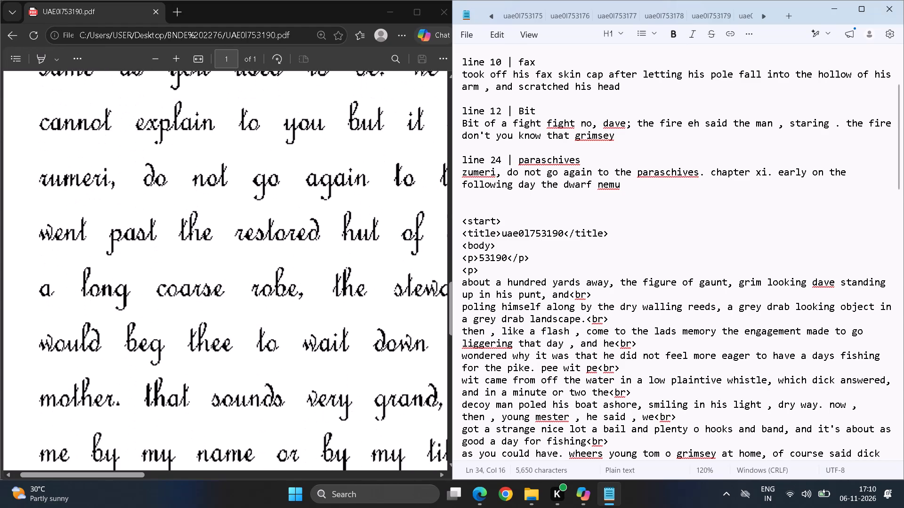
scroll(270, 367, "down", 4)
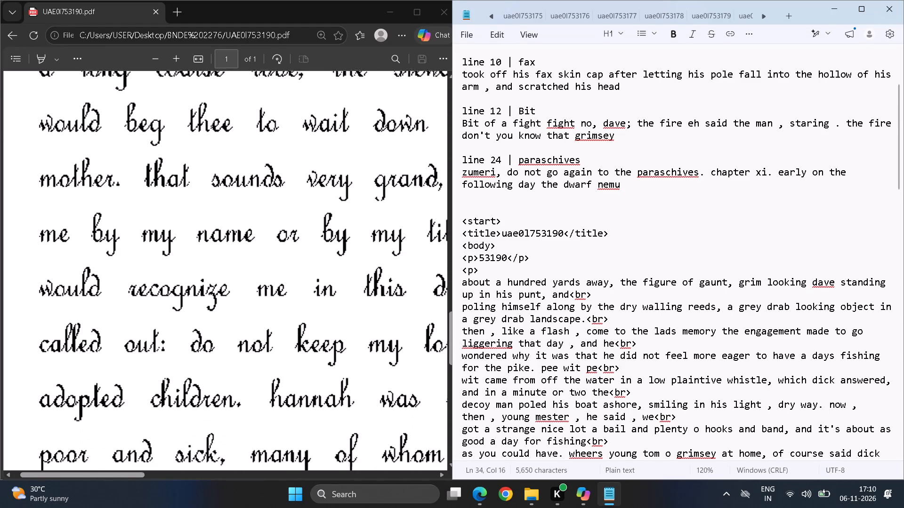
scroll(270, 367, "down", 4)
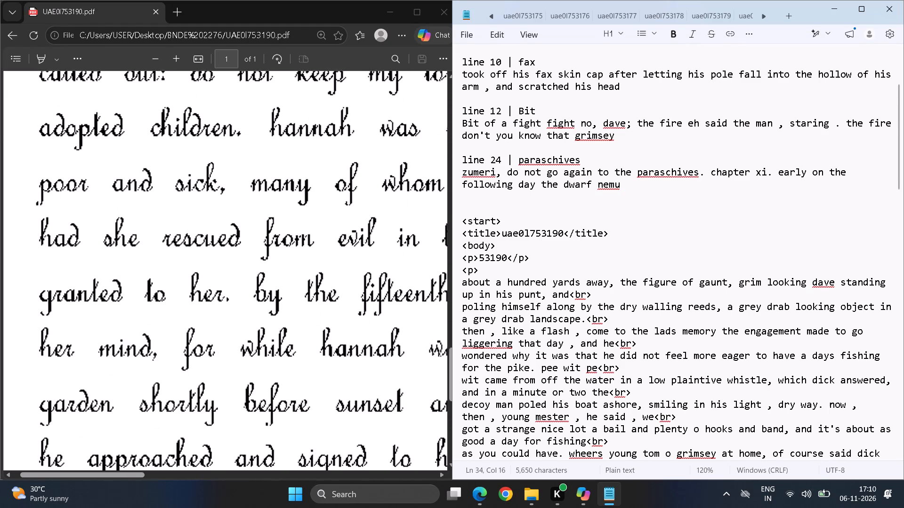
scroll(270, 367, "down", 4)
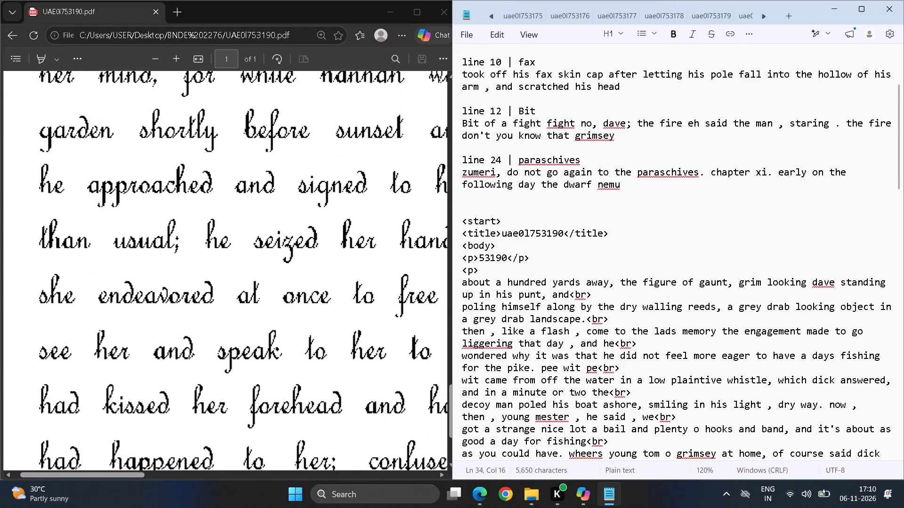
scroll(270, 367, "down", 4)
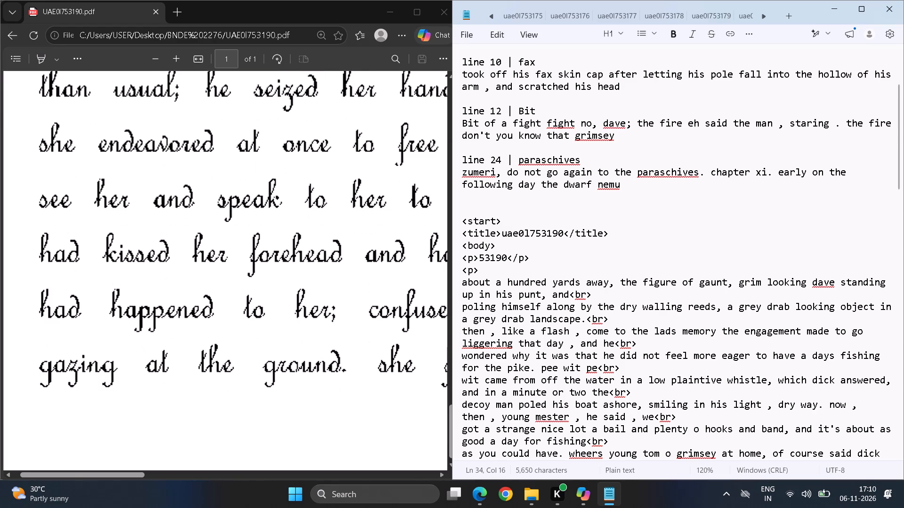
scroll(270, 367, "down", 1)
scroll(270, 367, "up", 3)
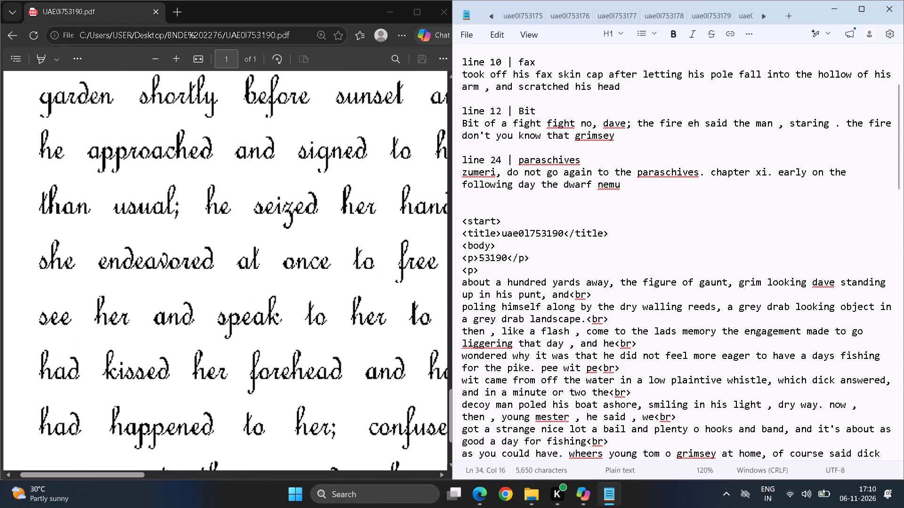
scroll(270, 367, "up", 2)
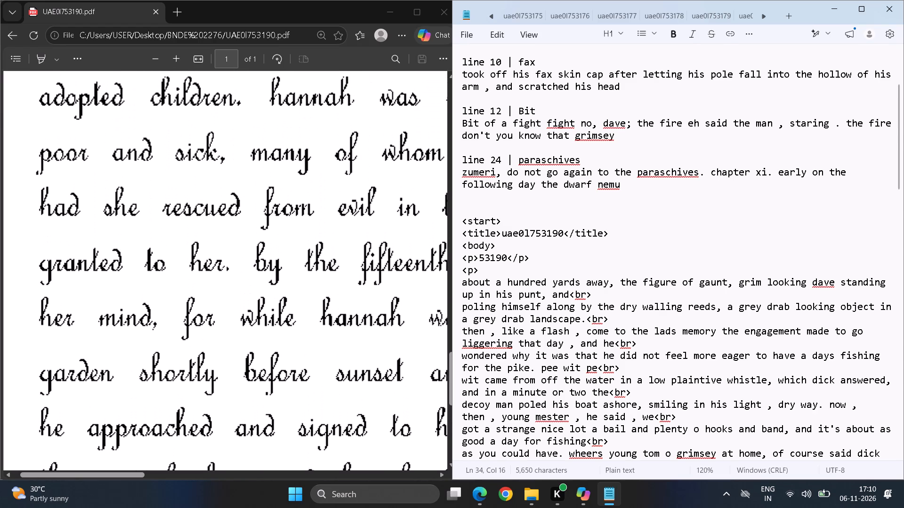
scroll(270, 367, "left", 2)
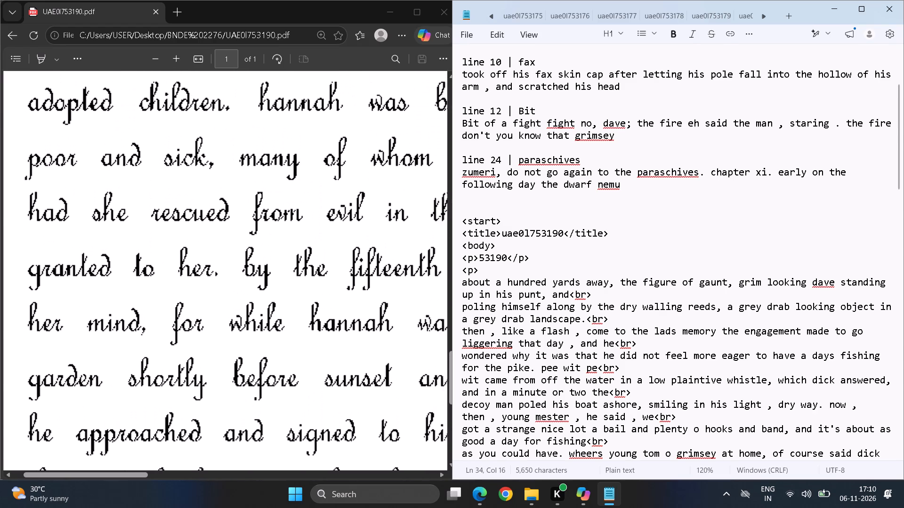
scroll(270, 367, "left", 6)
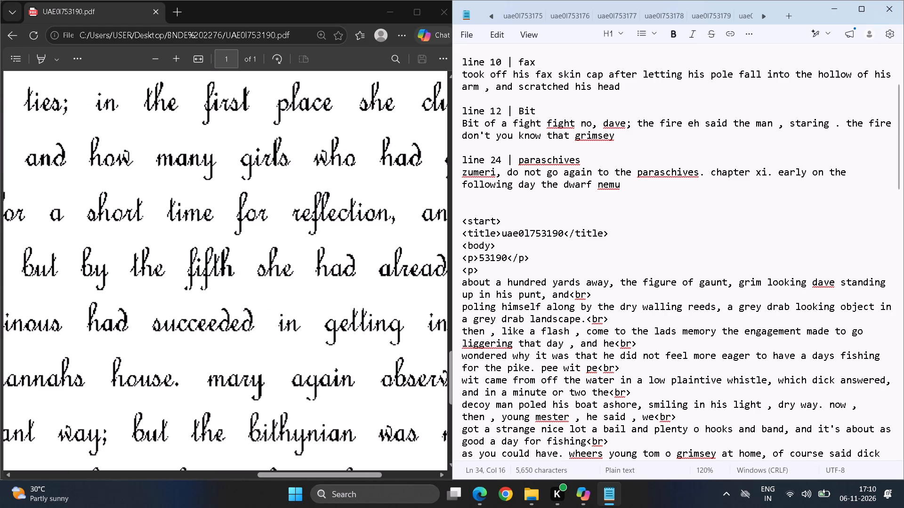
scroll(270, 367, "left", 4)
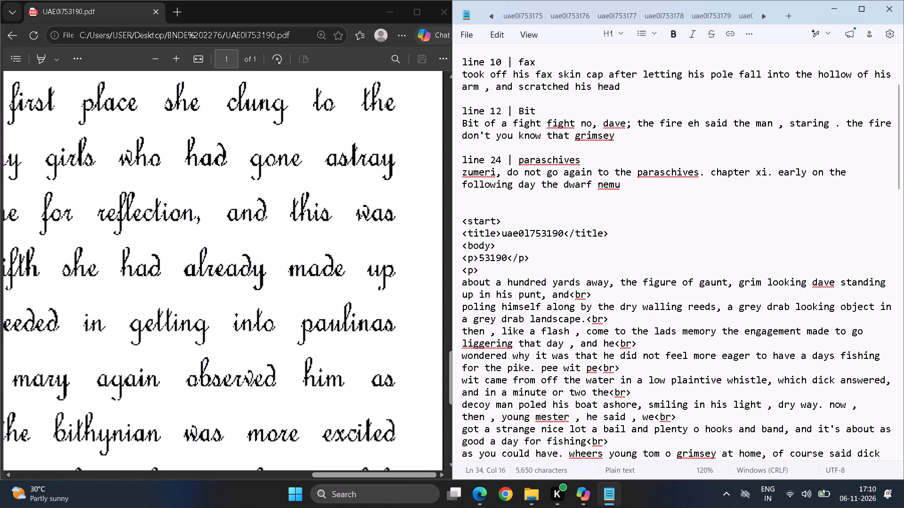
scroll(340, 379, "up", 3)
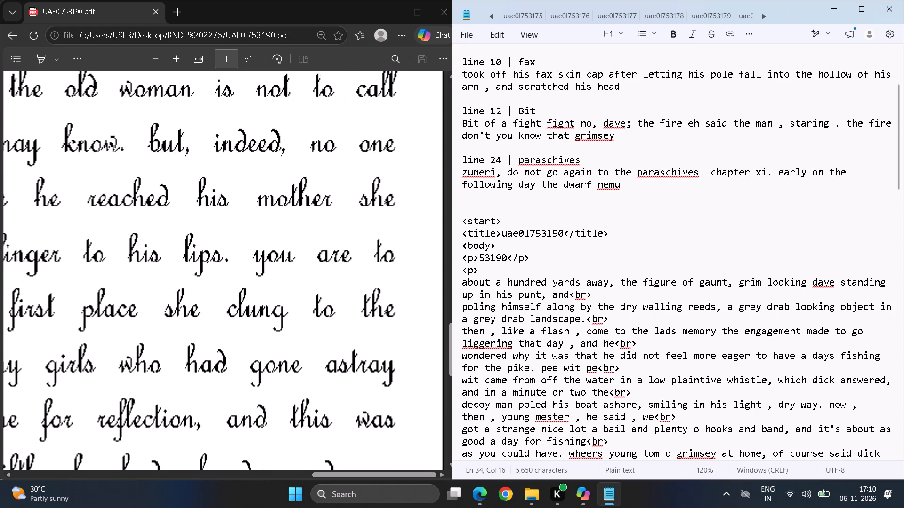
scroll(340, 379, "up", 4)
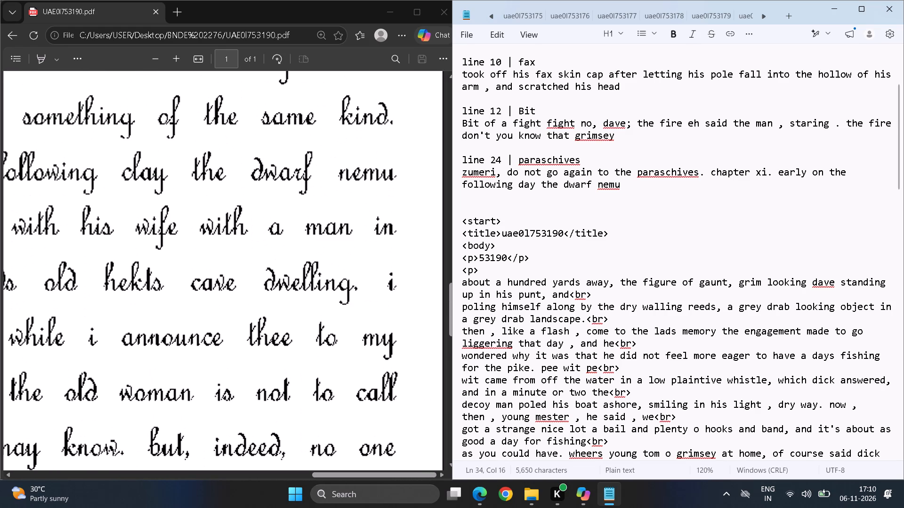
scroll(309, 186, "right", 3)
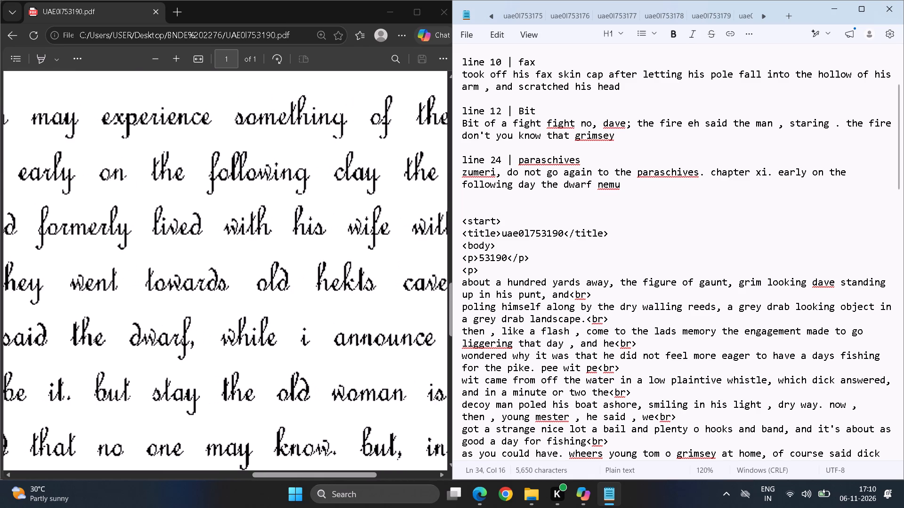
scroll(309, 186, "right", 8)
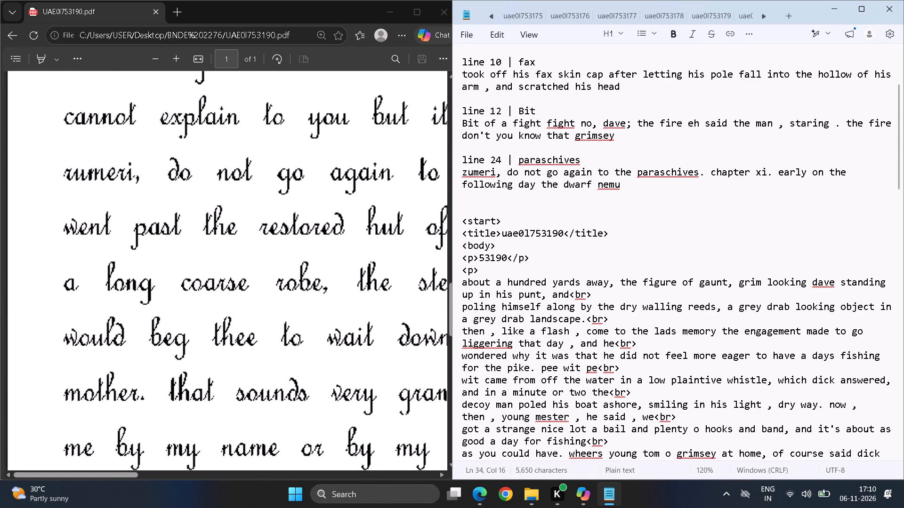
scroll(585, 245, "down", 2)
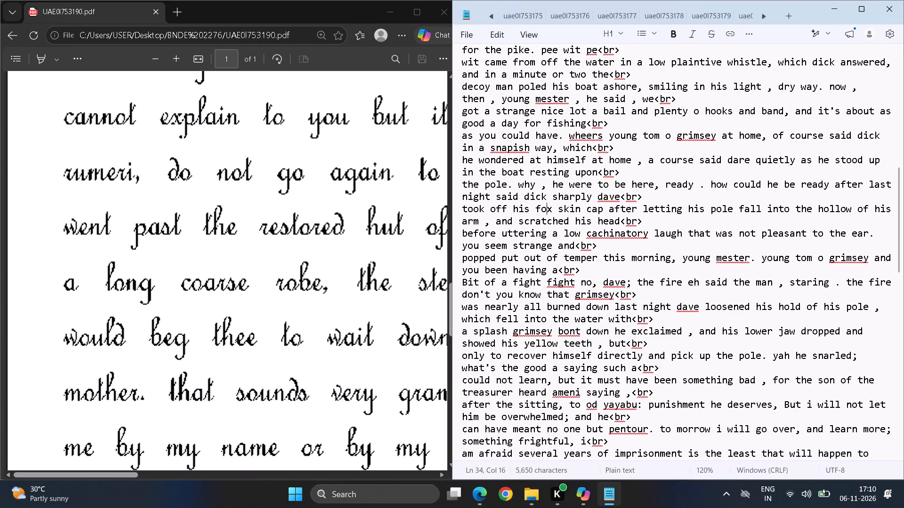
scroll(526, 351, "down", 1)
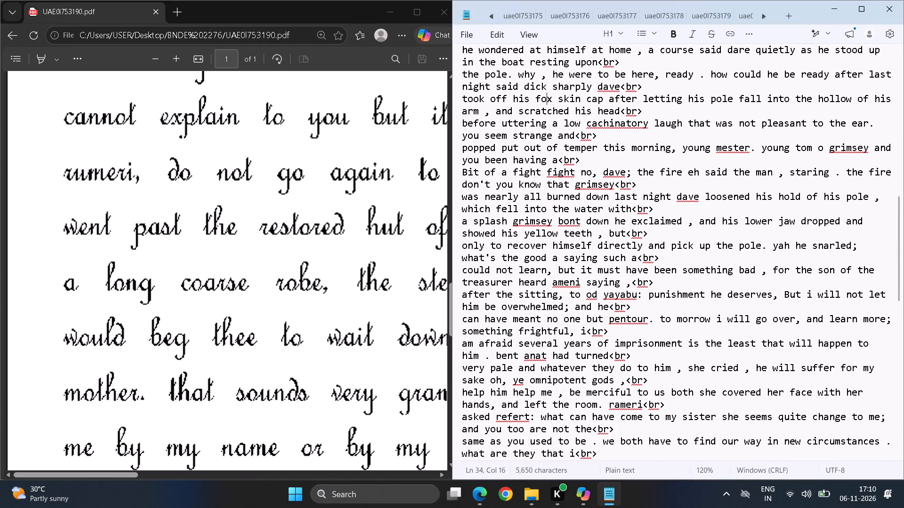
scroll(479, 340, "down", 1)
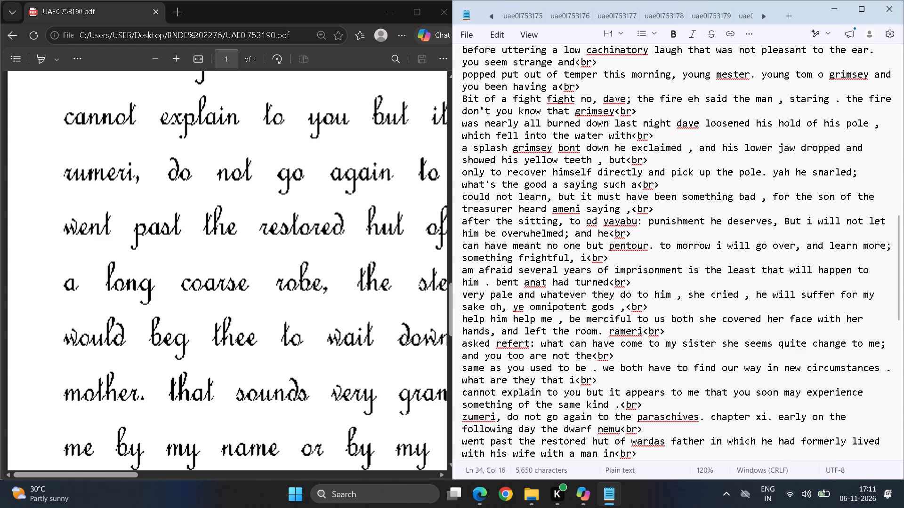
left_click(470, 421)
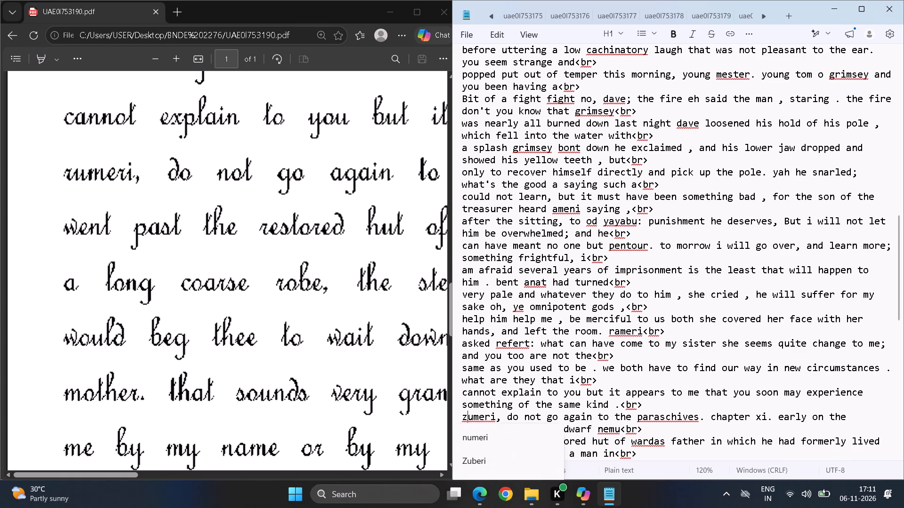
key("BackSpace")
key("r")
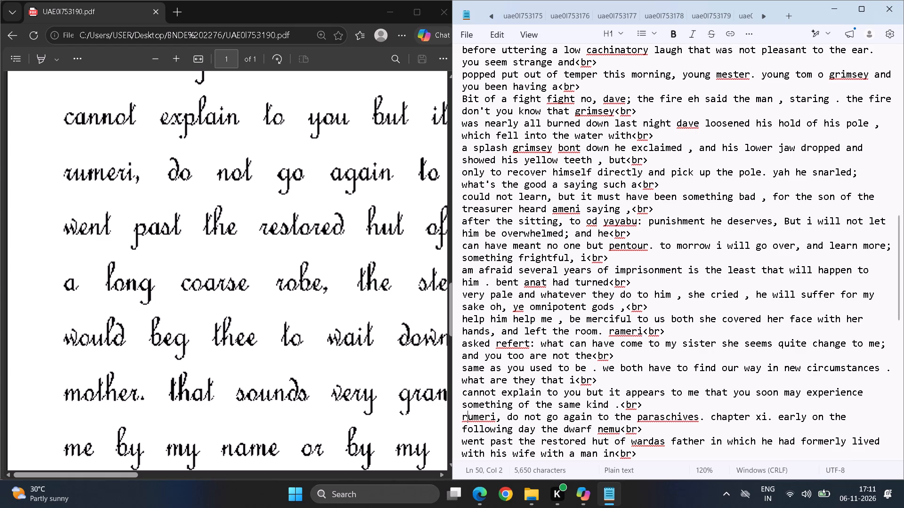
Maximize the transcription document and delete the mistake count and all flagged-line entries above the <start> tag.
scroll(640, 308, "up", 4)
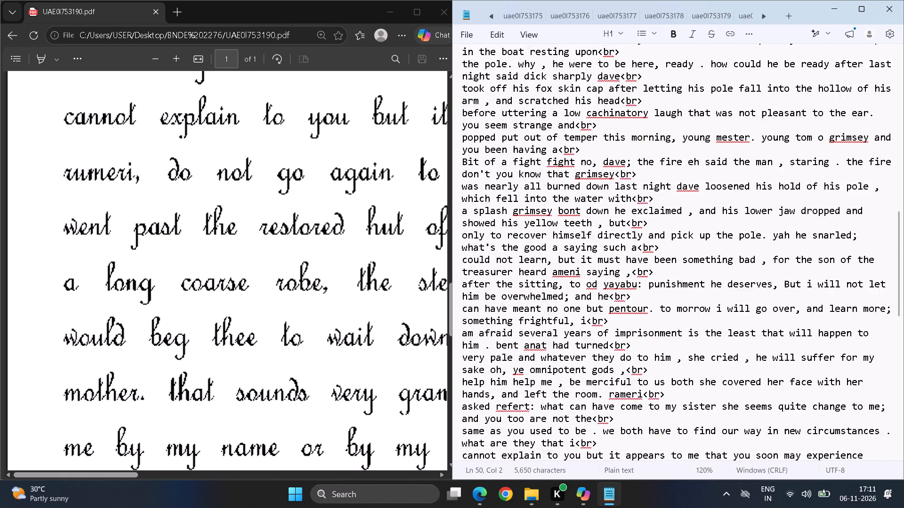
scroll(640, 308, "up", 3)
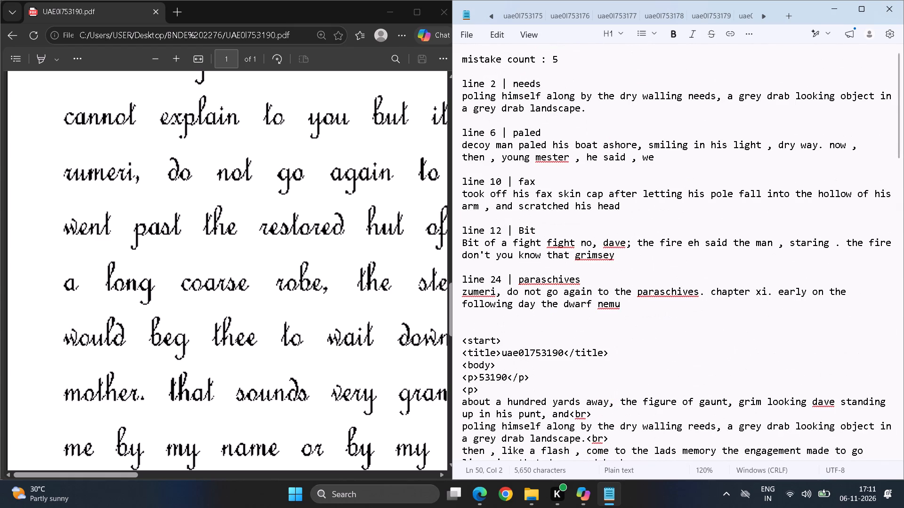
left_click(854, 8)
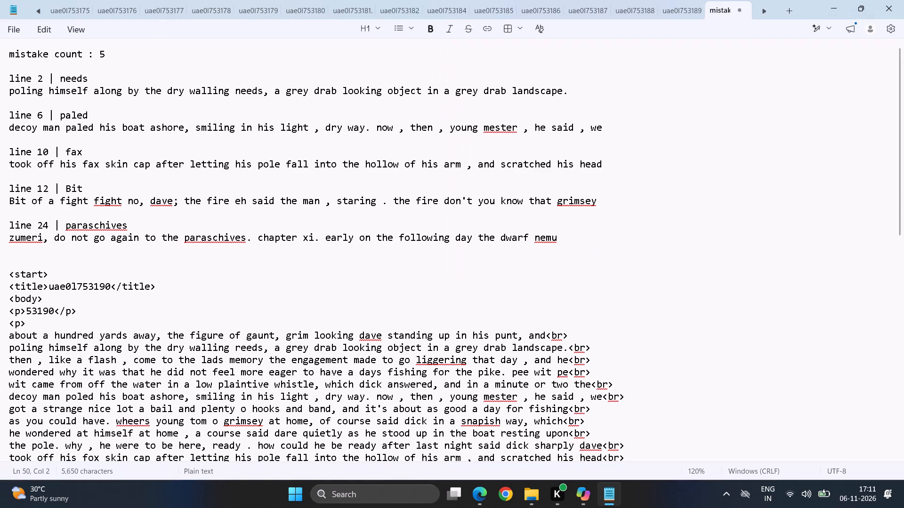
left_click_drag(11, 278, 0, 74)
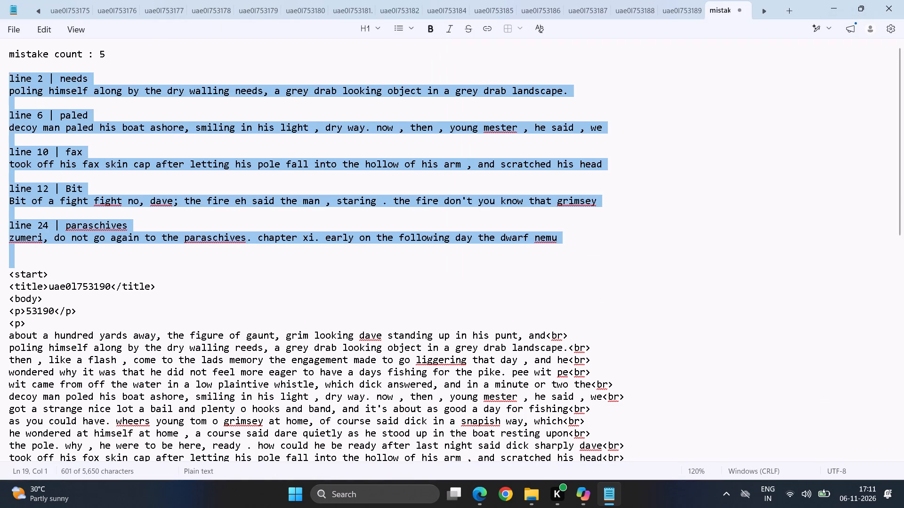
left_click_drag(0, 74, 0, 30)
key("BackSpace")
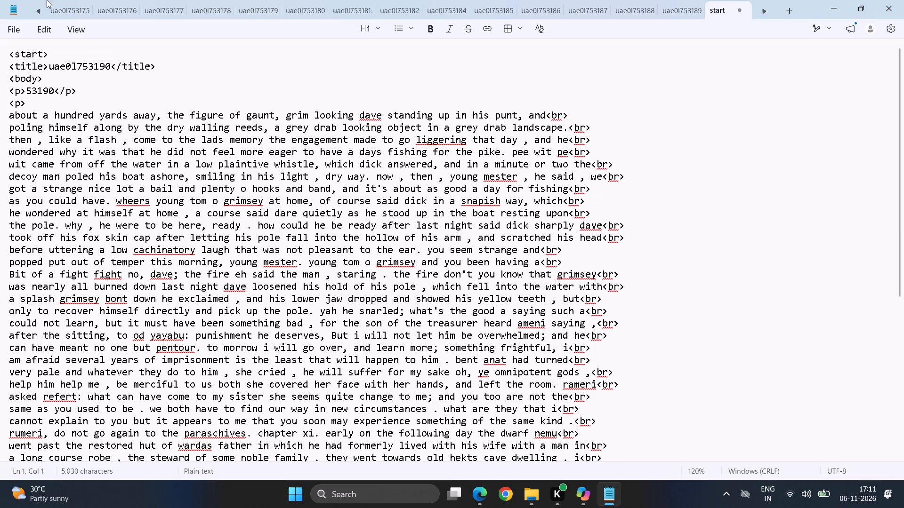
Save the transcription in the 3-11-26 folder as uae0l753190.html, reusing the page code copied from its title line.
left_click_drag(49, 63, 70, 63)
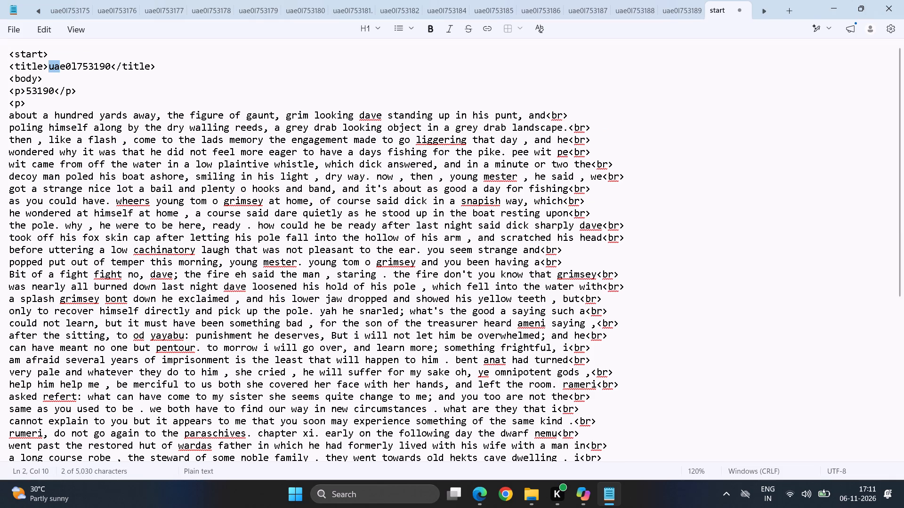
left_click_drag(70, 63, 107, 69)
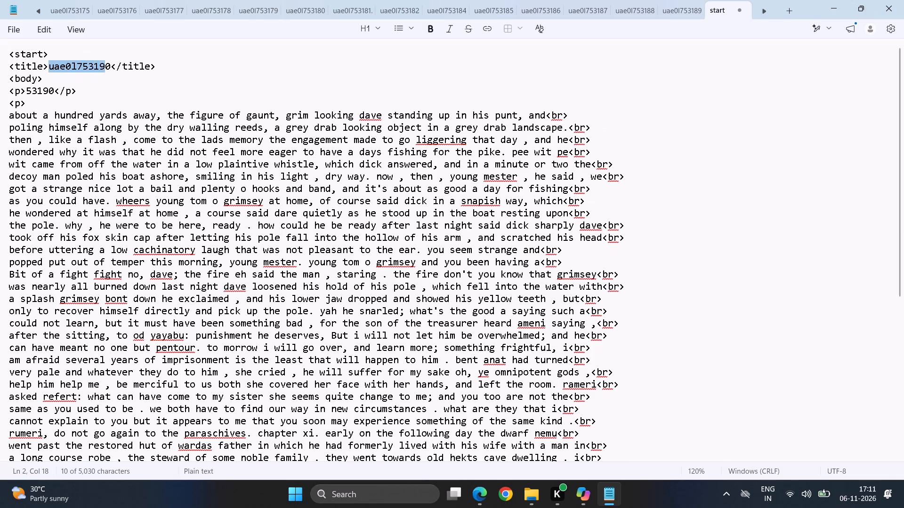
left_click_drag(107, 69, 109, 71)
left_click(93, 62)
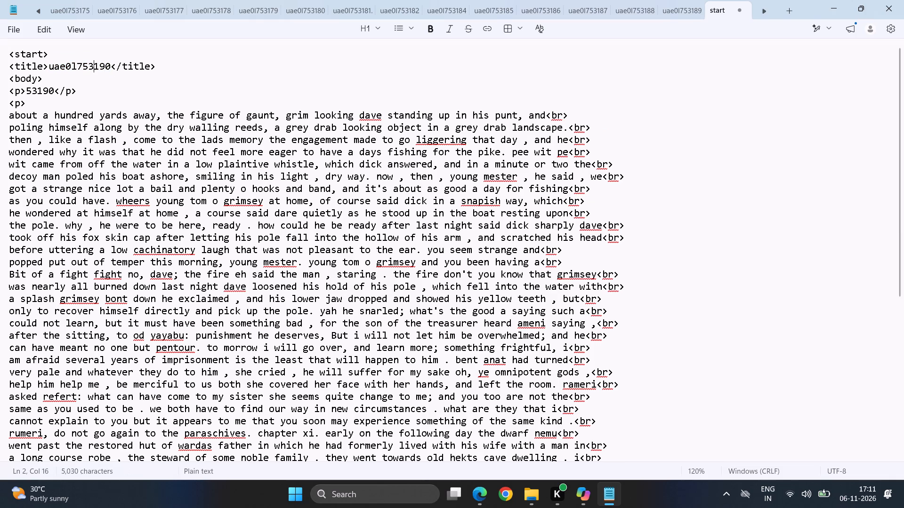
left_click_drag(111, 66, 53, 67)
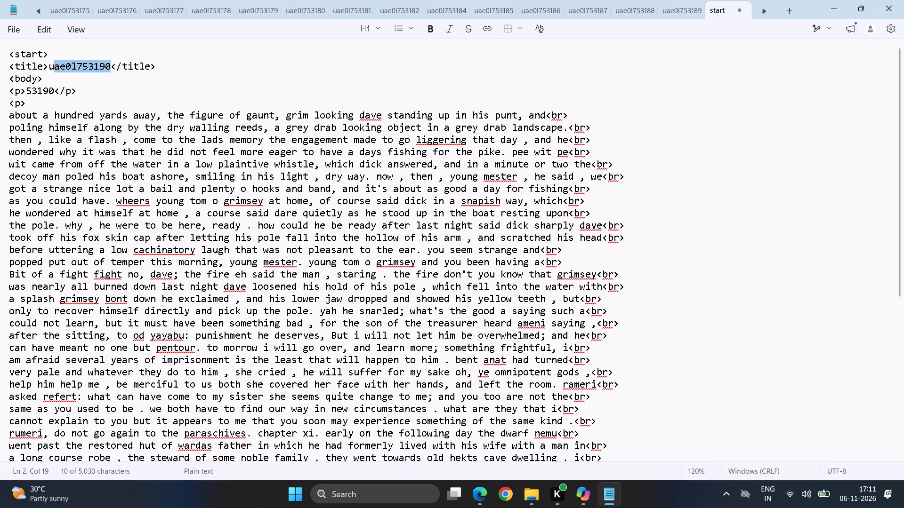
left_click_drag(53, 67, 50, 67)
right_click(64, 68)
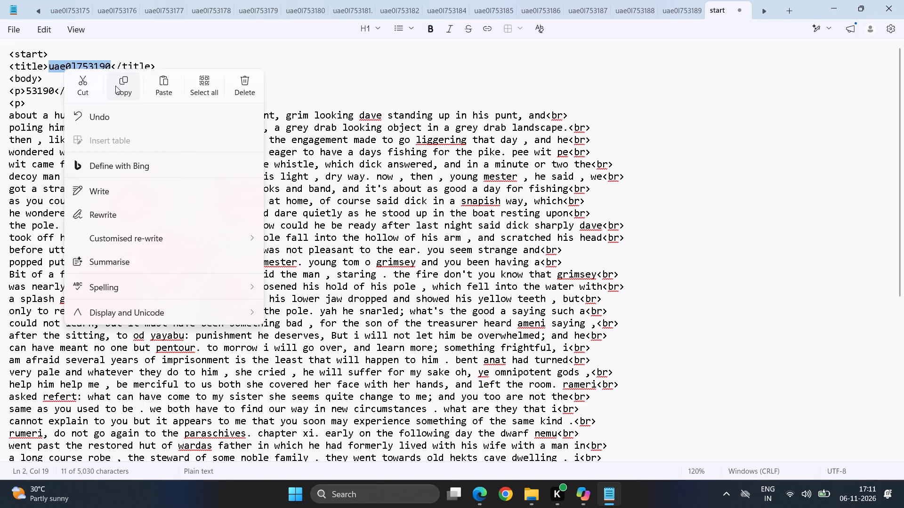
left_click(115, 86)
left_click(16, 31)
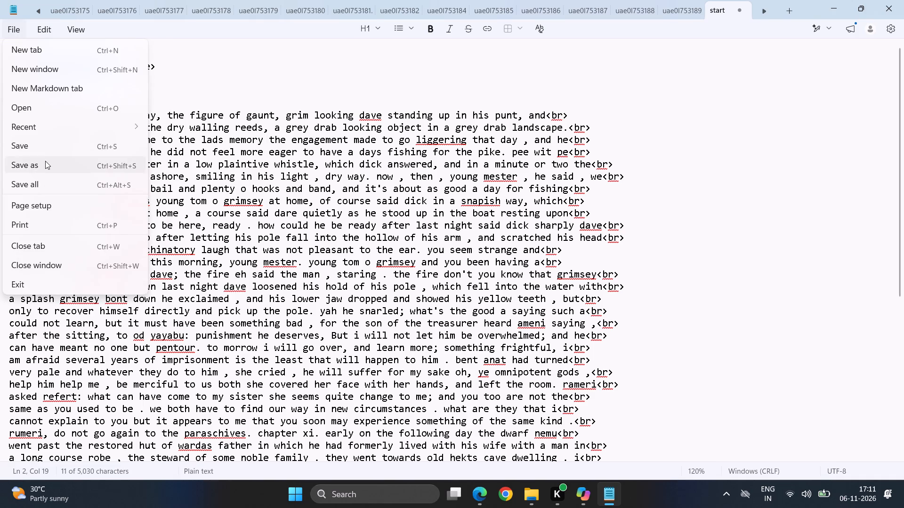
left_click(45, 161)
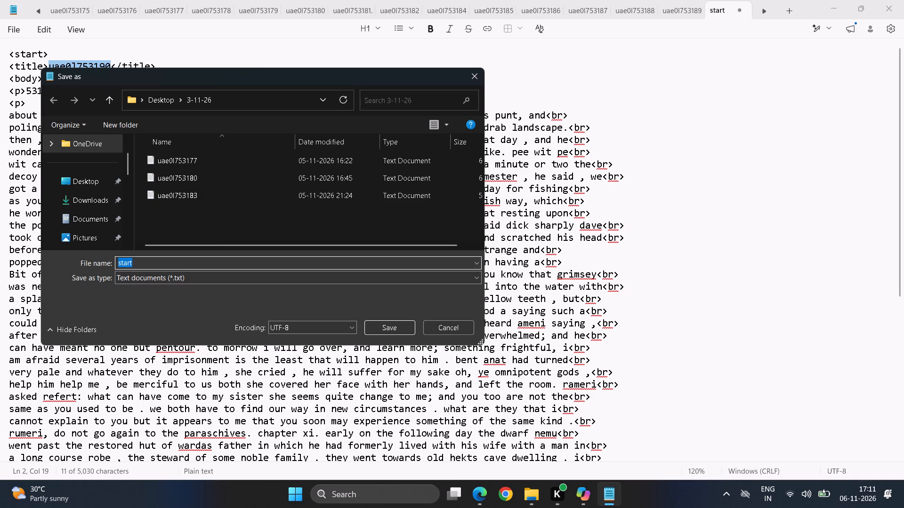
key("BackSpace")
key("ctrl+v")
left_click_drag(244, 285, 250, 278)
left_click(250, 278)
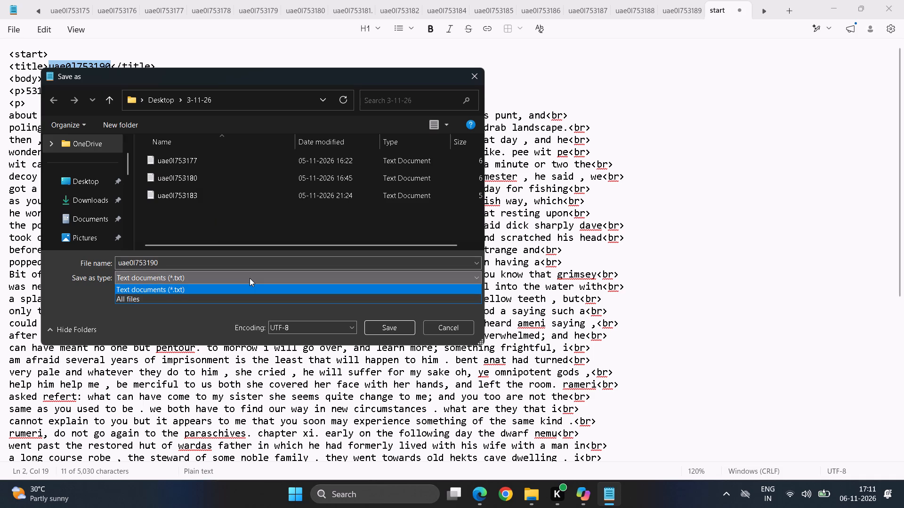
left_click(249, 261)
left_click(248, 263)
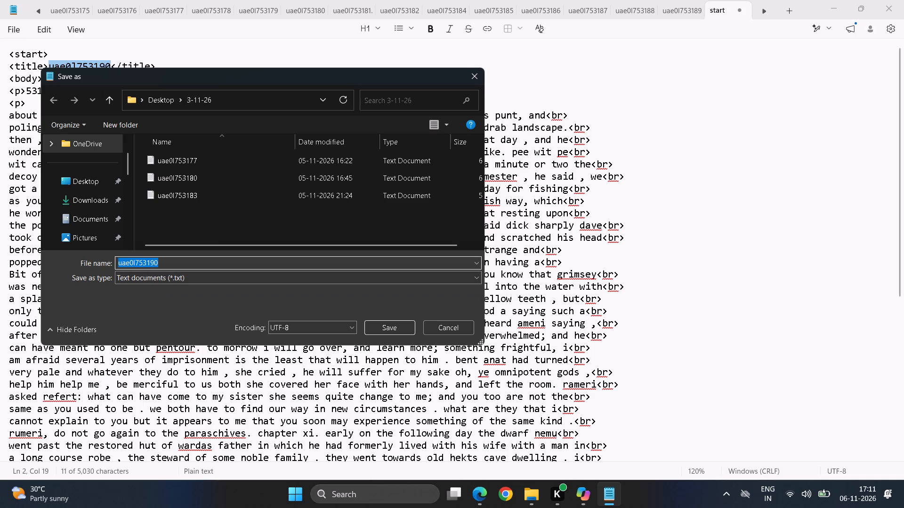
left_click(248, 263)
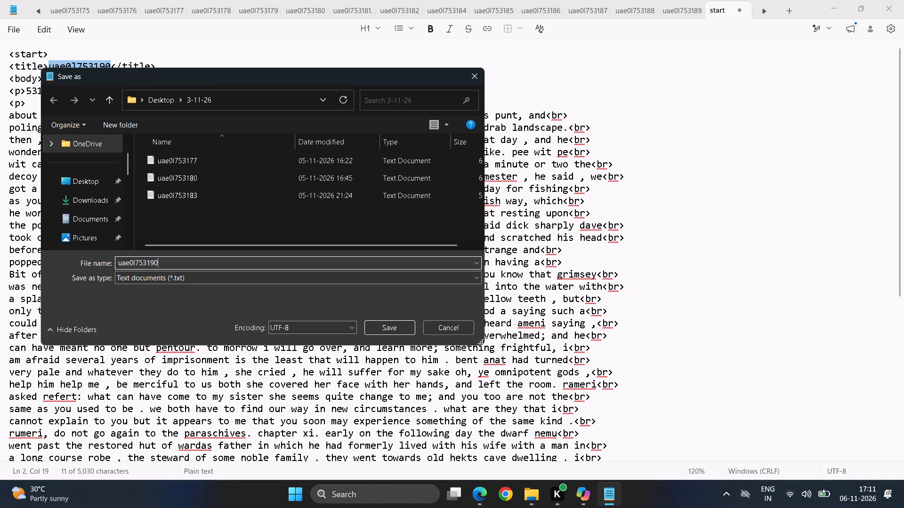
key("period")
type("html")
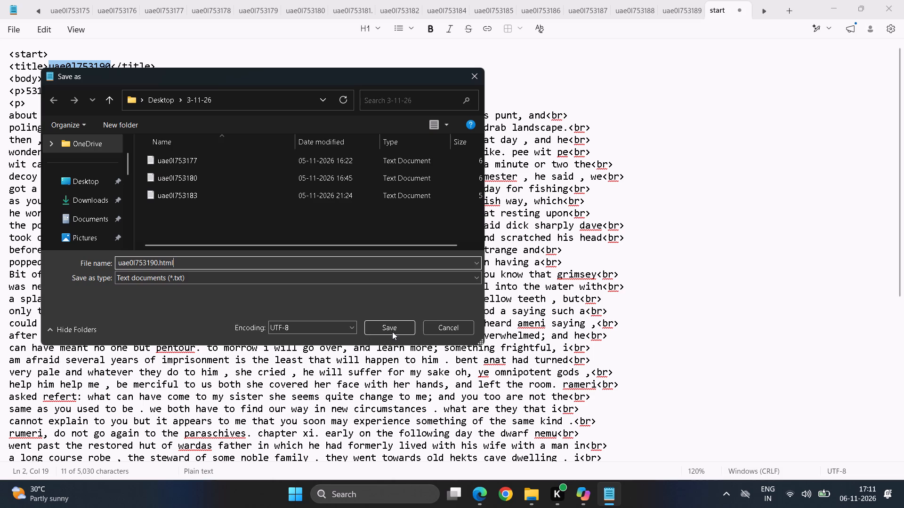
left_click(393, 329)
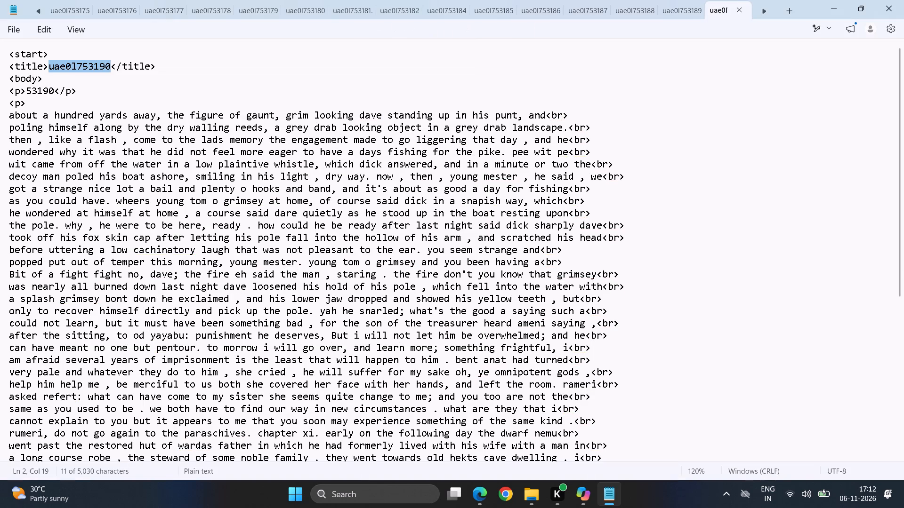
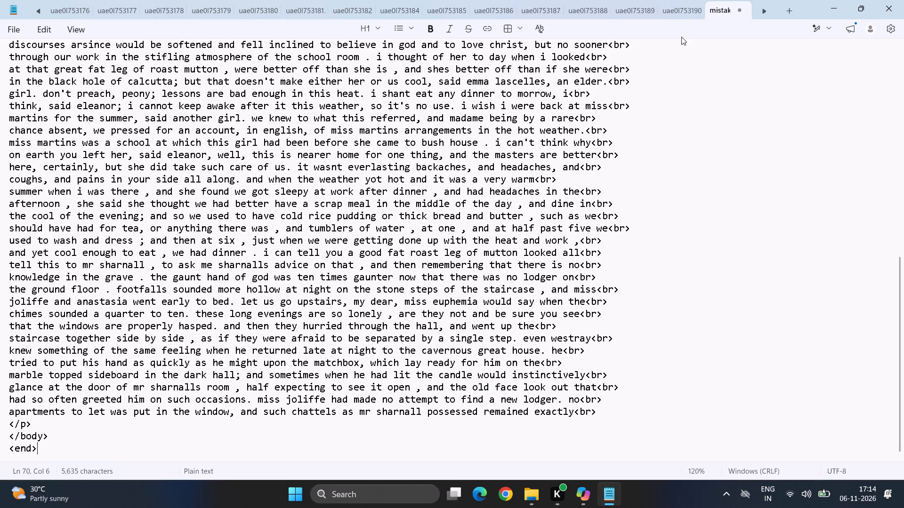
left_click(811, 74)
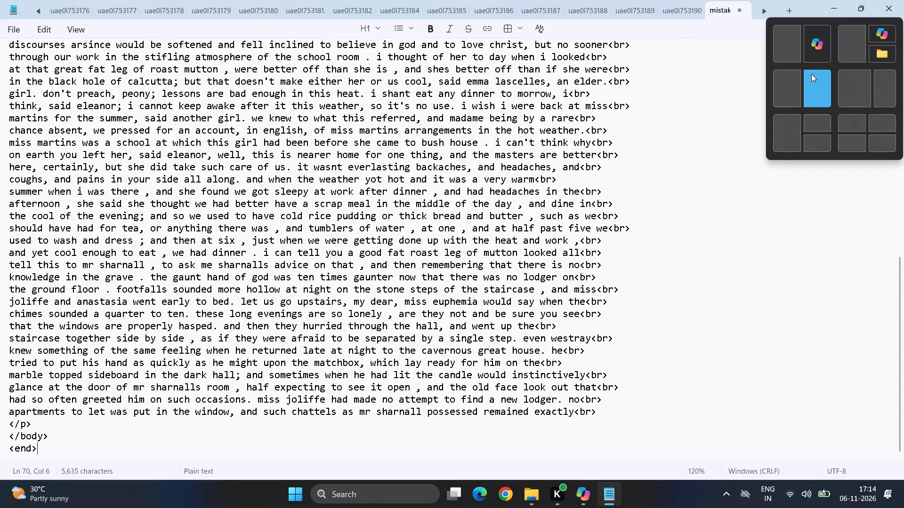
left_click(256, 312)
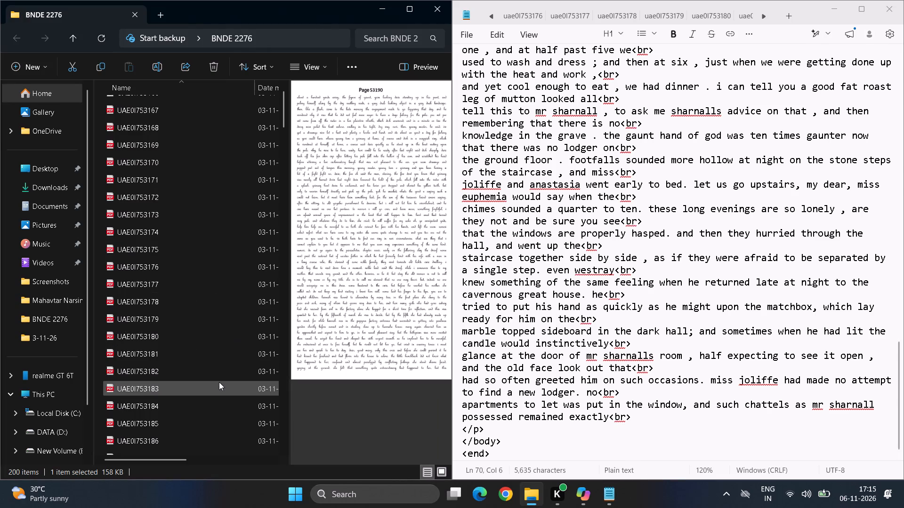
scroll(219, 382, "down", 2)
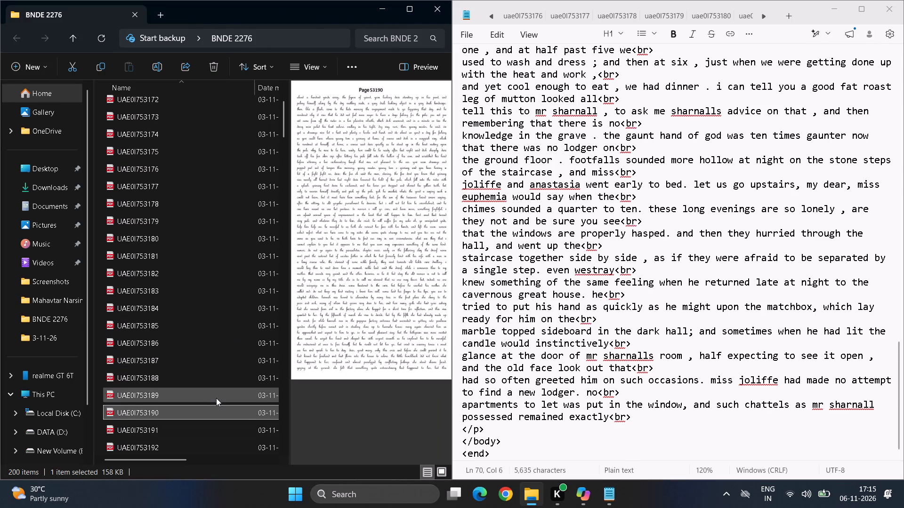
double_click(207, 433)
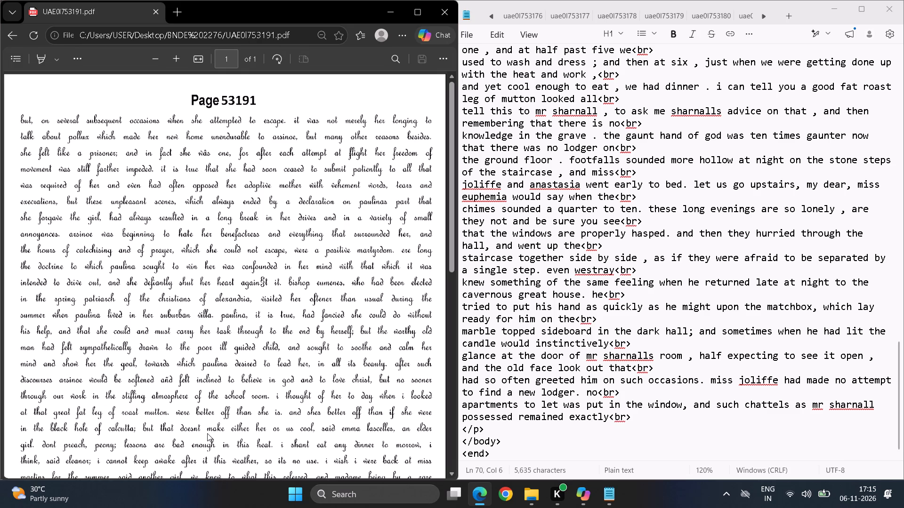
Examine the page 53191 PDF up close against the mistake list at the start of the Notepad document.
scroll(610, 208, "up", 6)
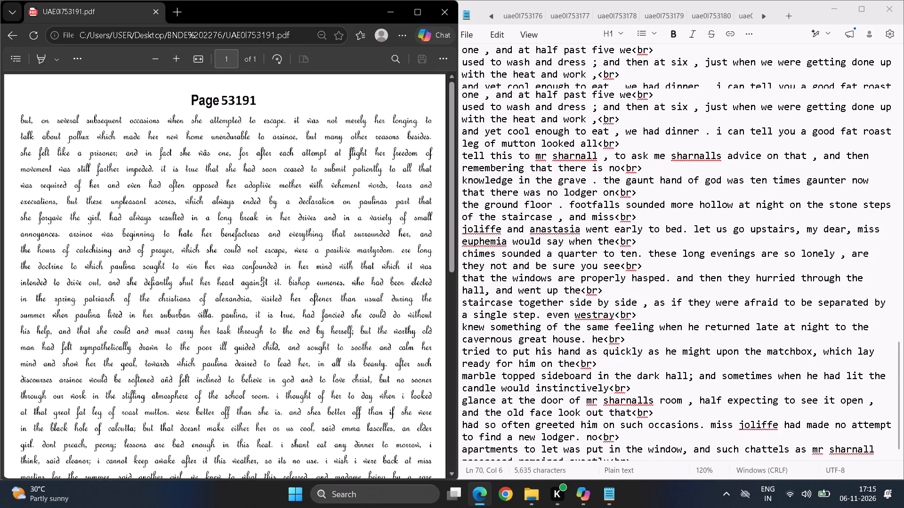
scroll(610, 208, "up", 5)
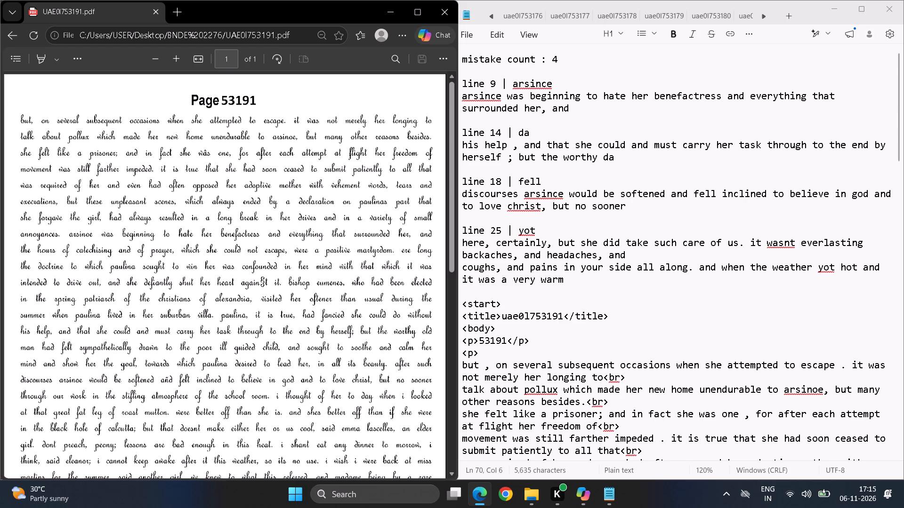
scroll(532, 160, "right", 1)
scroll(46, 127, "right", 1)
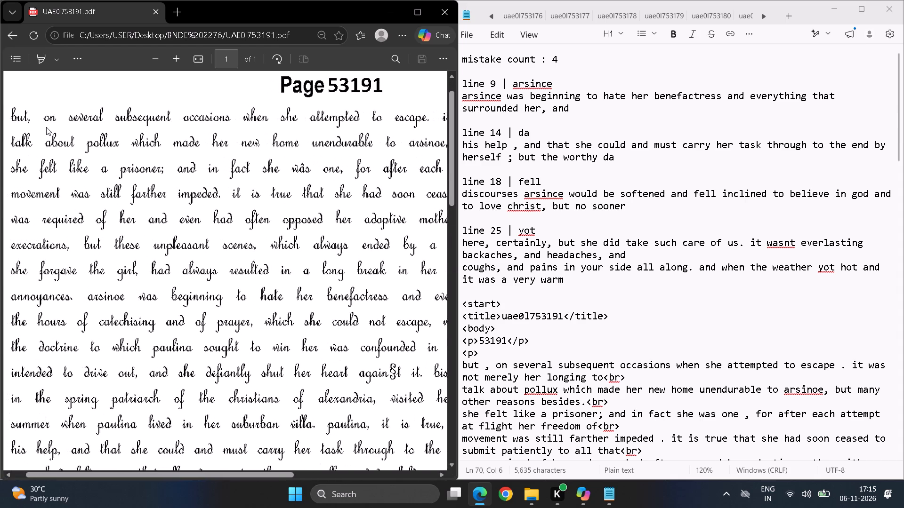
scroll(46, 127, "right", 1)
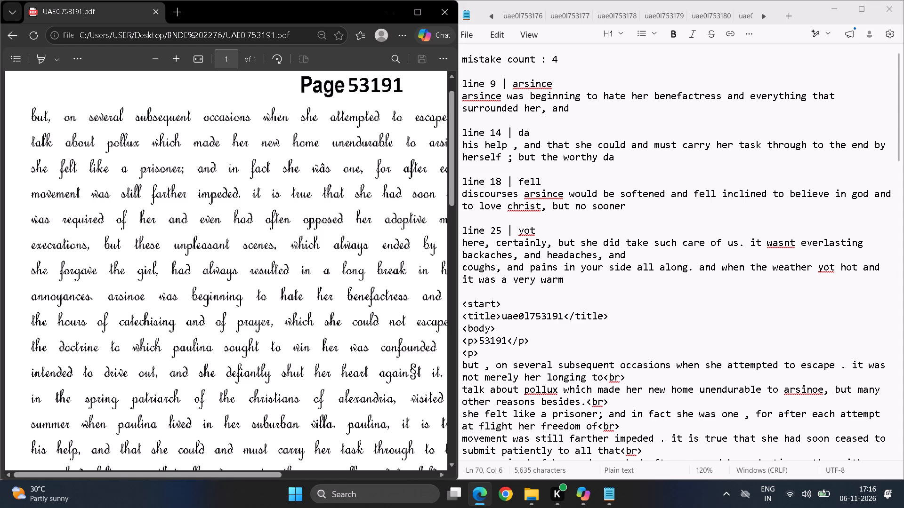
scroll(54, 413, "down", 2)
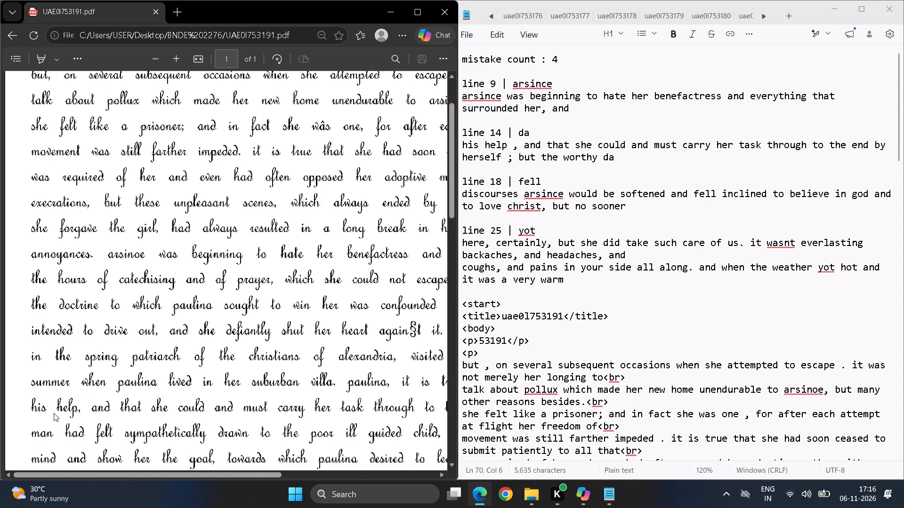
scroll(54, 413, "down", 2)
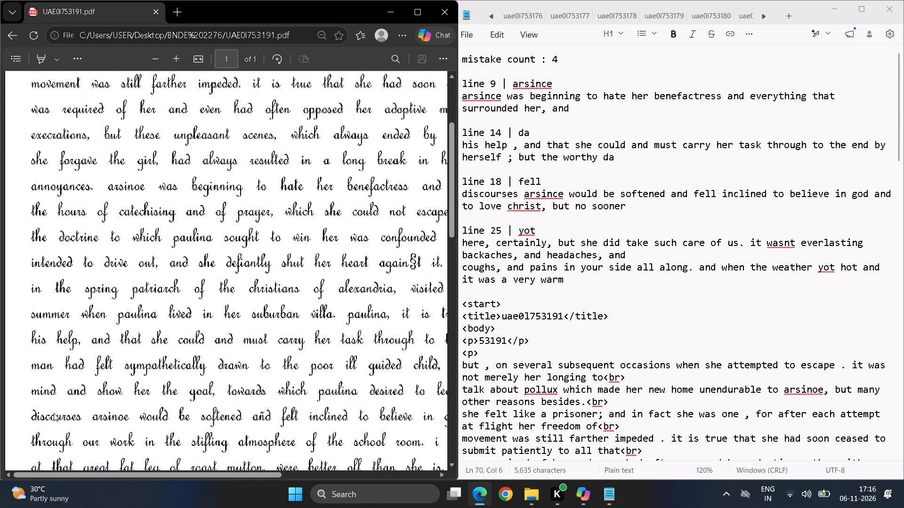
scroll(54, 413, "down", 2)
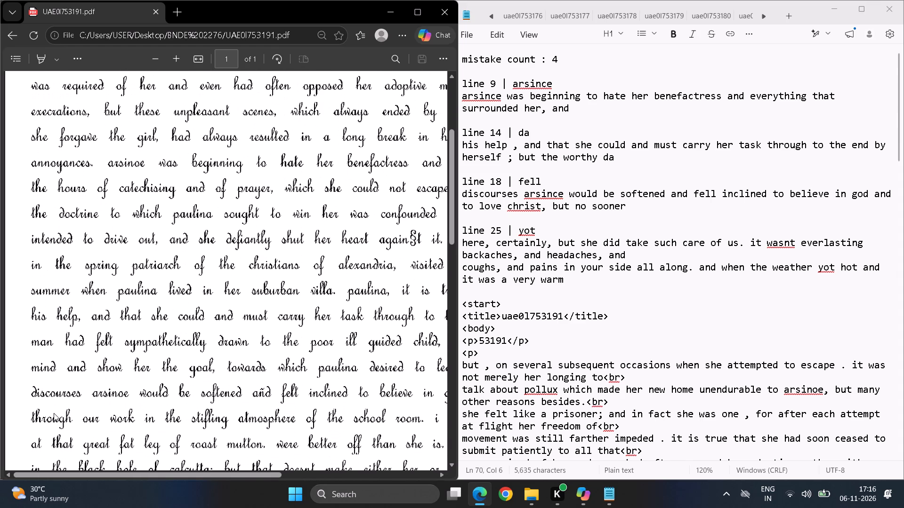
scroll(54, 413, "up", 1)
scroll(54, 413, "left", 3)
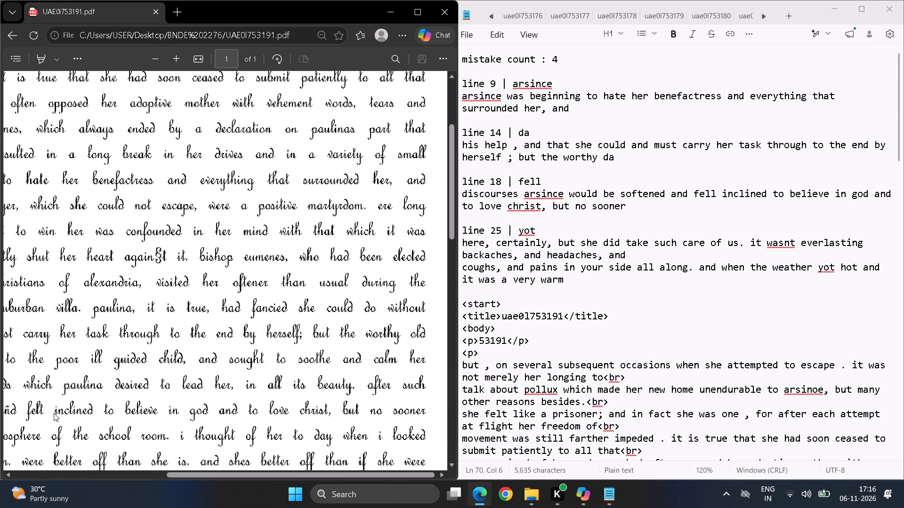
scroll(54, 413, "left", 1)
scroll(54, 413, "up", 3)
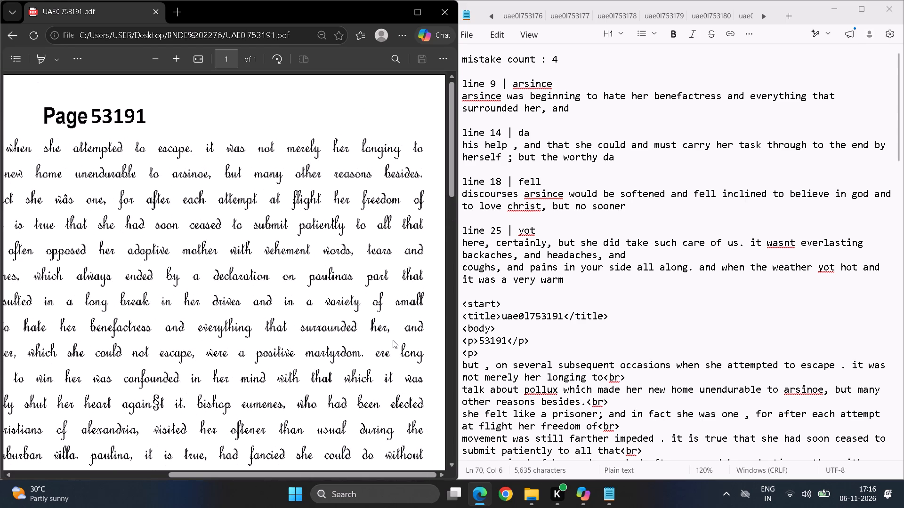
scroll(287, 333, "right", 2)
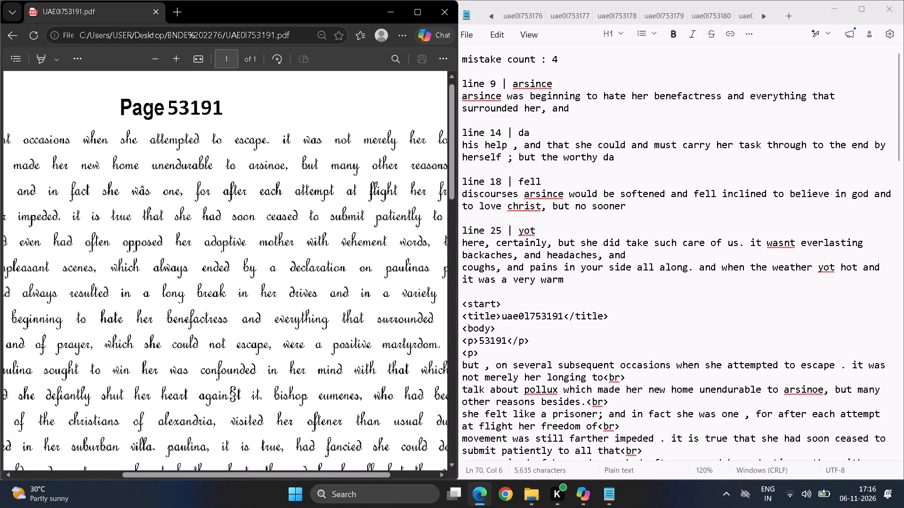
scroll(287, 333, "right", 3)
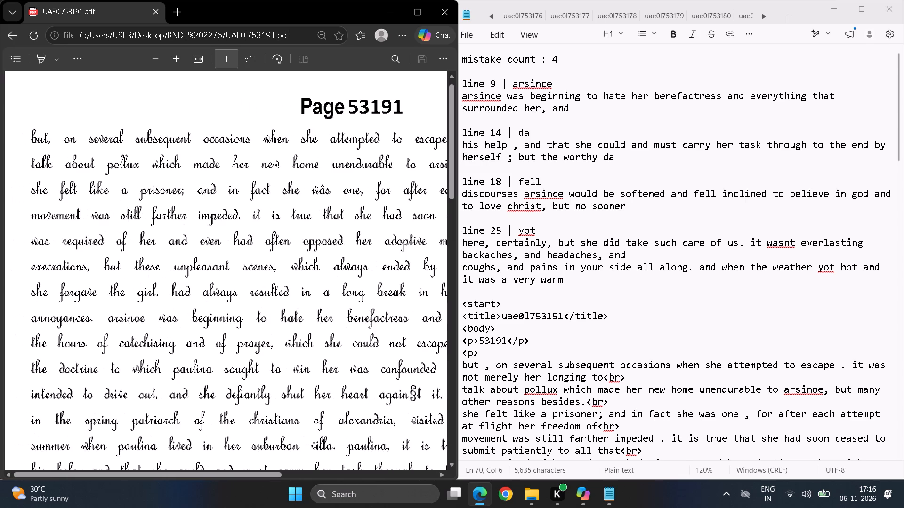
scroll(287, 333, "right", 2)
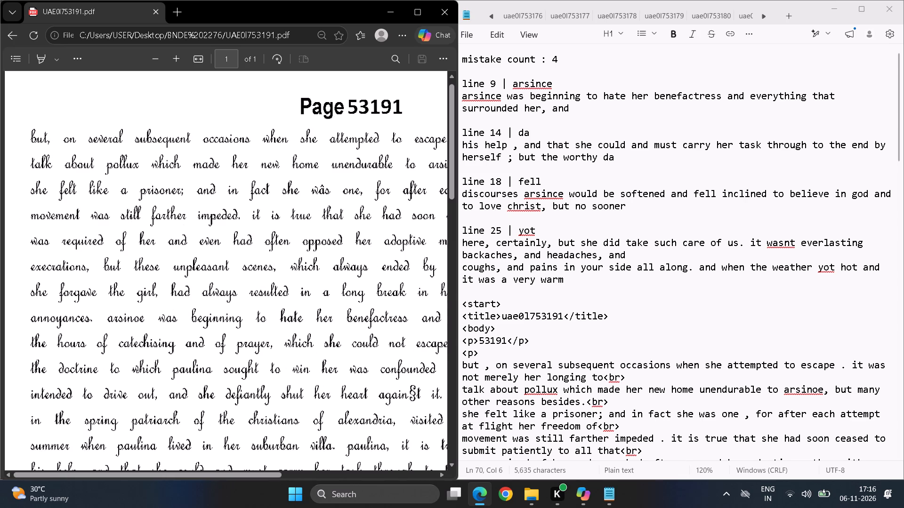
scroll(589, 247, "right", 1)
Compare the HTML transcription in Notepad with the lines of the page 53191 PDF, looking for the listed mistakes.
scroll(528, 328, "down", 2)
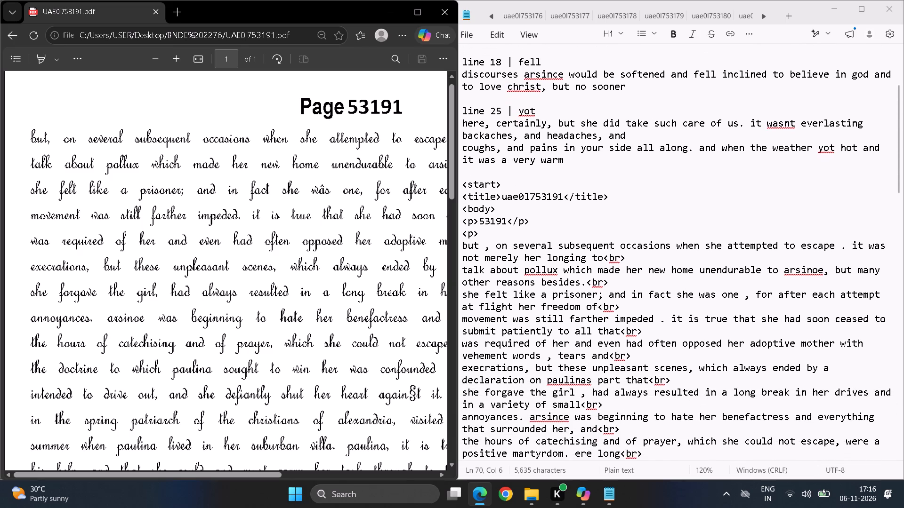
scroll(528, 328, "down", 1)
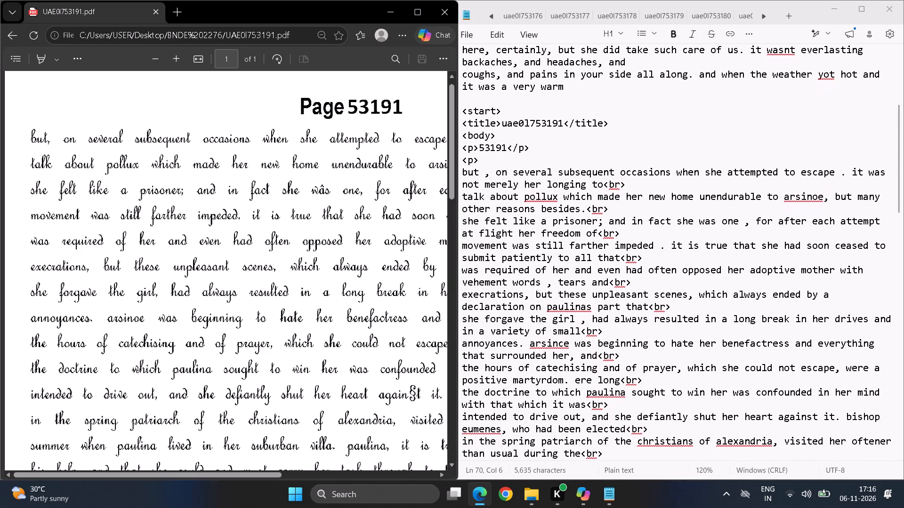
scroll(528, 328, "down", 1)
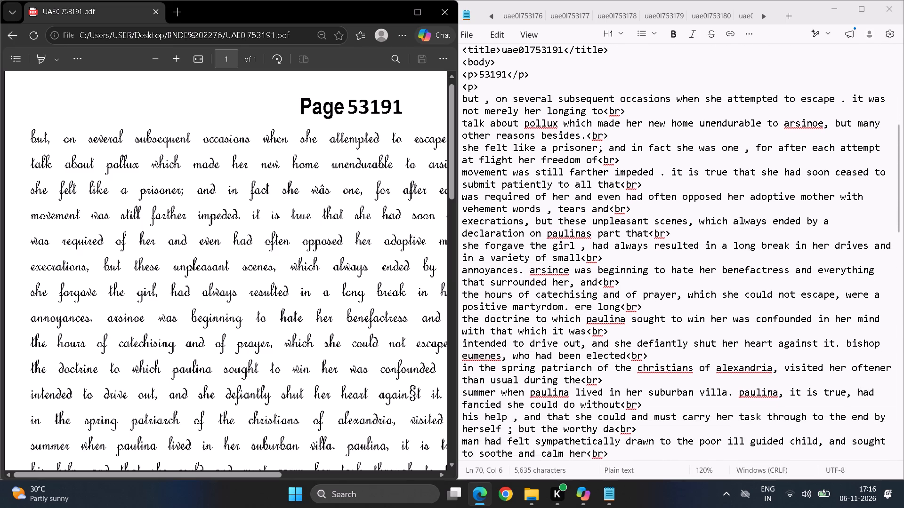
scroll(528, 328, "down", 3)
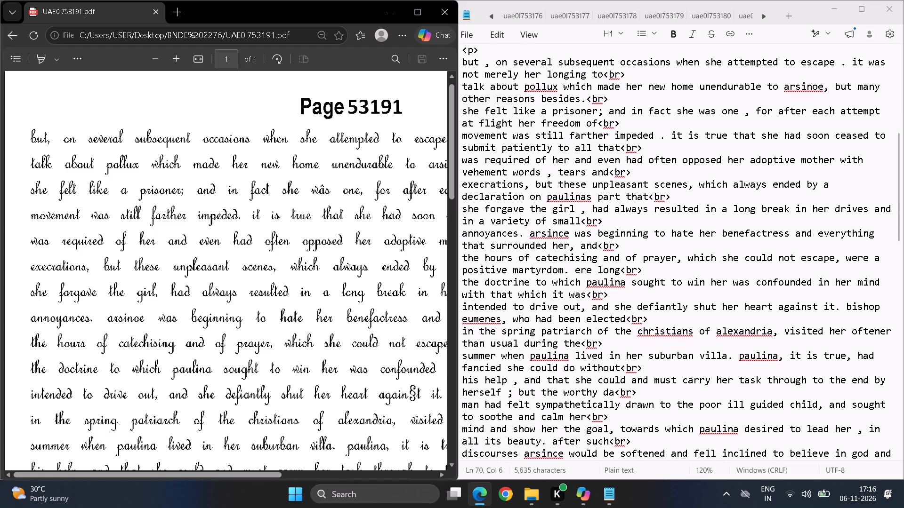
scroll(528, 328, "down", 2)
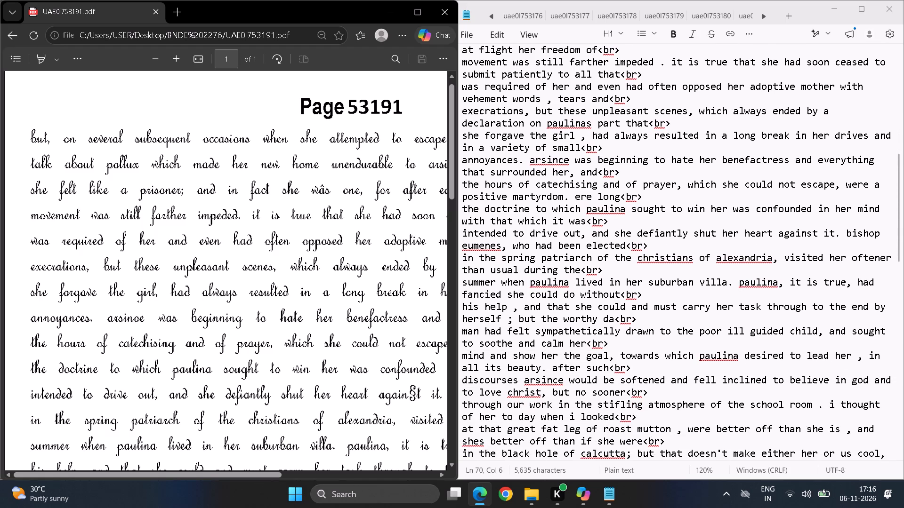
scroll(528, 328, "down", 2)
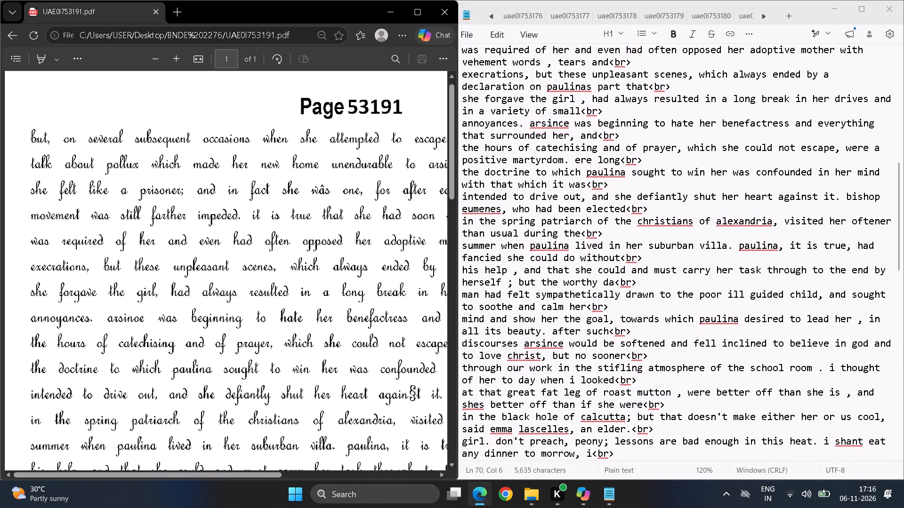
scroll(528, 328, "down", 1)
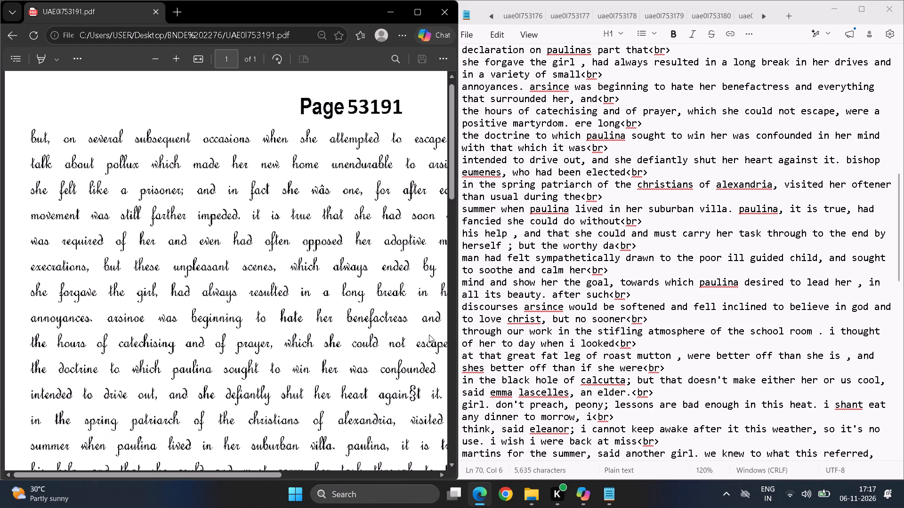
scroll(429, 334, "left", 6)
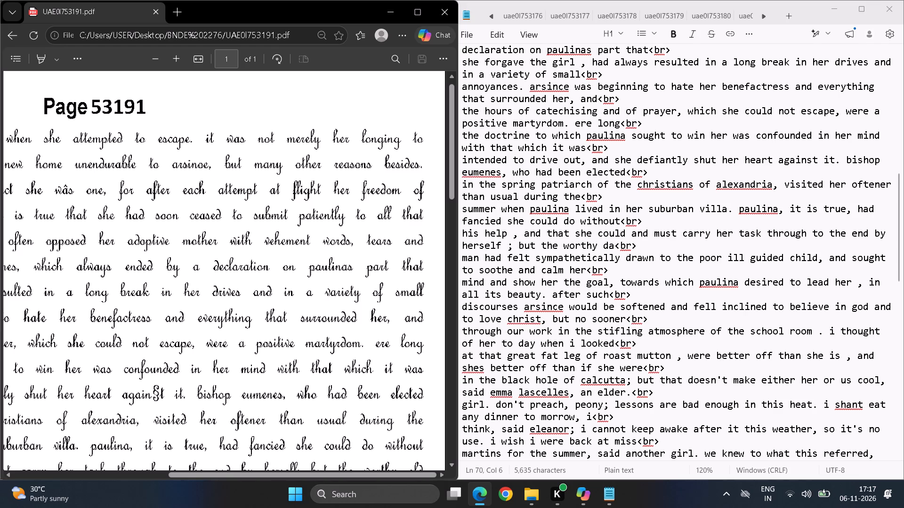
scroll(659, 402, "up", 1)
scroll(613, 243, "up", 1)
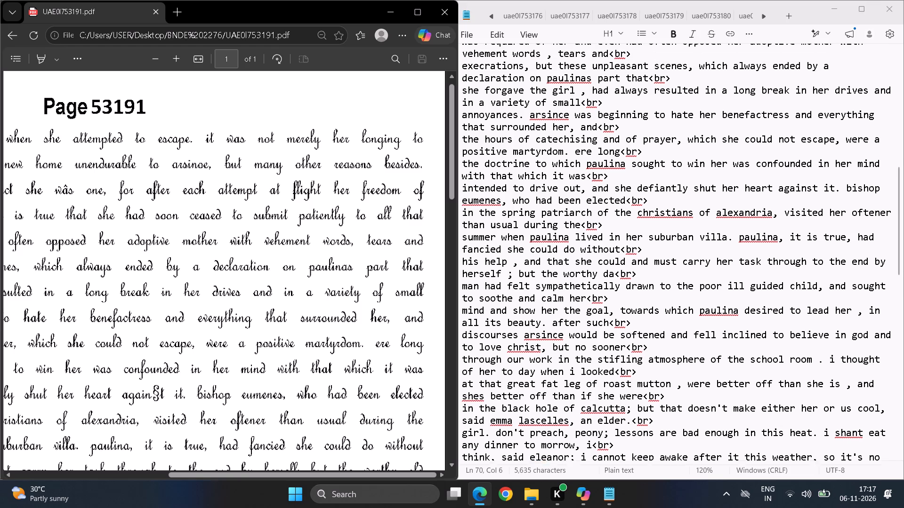
scroll(613, 243, "up", 1)
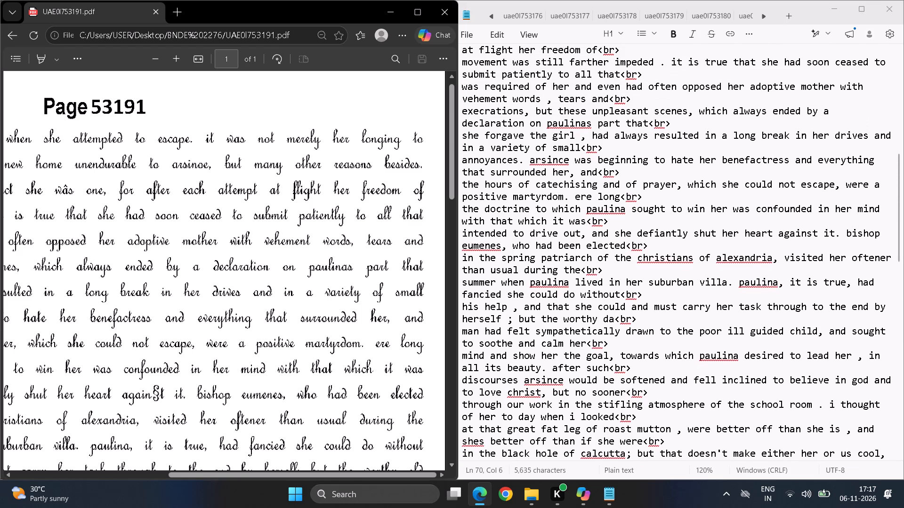
Correct the name in the transcription line beginning "annoyances." to "arsinoe", matching the page 53191 PDF.
left_click(542, 159)
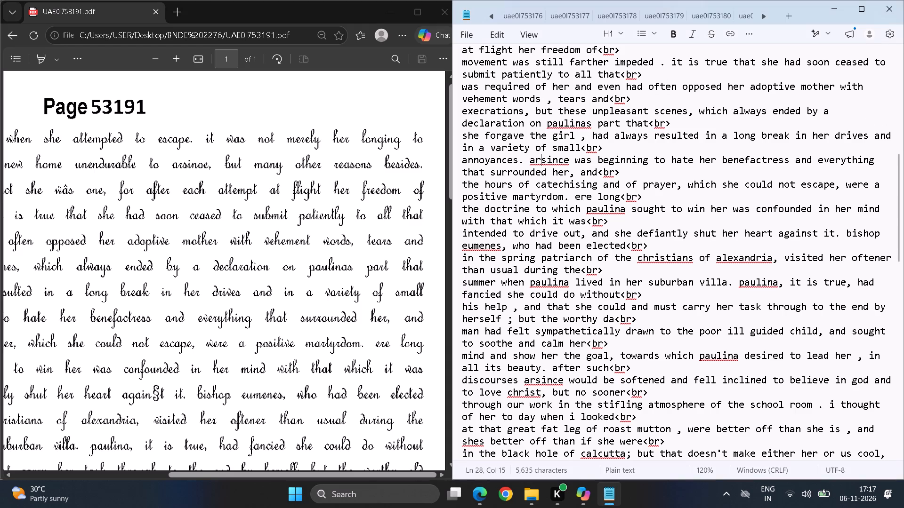
scroll(320, 217, "right", 7)
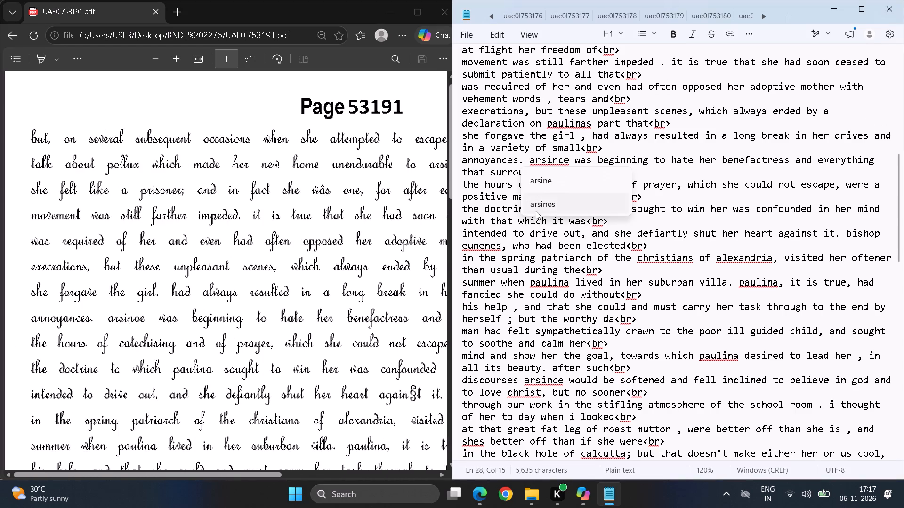
left_click(562, 163)
key("BackSpace")
key("o")
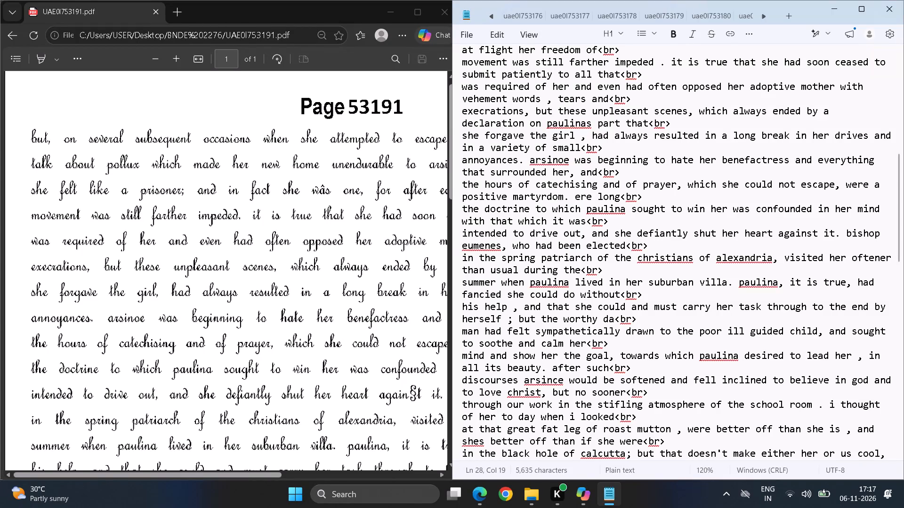
Check the listed line 14 mistake against the PDF and correct the last word of the "his help" transcription line to "old".
scroll(759, 299, "up", 5)
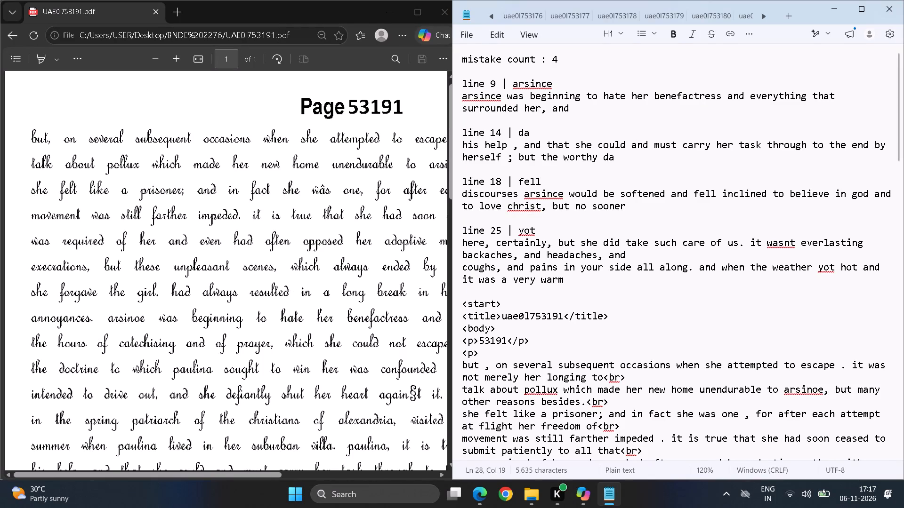
scroll(90, 427, "down", 1)
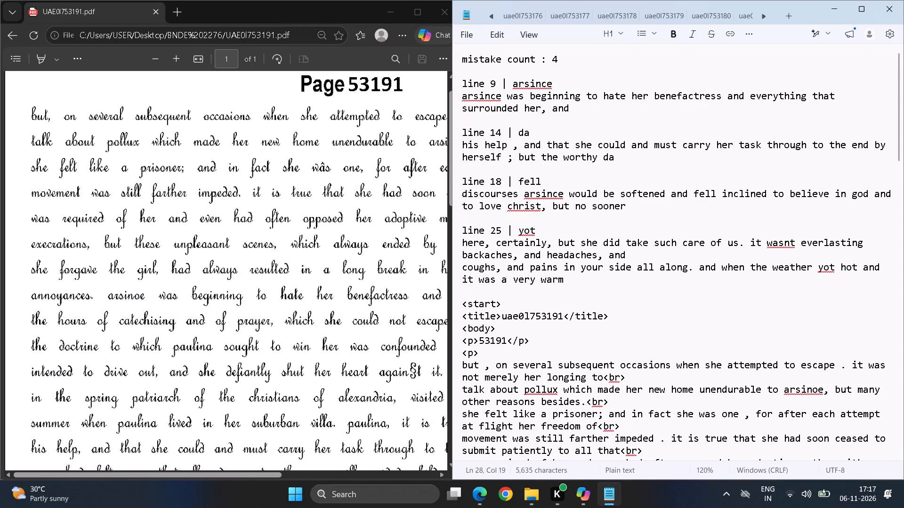
scroll(213, 444, "left", 4)
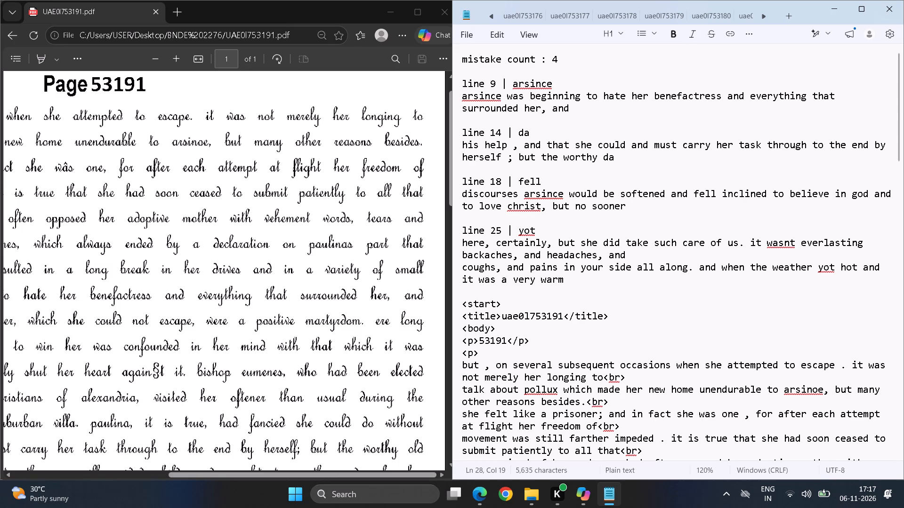
scroll(558, 424, "down", 1)
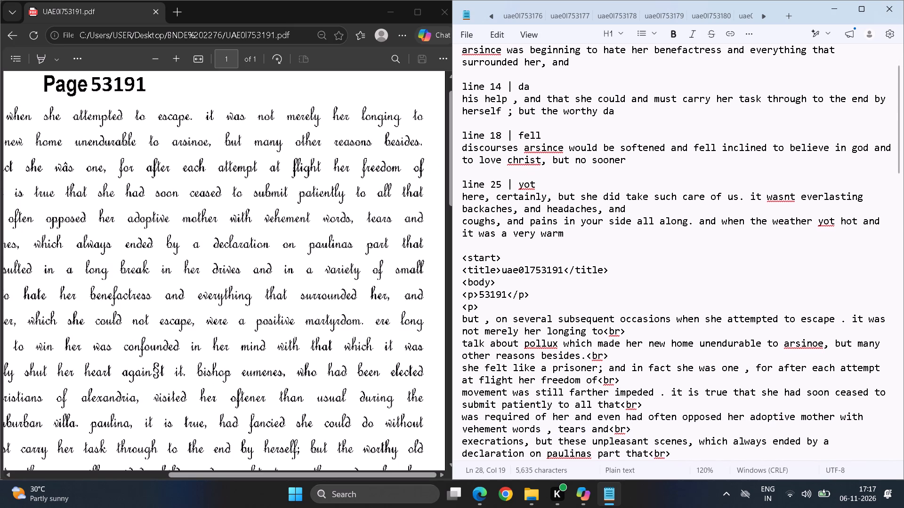
scroll(602, 427, "down", 1)
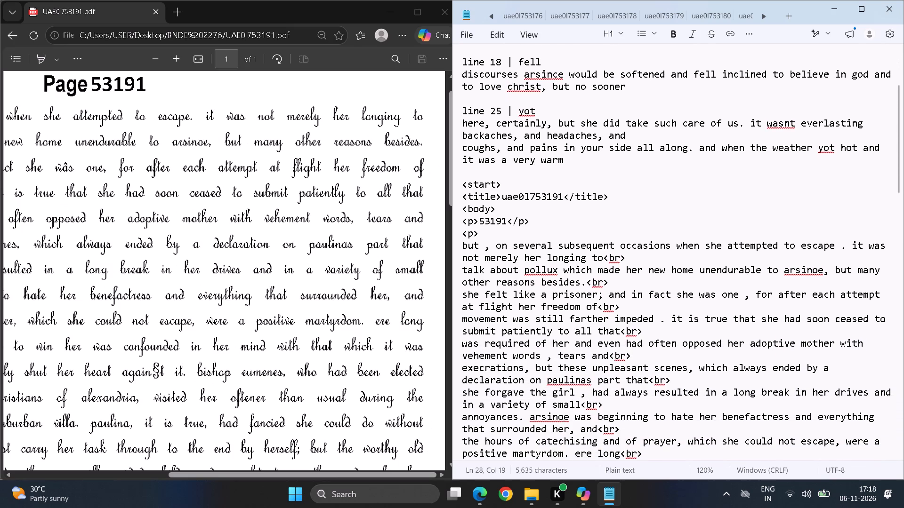
scroll(602, 427, "down", 1)
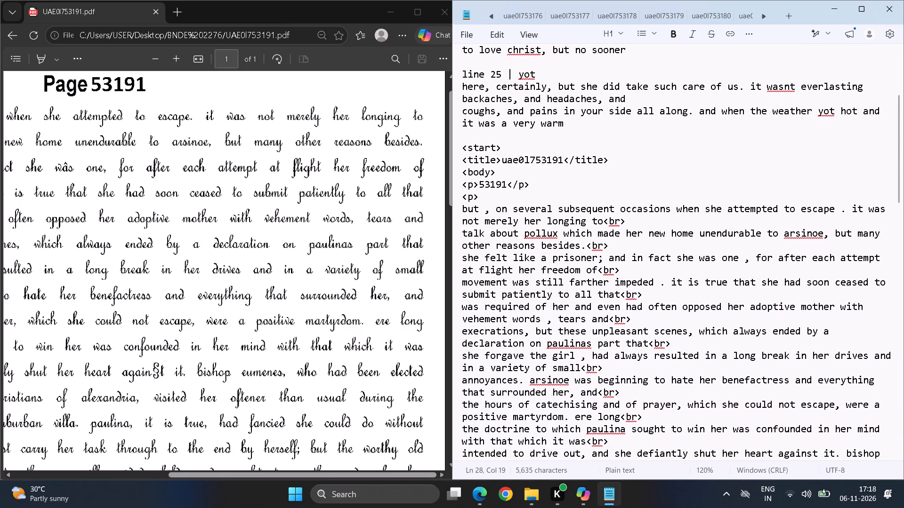
scroll(605, 440, "down", 2)
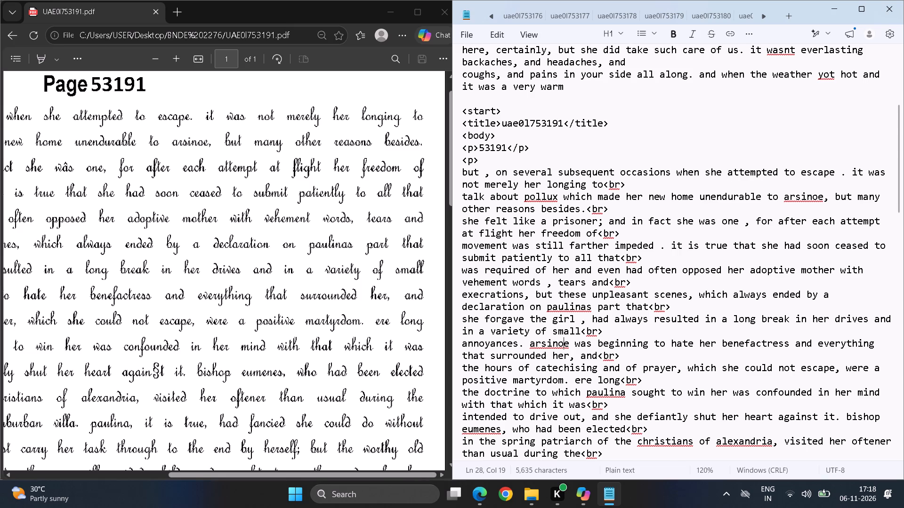
scroll(605, 440, "down", 1)
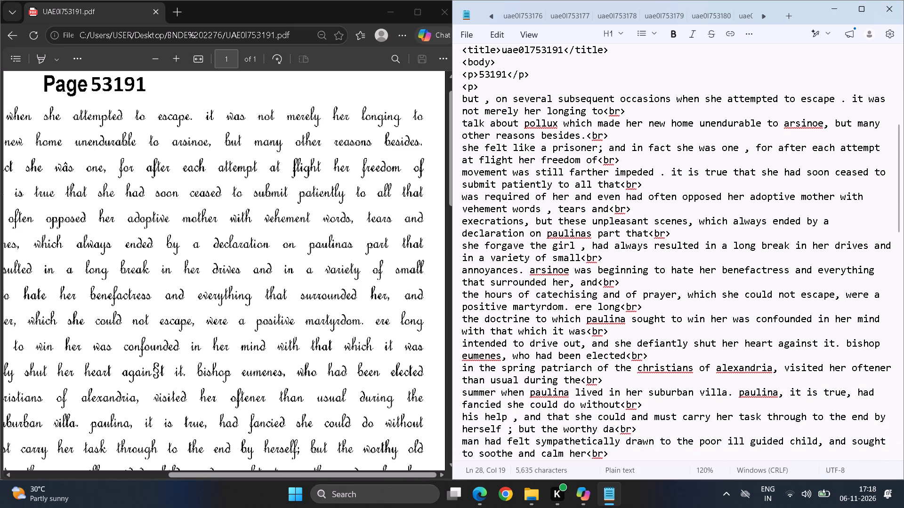
left_click(614, 432)
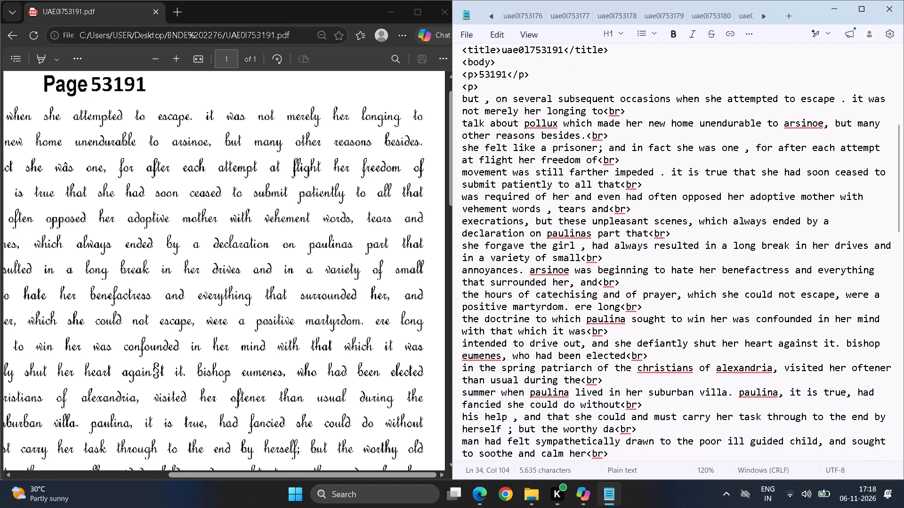
key("BackSpace")
key("BackSpace")
type("old")
Check the listed line 18 mistake against the PDF and correct the word before "inclined" in the "discourses" transcription line to "felt".
scroll(660, 269, "up", 5)
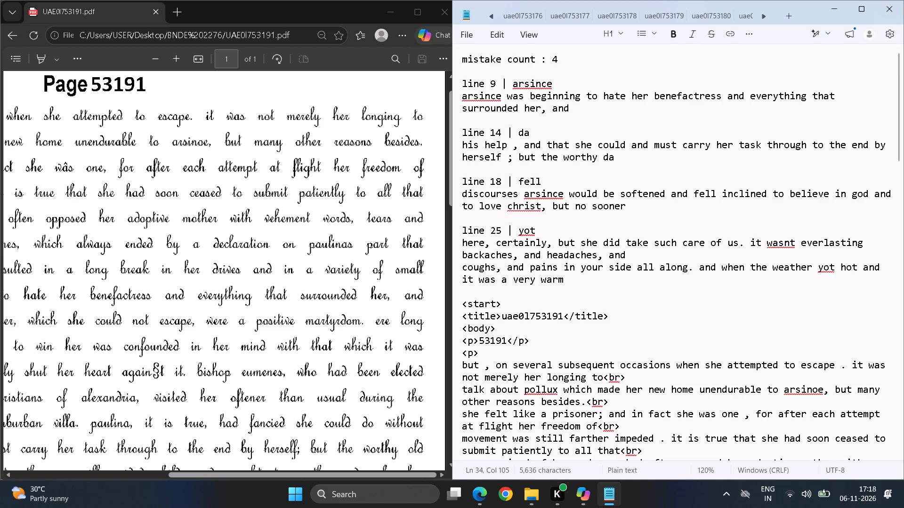
scroll(127, 364, "right", 4)
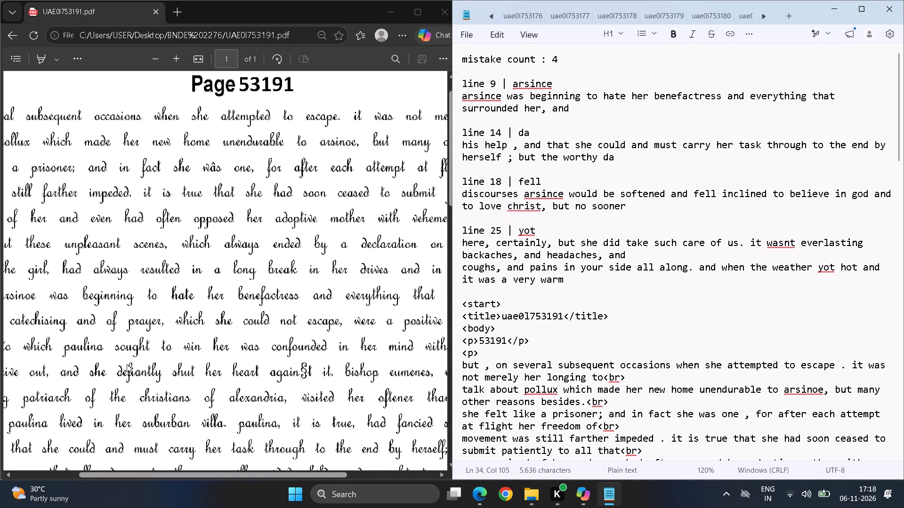
scroll(127, 364, "right", 2)
scroll(127, 364, "down", 1)
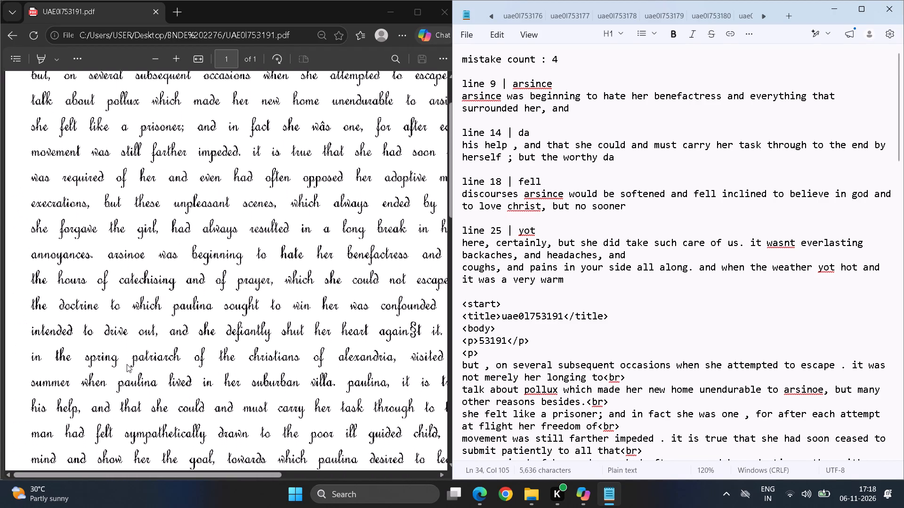
scroll(127, 364, "down", 2)
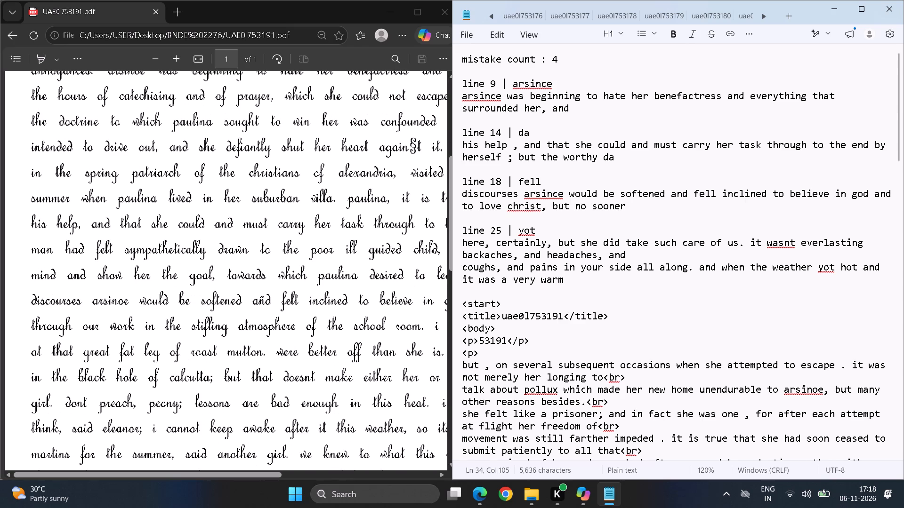
scroll(110, 329, "up", 3)
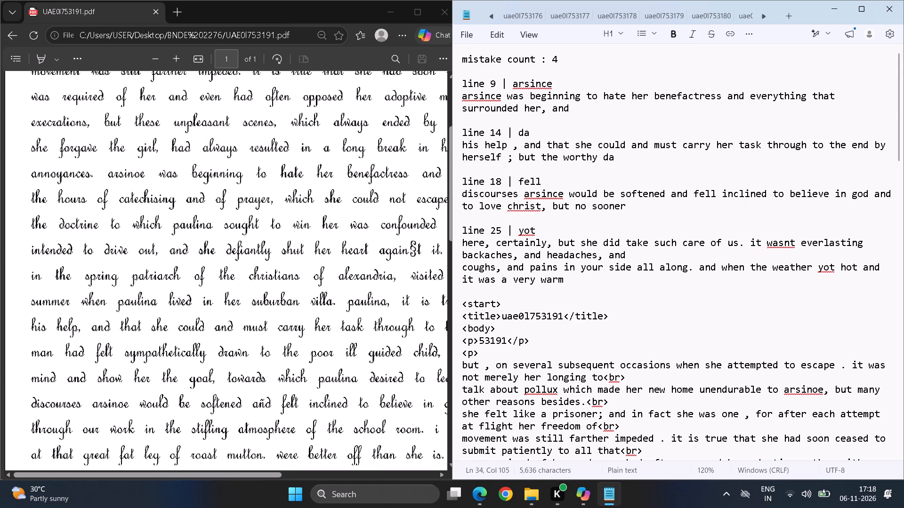
scroll(110, 329, "up", 1)
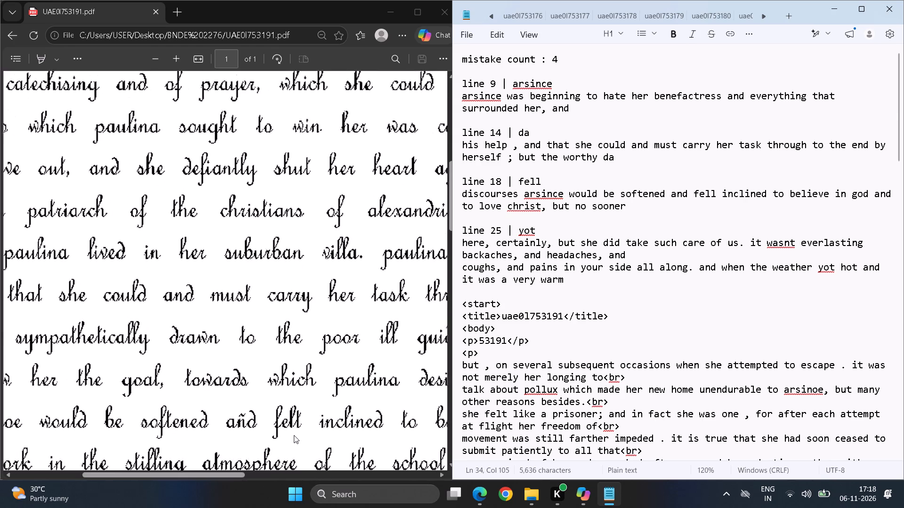
scroll(294, 435, "right", 3)
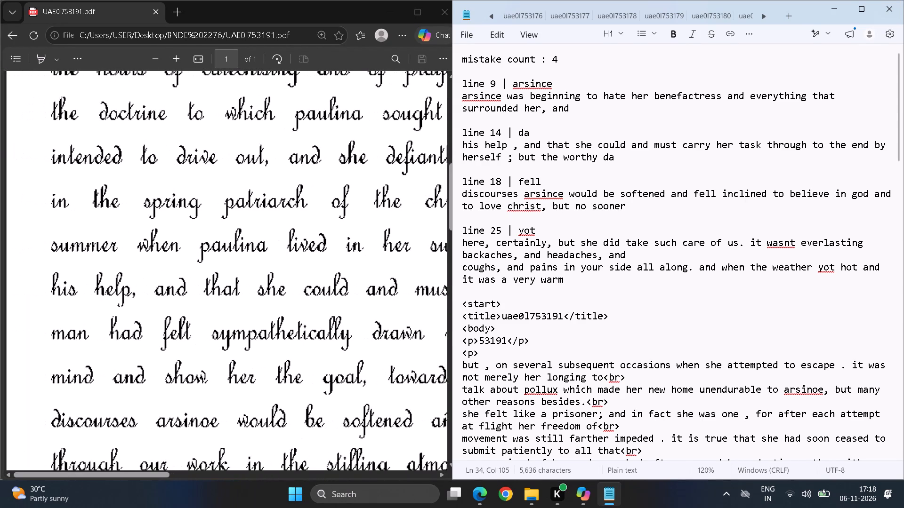
scroll(626, 424, "down", 1)
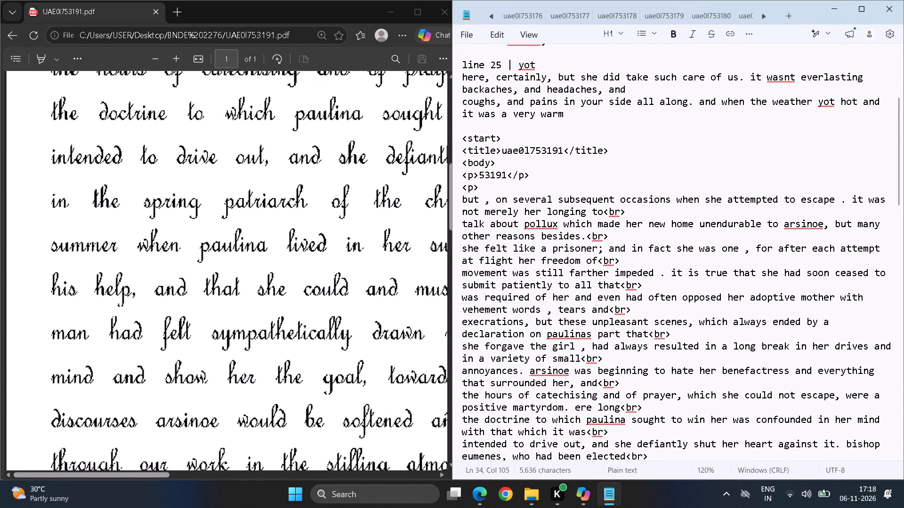
left_click(638, 438)
scroll(638, 438, "down", 2)
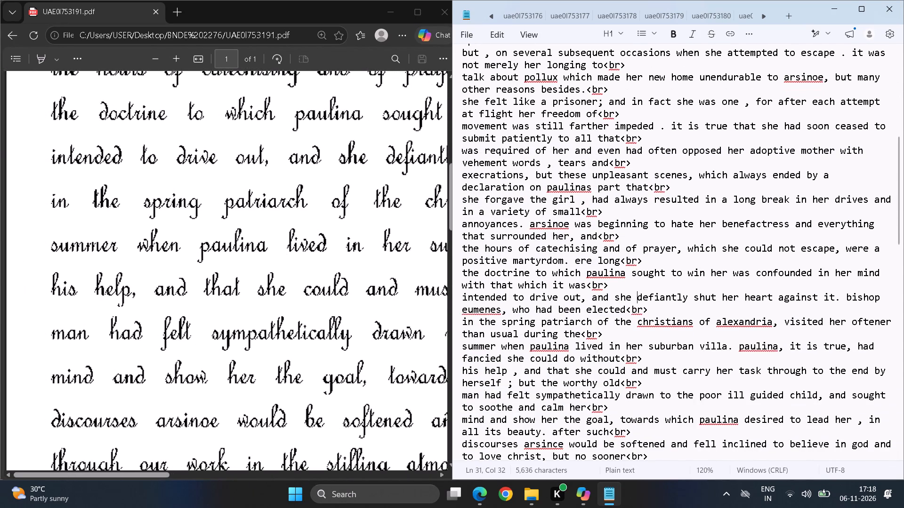
scroll(558, 413, "down", 1)
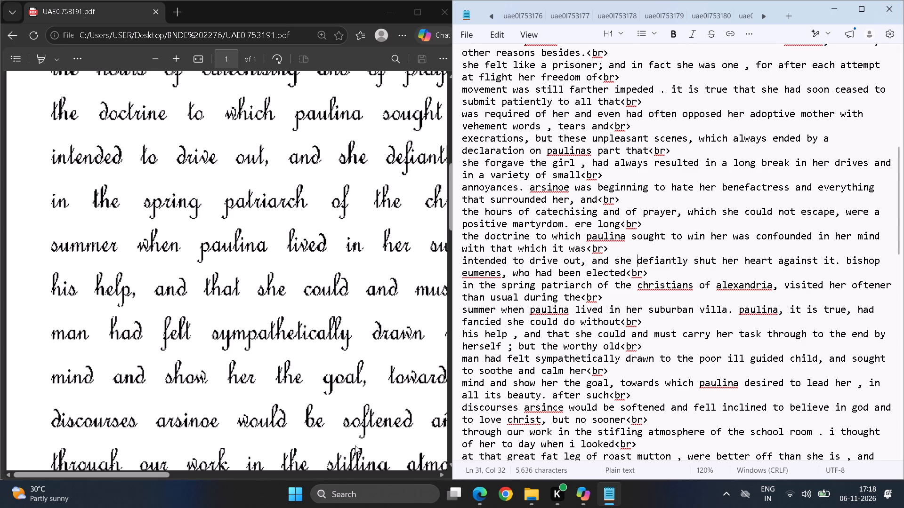
scroll(379, 439, "left", 2)
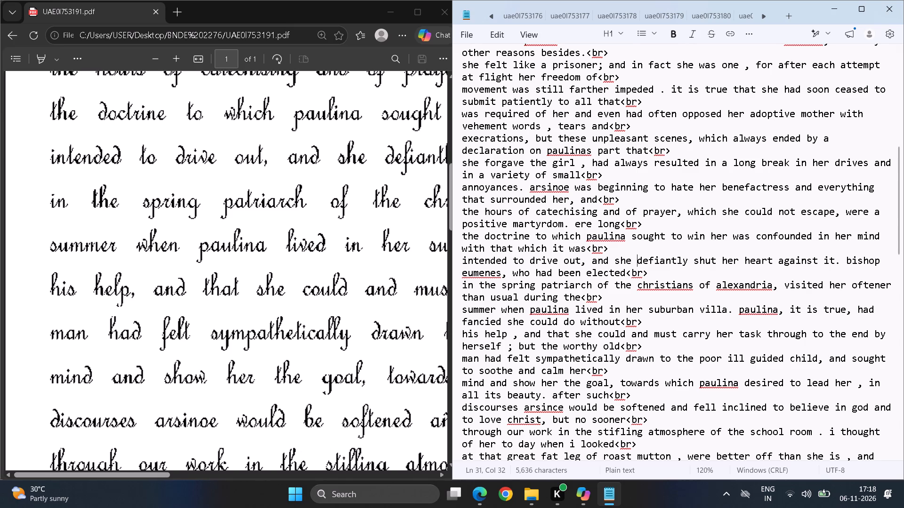
scroll(379, 439, "left", 2)
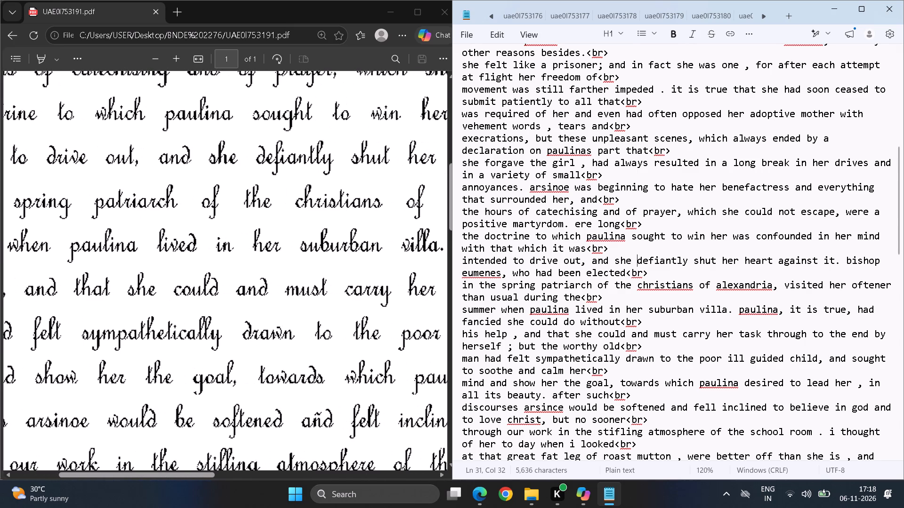
left_click(715, 407)
key("BackSpace")
key("t")
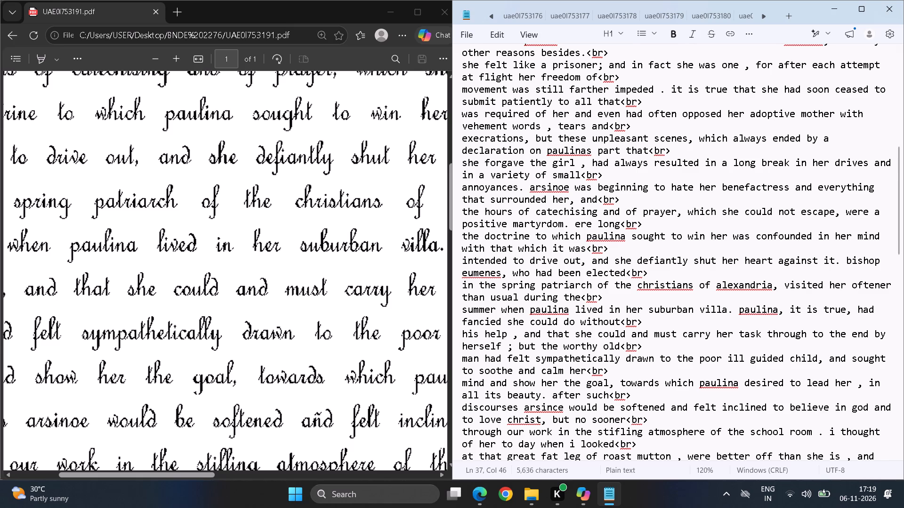
Examine the "here, certainly" and "coughs, and pains" lines of the page 53191 PDF for the listed line 25 mistake.
scroll(753, 287, "up", 6)
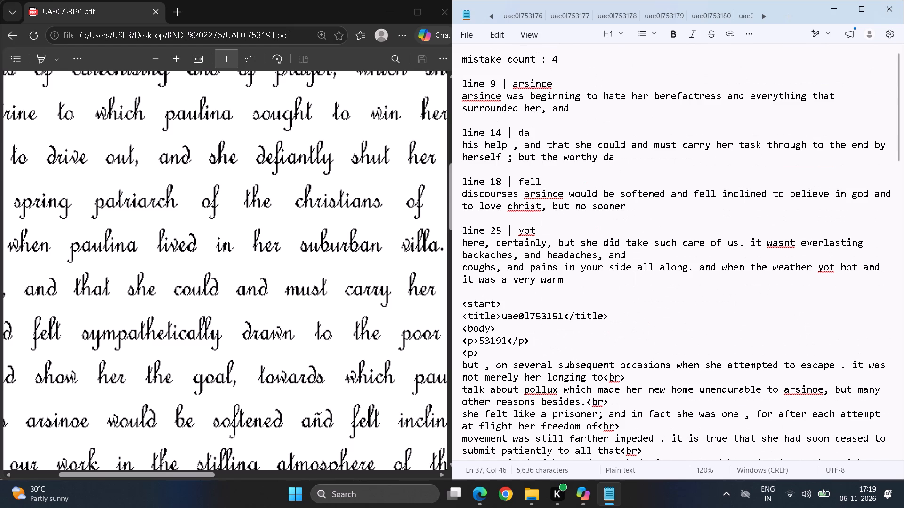
scroll(295, 354, "right", 5)
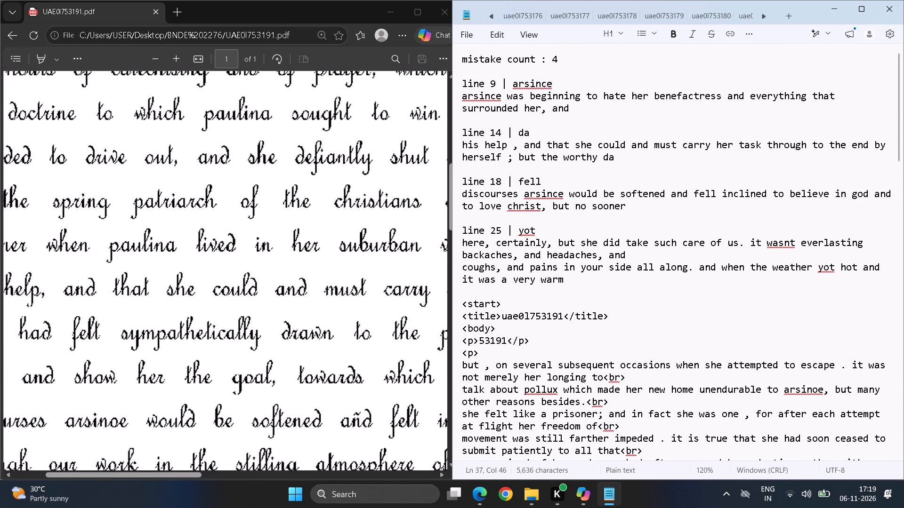
scroll(295, 354, "right", 2)
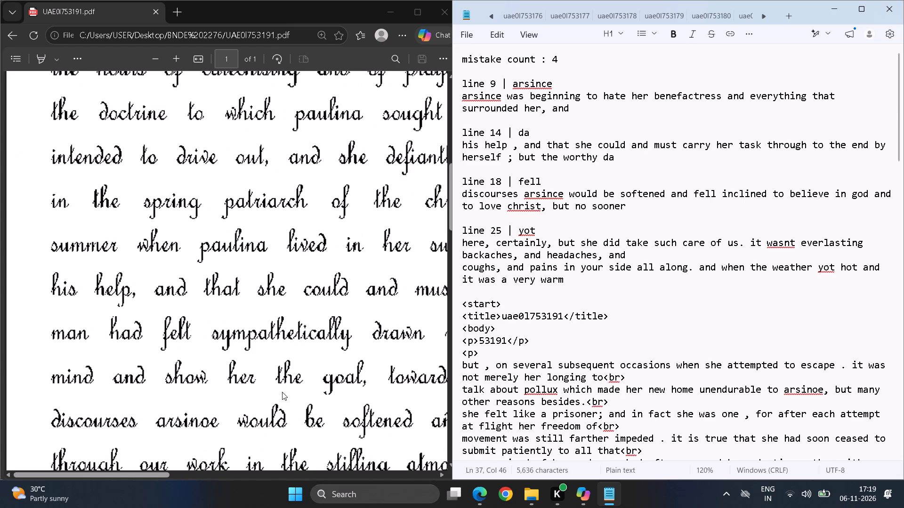
scroll(282, 392, "down", 4)
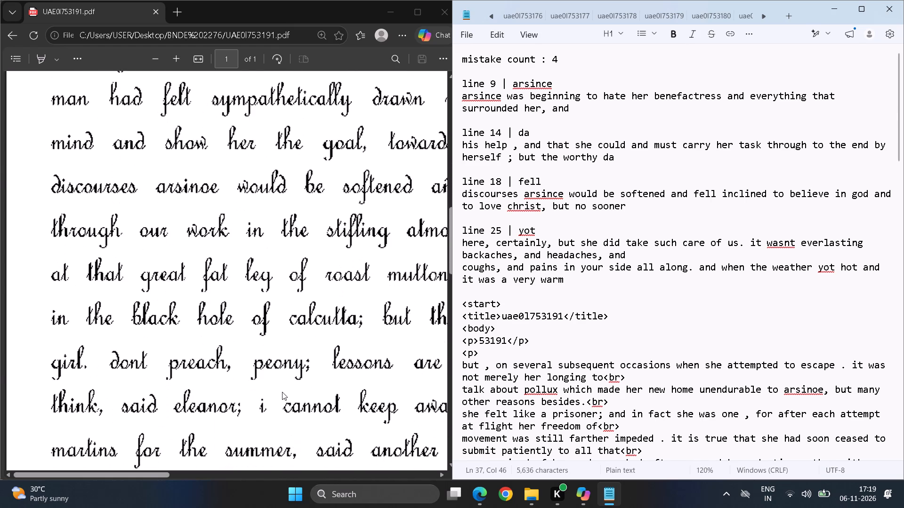
scroll(282, 392, "down", 3)
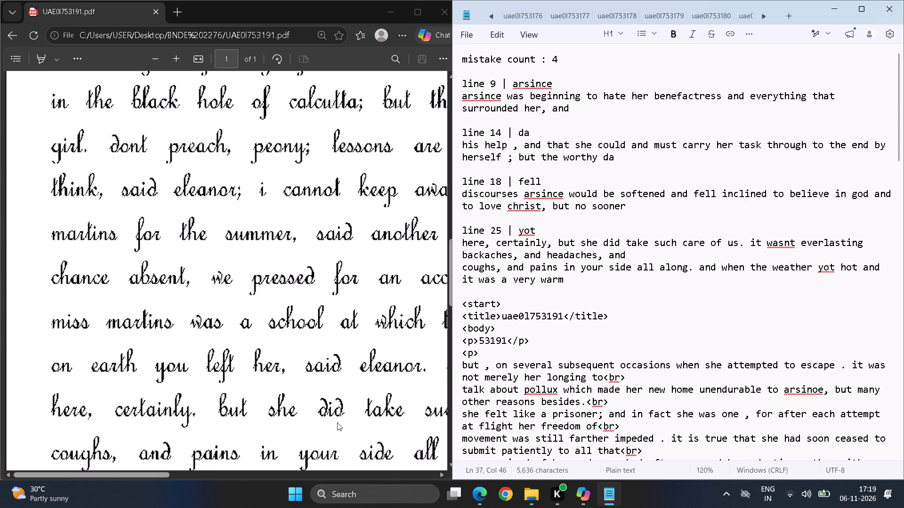
scroll(343, 424, "left", 2)
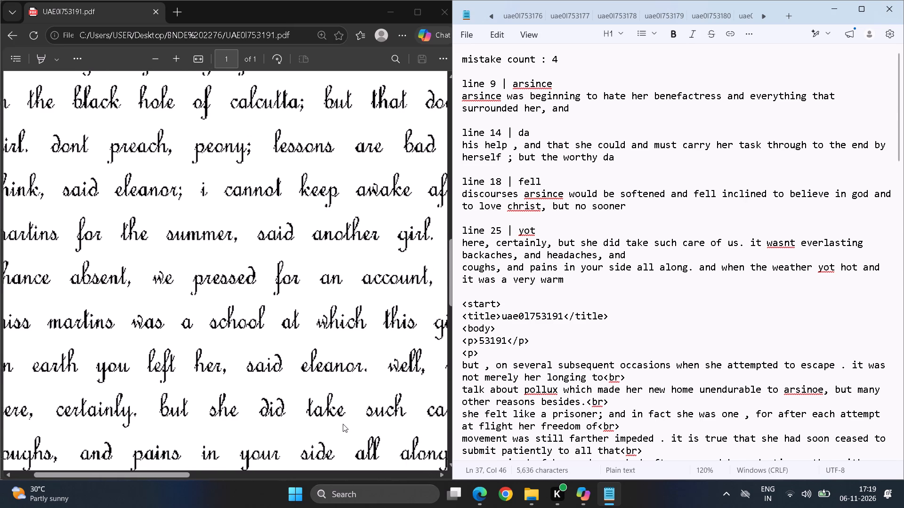
scroll(343, 424, "left", 3)
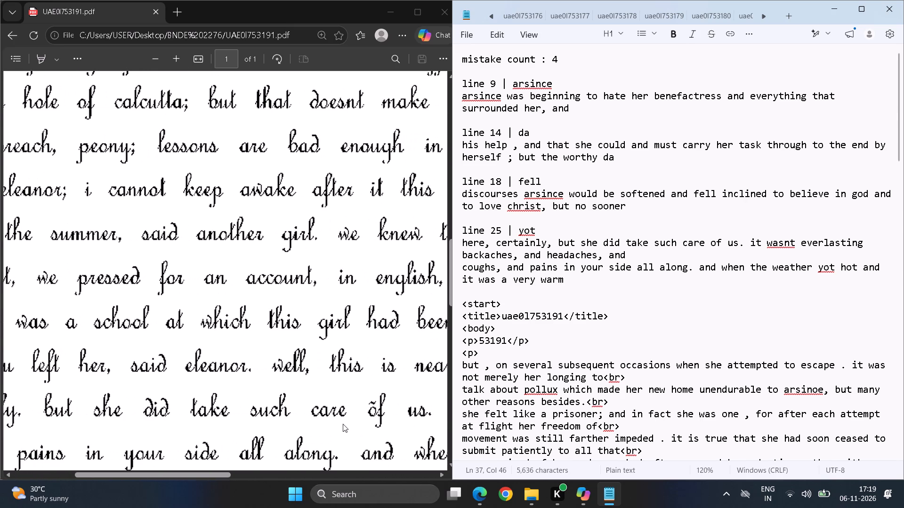
scroll(343, 424, "left", 3)
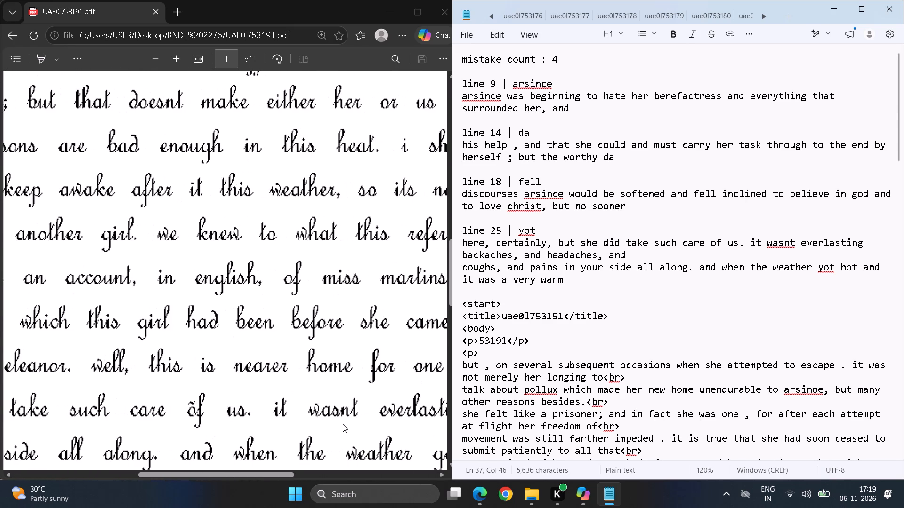
scroll(343, 424, "left", 3)
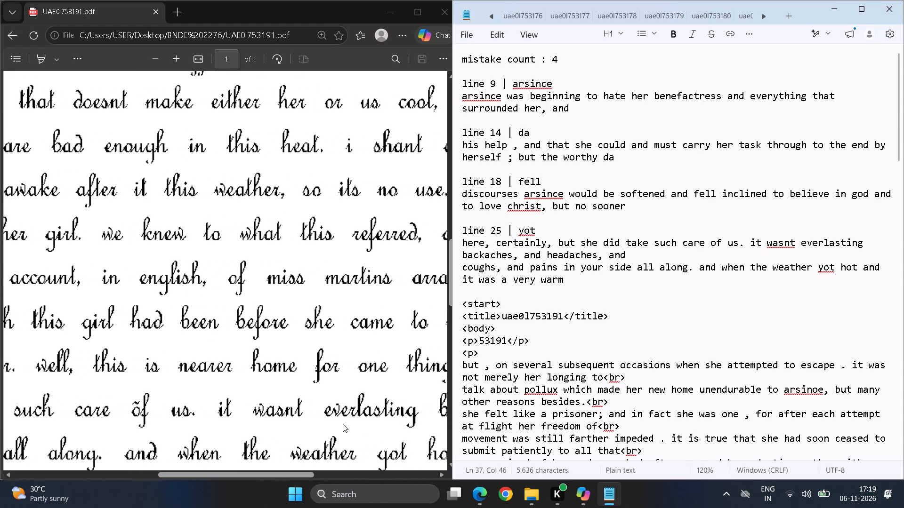
scroll(343, 424, "left", 1)
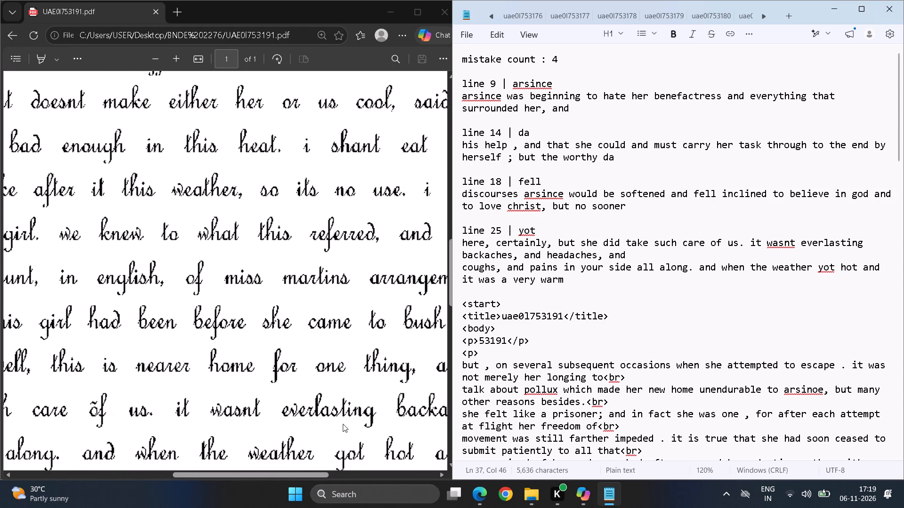
scroll(343, 424, "left", 3)
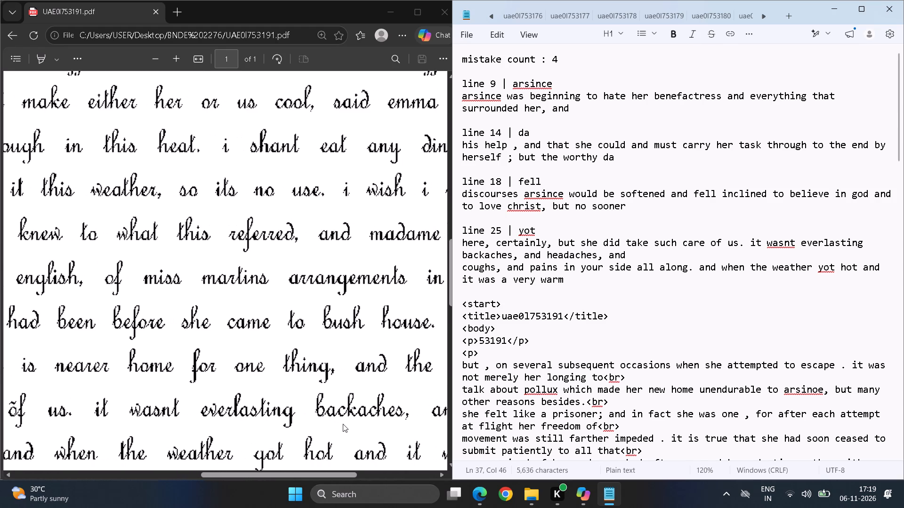
scroll(343, 424, "left", 1)
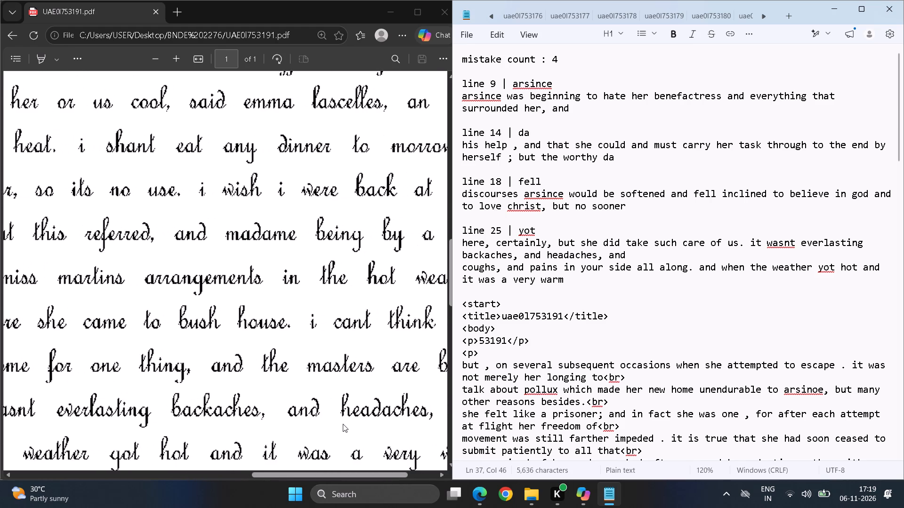
scroll(343, 424, "left", 3)
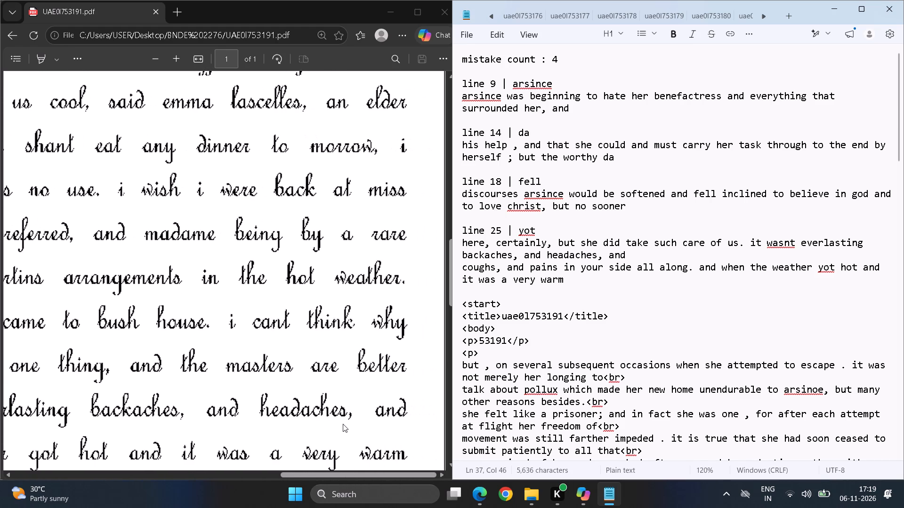
scroll(343, 424, "right", 9)
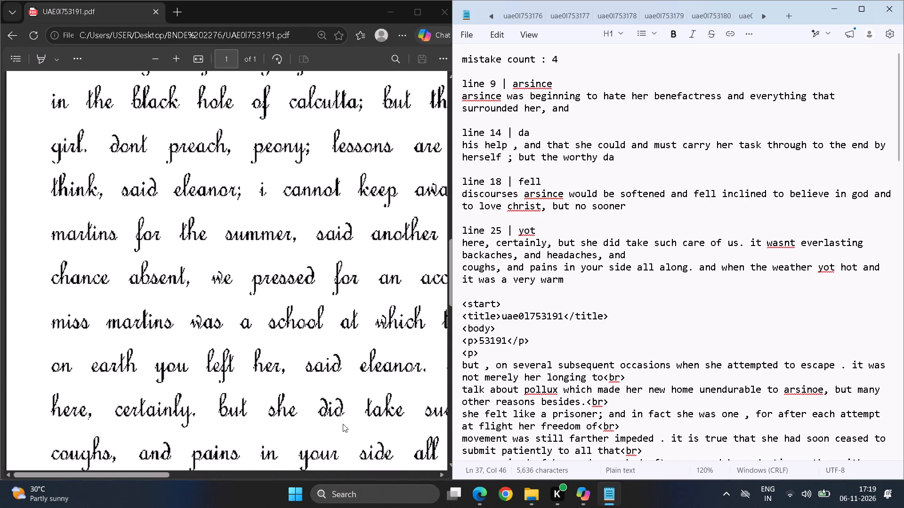
scroll(260, 460, "down", 1)
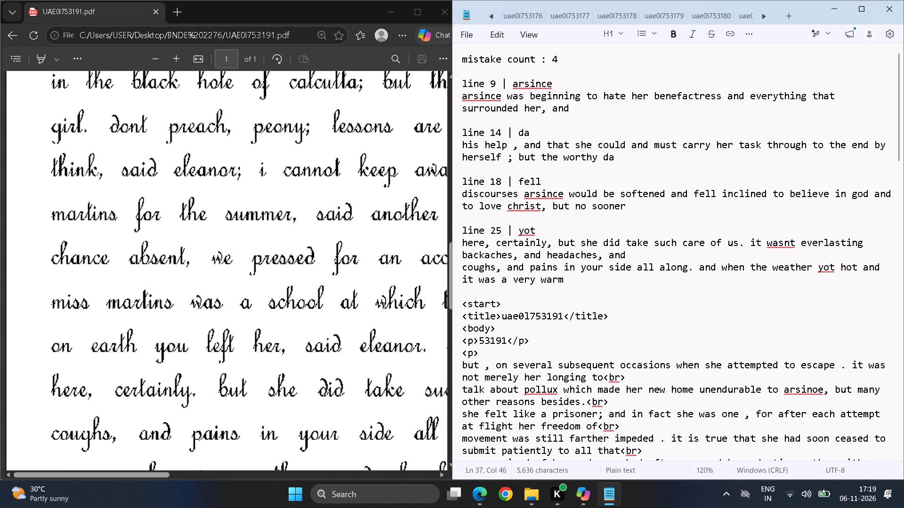
scroll(258, 445, "left", 1)
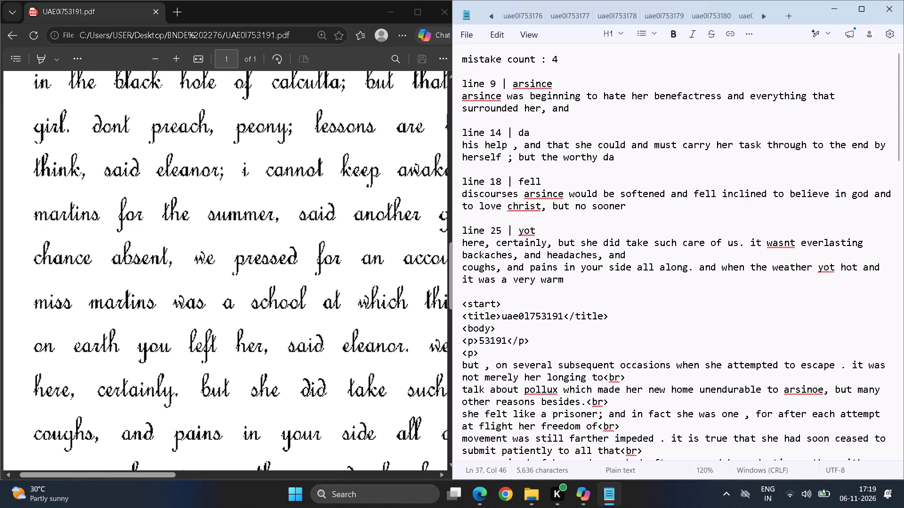
scroll(258, 445, "left", 3)
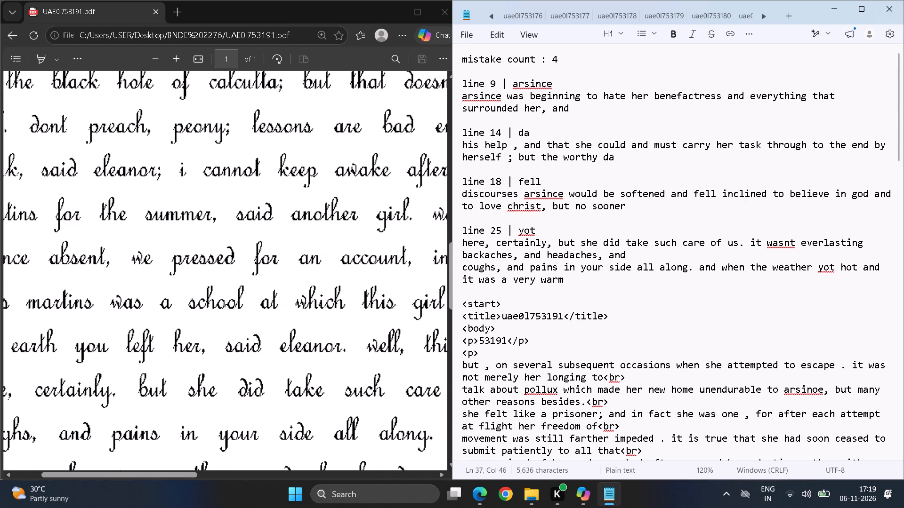
scroll(258, 445, "left", 4)
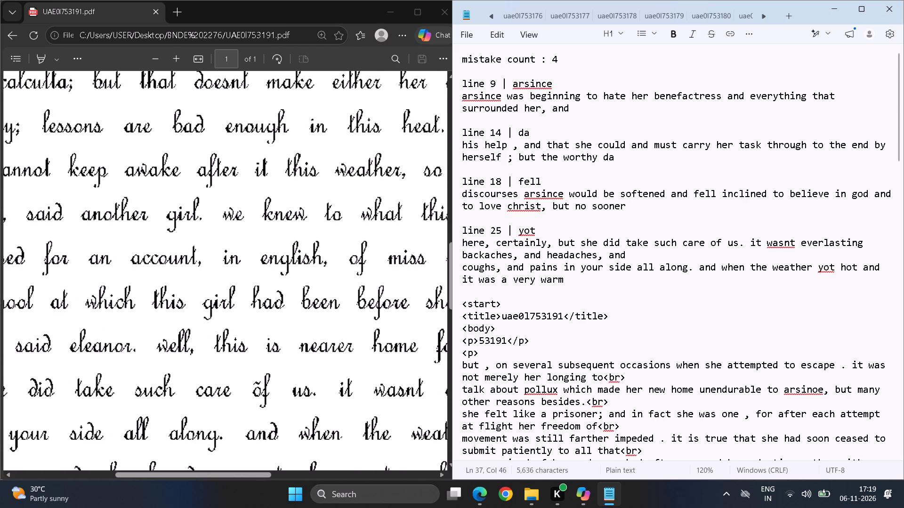
scroll(258, 445, "left", 3)
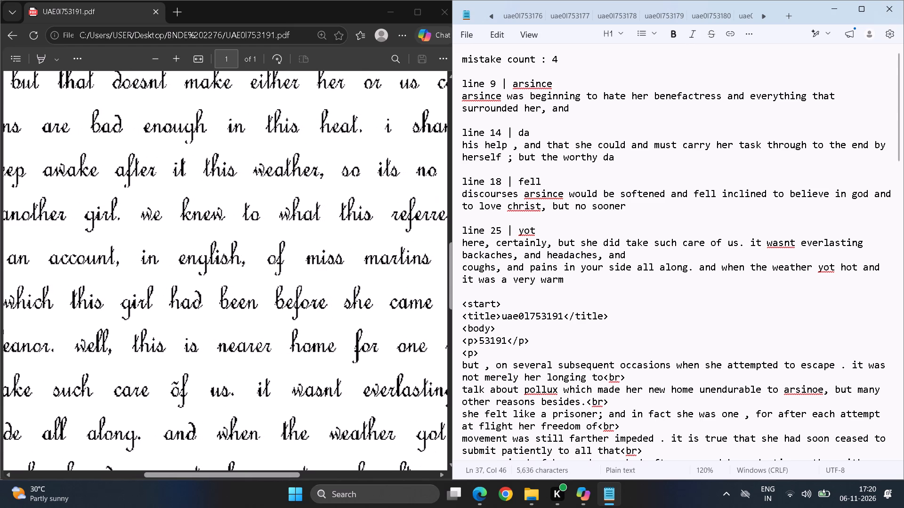
scroll(258, 445, "left", 2)
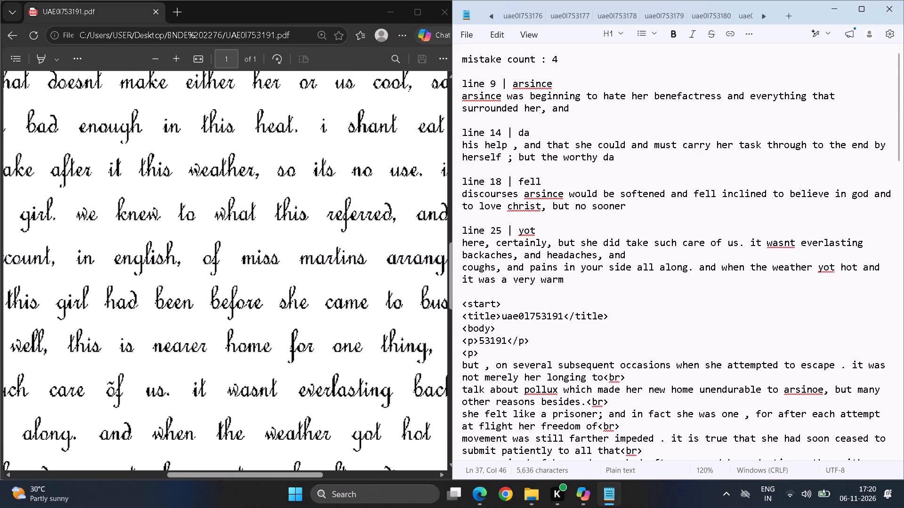
scroll(408, 435, "left", 1)
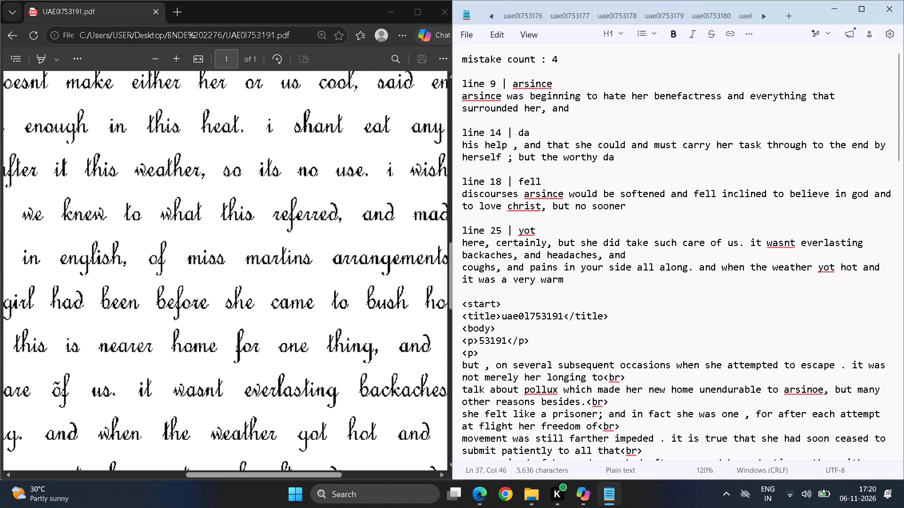
scroll(382, 435, "right", 3)
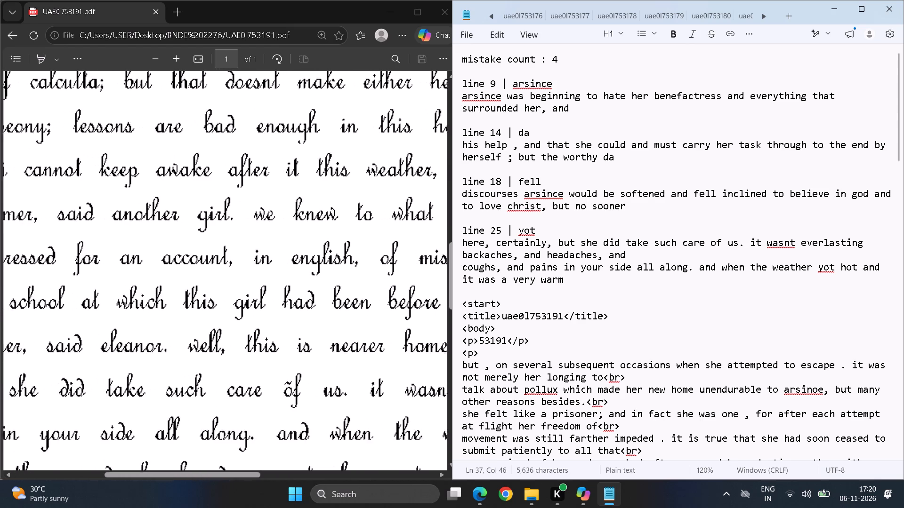
scroll(382, 435, "right", 3)
Correct the word before "hot" in the transcription line beginning "coughs, and pains" to "got".
scroll(502, 372, "down", 1)
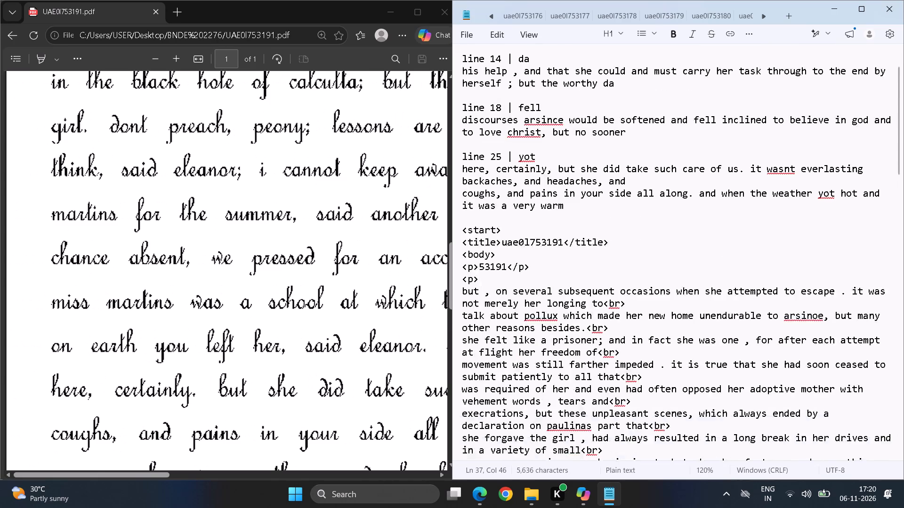
scroll(502, 372, "down", 2)
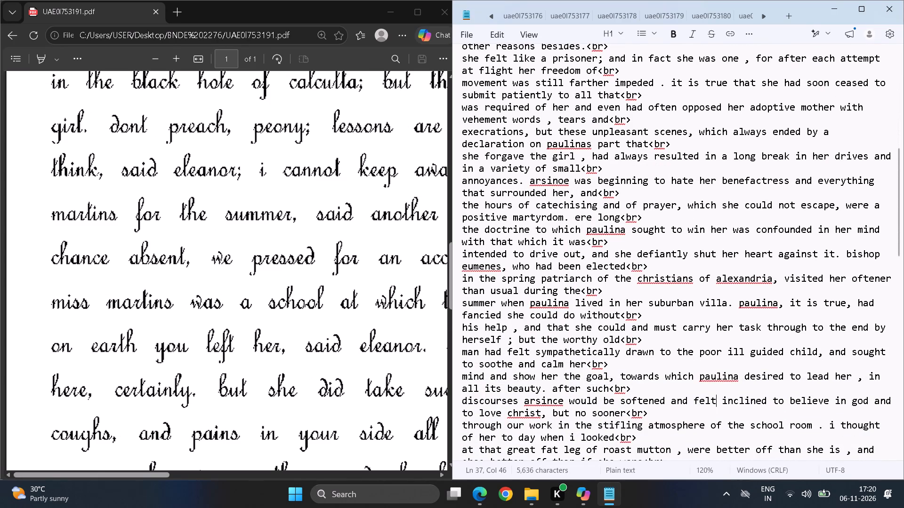
scroll(521, 440, "down", 1)
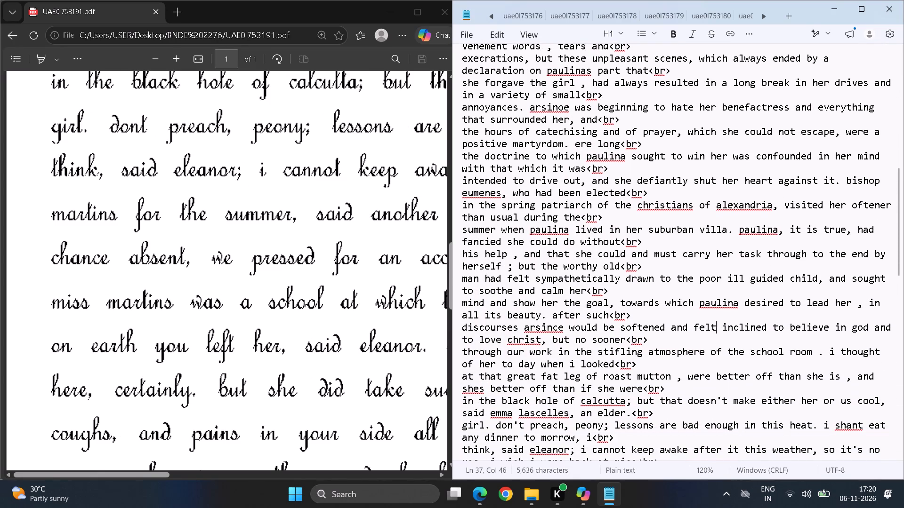
scroll(521, 440, "down", 4)
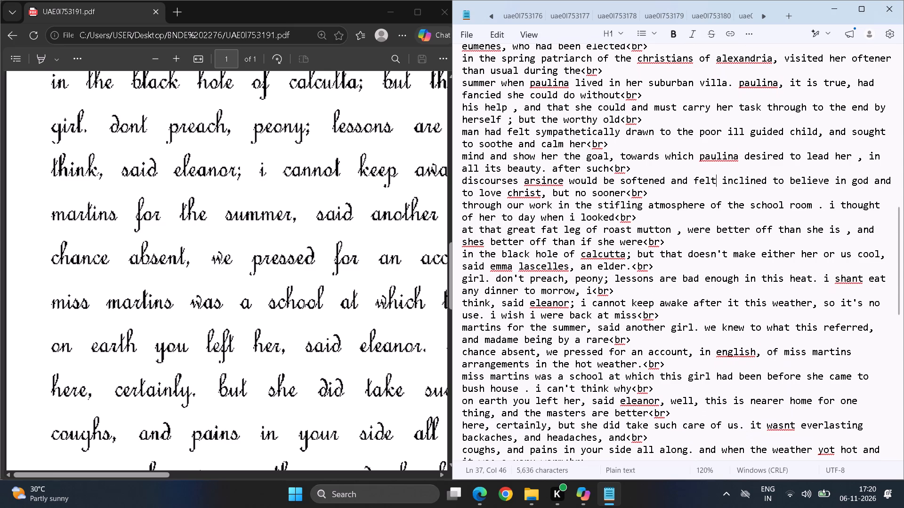
scroll(521, 440, "down", 1)
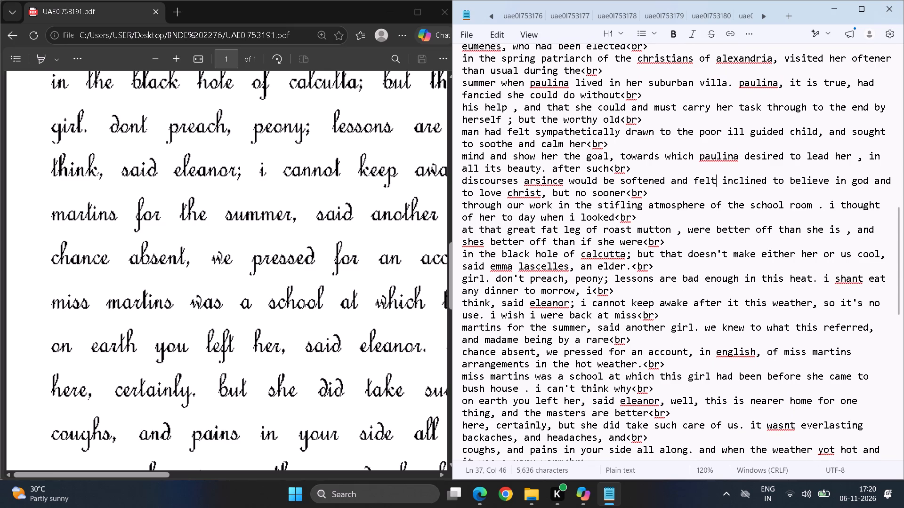
left_click(825, 450)
key("BackSpace")
key("g")
Maximize the Notepad window and copy the page title uae0l753191 from the transcription's title tag.
scroll(842, 332, "up", 5)
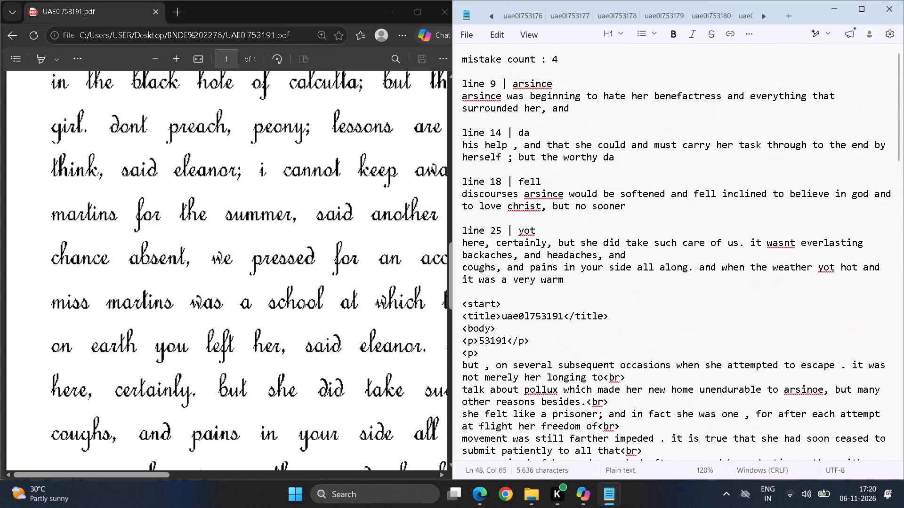
left_click(875, 3)
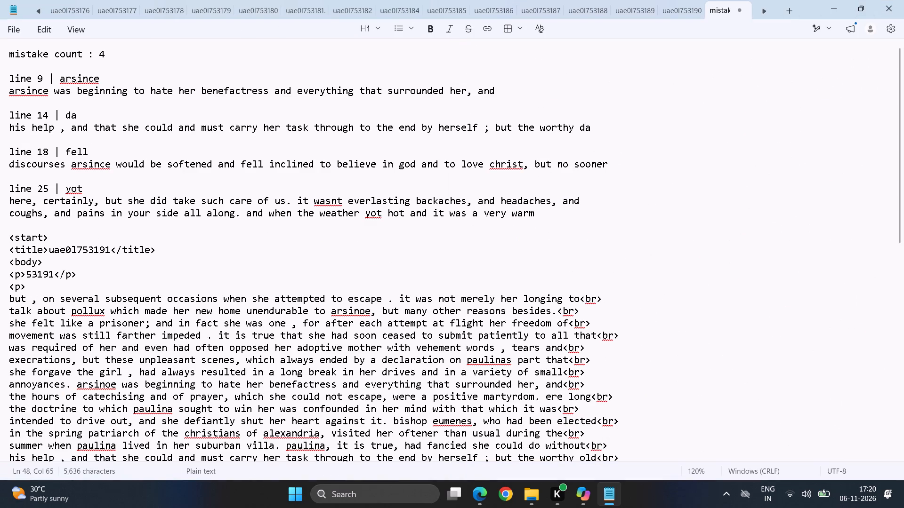
left_click_drag(110, 249, 49, 252)
right_click(59, 250)
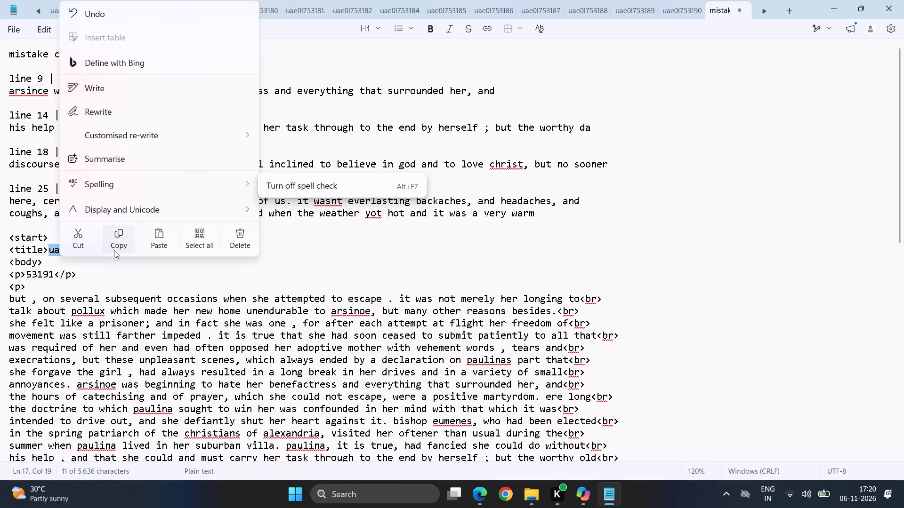
left_click(114, 250)
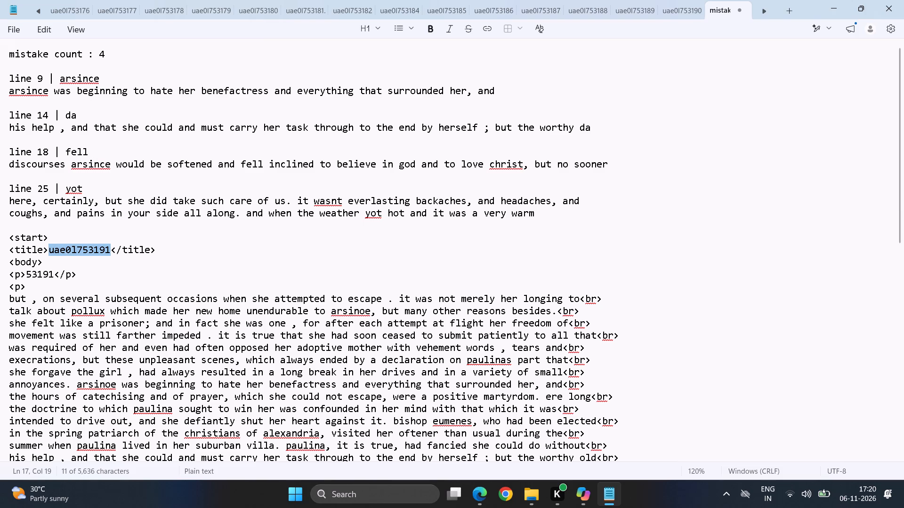
Delete the mistake count and the whole list of mistakes above the <start> tag.
left_click_drag(10, 234, 31, 96)
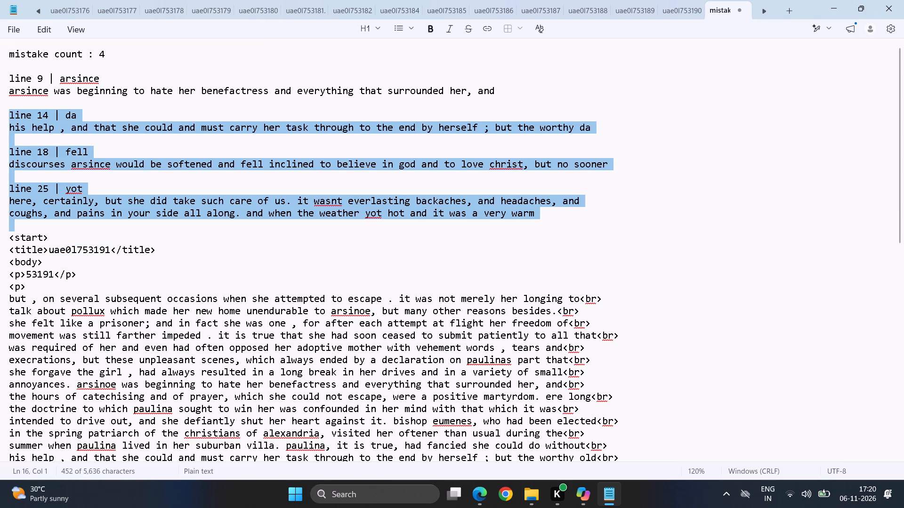
left_click_drag(31, 96, 0, 25)
key("BackSpace")
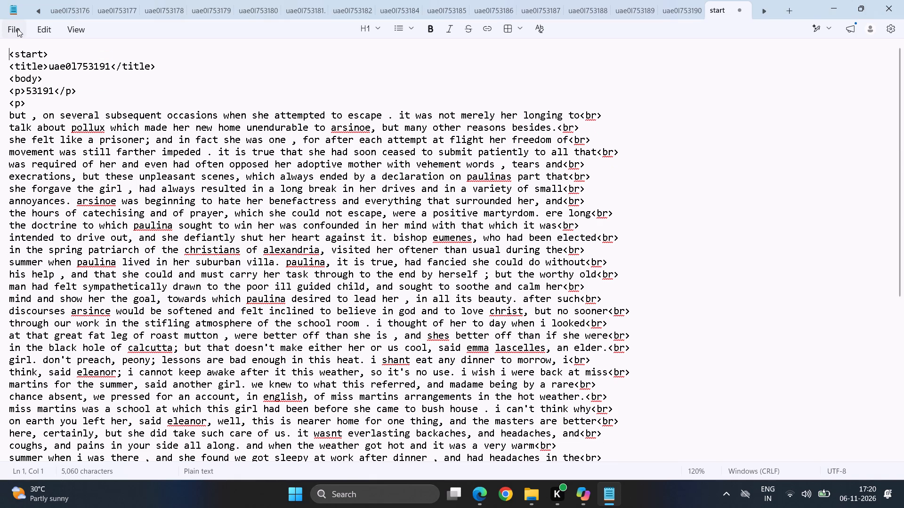
Save the page 53191 transcription in the 3-11-26 folder as uae0l753191.html.
left_click(17, 29)
left_click(33, 162)
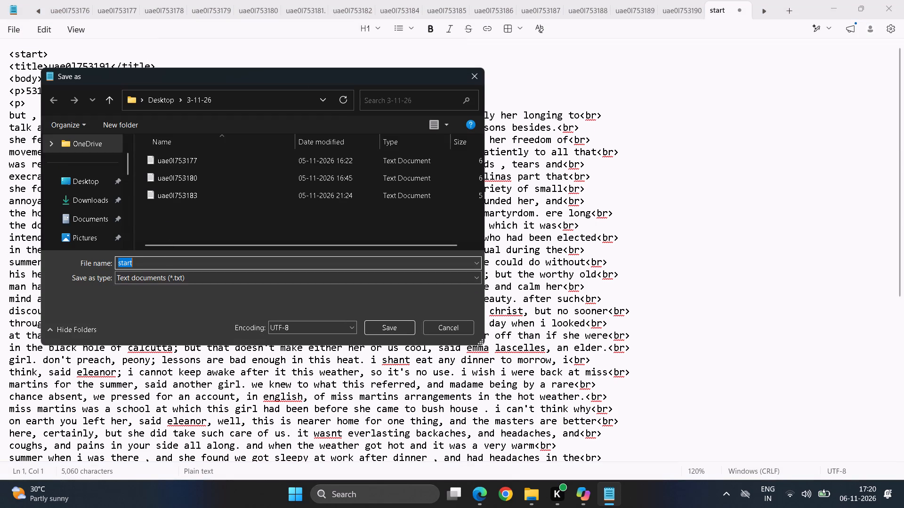
key("BackSpace")
key("ctrl+v")
key("period")
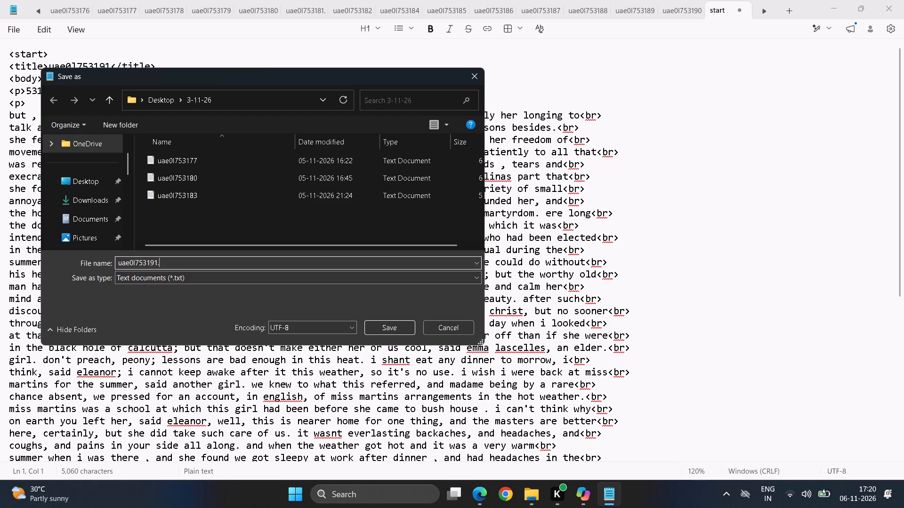
type("html")
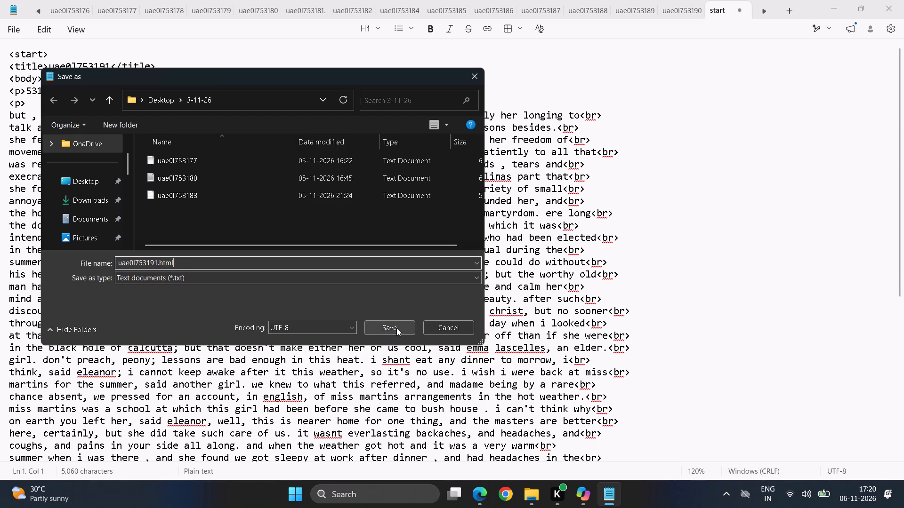
left_click(396, 328)
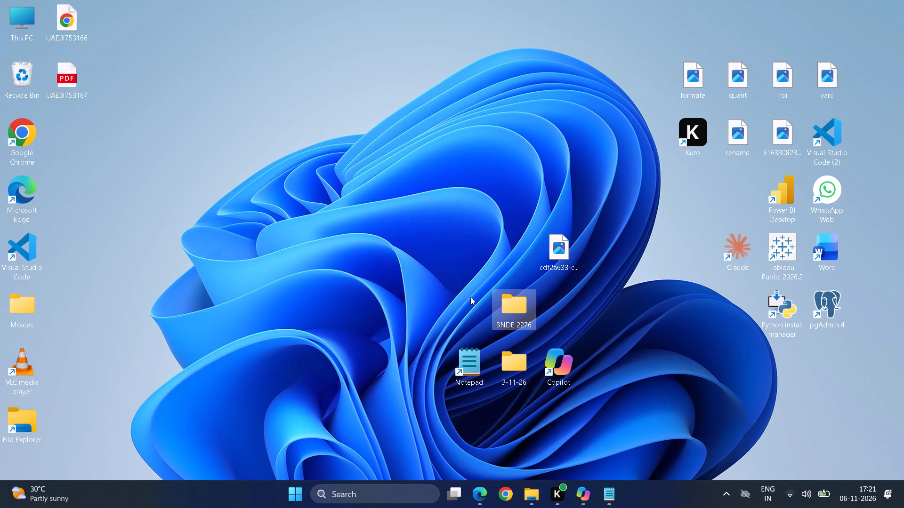
Open the uae0l753183 text document from the desktop folder 3-11-26 and save a copy there as uae0l753183.html.
double_click(514, 363)
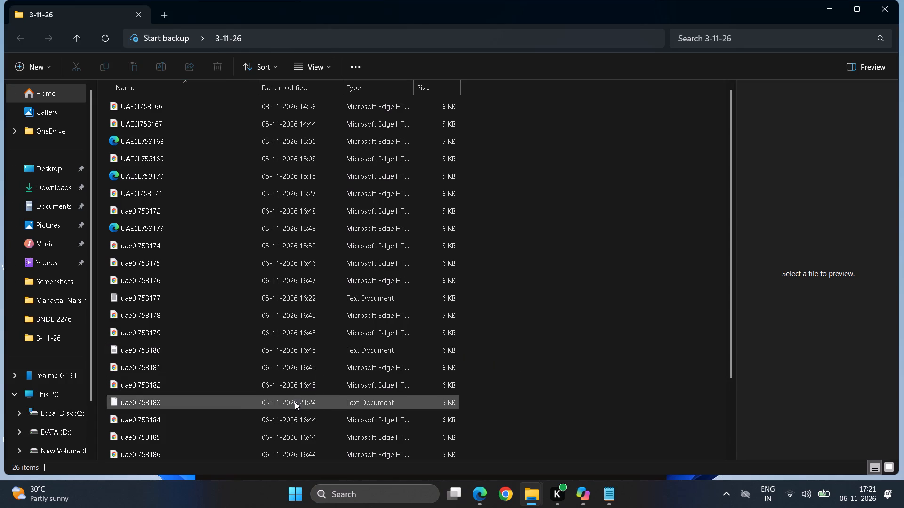
double_click(190, 400)
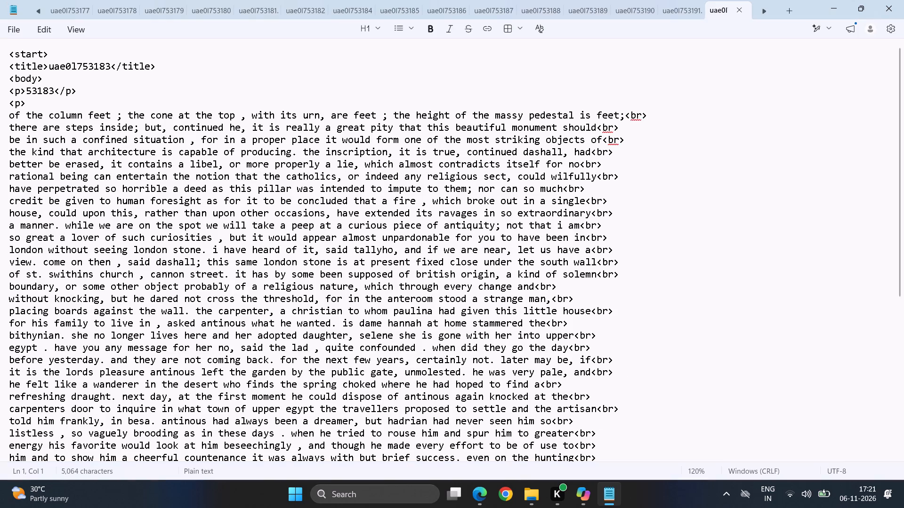
left_click(15, 26)
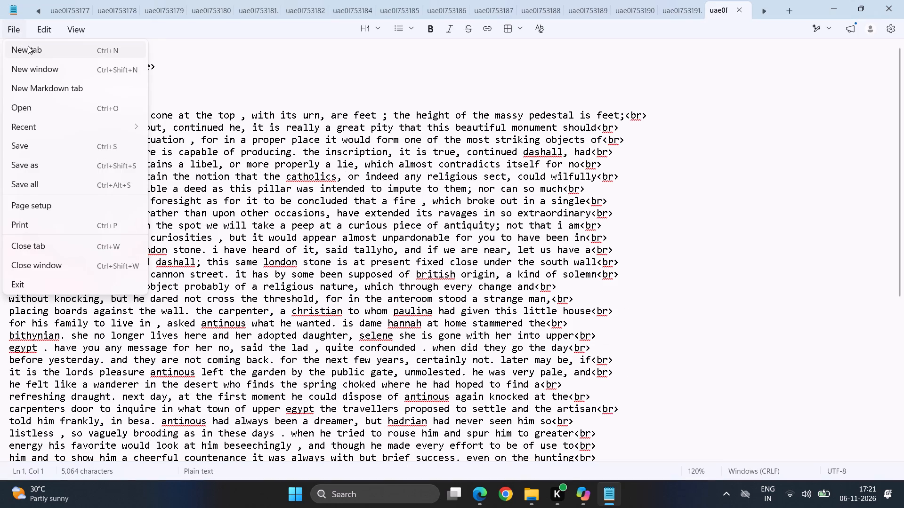
left_click(45, 168)
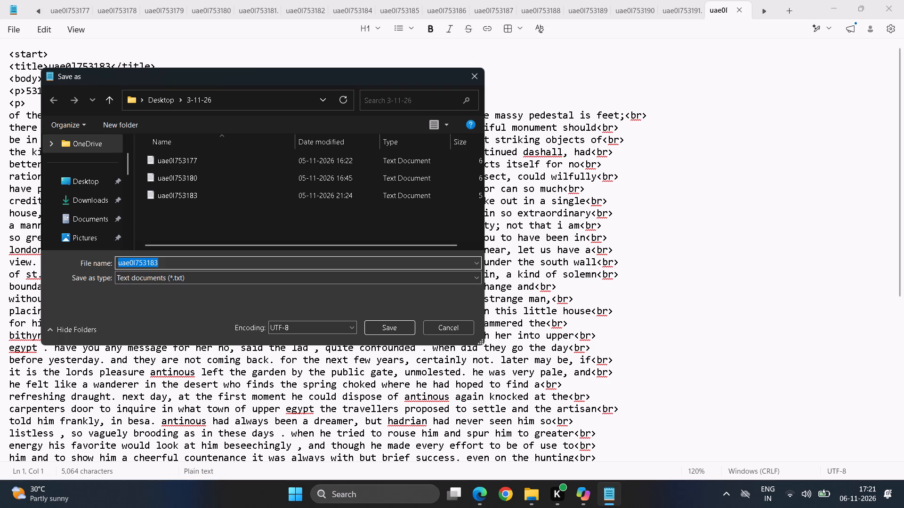
left_click(161, 261)
key("period")
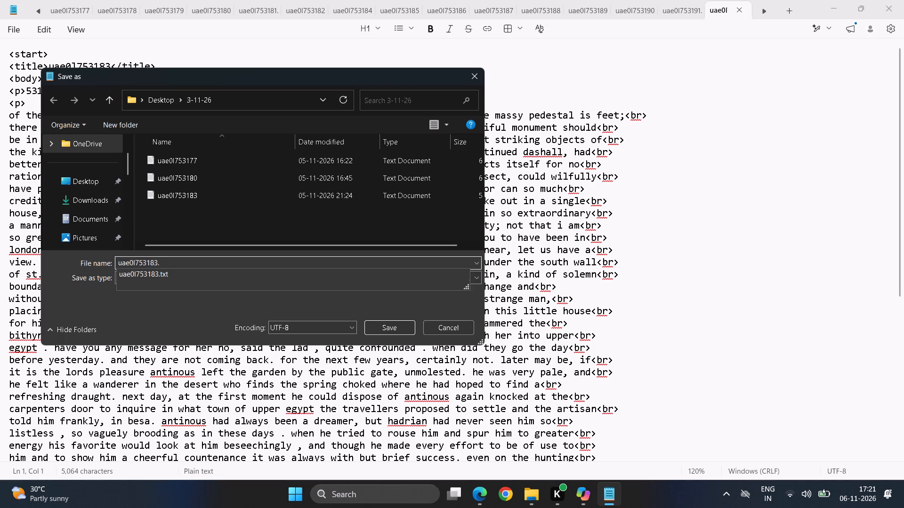
type("html")
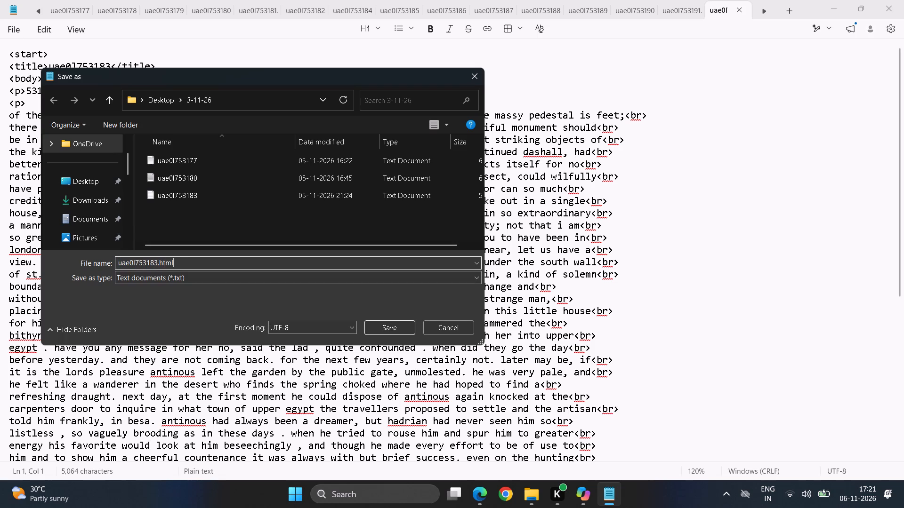
left_click(392, 332)
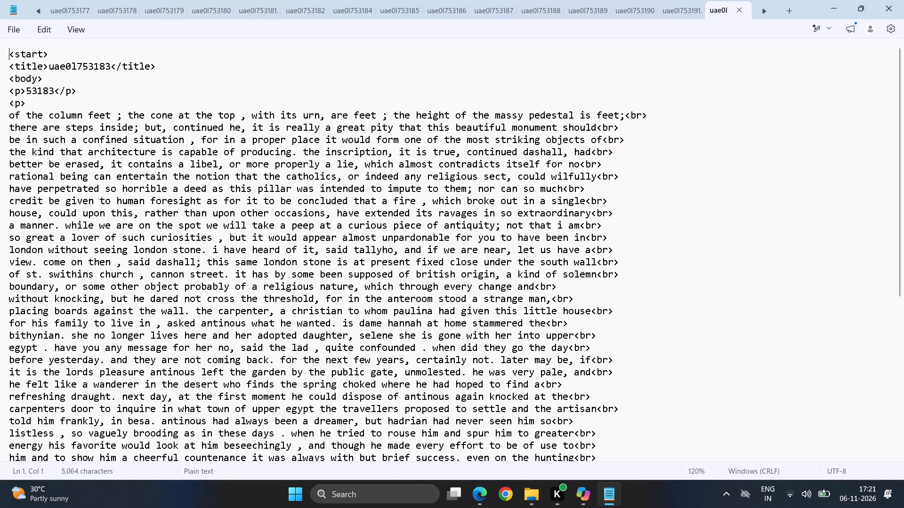
left_click(828, 0)
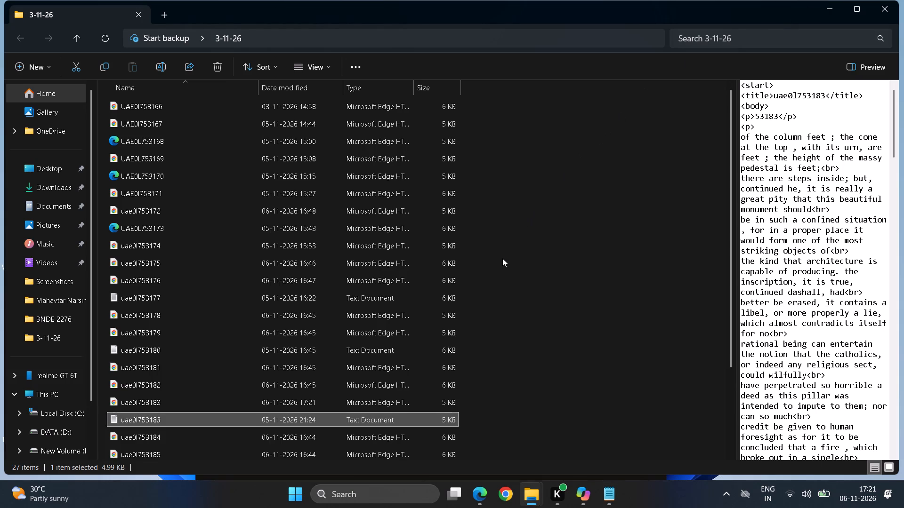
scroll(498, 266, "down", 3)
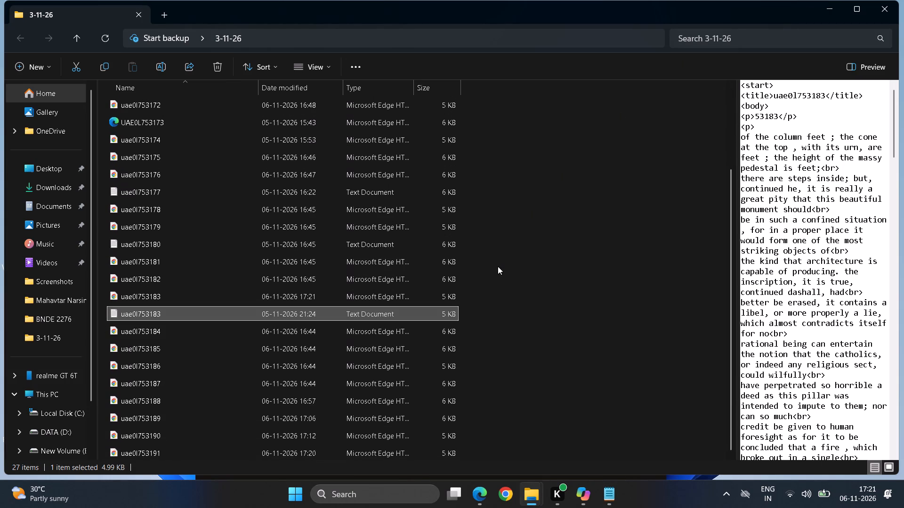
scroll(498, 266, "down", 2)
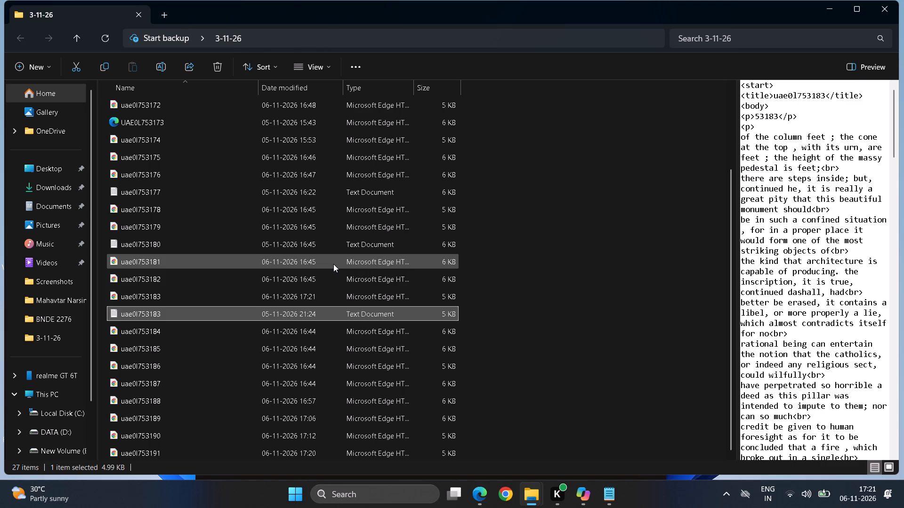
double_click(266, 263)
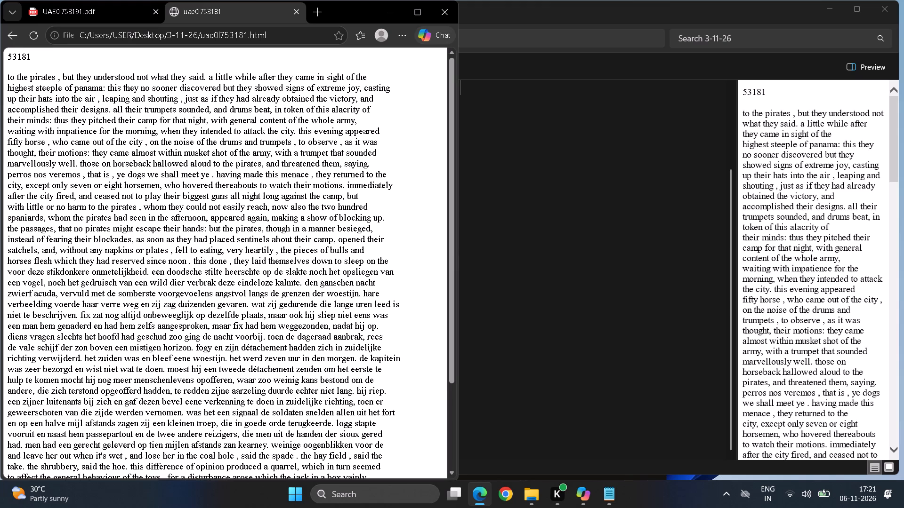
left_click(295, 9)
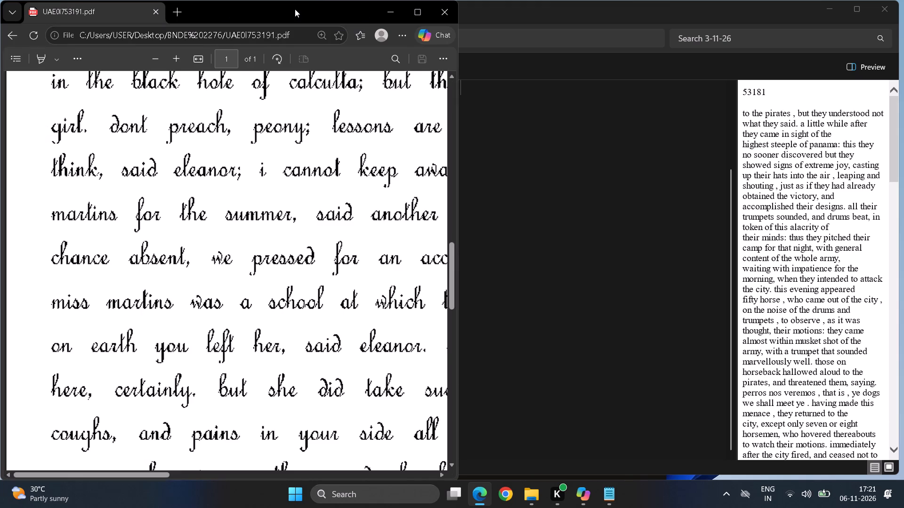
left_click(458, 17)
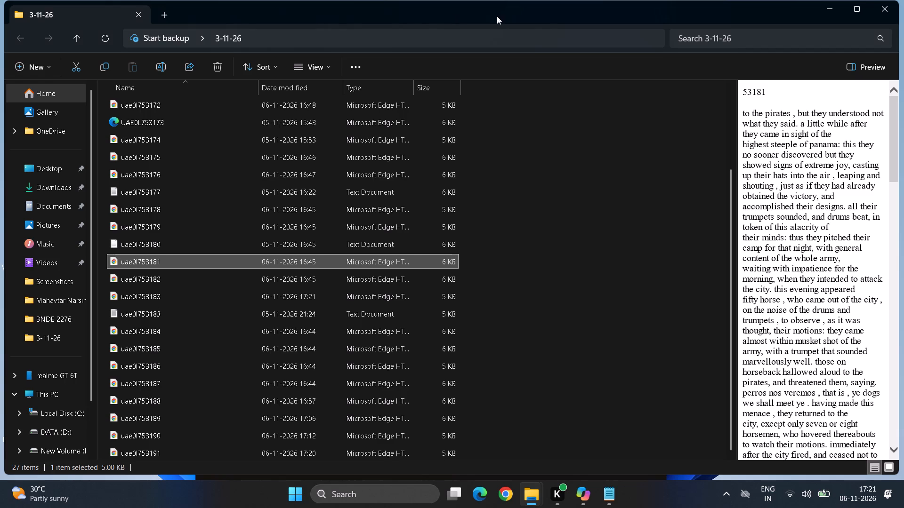
Open the uae0l753180 text document from the 3-11-26 folder and save a copy there as uae0l753180.html.
scroll(477, 270, "down", 3)
scroll(477, 270, "up", 3)
scroll(477, 270, "down", 2)
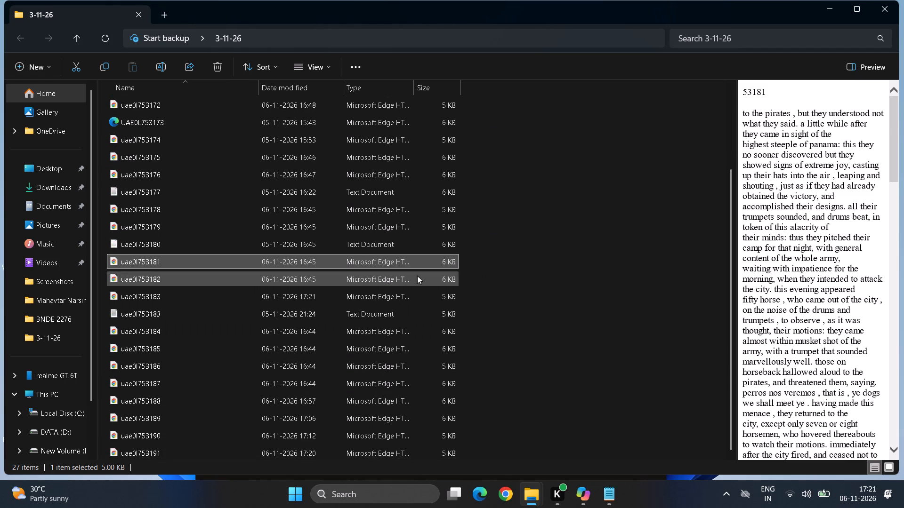
double_click(232, 247)
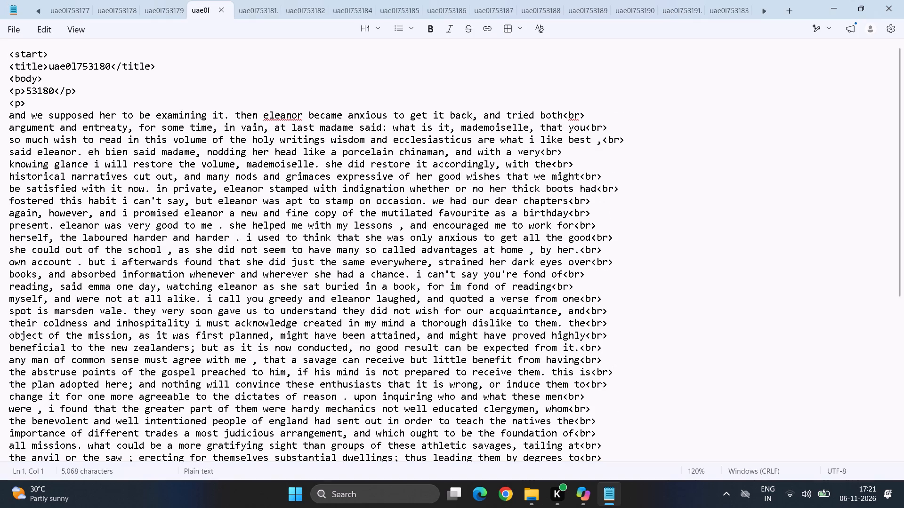
left_click(18, 30)
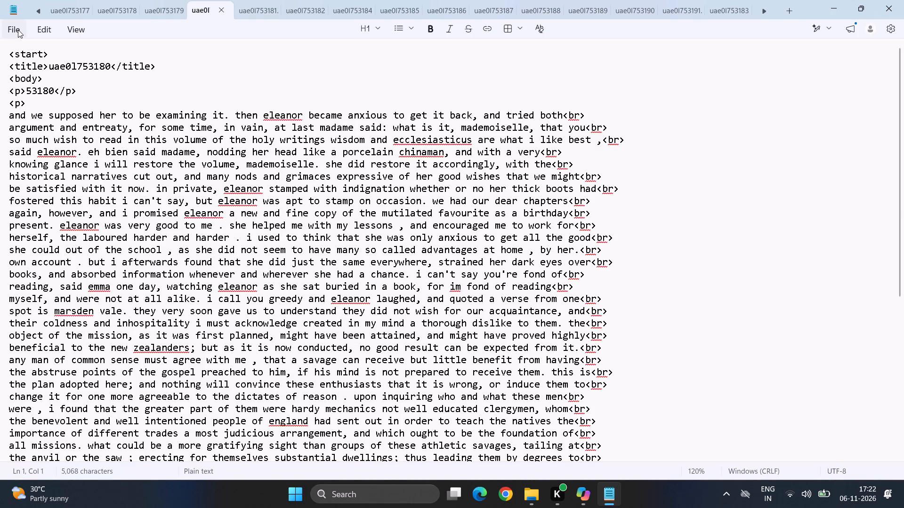
left_click(47, 160)
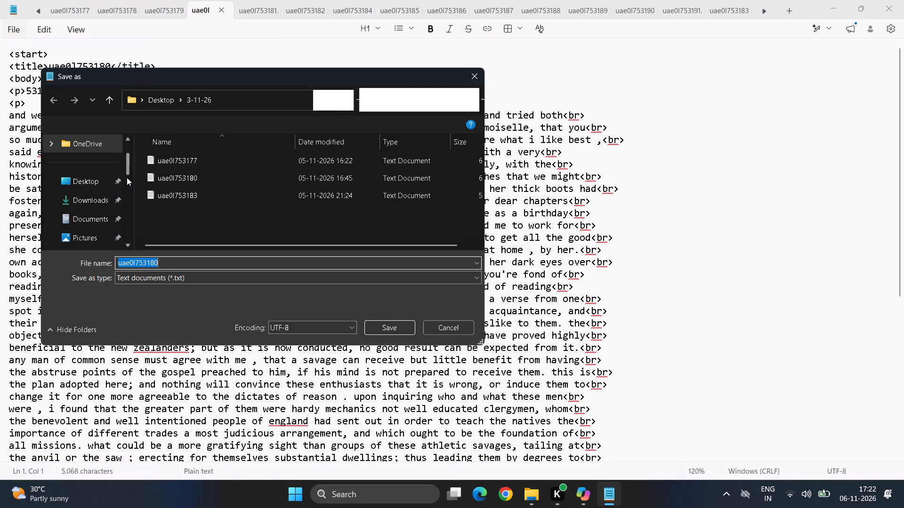
left_click(177, 260)
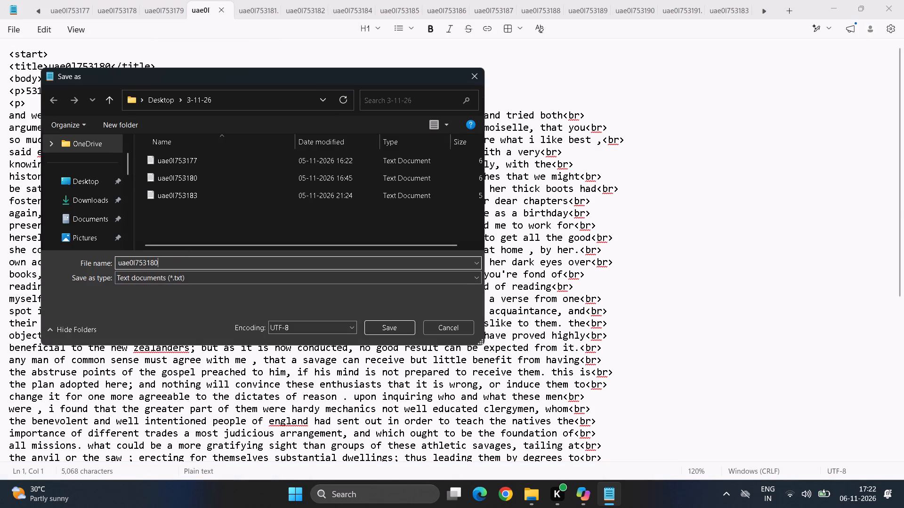
key("period")
type("html")
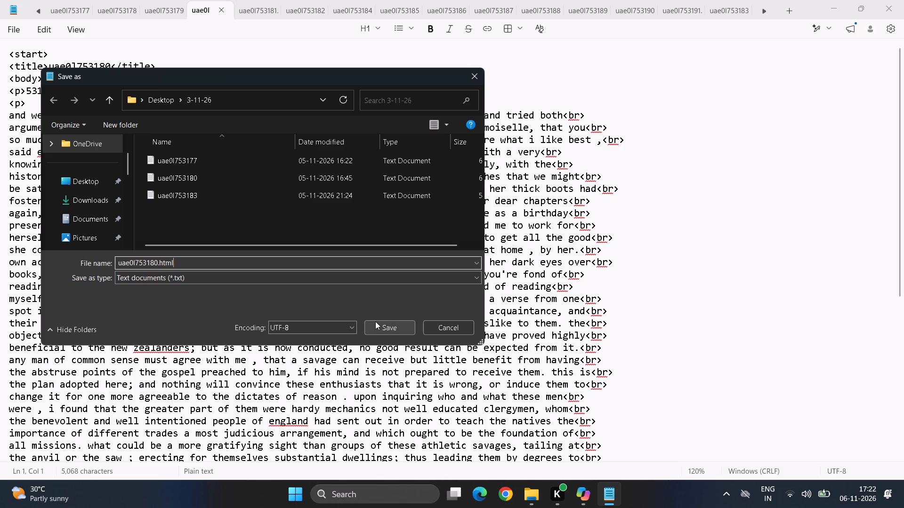
left_click(375, 321)
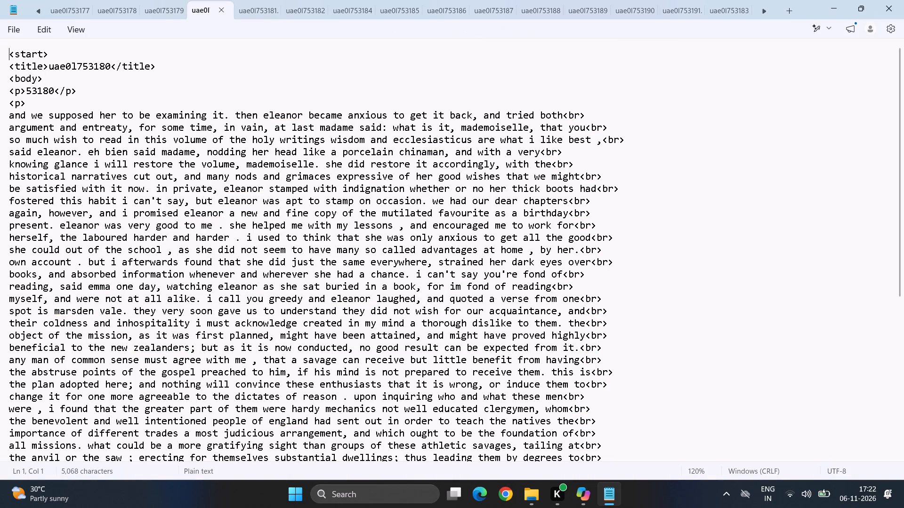
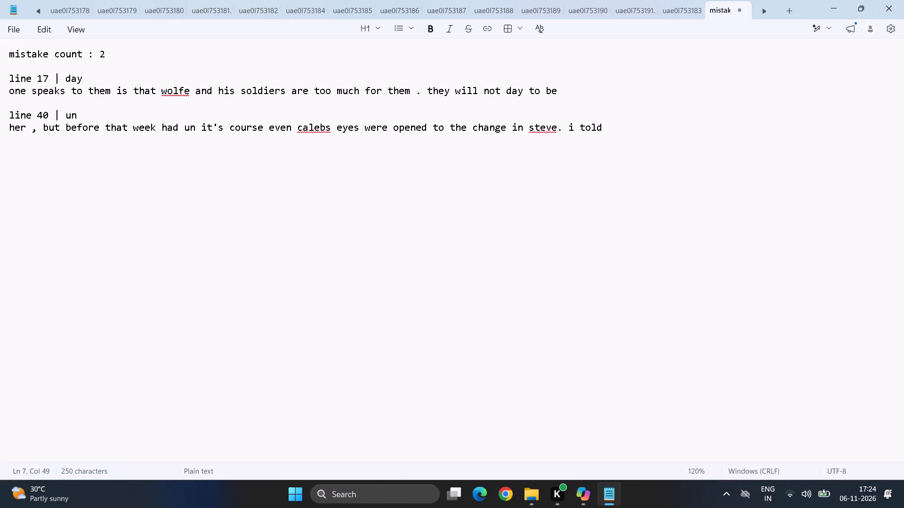
left_click(327, 249)
key("Return")
key("BackSpace")
key("Down")
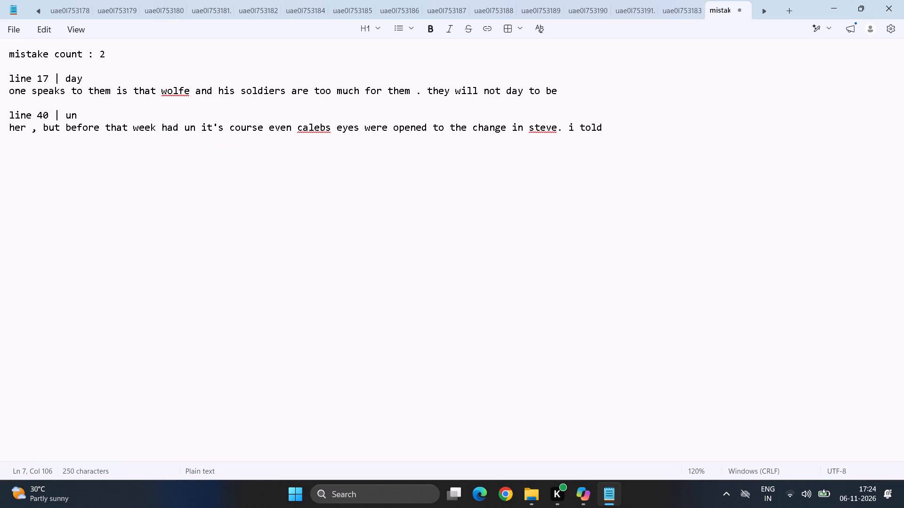
key("Down")
key("Up")
key("Down")
key("Down")
key("Right")
key("Right")
key("Right")
key("Right")
key("Right")
key("Right")
key("Right")
key("Right")
key("Right")
key("Right")
key("Right")
key("Right")
key("Right")
key("Right")
key("Right")
key("Right")
key("Right")
key("Return")
key("ctrl+v")
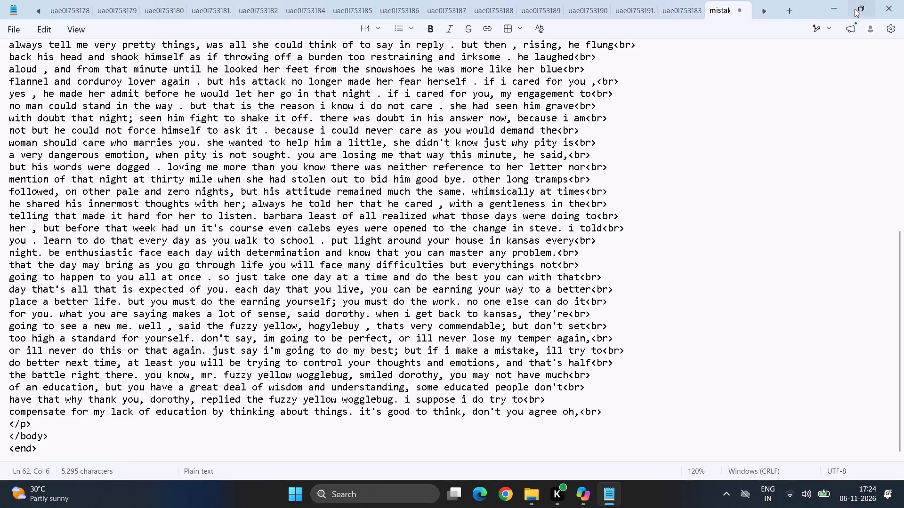
Arrange the page 53192 transcription side by side with the 3-11-26 folder window.
left_click(813, 86)
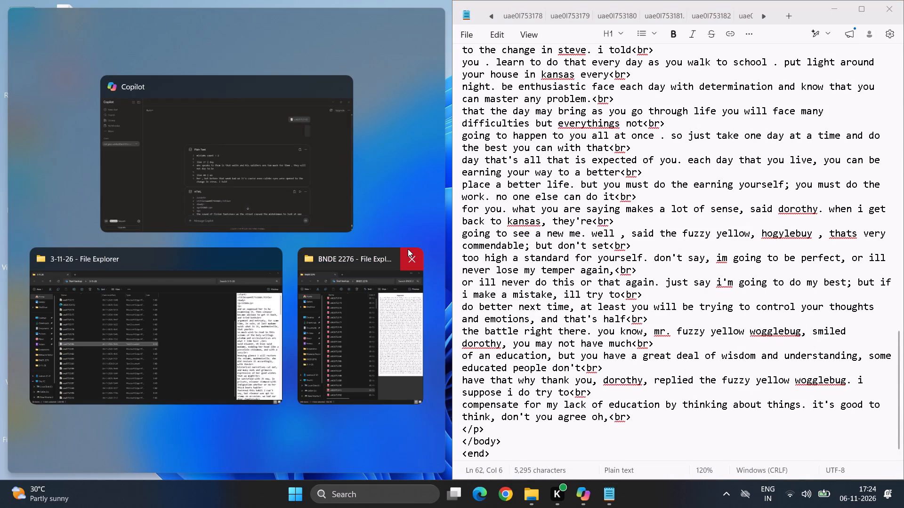
left_click(408, 249)
left_click(266, 317)
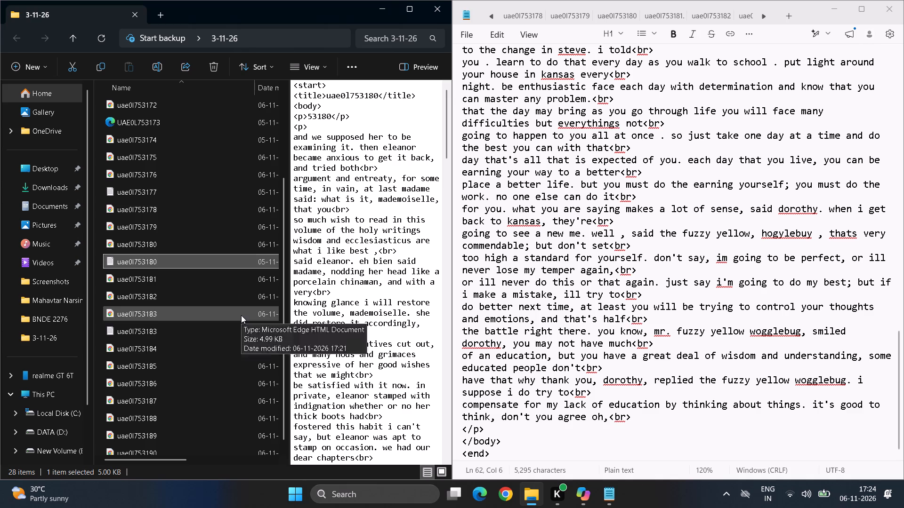
scroll(229, 355, "down", 1)
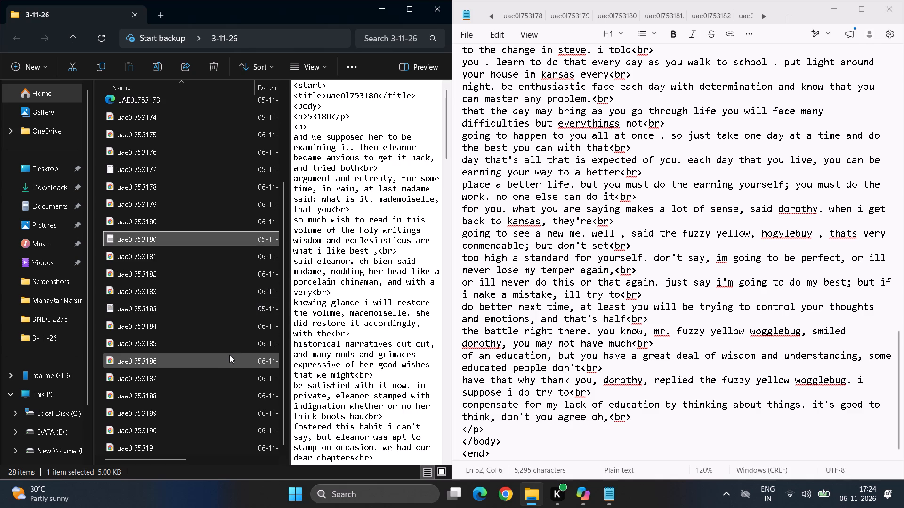
scroll(201, 447, "down", 1)
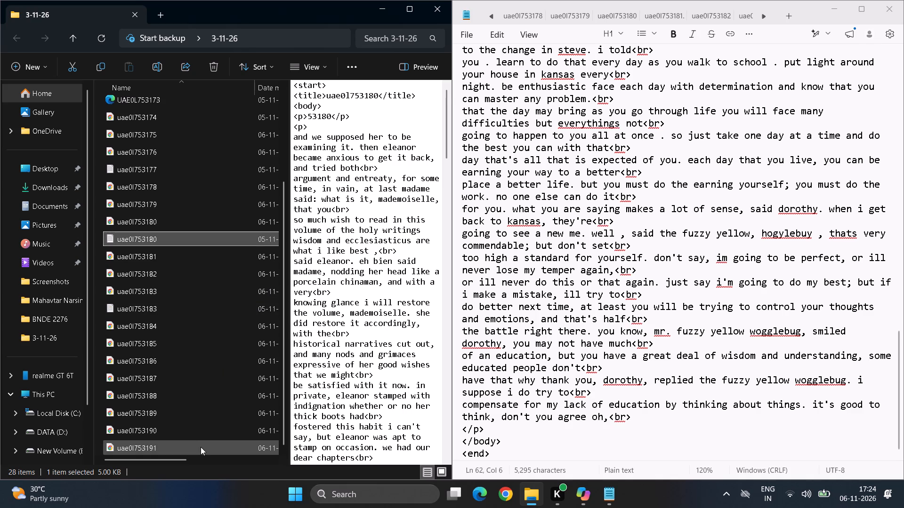
scroll(213, 410, "down", 2)
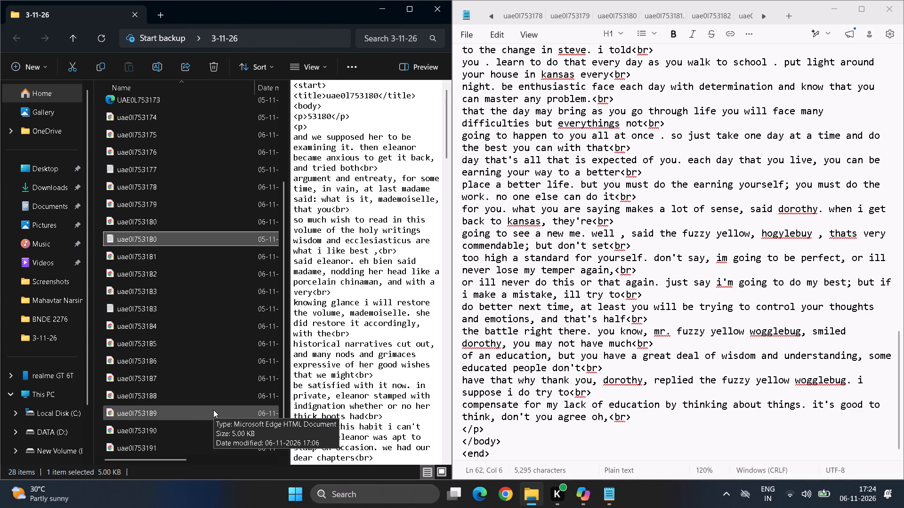
scroll(243, 318, "up", 5)
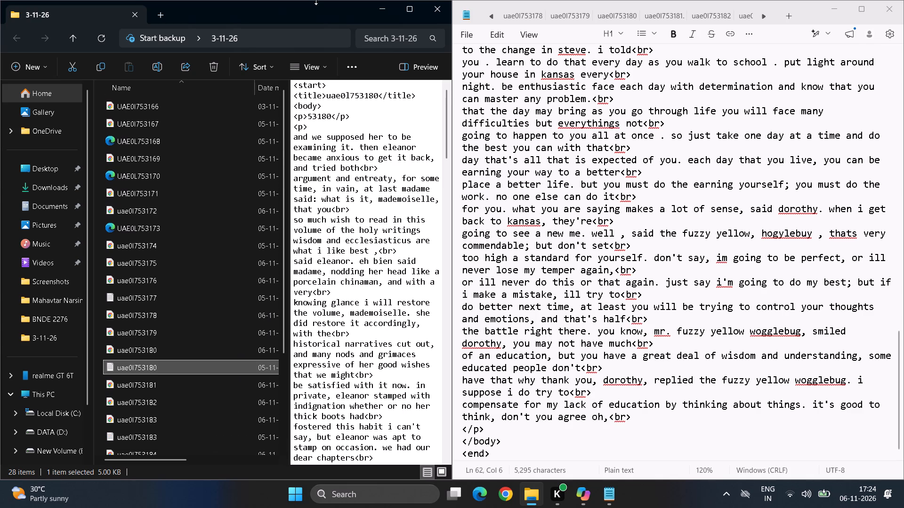
left_click(448, 10)
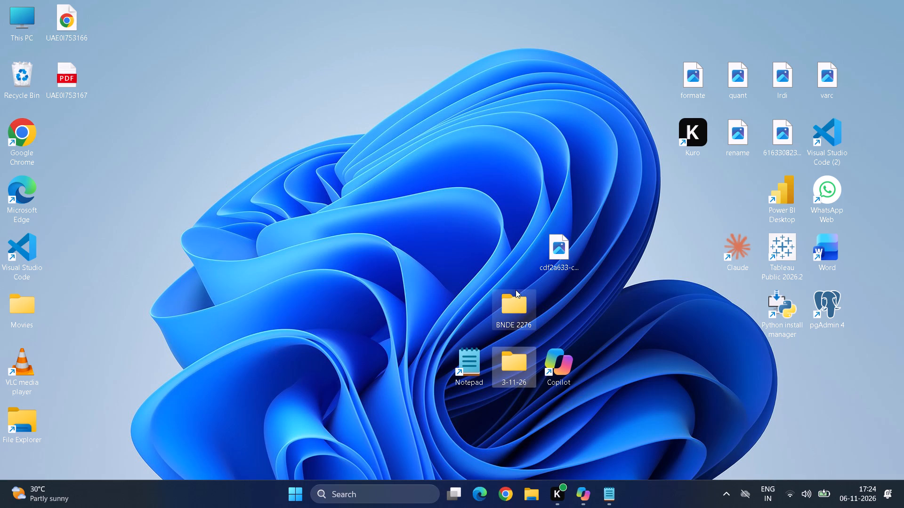
double_click(516, 296)
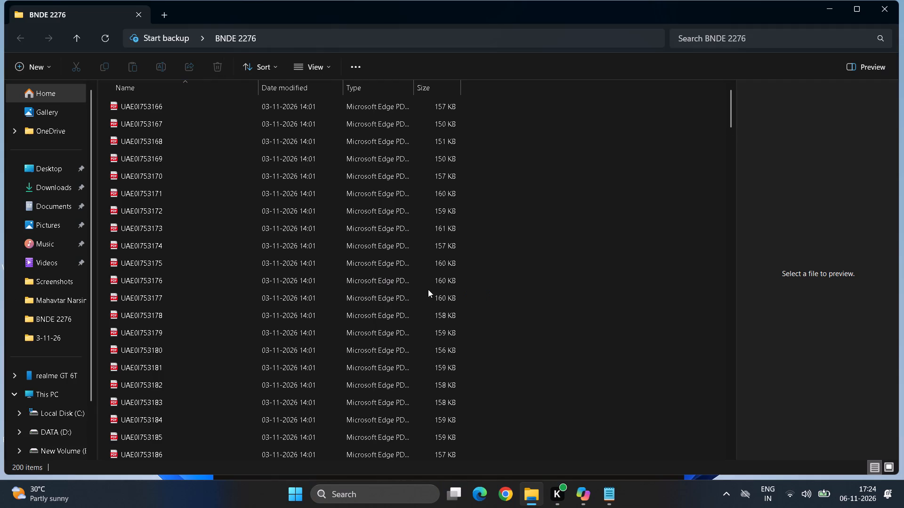
scroll(276, 436, "down", 2)
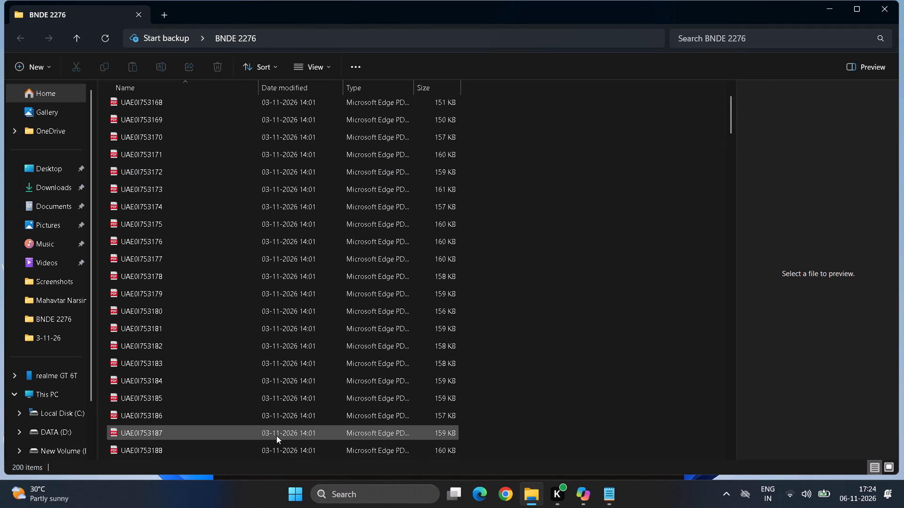
scroll(276, 436, "down", 2)
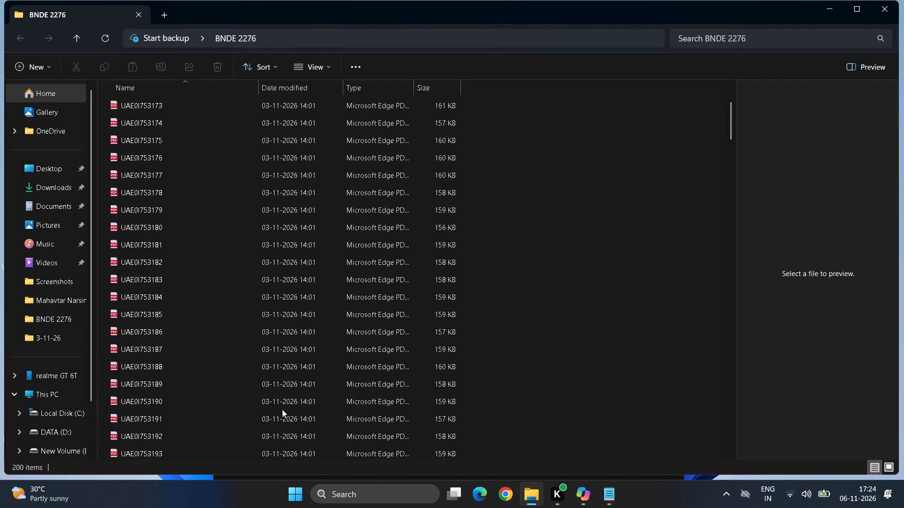
double_click(260, 434)
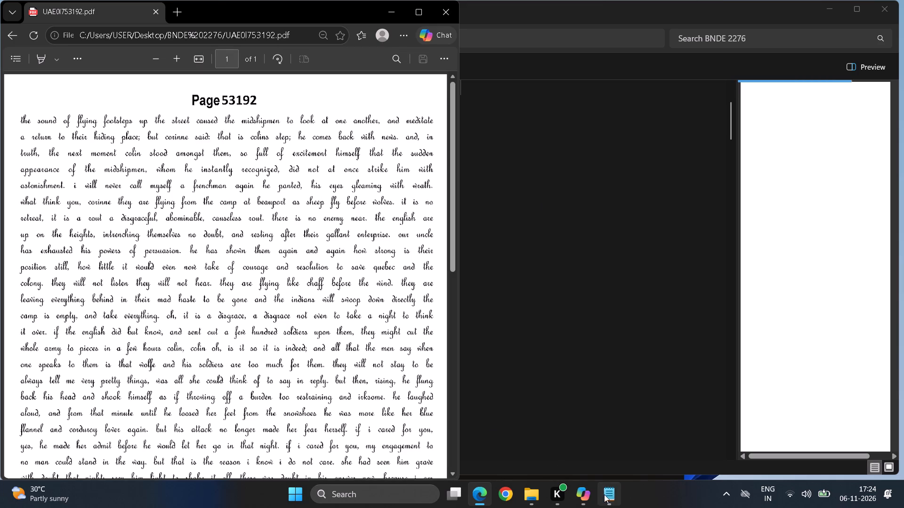
left_click(610, 494)
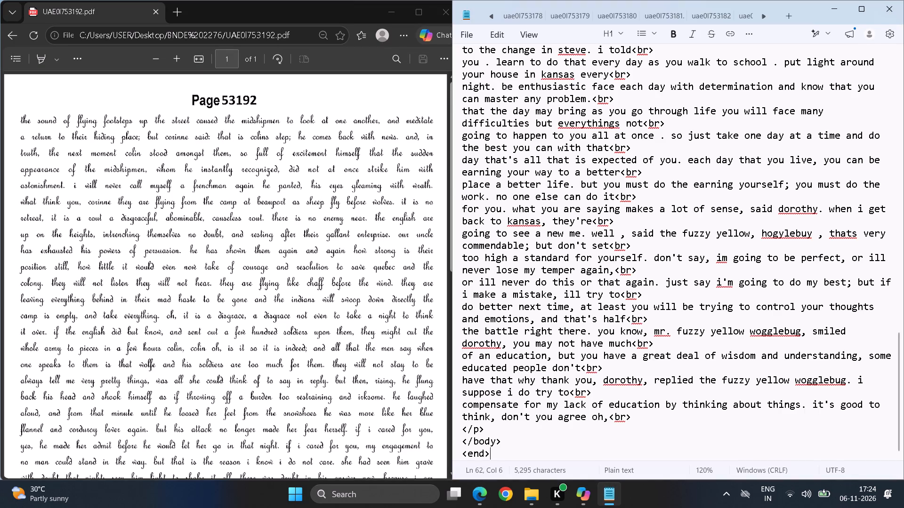
scroll(598, 165, "up", 7)
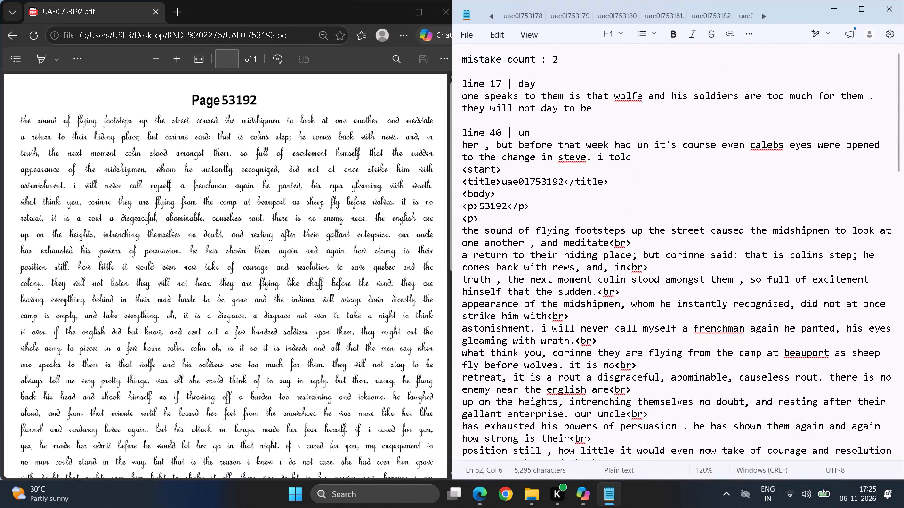
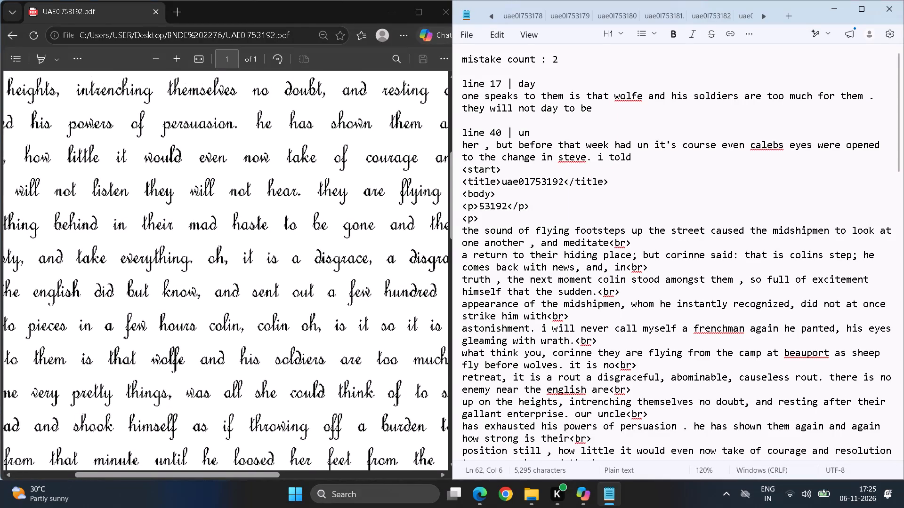
Compare the flagged word "day" in line 17 of the page 53192 transcription with the handwritten line in the UAE0l753192 PDF.
scroll(232, 362, "left", 4)
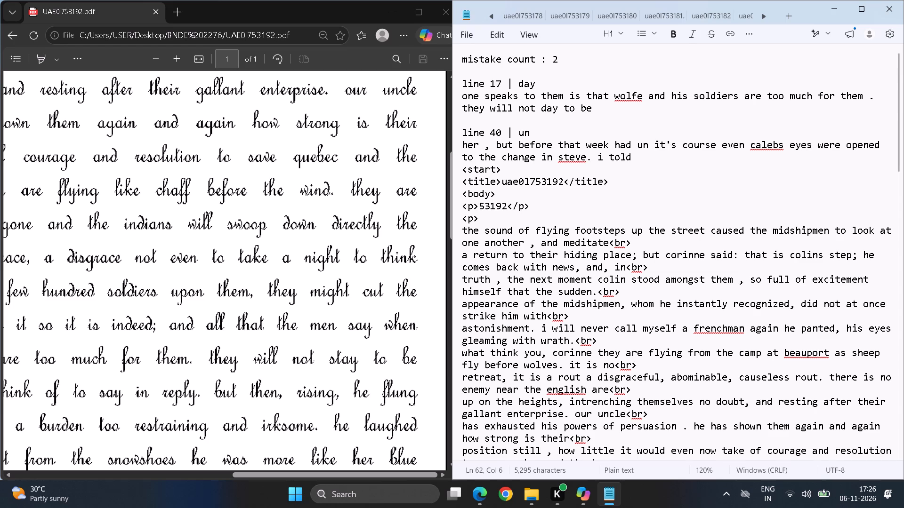
scroll(583, 390, "down", 1)
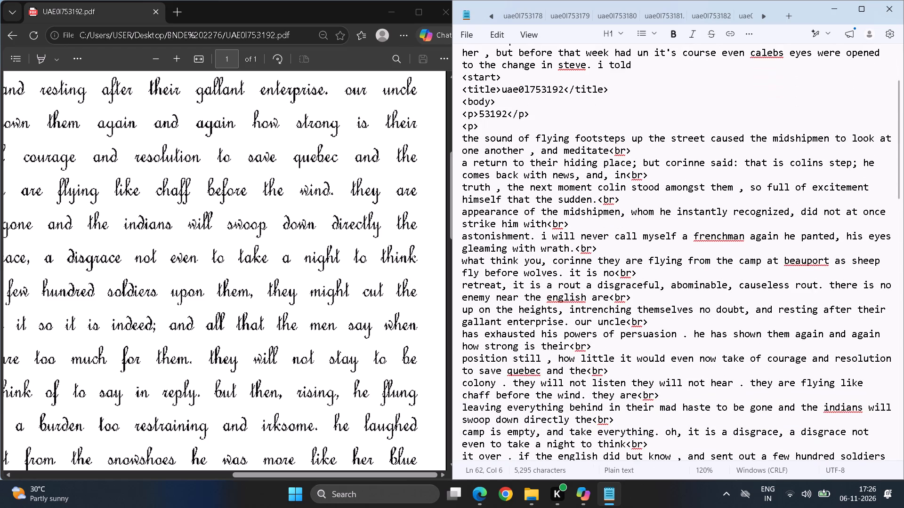
scroll(583, 390, "down", 1)
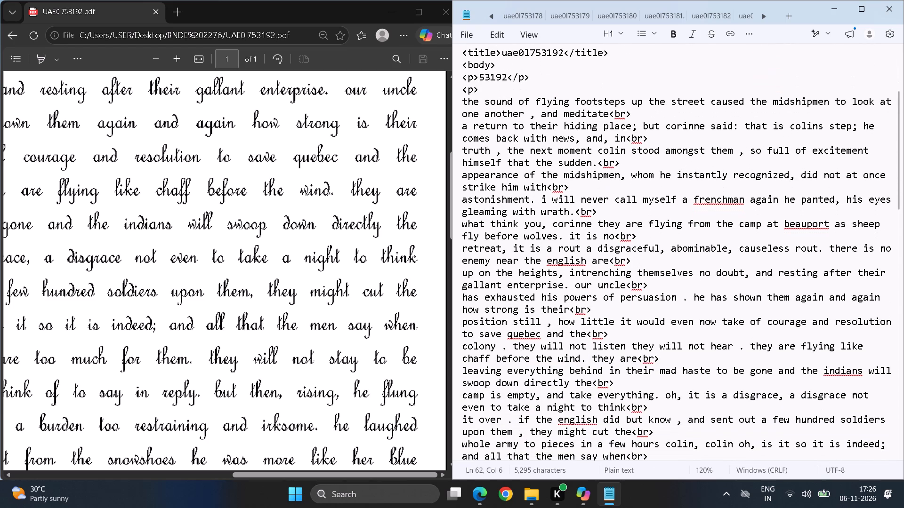
scroll(583, 390, "down", 1)
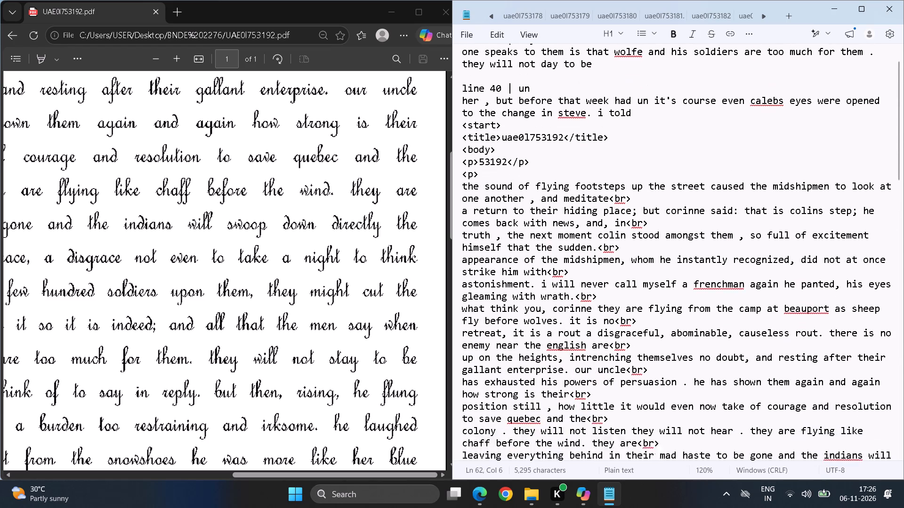
scroll(583, 390, "down", 2)
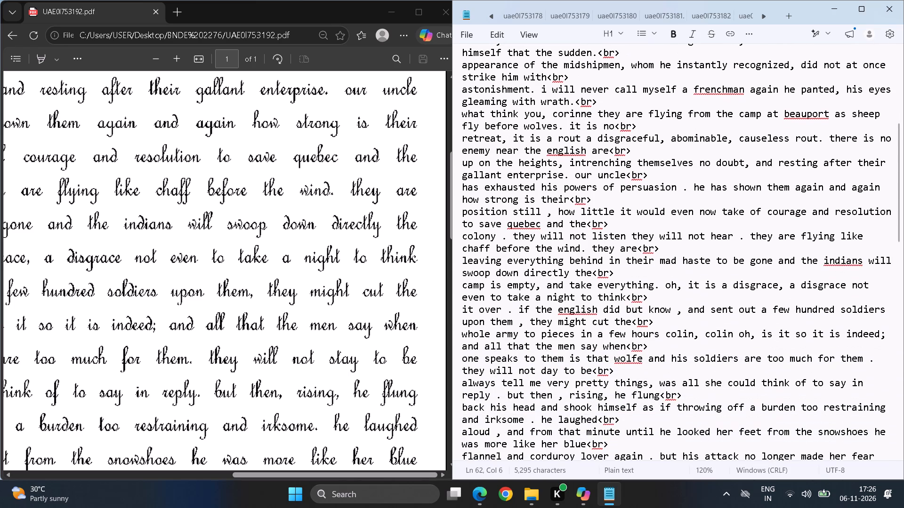
scroll(583, 390, "down", 1)
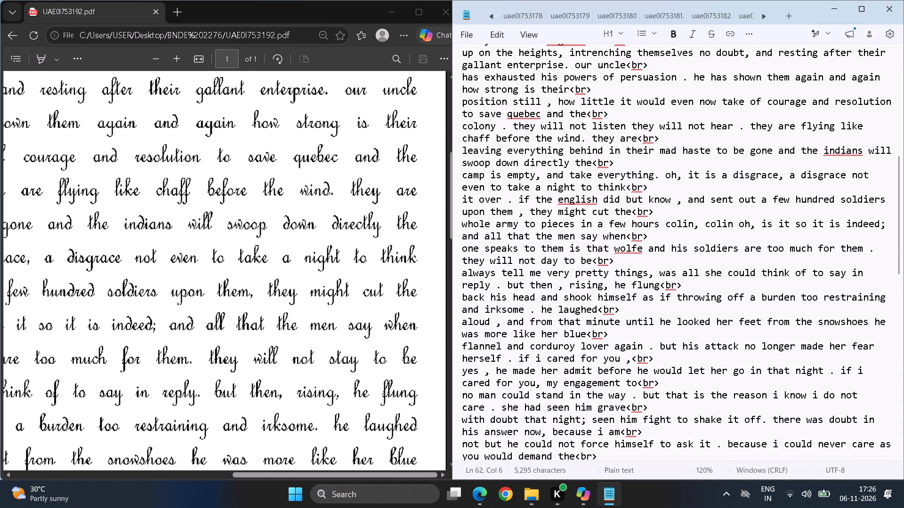
scroll(588, 414, "down", 1)
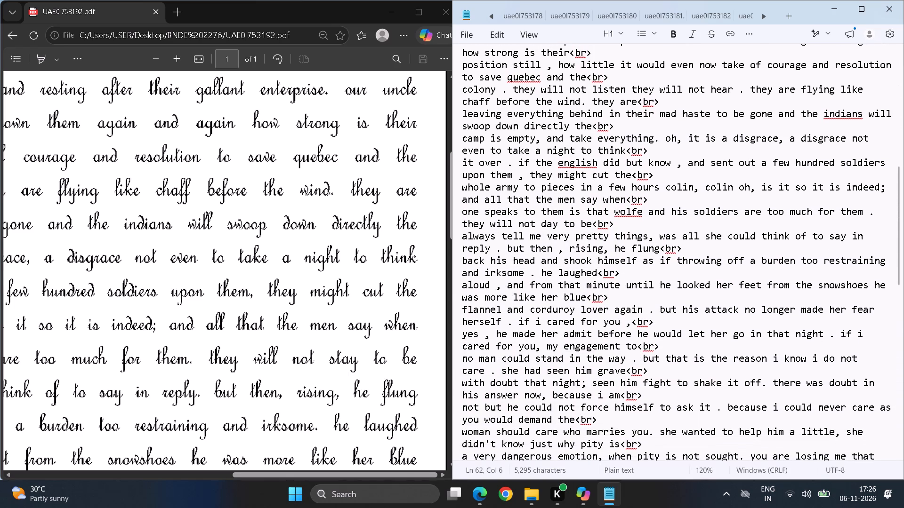
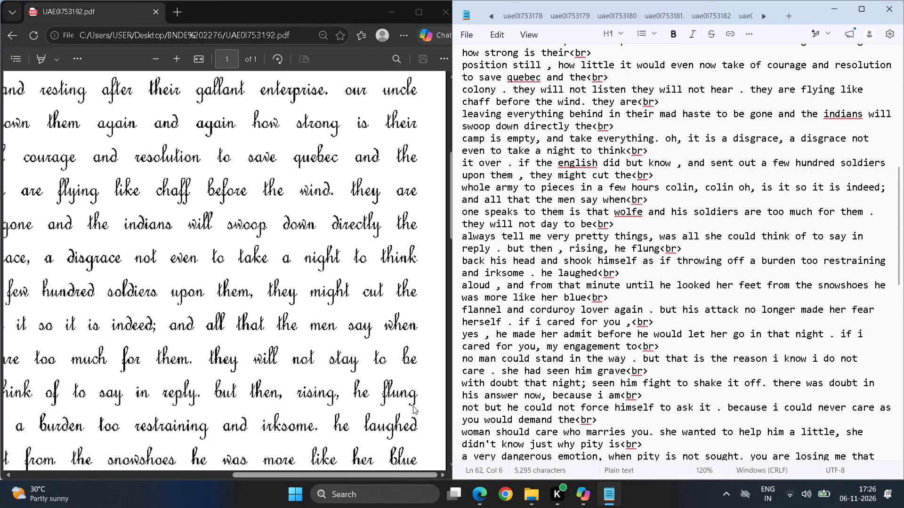
scroll(317, 369, "right", 1)
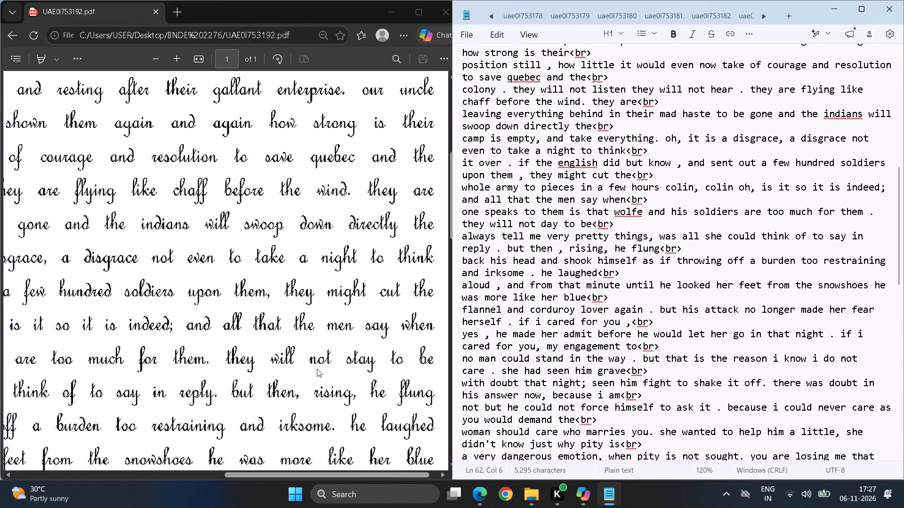
scroll(317, 369, "right", 5)
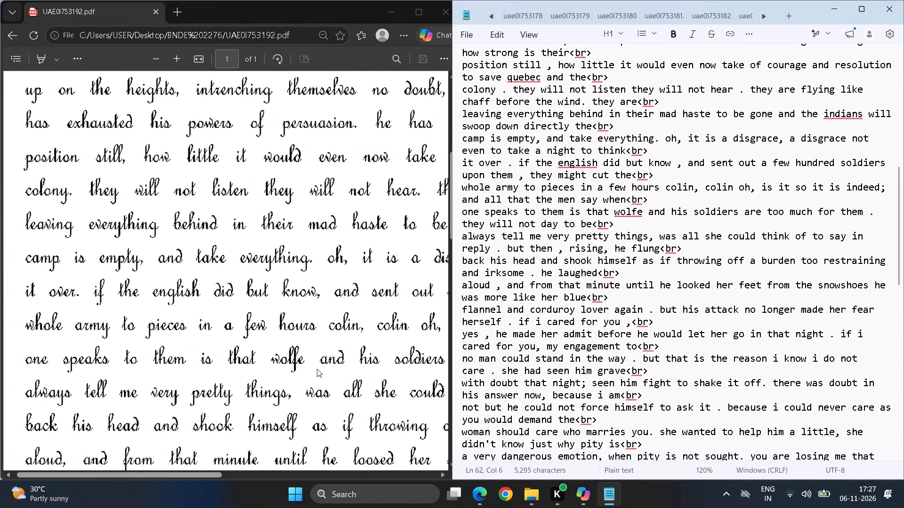
scroll(317, 369, "right", 2)
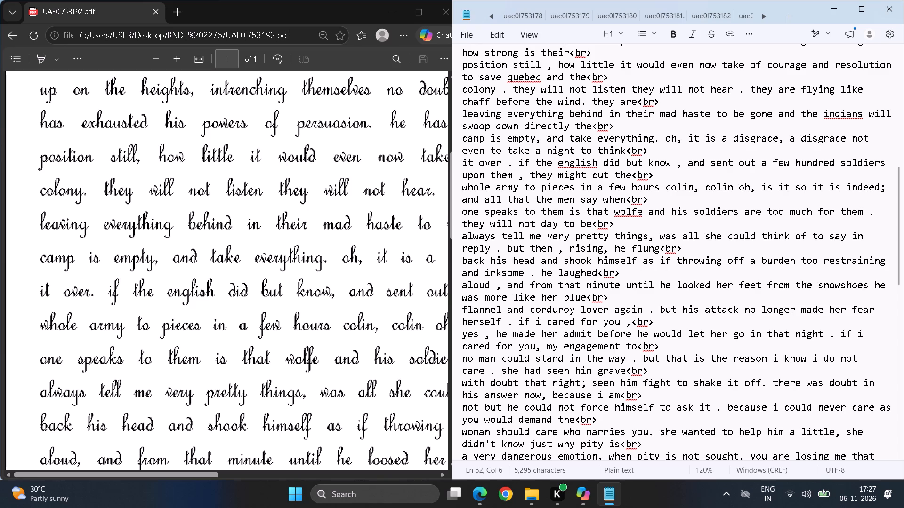
scroll(511, 170, "up", 2)
scroll(556, 198, "up", 1)
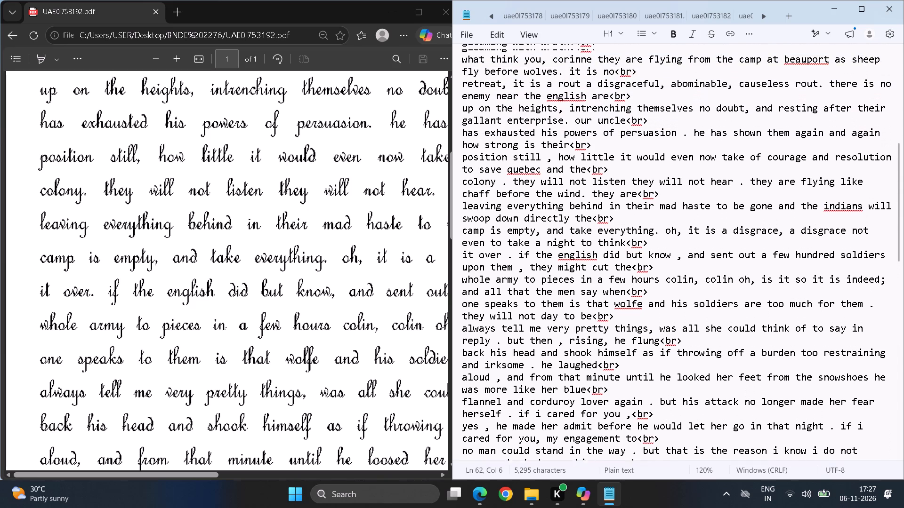
scroll(556, 198, "up", 1)
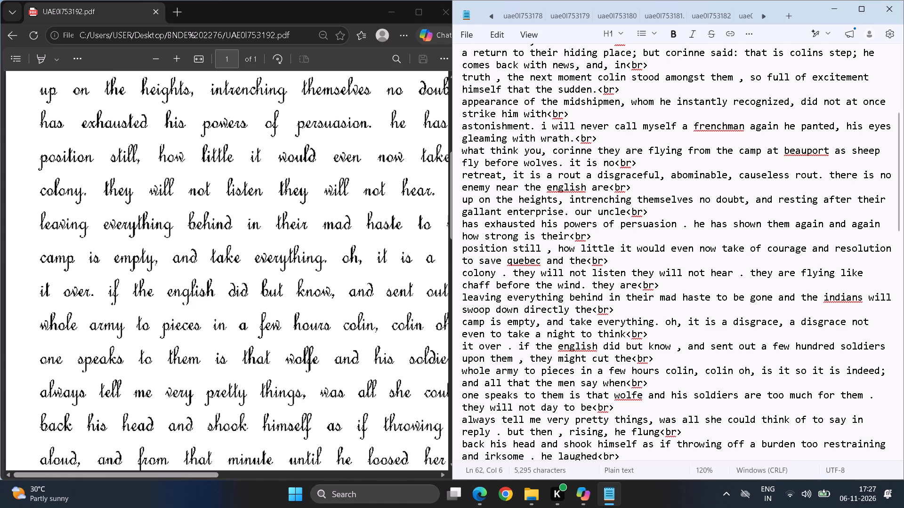
left_click(530, 407)
scroll(367, 383, "left", 2)
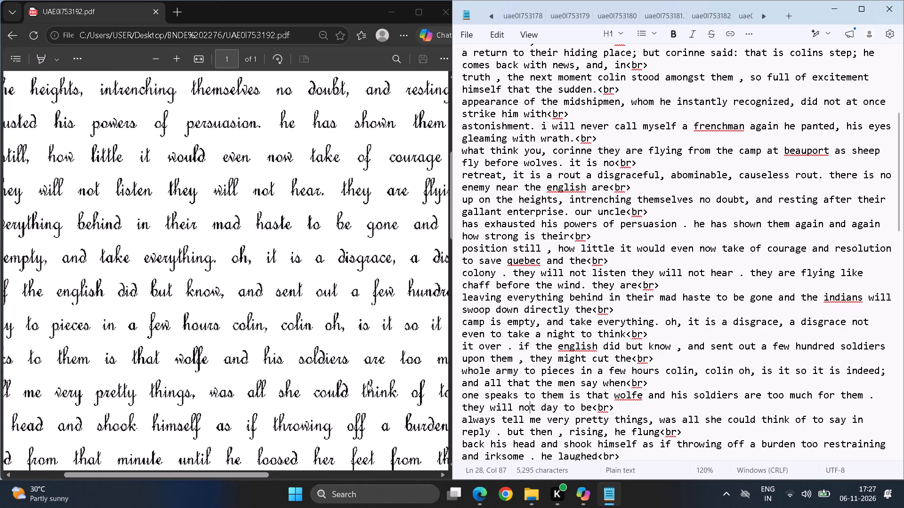
scroll(367, 383, "right", 2)
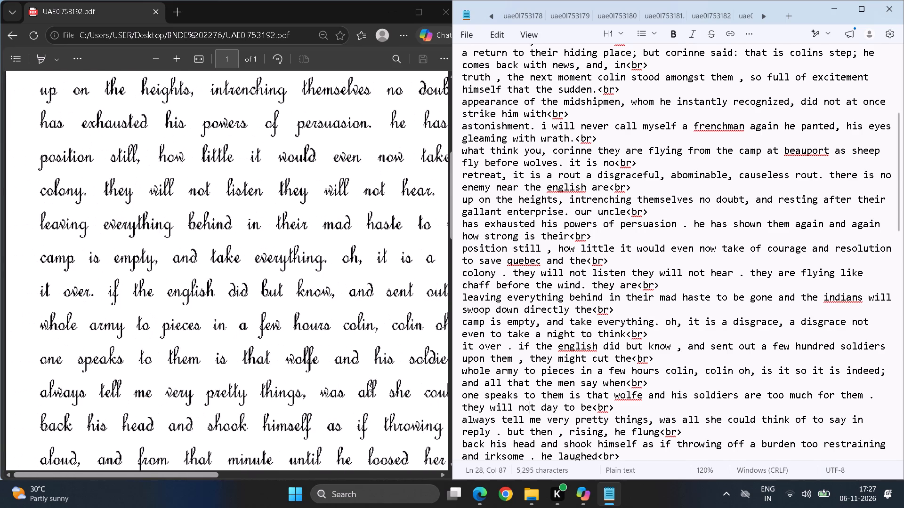
scroll(367, 383, "up", 1)
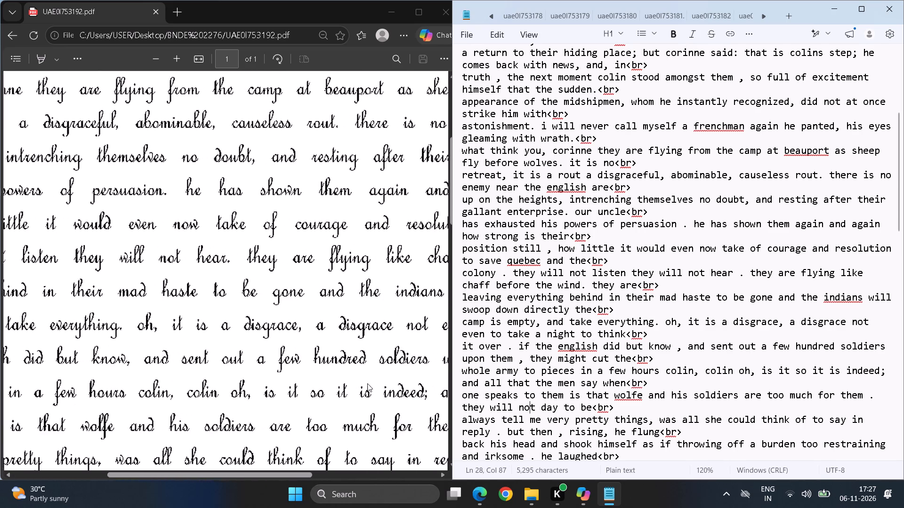
scroll(367, 383, "up", 1)
scroll(367, 383, "left", 1)
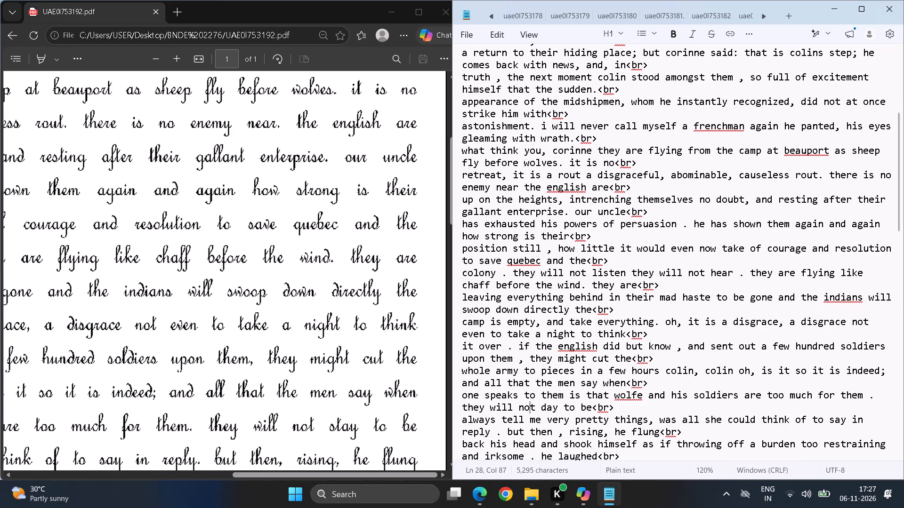
left_click(546, 410)
key("BackSpace")
type("st")
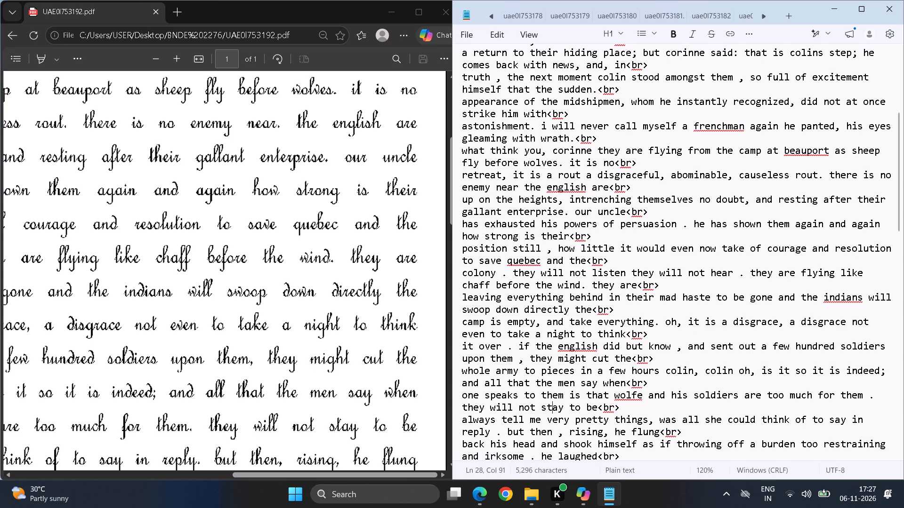
Check line 40 against the PDF and correct "un" to "run" in "before that week had un it's course".
scroll(634, 392, "up", 4)
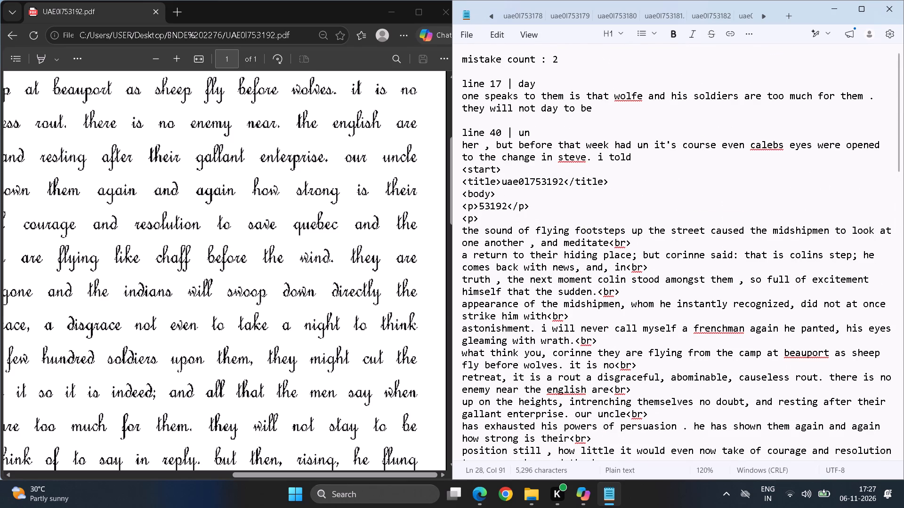
scroll(194, 393, "right", 6)
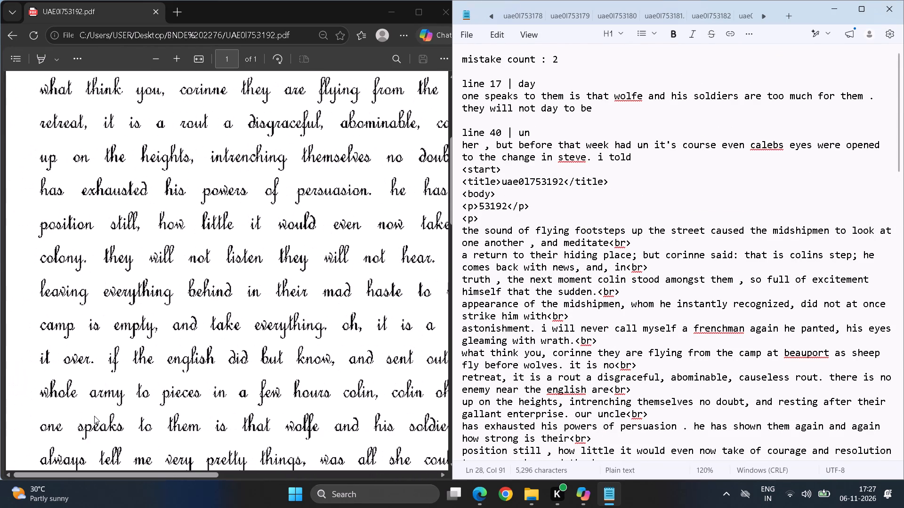
scroll(94, 416, "down", 5)
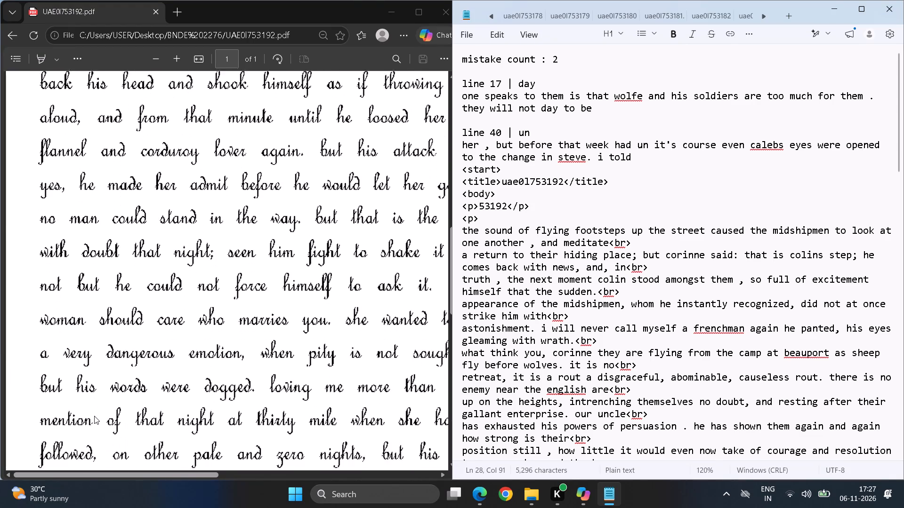
scroll(94, 416, "down", 3)
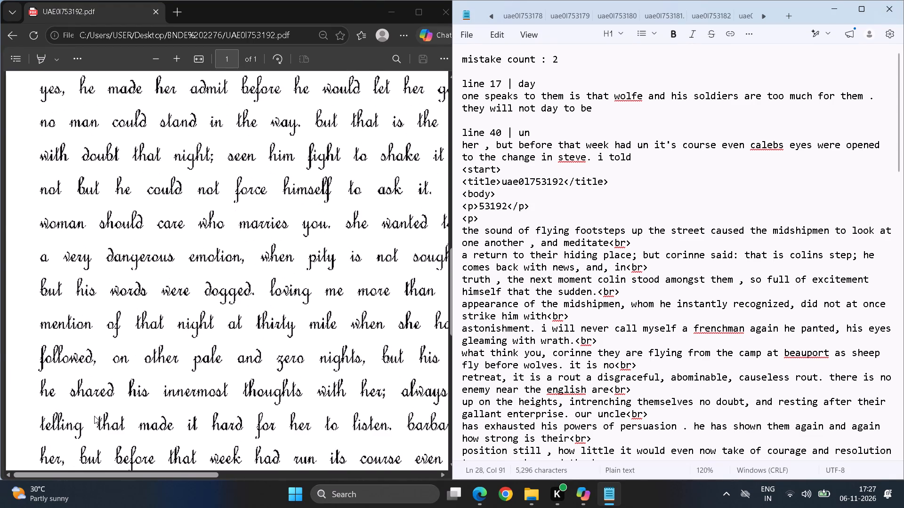
scroll(94, 416, "down", 1)
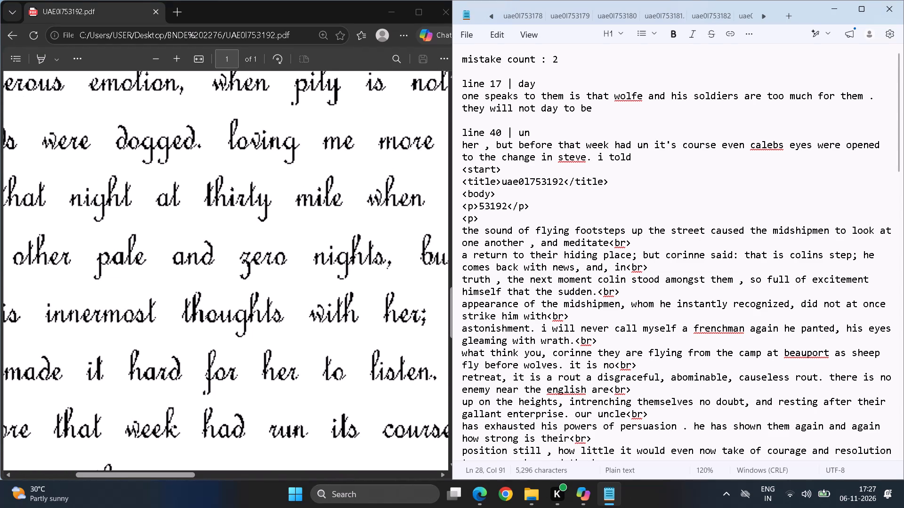
scroll(334, 433, "right", 4)
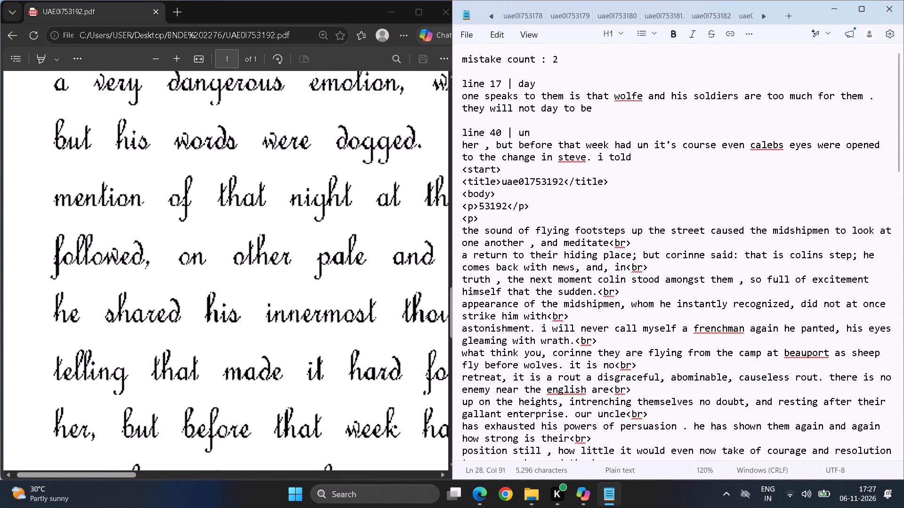
scroll(581, 428, "down", 1)
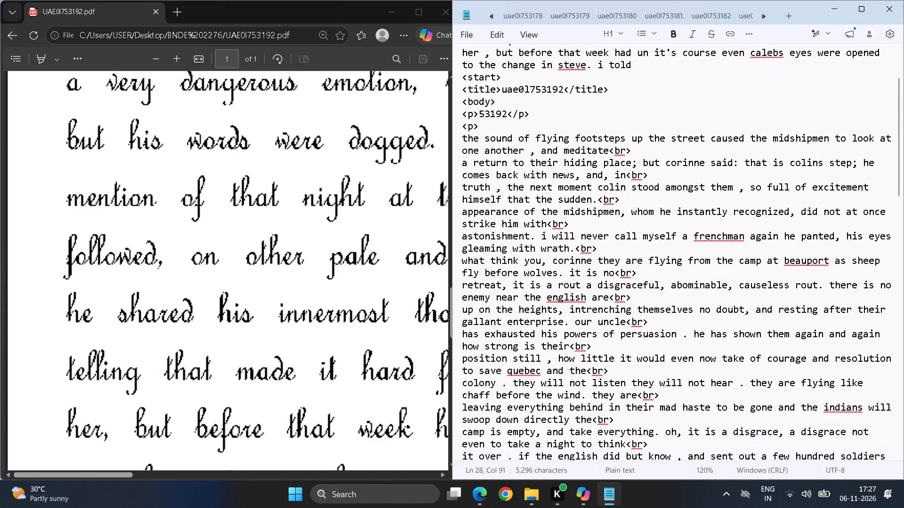
scroll(581, 428, "down", 2)
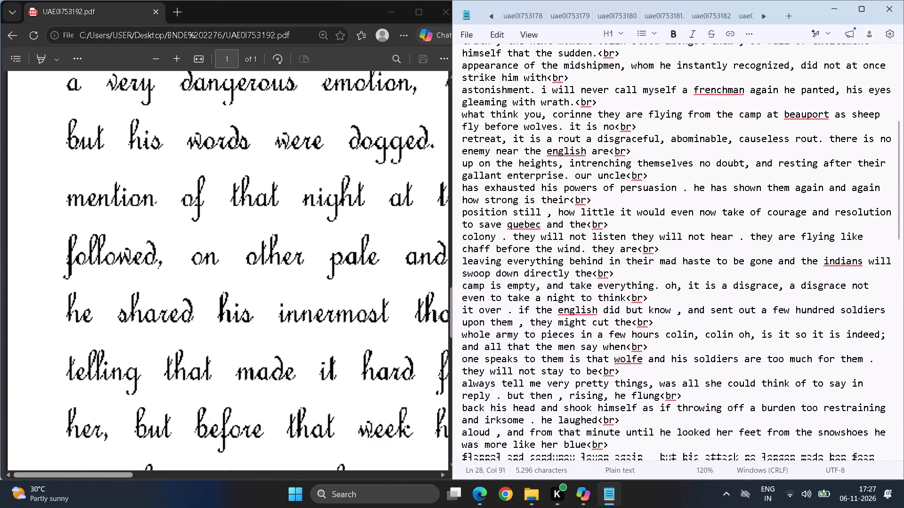
scroll(581, 428, "down", 2)
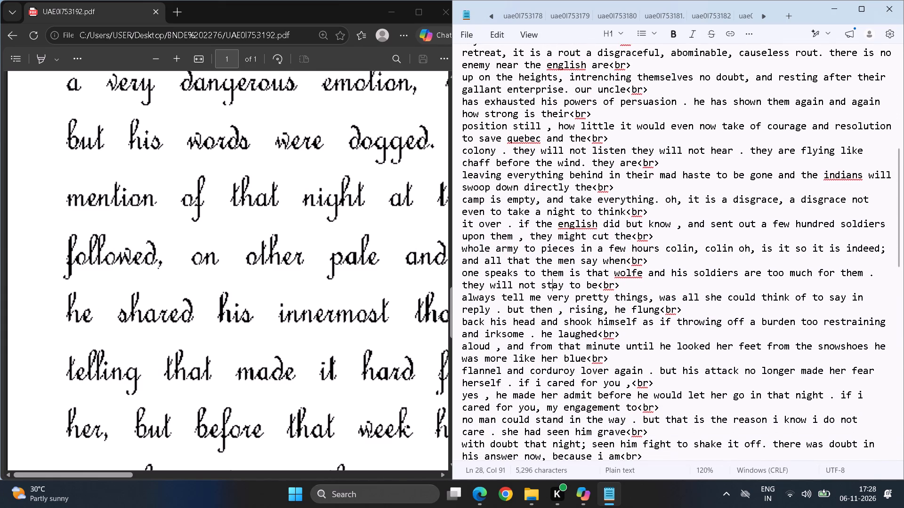
scroll(581, 428, "down", 2)
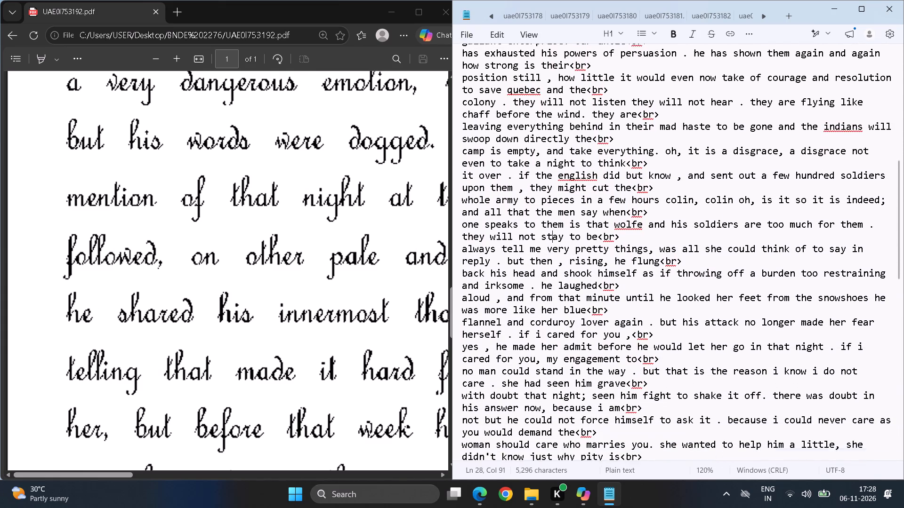
scroll(581, 428, "down", 3)
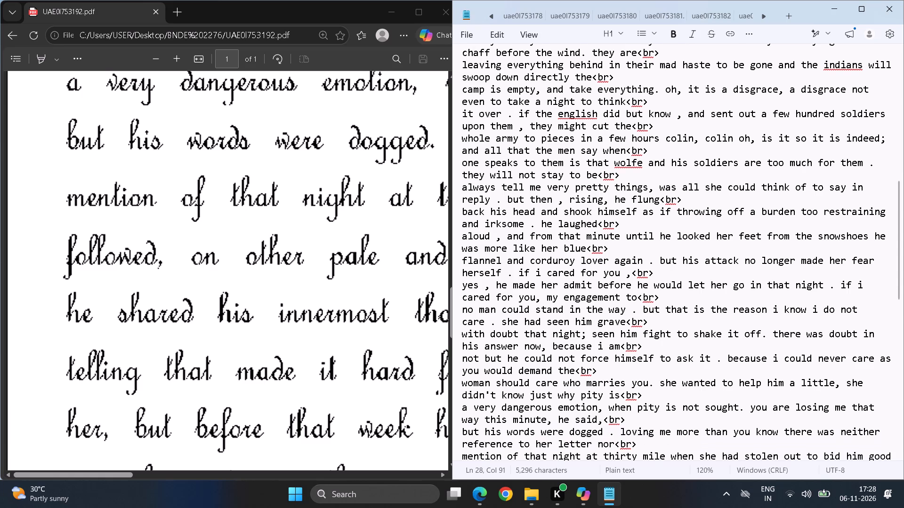
scroll(581, 428, "down", 1)
left_click(549, 405)
scroll(549, 405, "down", 1)
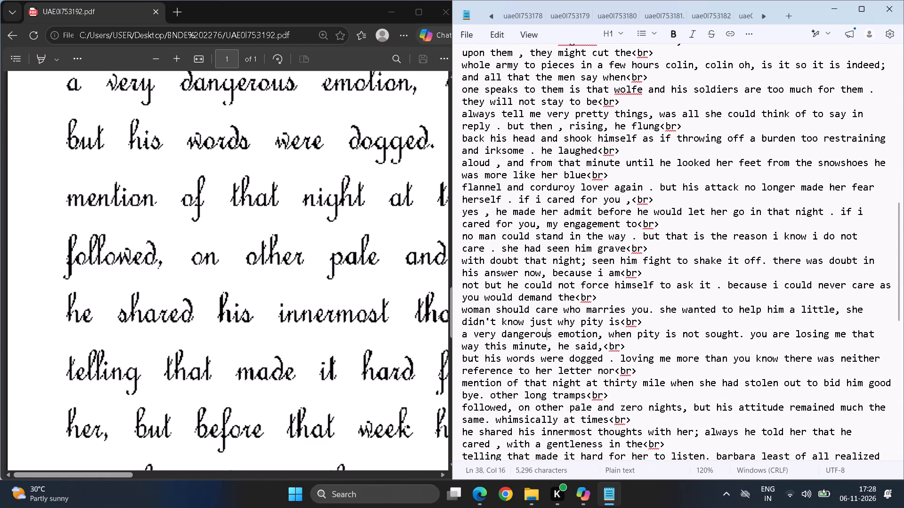
scroll(549, 405, "down", 2)
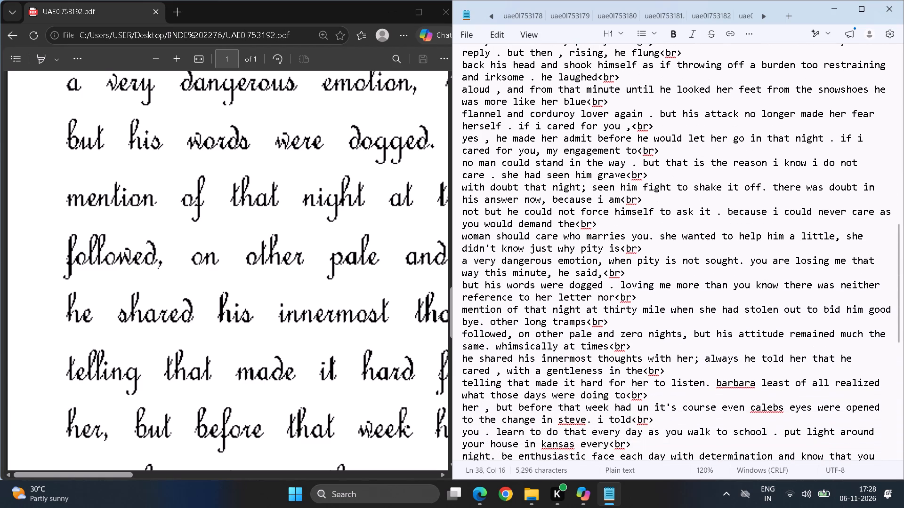
left_click(638, 406)
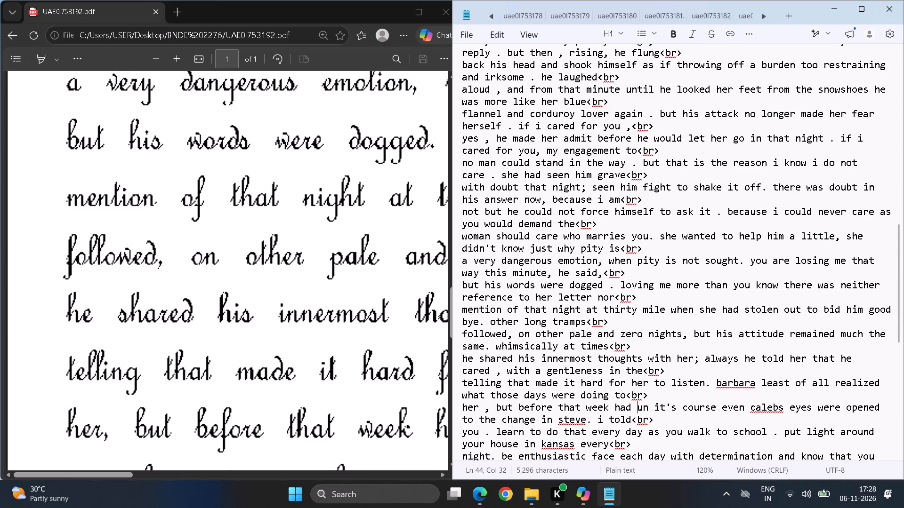
scroll(347, 444, "left", 3)
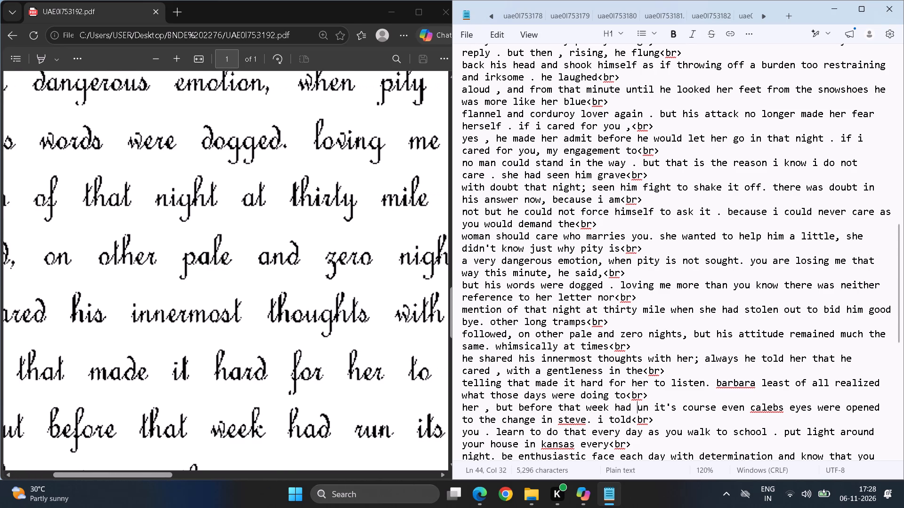
scroll(347, 444, "left", 3)
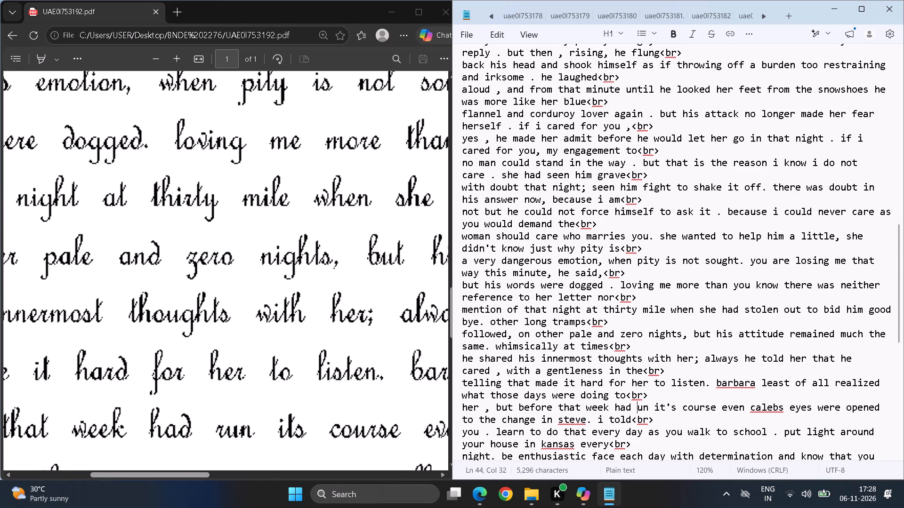
scroll(347, 444, "left", 6)
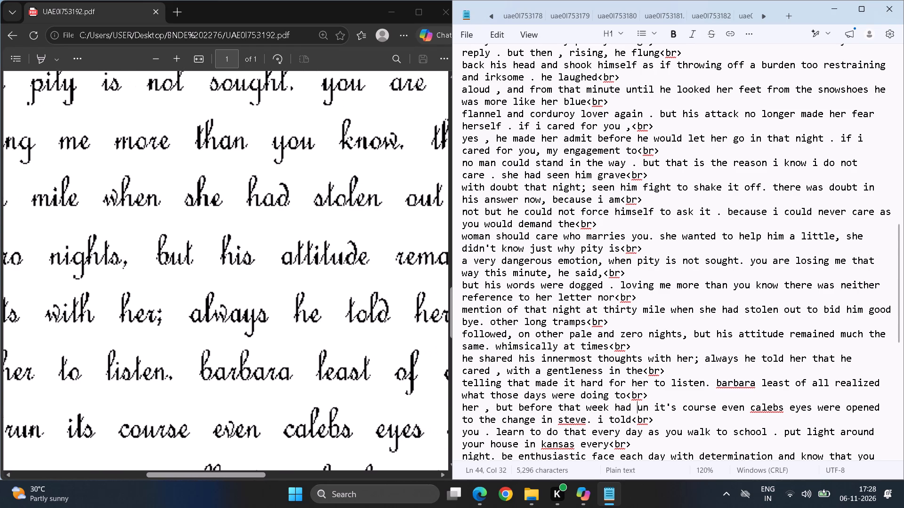
scroll(347, 444, "left", 2)
key("r")
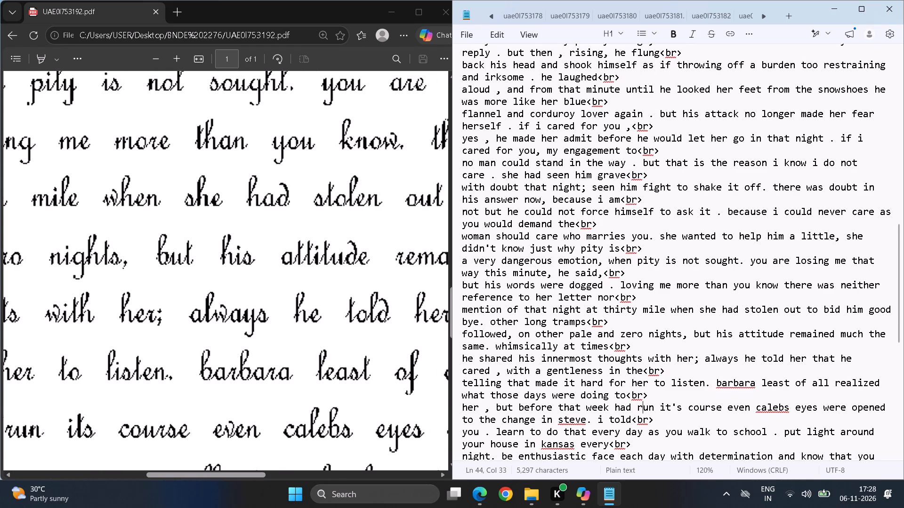
Delete the mistake count and the line 17 and line 40 notes above the <start> tag in the page 53192 transcription.
scroll(500, 371, "up", 6)
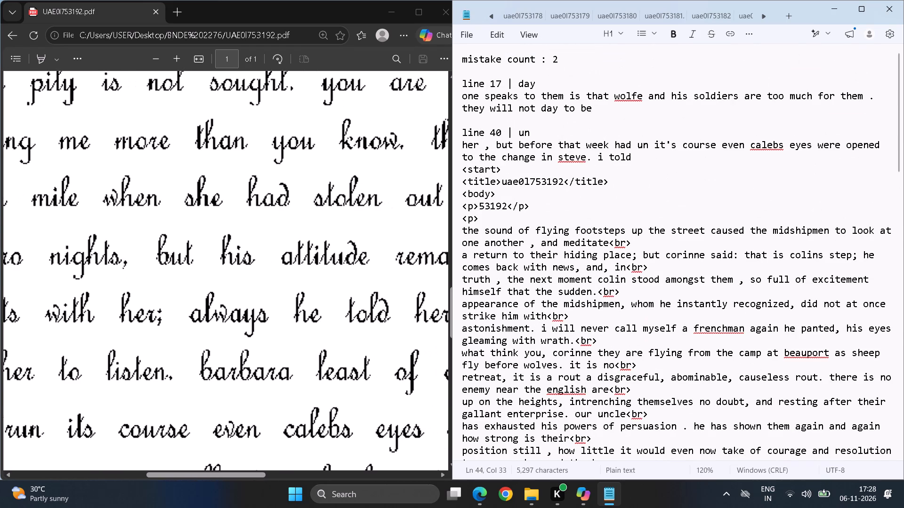
left_click(860, 6)
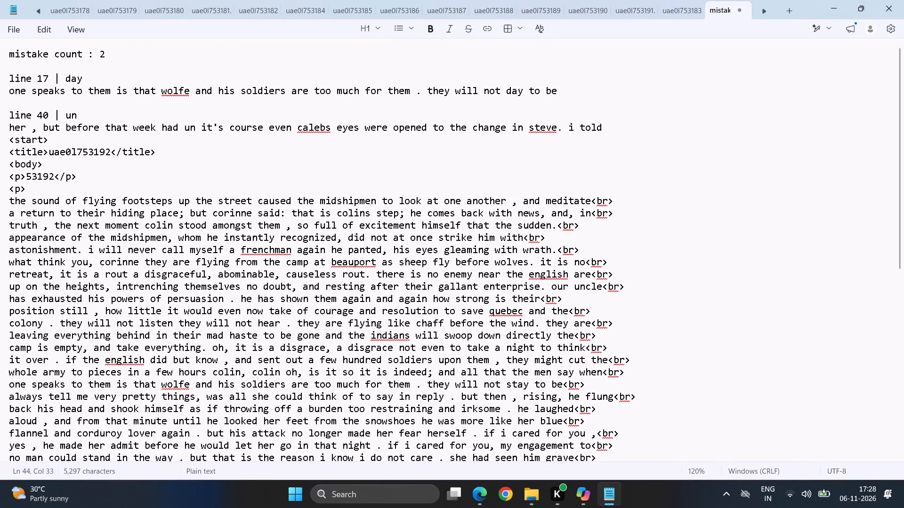
left_click_drag(9, 138, 4, 58)
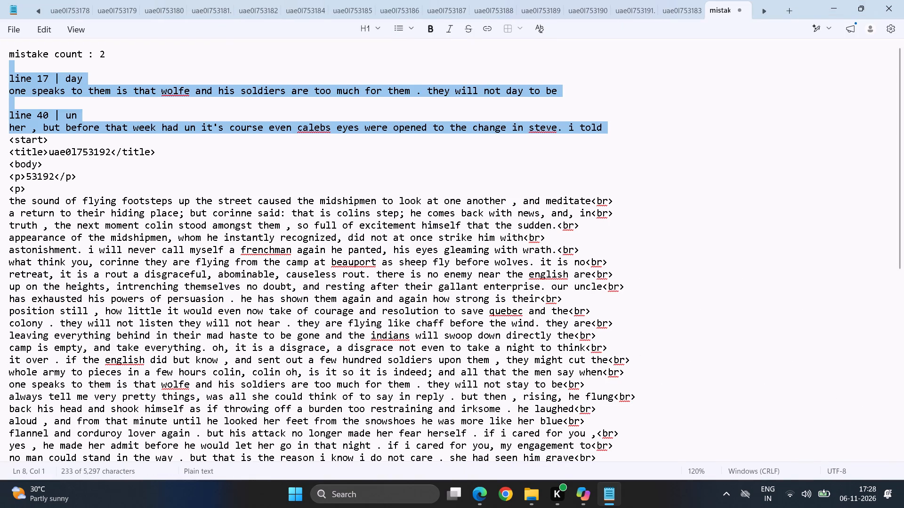
left_click_drag(4, 58, 4, 36)
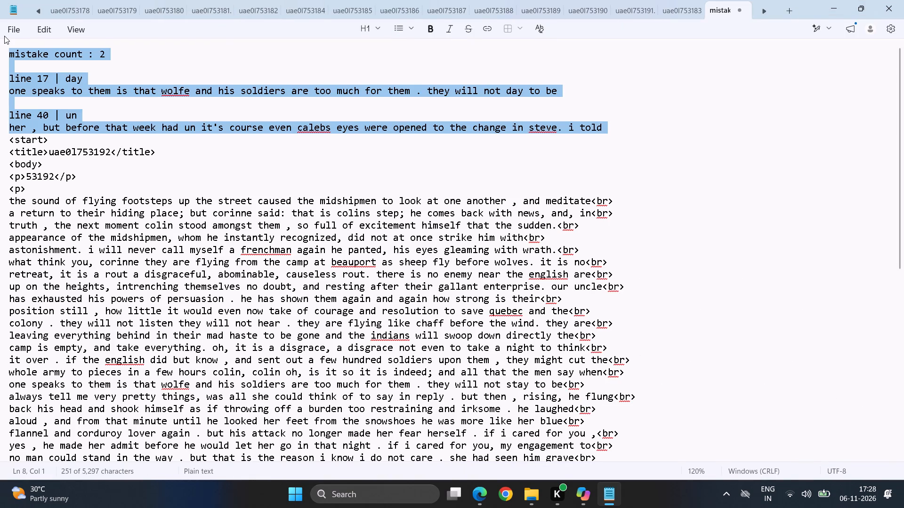
key("BackSpace")
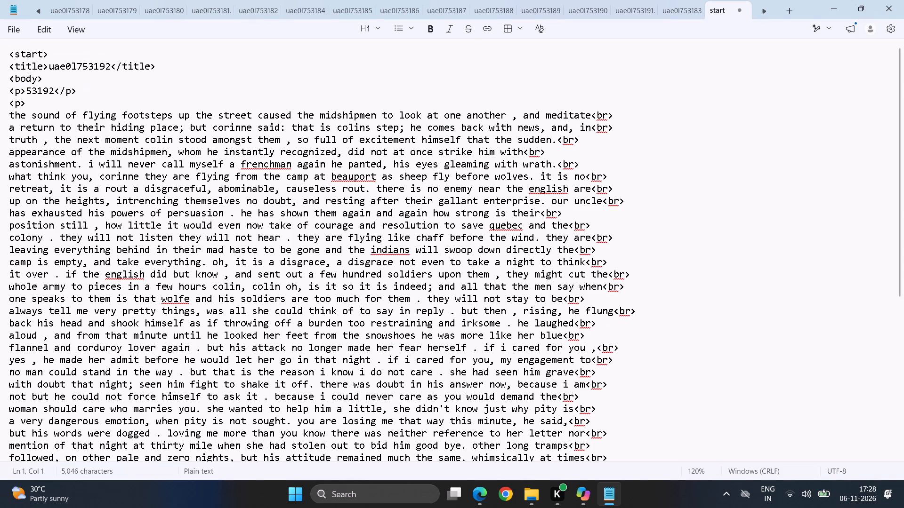
Save the transcription in the 3-11-26 folder as uae0l753192.html, copying the base name from its title tag.
left_click_drag(49, 63, 107, 69)
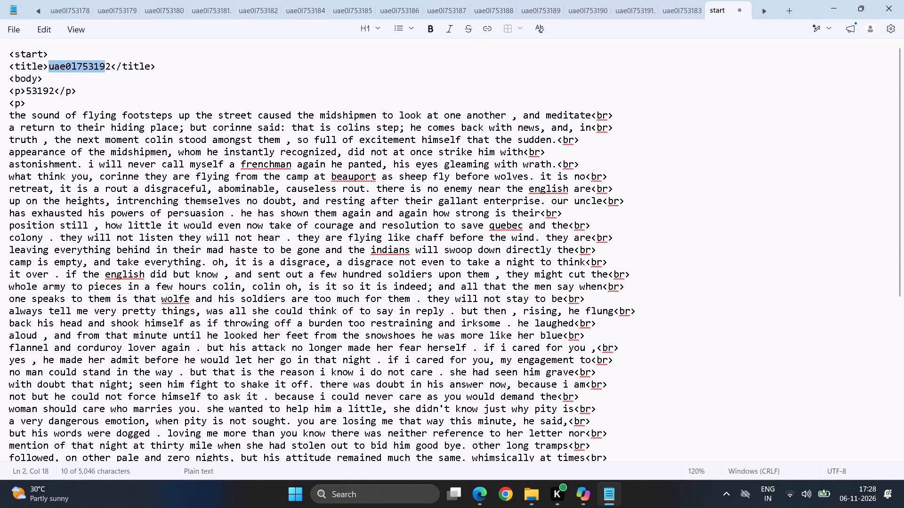
left_click_drag(107, 69, 110, 69)
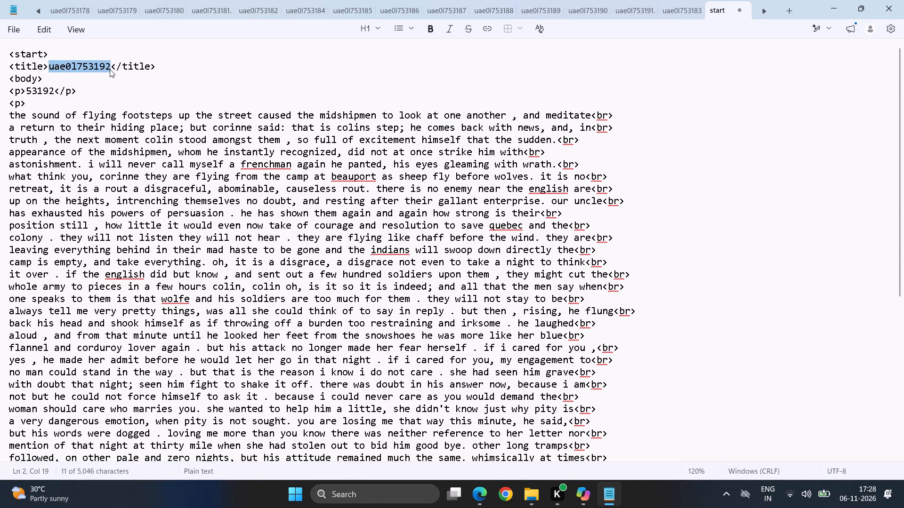
right_click(105, 66)
left_click(153, 85)
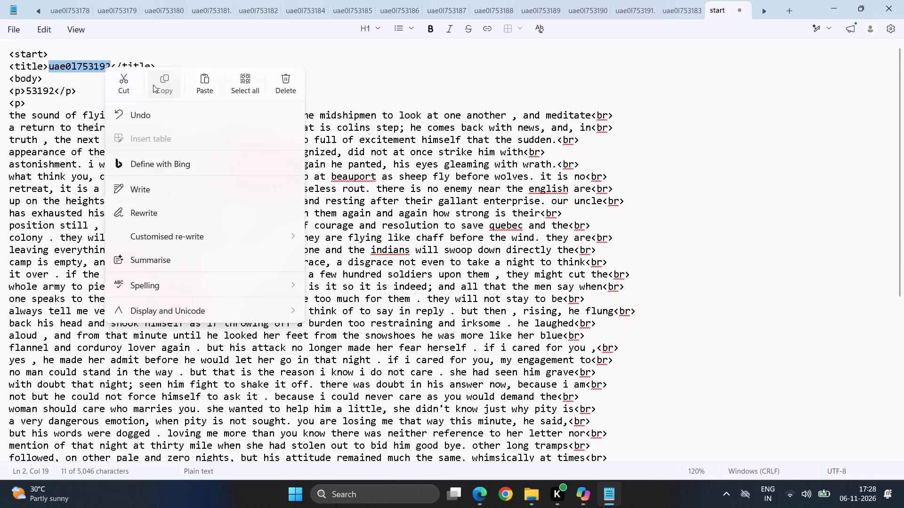
left_click(10, 24)
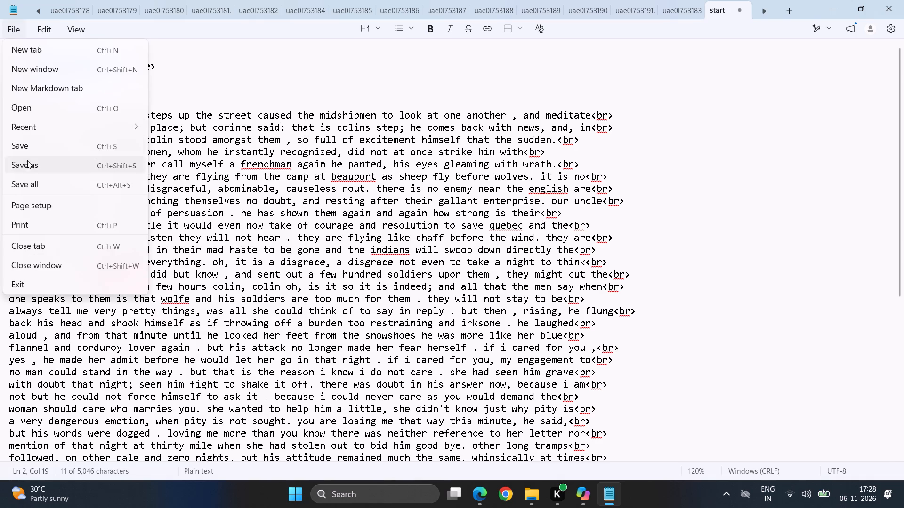
left_click(28, 169)
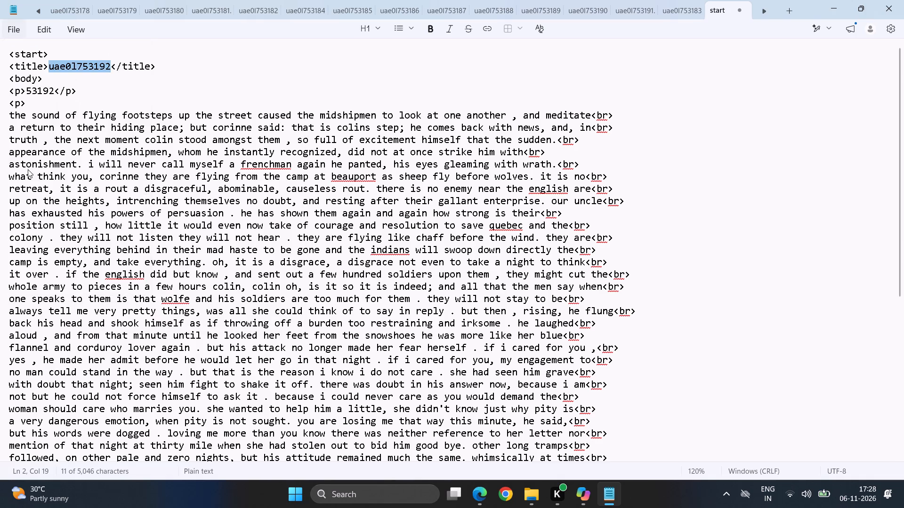
key("BackSpace")
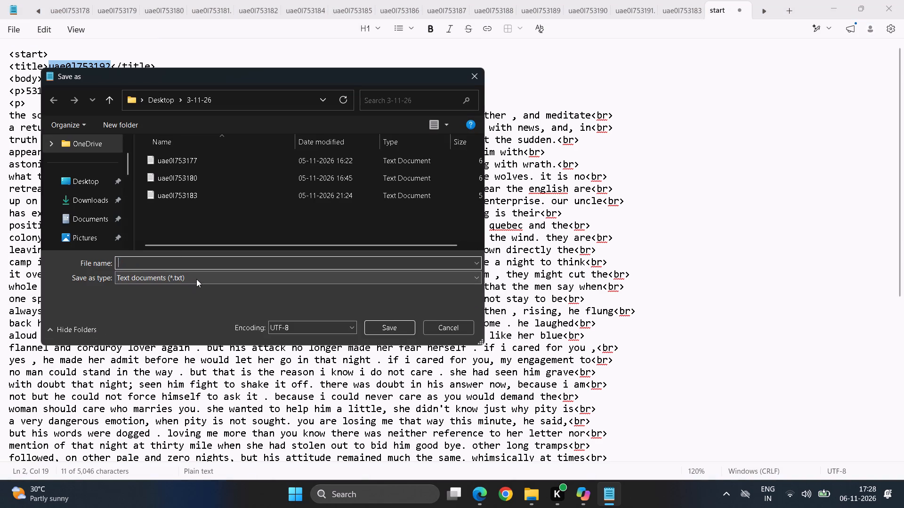
key("ctrl+v")
key("period")
type("html")
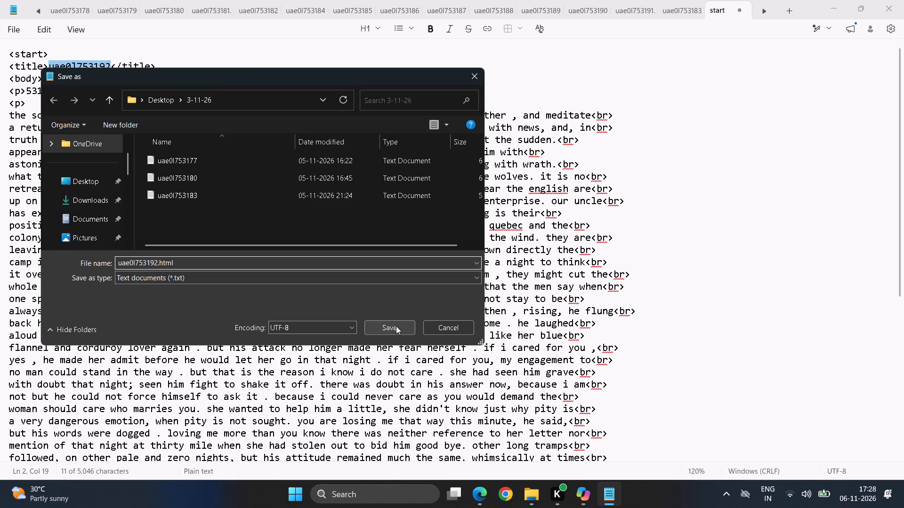
left_click(396, 326)
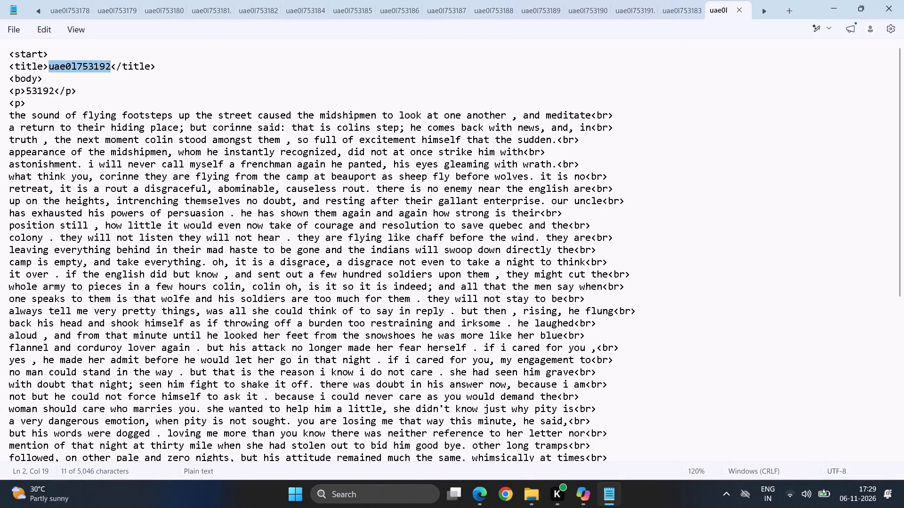
Open a new blank text document alongside the saved transcriptions.
left_click(791, 18)
left_click(789, 9)
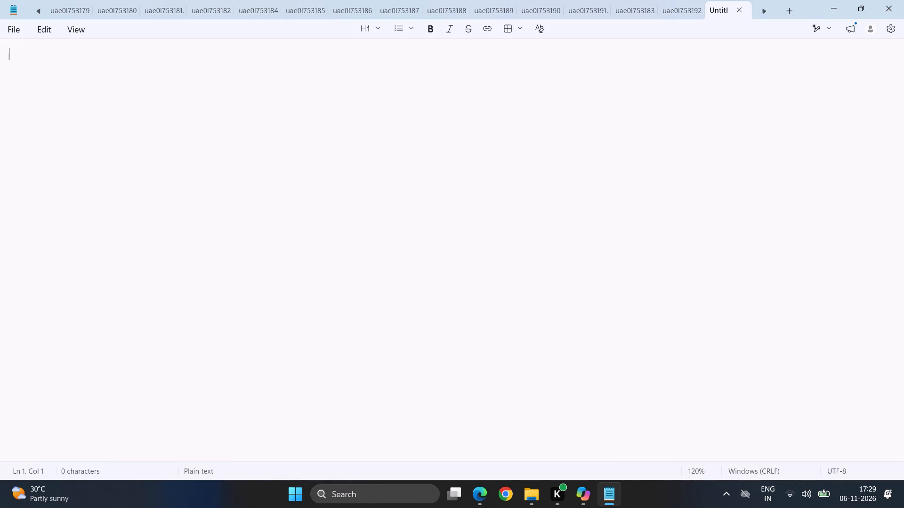
left_click(584, 490)
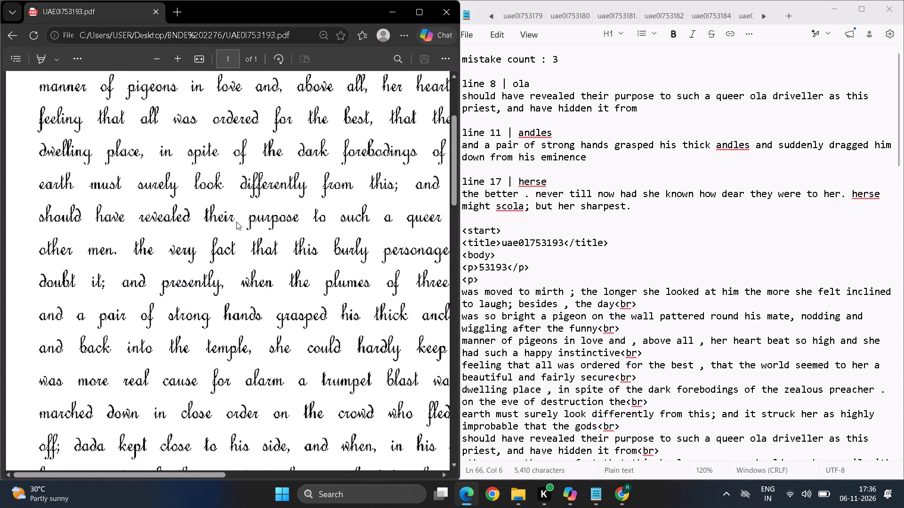
scroll(236, 222, "down", 3)
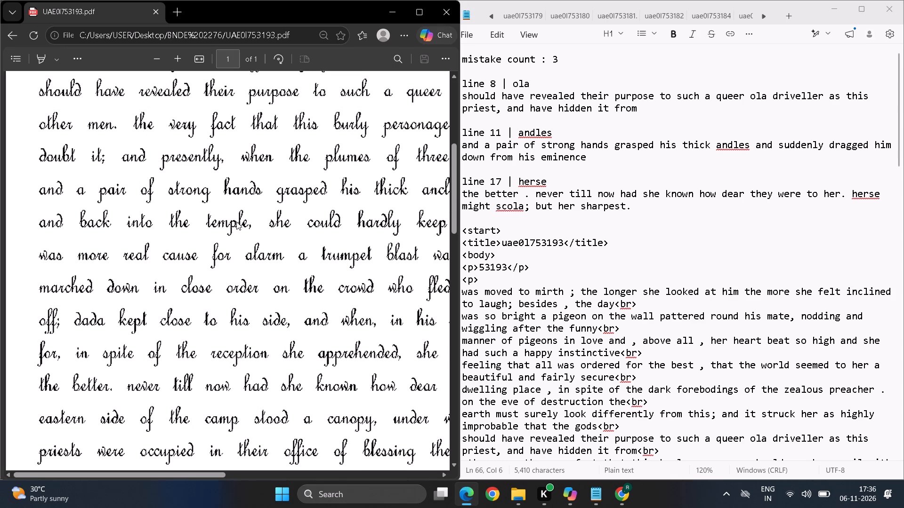
scroll(236, 222, "left", 2)
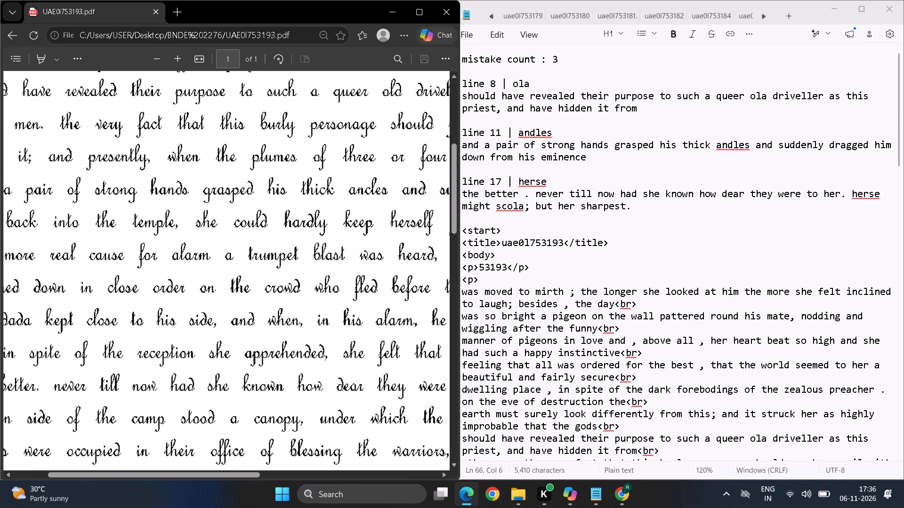
scroll(242, 272, "right", 1)
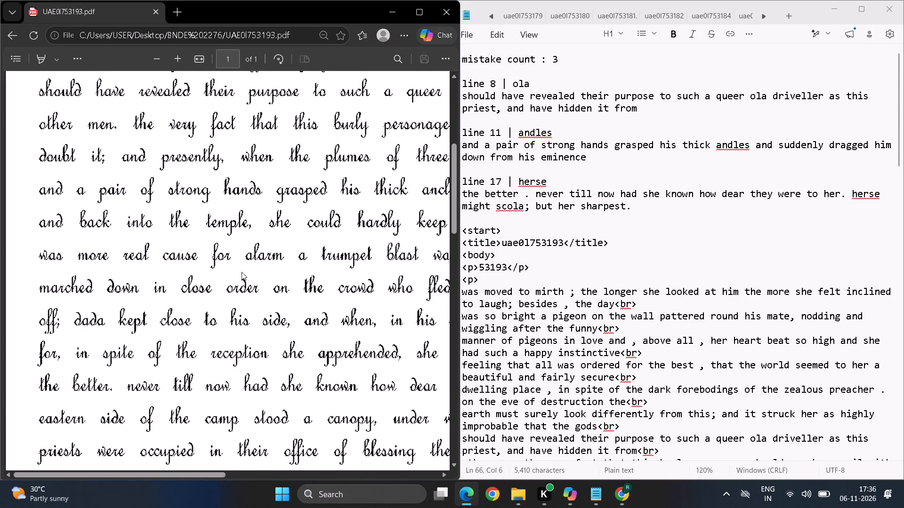
In the page 53193 HTML transcription, correct the flagged word before "driveller" to "old".
scroll(554, 296, "down", 1)
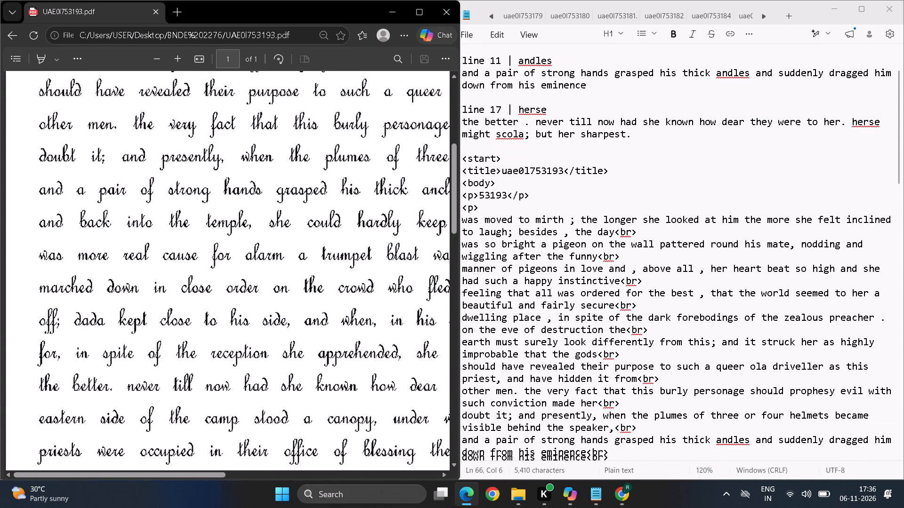
scroll(554, 296, "down", 2)
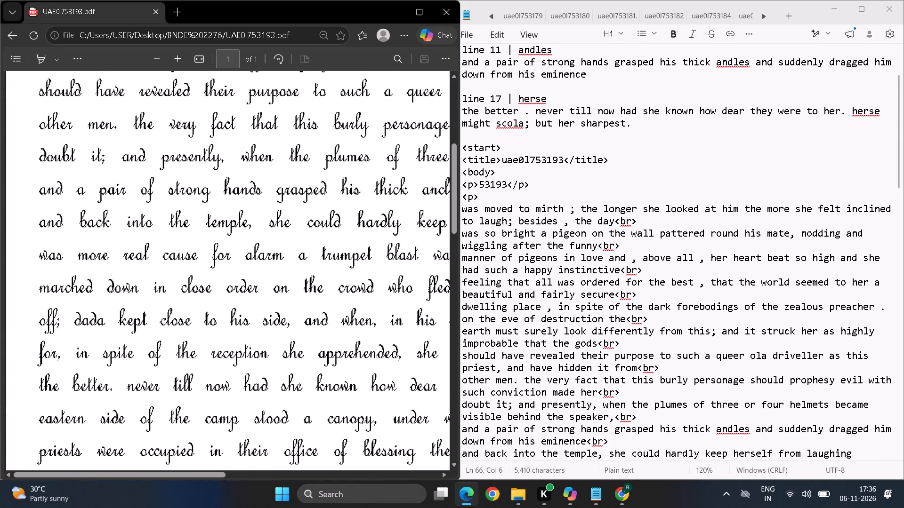
scroll(554, 296, "down", 2)
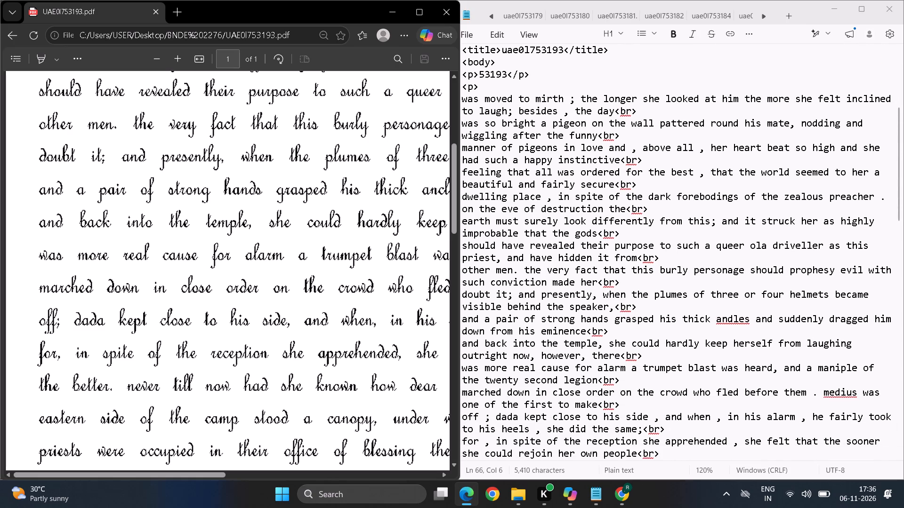
scroll(554, 296, "down", 1)
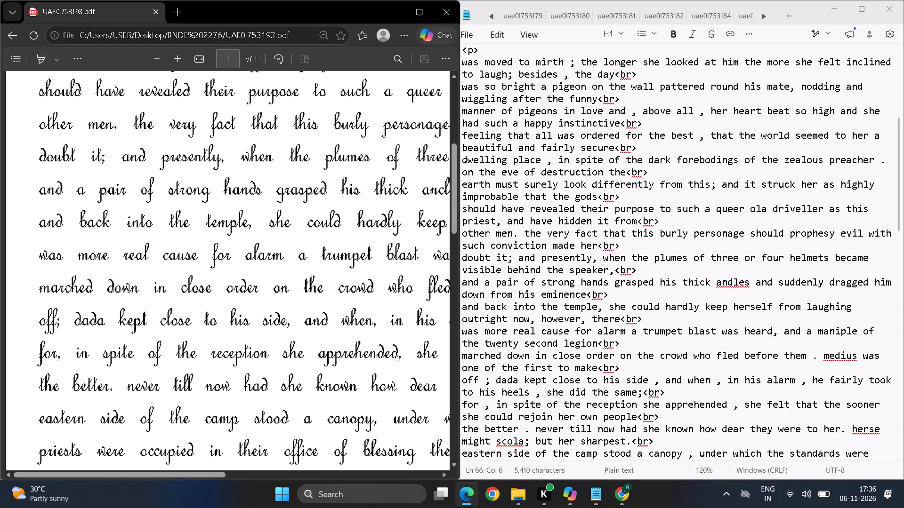
left_click(766, 210)
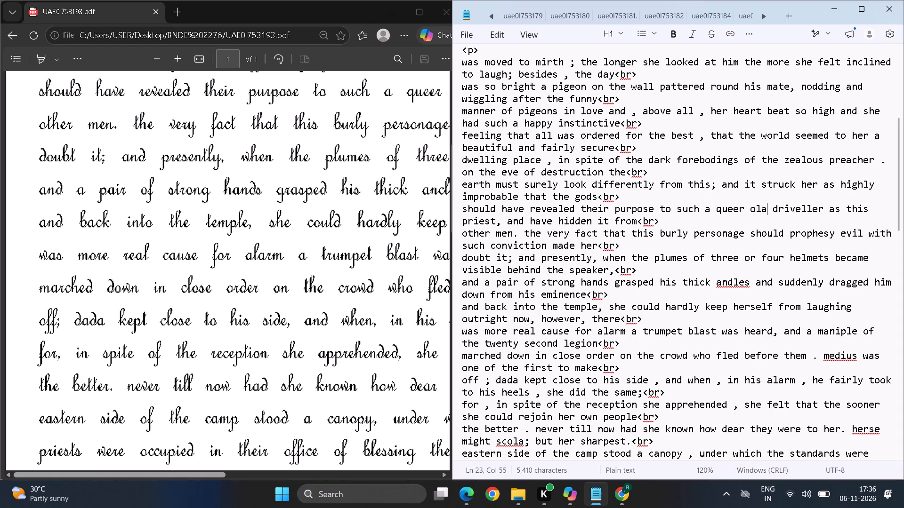
key("BackSpace")
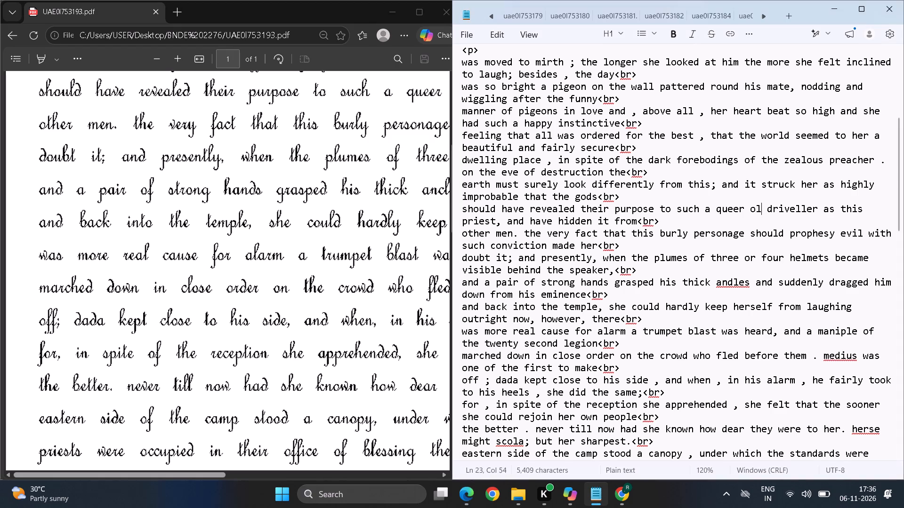
key("d")
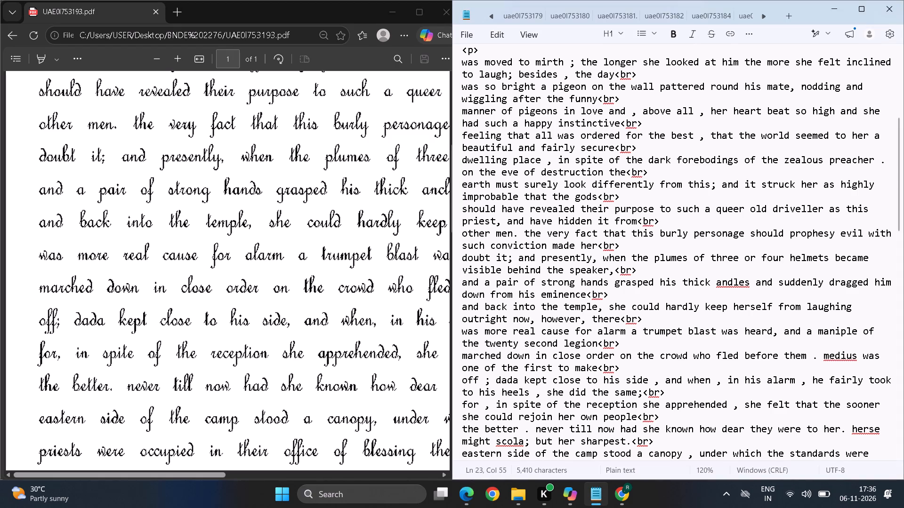
Check the line 11 flag against the PDF and correct the word after "his thick" in the HTML transcription to "ancles".
scroll(648, 159, "up", 8)
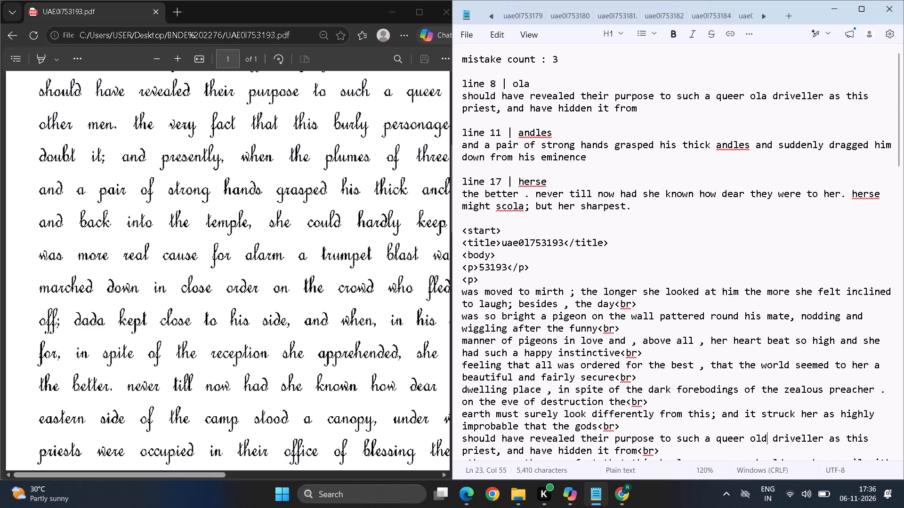
scroll(425, 194, "left", 2)
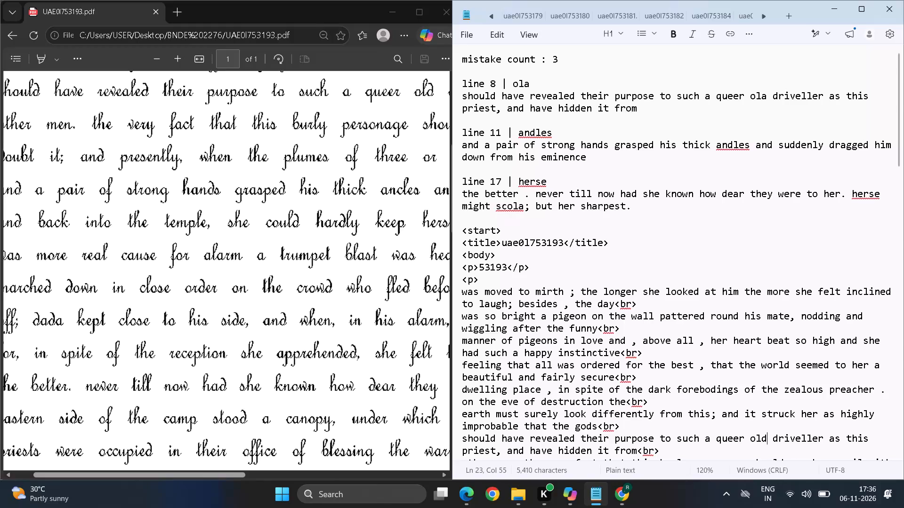
scroll(554, 368, "down", 2)
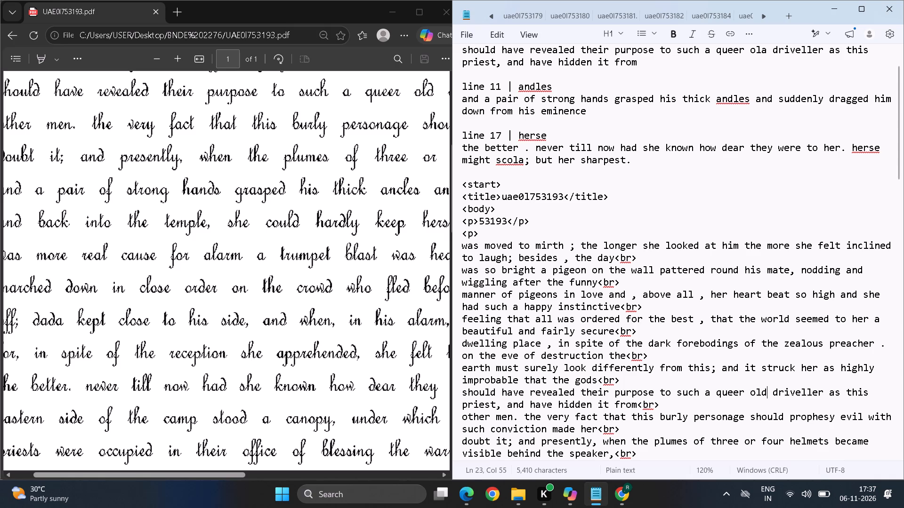
scroll(505, 360, "down", 1)
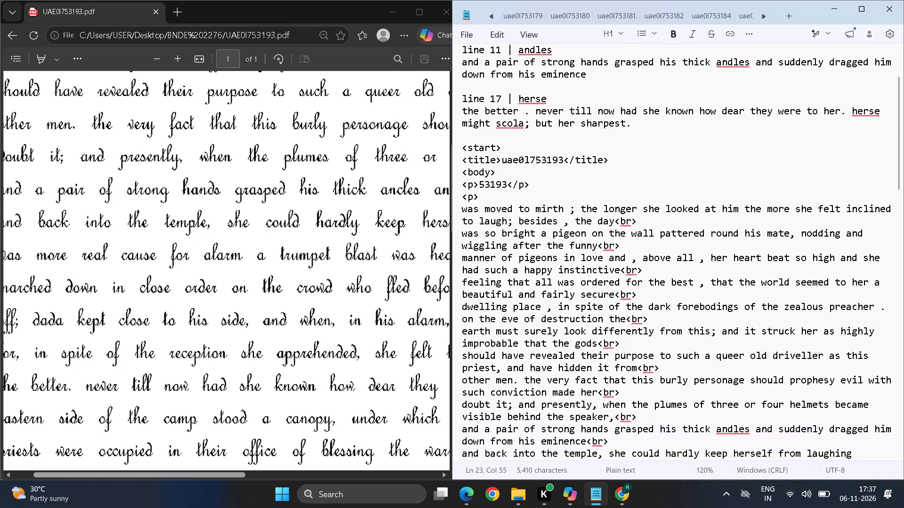
left_click(733, 431)
key("BackSpace")
key("c")
Check the line 17 flag against the PDF and correct the word after "herse might" in the HTML transcription to "scold".
scroll(749, 359, "up", 2)
scroll(0, 363, "right", 3)
scroll(93, 340, "right", 6)
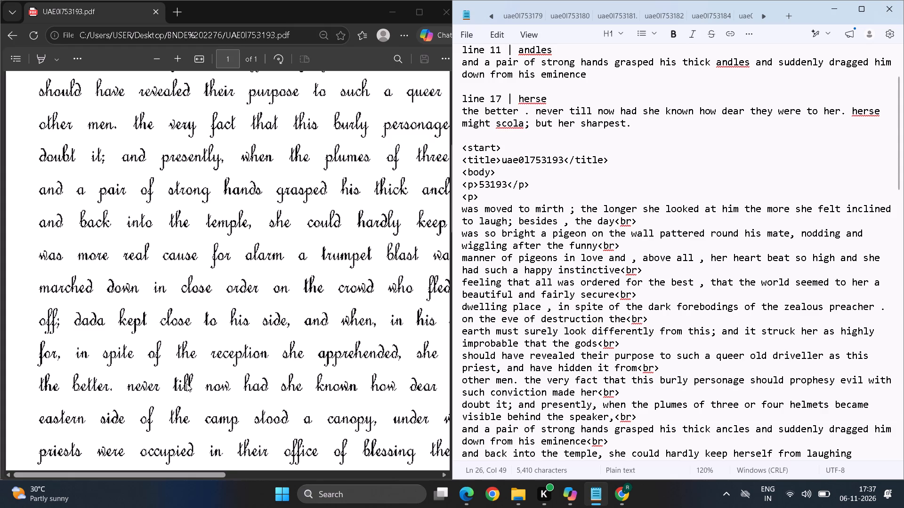
scroll(197, 381, "up", 1)
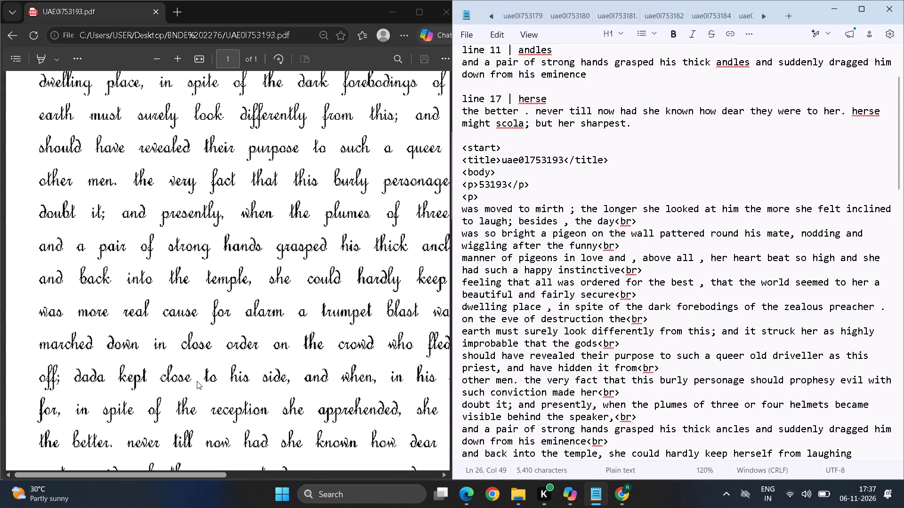
scroll(197, 381, "up", 1)
scroll(197, 381, "left", 4)
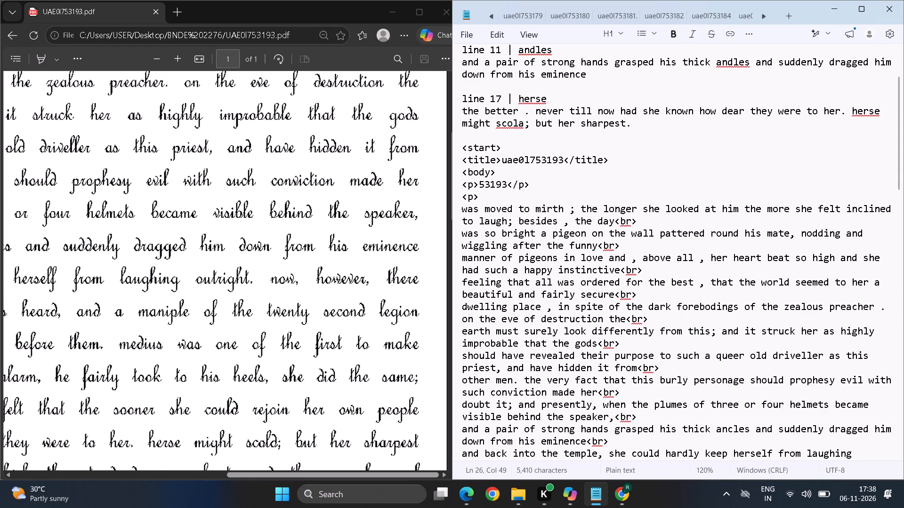
scroll(599, 410, "down", 1)
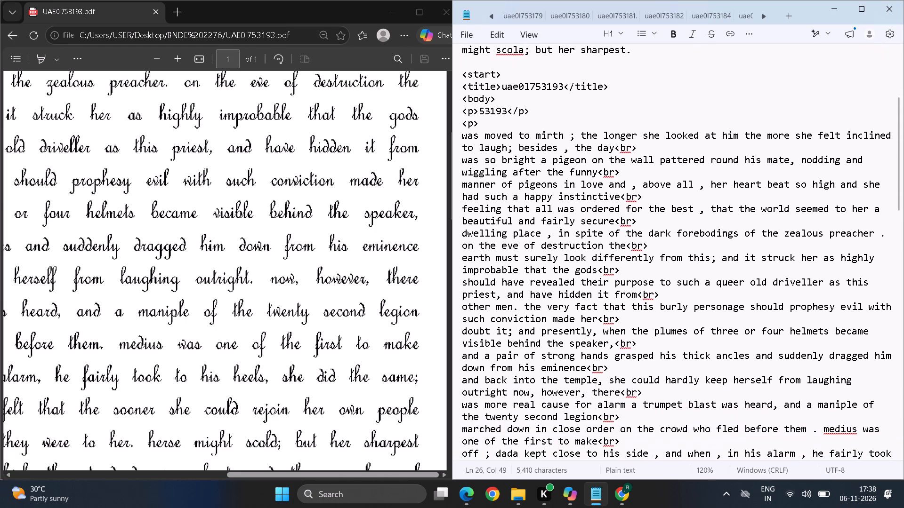
scroll(599, 410, "down", 2)
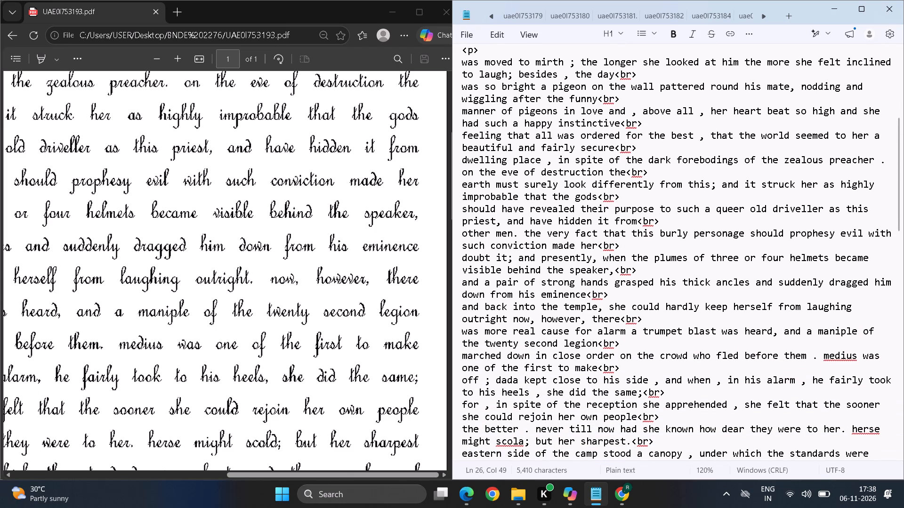
left_click(518, 438)
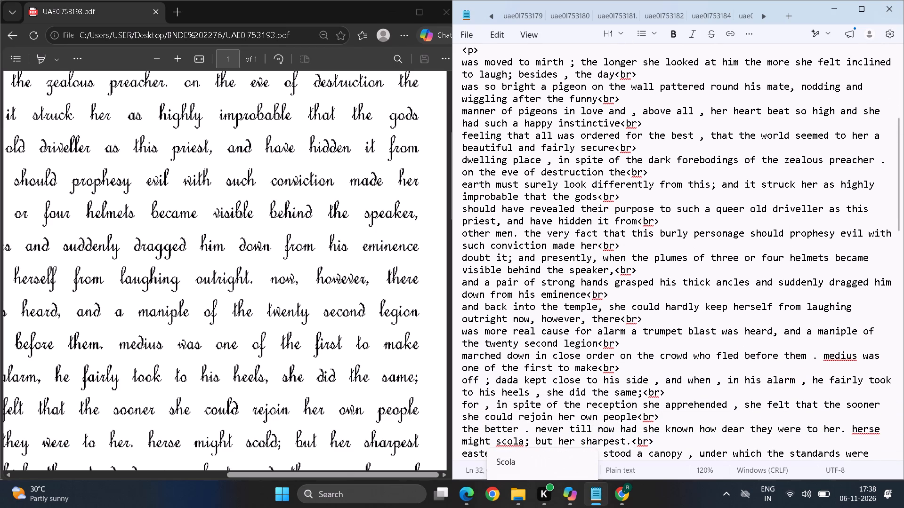
left_click(524, 443)
key("BackSpace")
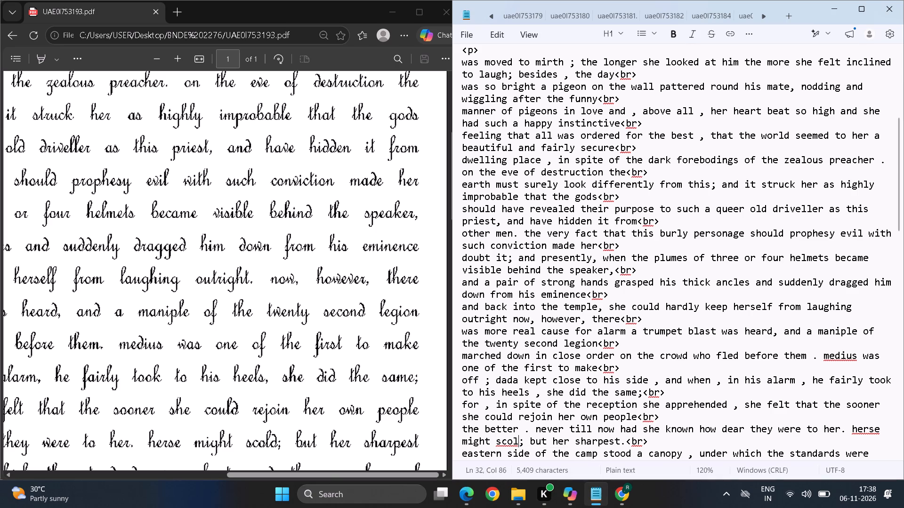
key("d")
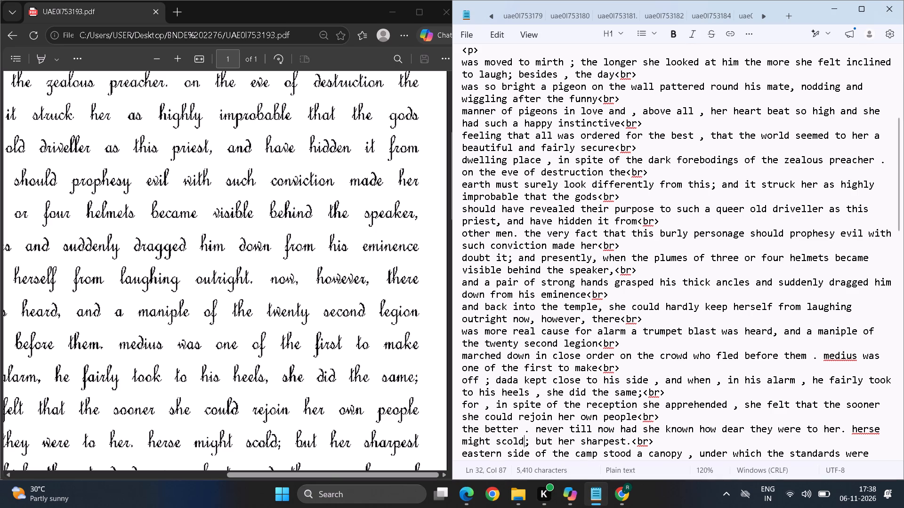
Maximize the transcription window and copy the page title uae0l753193 from its title line.
left_click(855, 9)
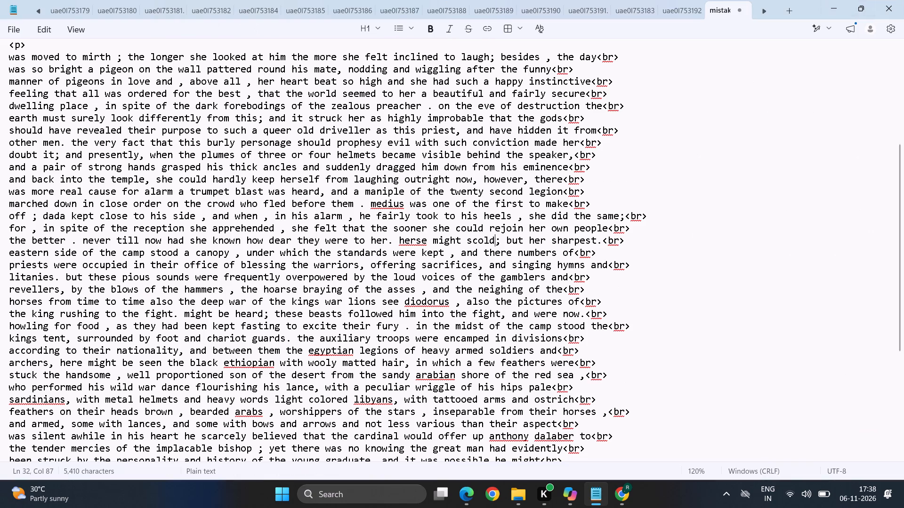
scroll(167, 126, "up", 7)
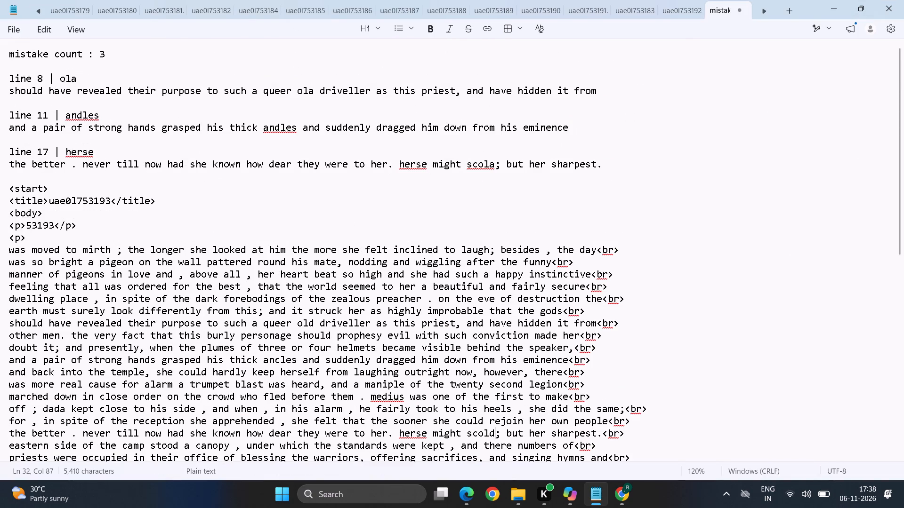
left_click_drag(50, 200, 107, 201)
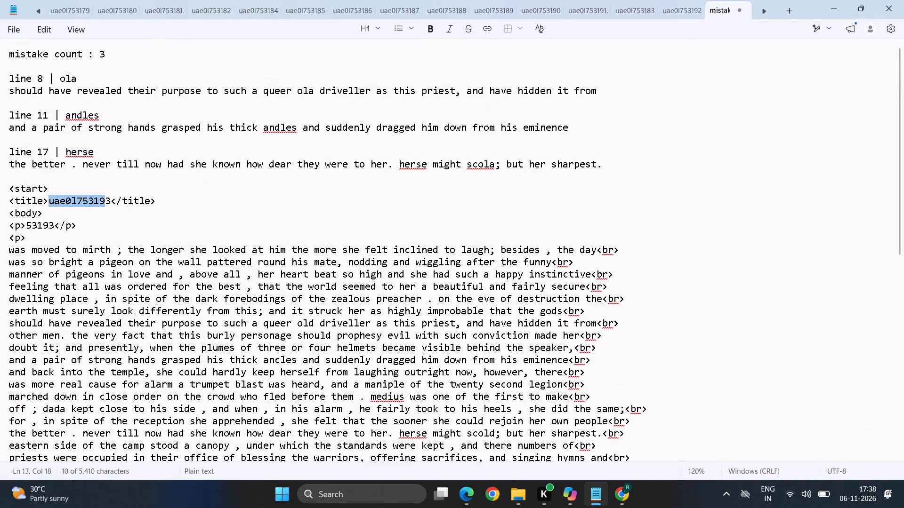
left_click_drag(107, 201, 110, 202)
right_click(104, 201)
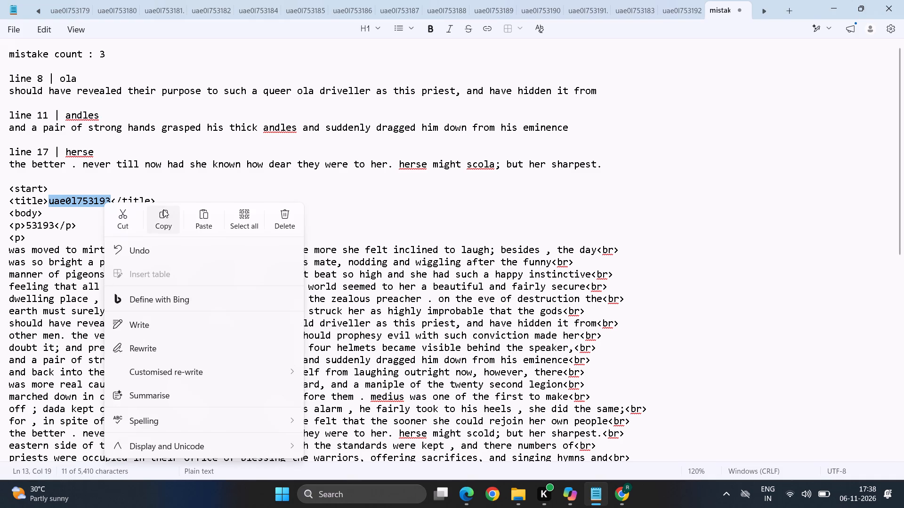
left_click(163, 209)
Delete the mistake count and the flagged-line notes above the <start> tag in the page 53193 transcription.
left_click(8, 186)
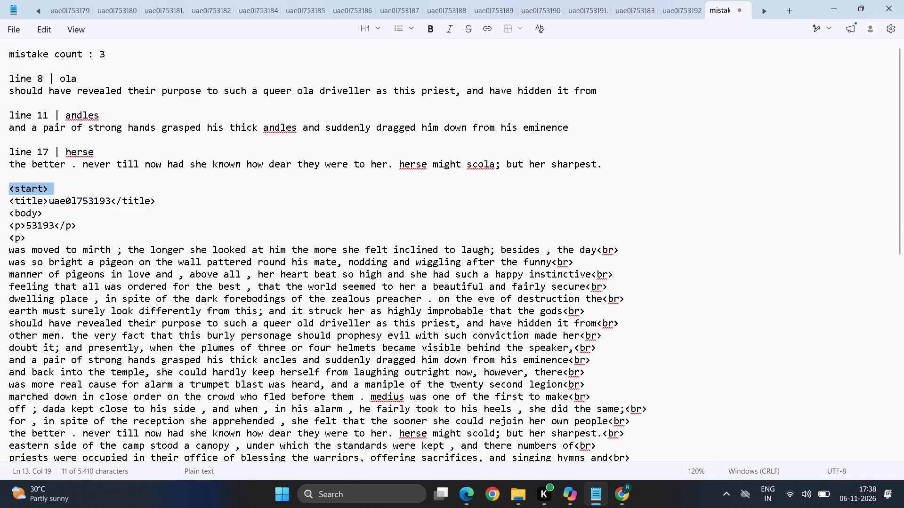
left_click(15, 180)
left_click_drag(15, 180, 12, 182)
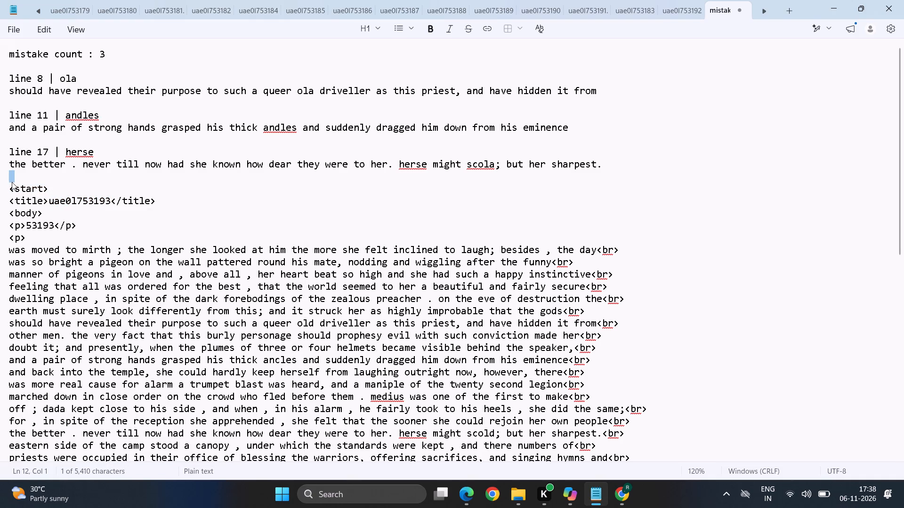
left_click_drag(12, 182, 11, 182)
left_click(11, 187)
left_click_drag(11, 187, 7, 45)
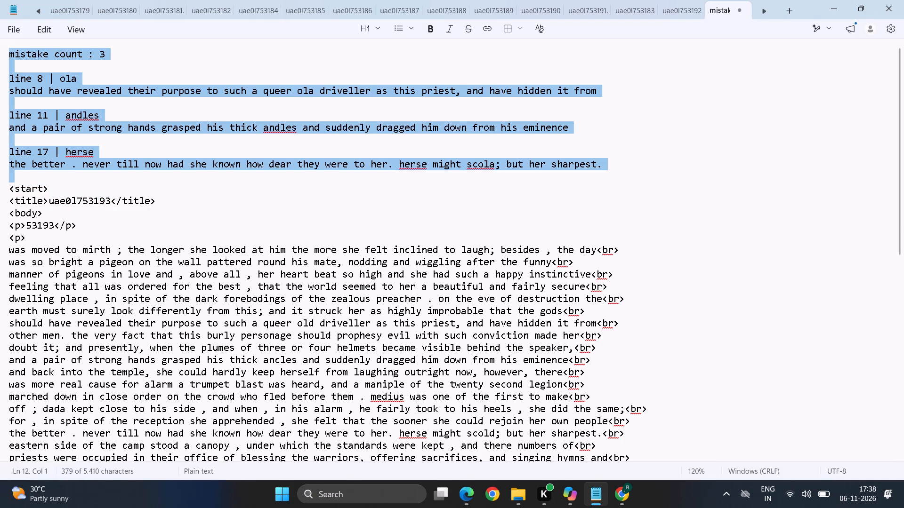
left_click_drag(7, 45, 6, 44)
key("BackSpace")
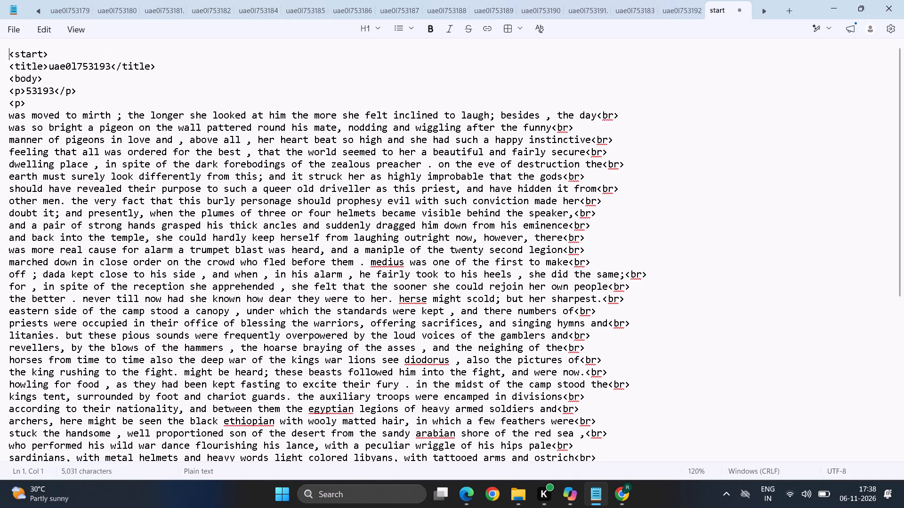
left_click(16, 31)
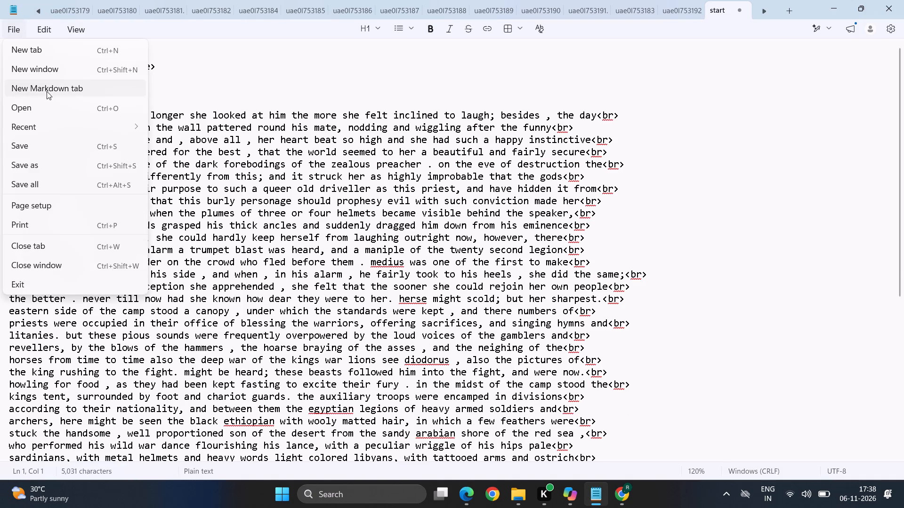
left_click(50, 160)
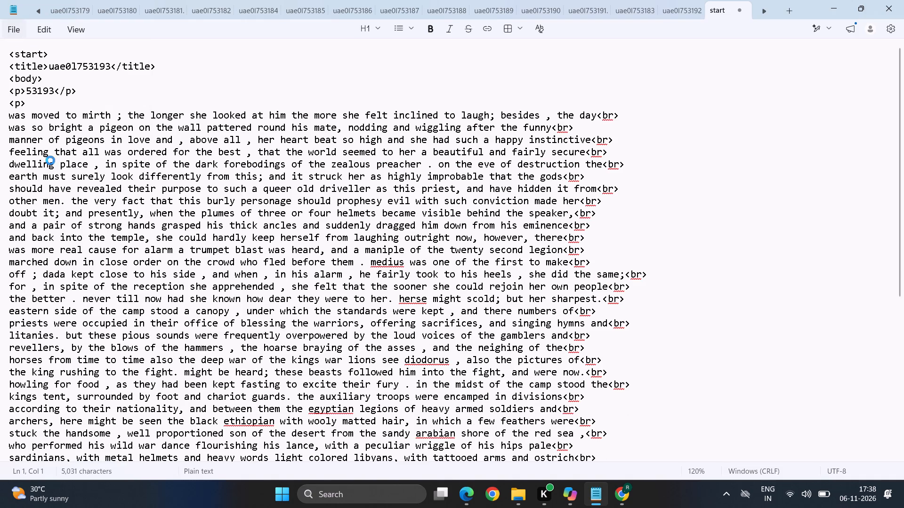
key("BackSpace")
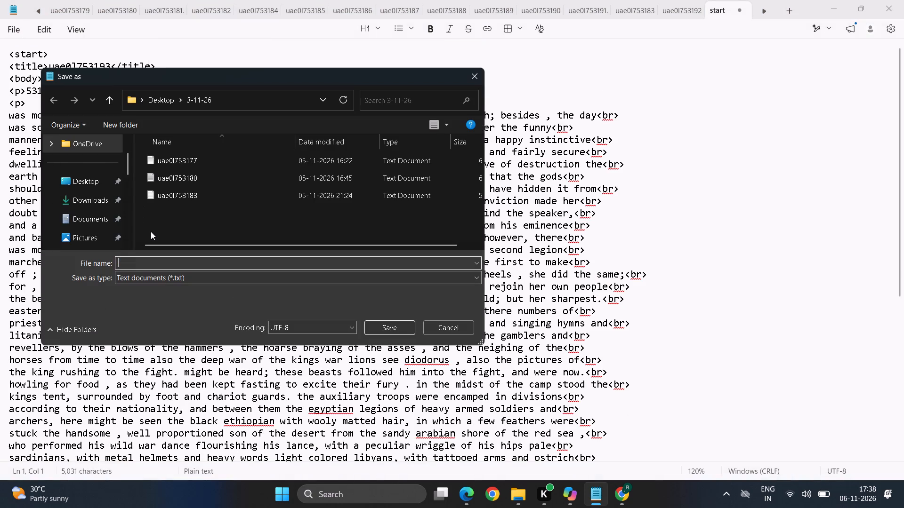
key("ctrl+v")
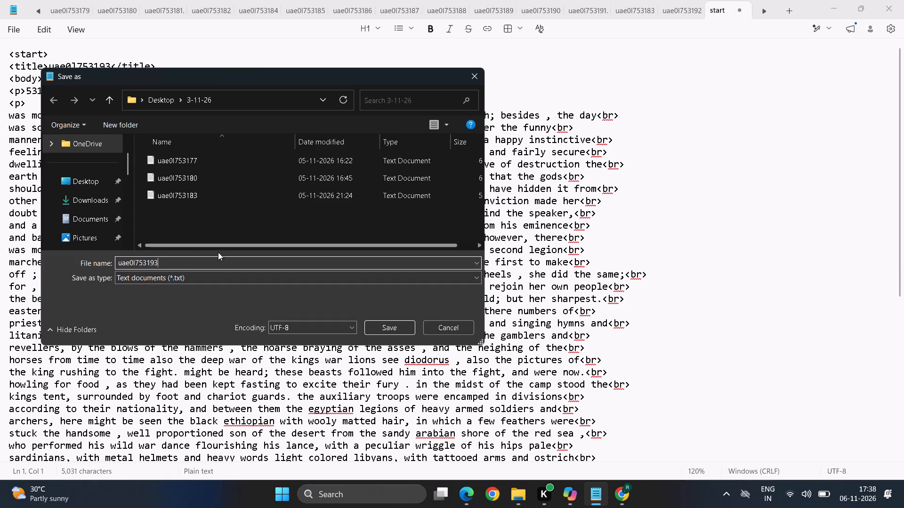
type(".html")
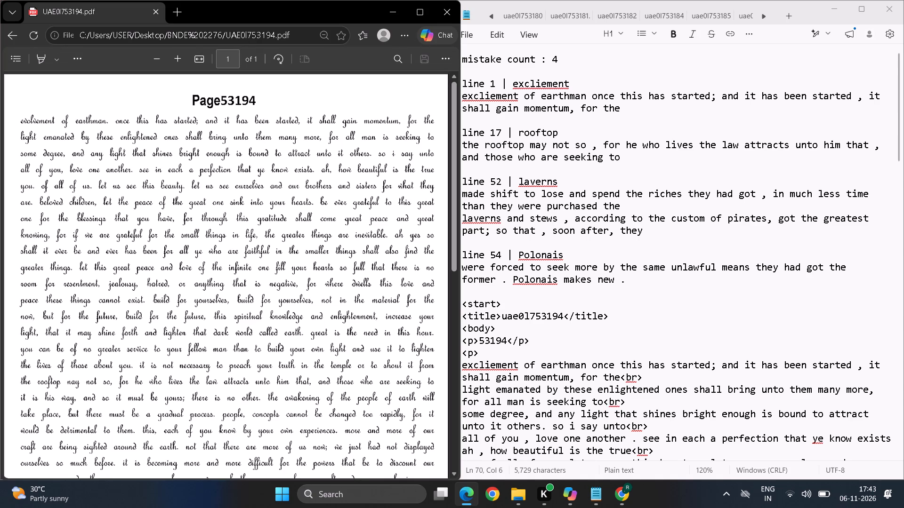
Enlarge both texts and replace "excliement" at the start of the HTML body with "evolvement" as written in the PDF.
scroll(570, 294, "right", 2)
scroll(47, 156, "right", 3)
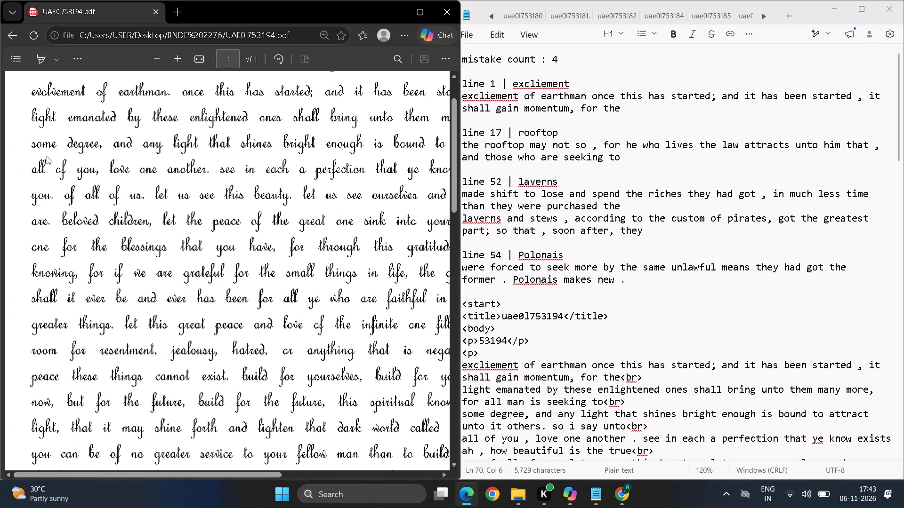
scroll(47, 148, "up", 2)
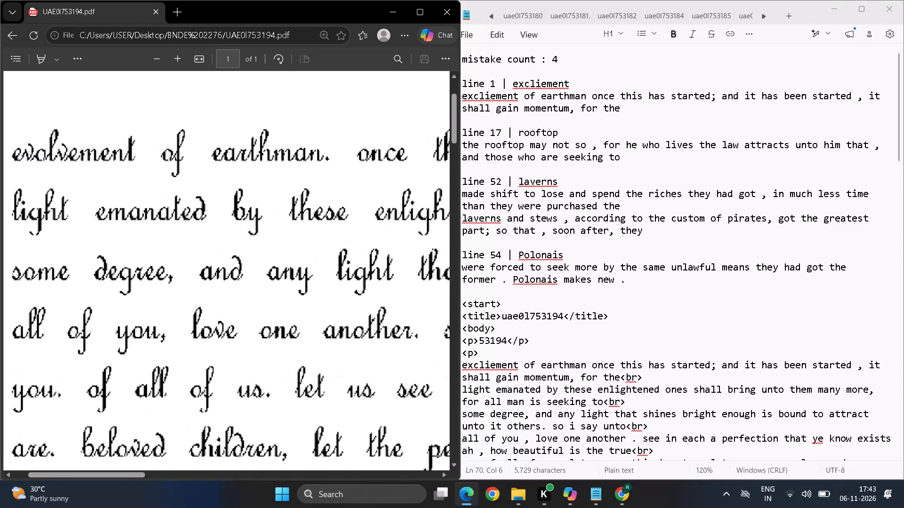
scroll(124, 186, "right", 1)
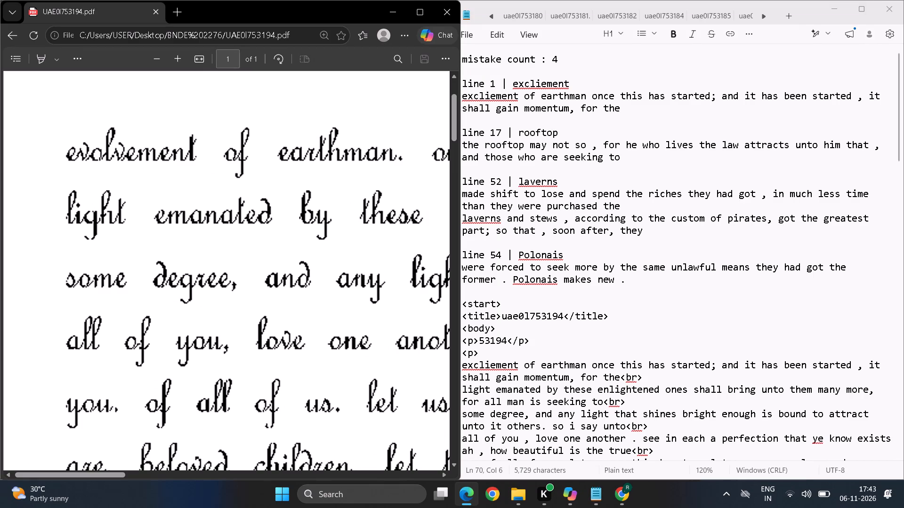
scroll(574, 359, "down", 1)
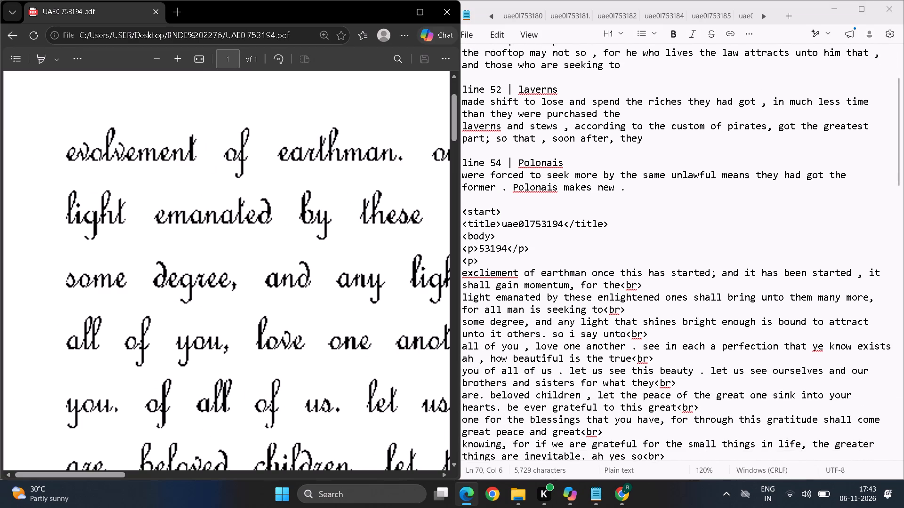
scroll(514, 333, "up", 3, "ctrl")
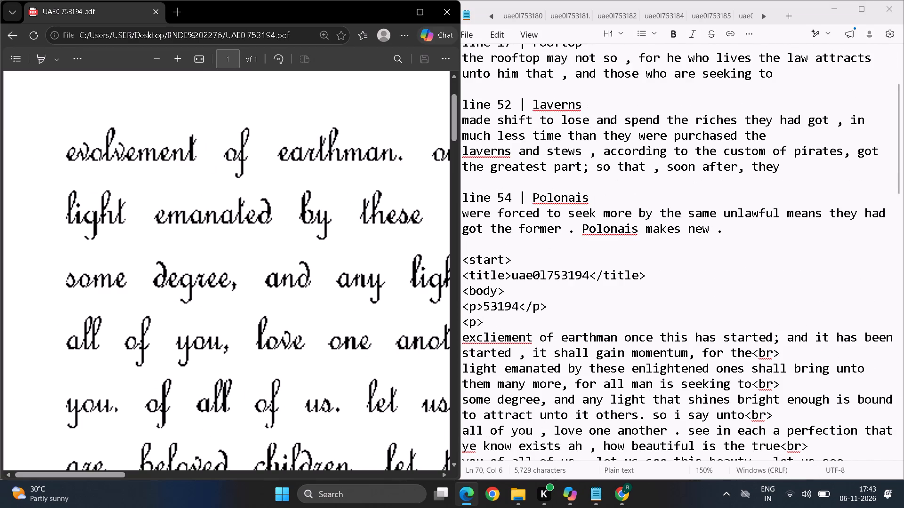
left_click(498, 339)
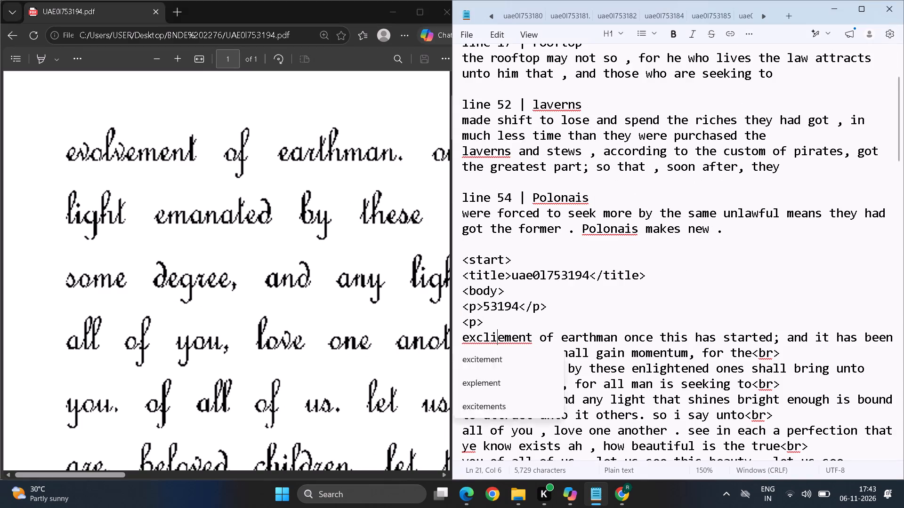
key("BackSpace")
key("BackSpace")
key("BackSpace")
key("BackSpace")
key("BackSpace")
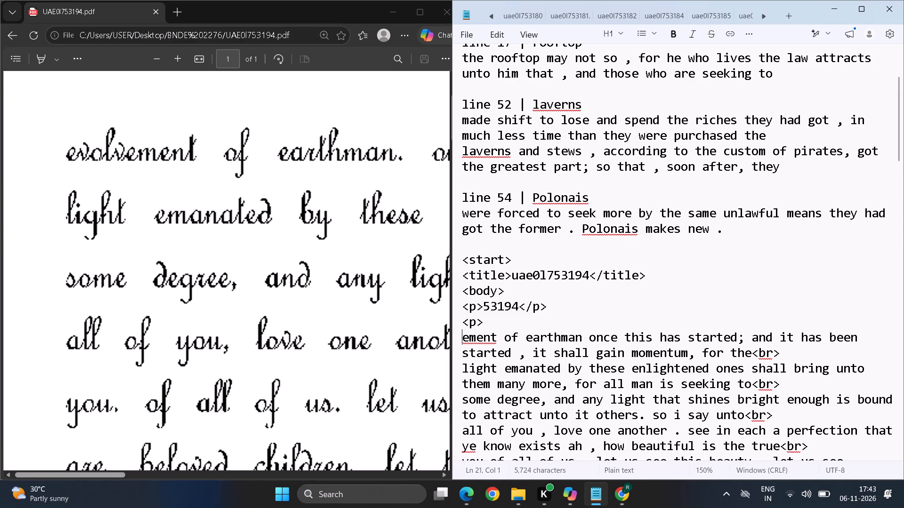
type("evo")
type("lve")
type("ment")
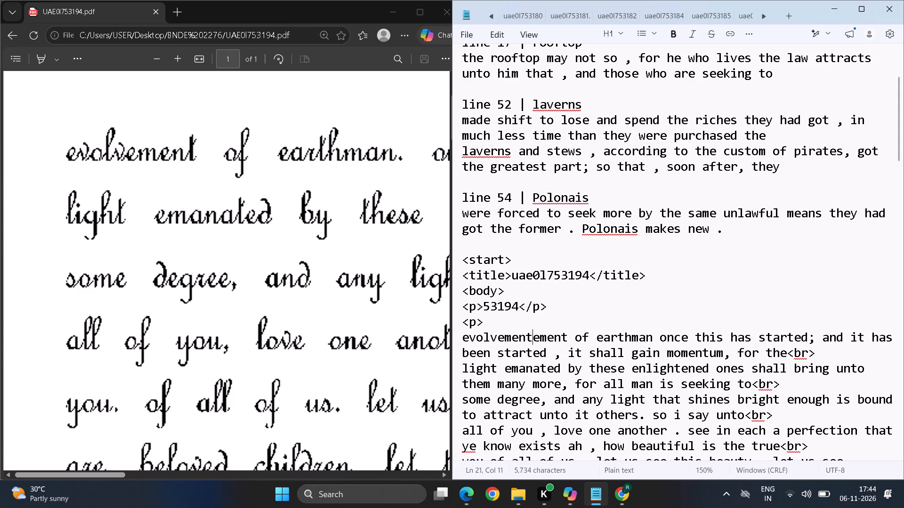
key("BackSpace")
key("BackSpace")
key("BackSpace")
key("BackSpace")
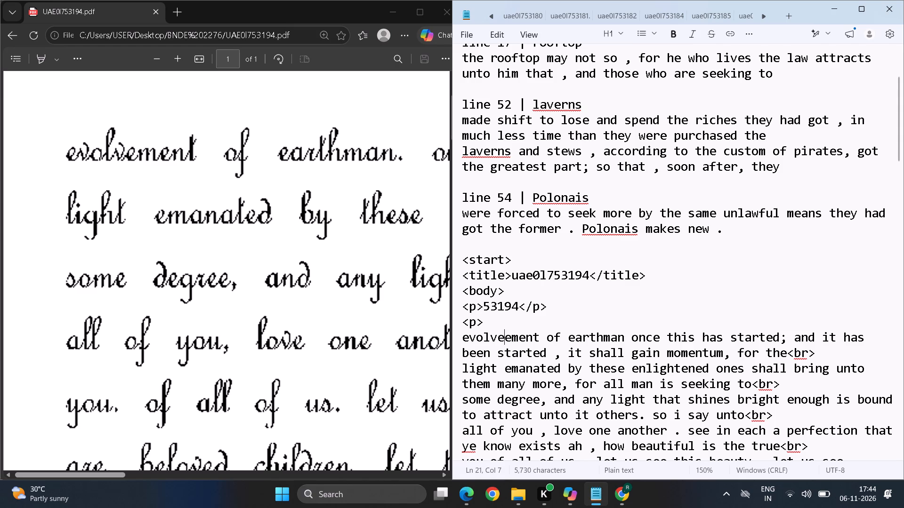
Examine page 53194 in the PDF against the words listed as mistakes on lines 17, 52 and 54.
scroll(684, 210, "up", 1)
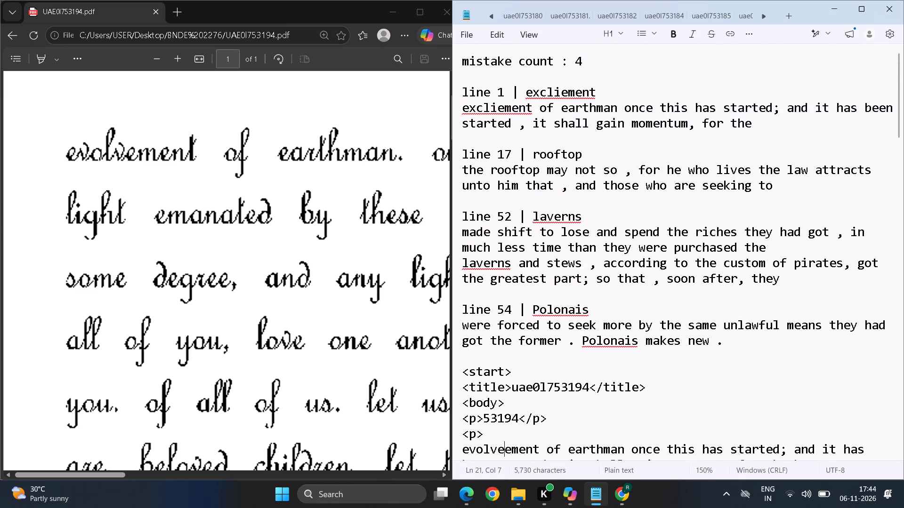
scroll(684, 210, "up", 1)
scroll(327, 281, "down", 1)
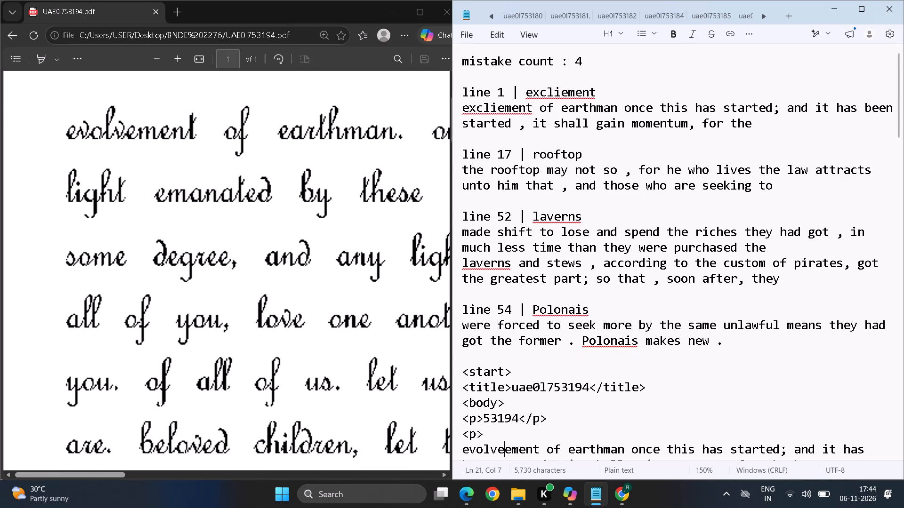
scroll(327, 281, "down", 1)
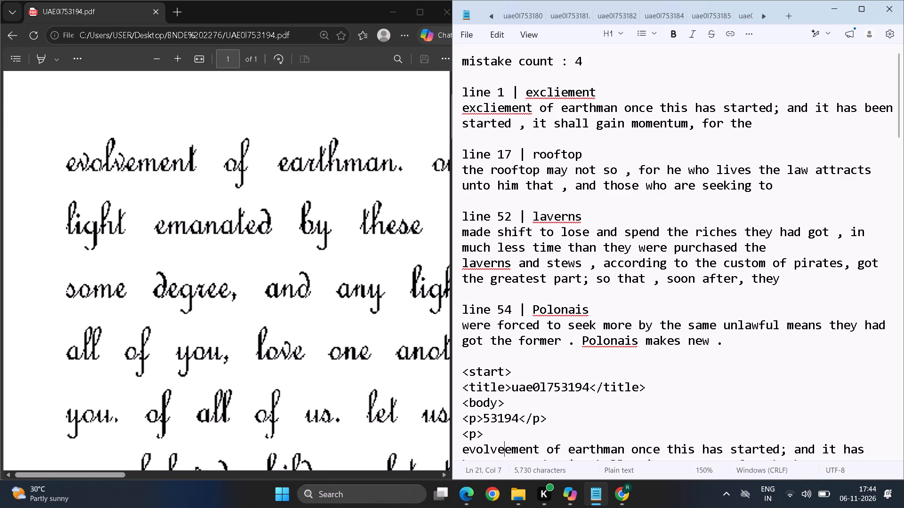
scroll(327, 281, "down", 2)
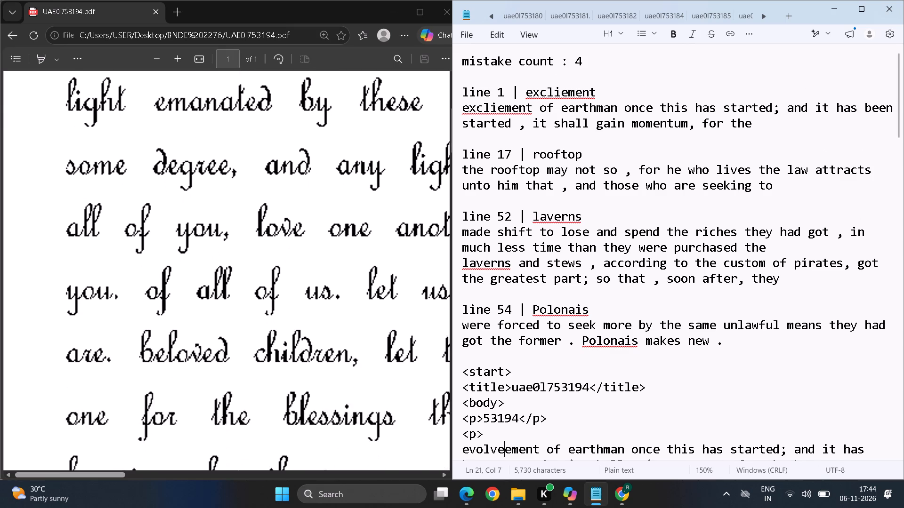
scroll(327, 281, "down", 4)
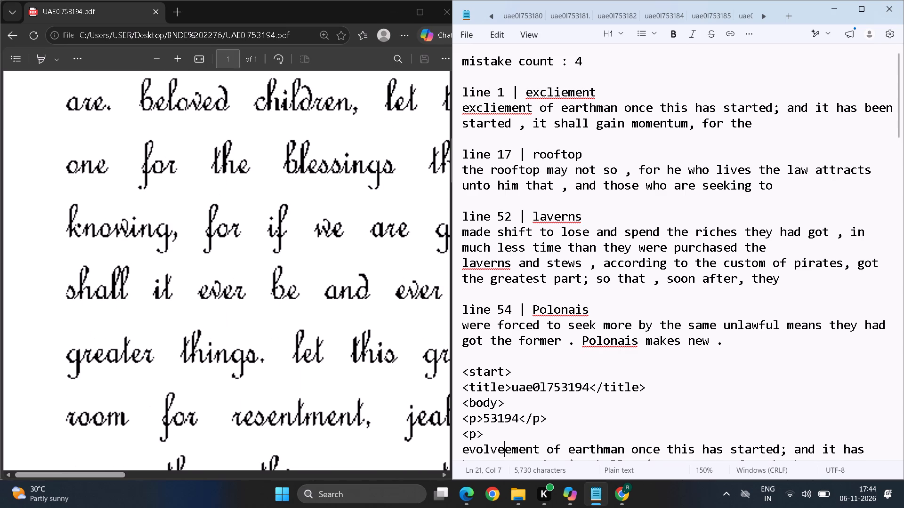
scroll(327, 281, "down", 3)
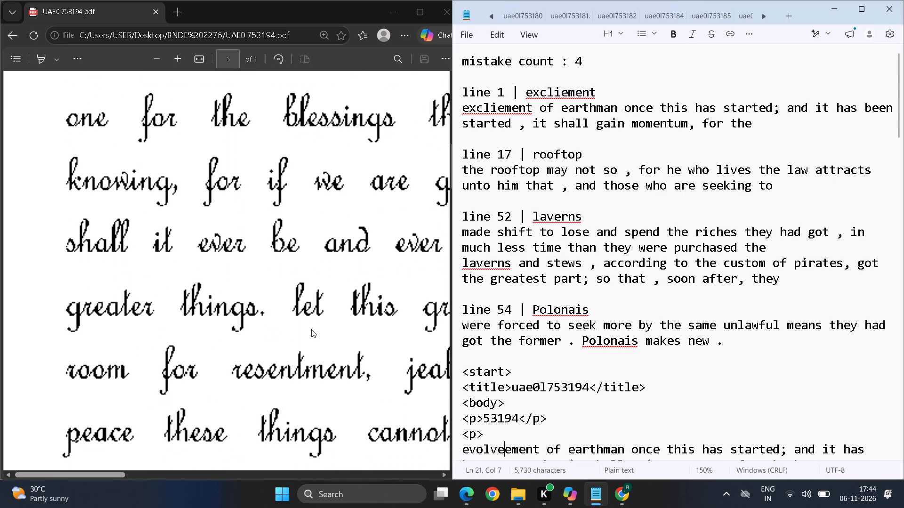
scroll(299, 373, "down", 3)
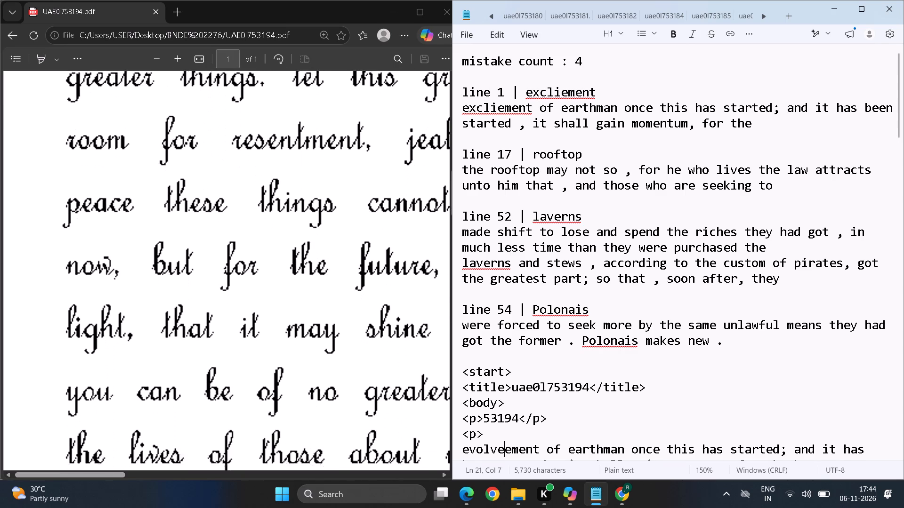
scroll(299, 373, "down", 3)
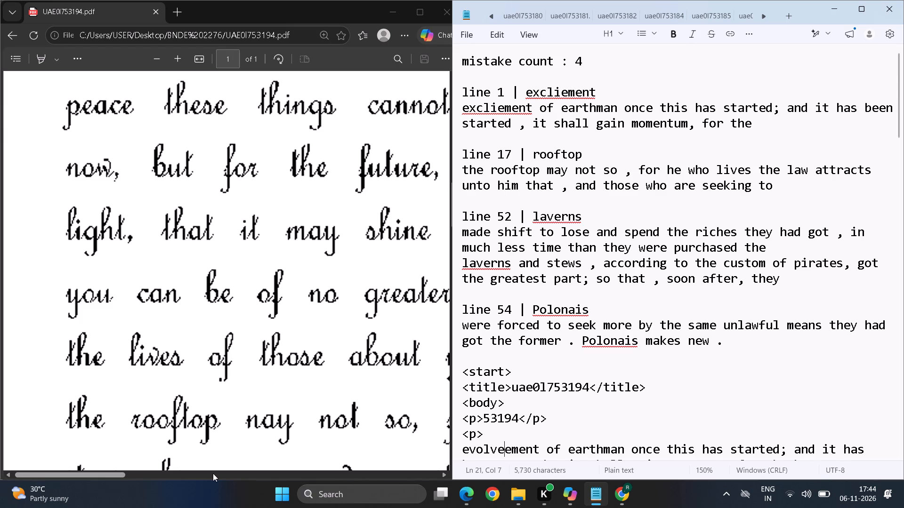
scroll(225, 389, "down", 12)
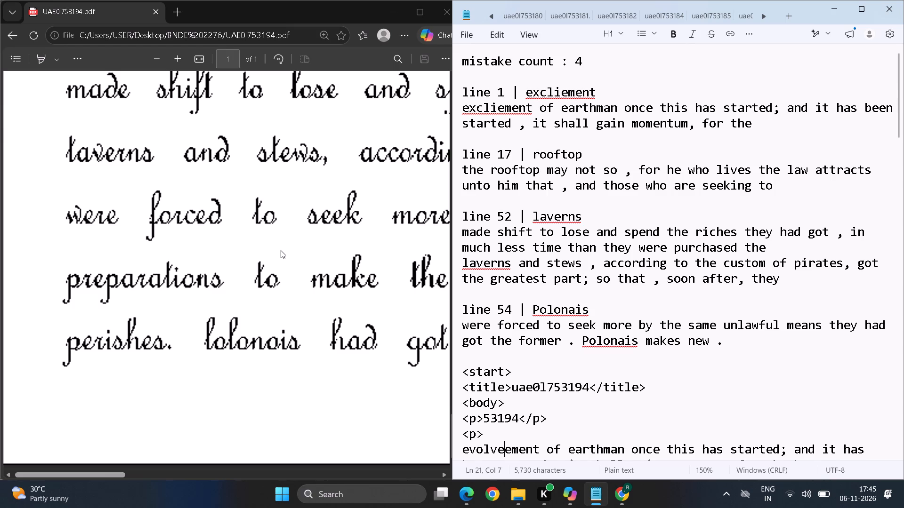
Correct "Polonais" before "makes new" in the HTML body to "lolonais", checking the end of the PDF page.
scroll(281, 250, "left", 5)
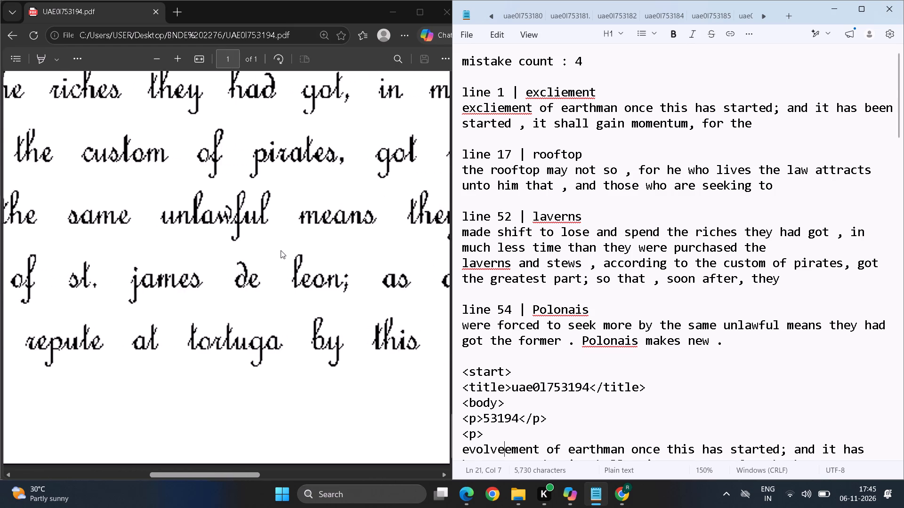
scroll(281, 250, "left", 4)
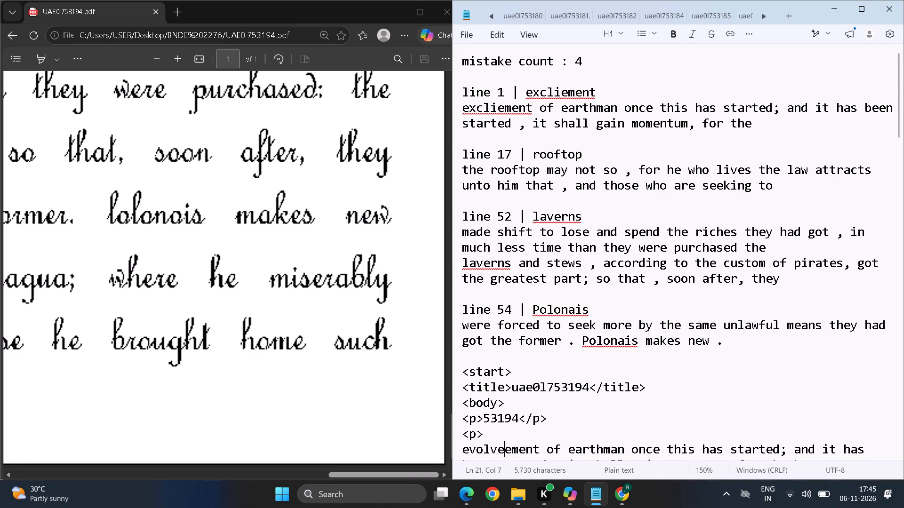
scroll(758, 411, "down", 7)
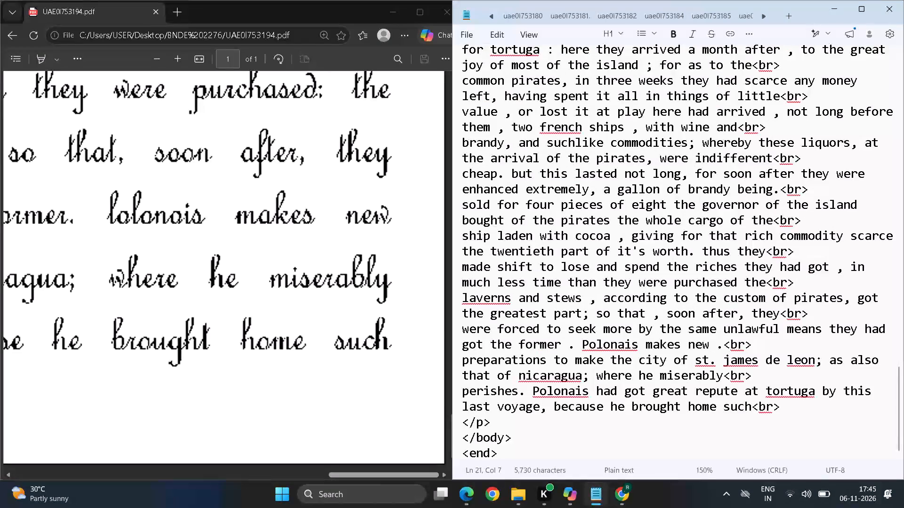
left_click(588, 340)
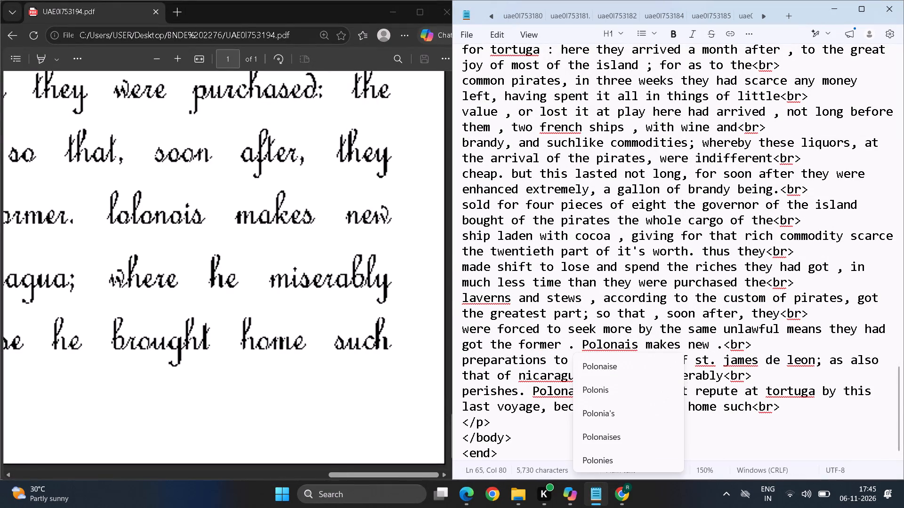
key("BackSpace")
key("l")
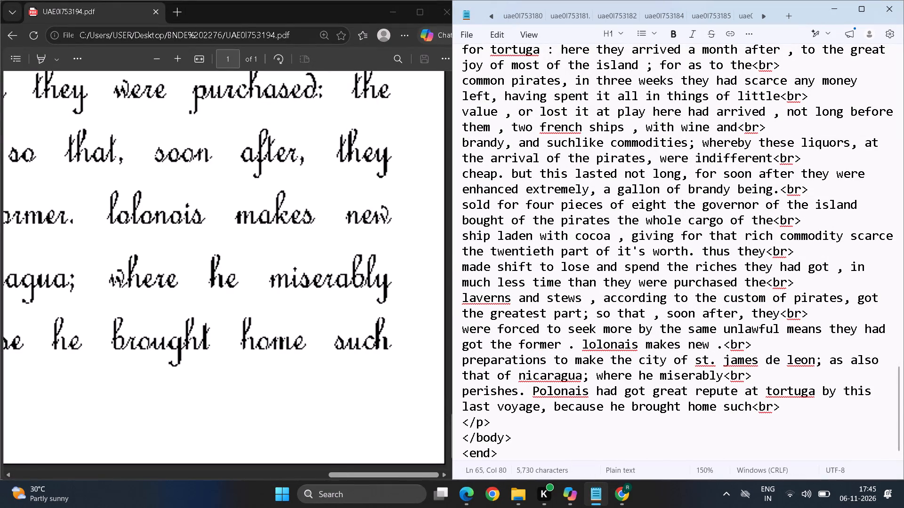
Correct "laverns" before "and stews" in the HTML body to "taverns", as written in the PDF.
scroll(611, 290, "up", 7)
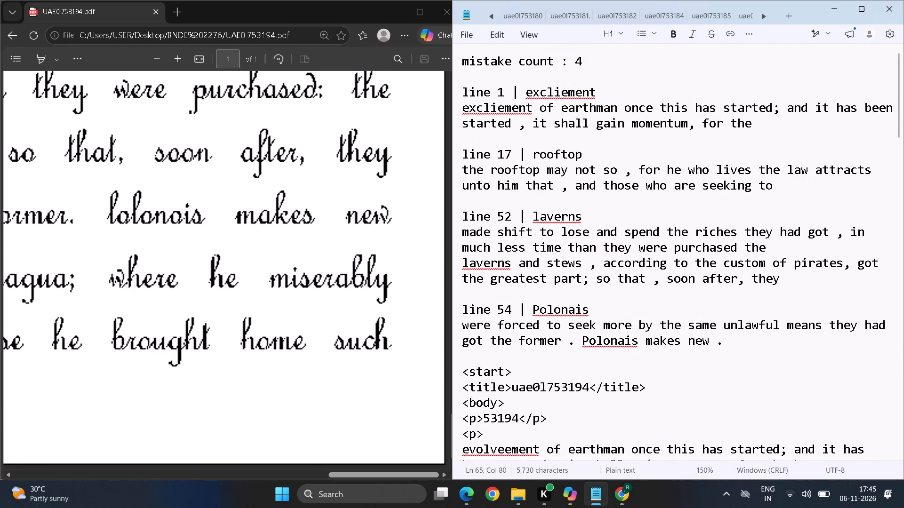
scroll(353, 288, "up", 2)
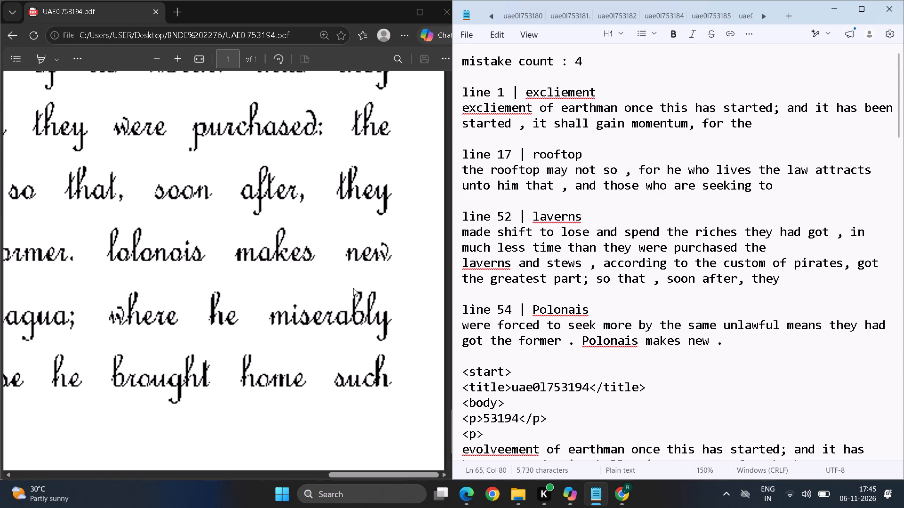
scroll(353, 288, "up", 1)
scroll(355, 235, "right", 2)
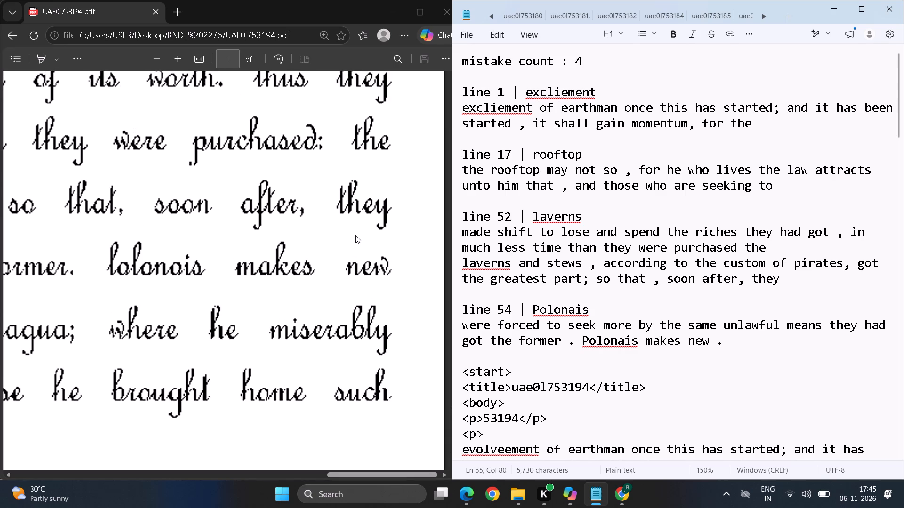
scroll(355, 235, "right", 8)
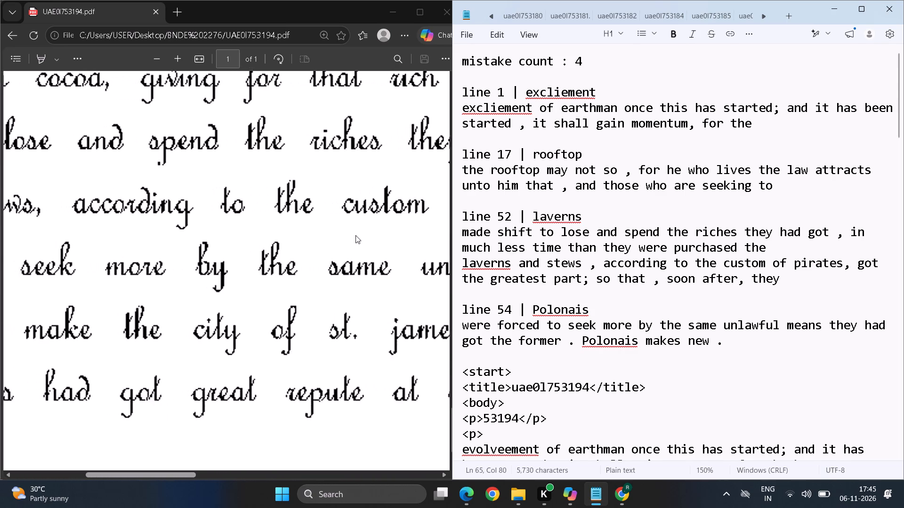
scroll(355, 235, "right", 3)
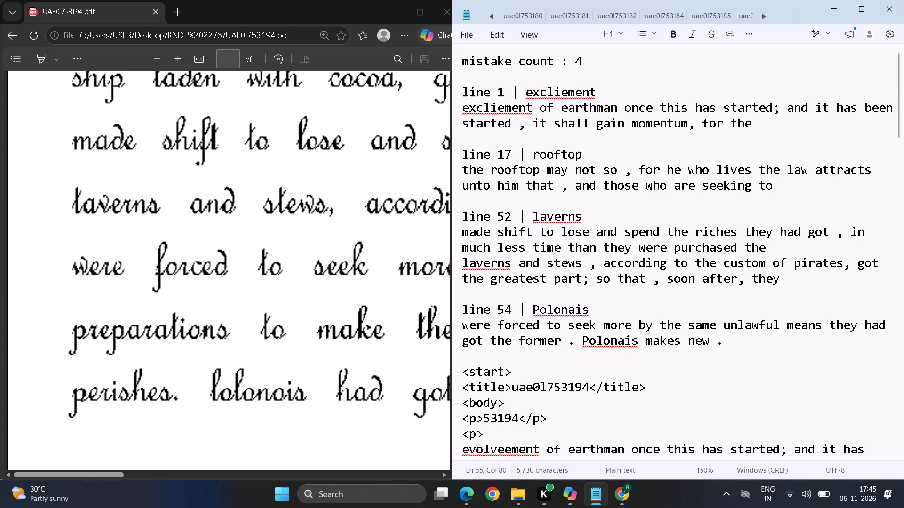
scroll(777, 279, "down", 4)
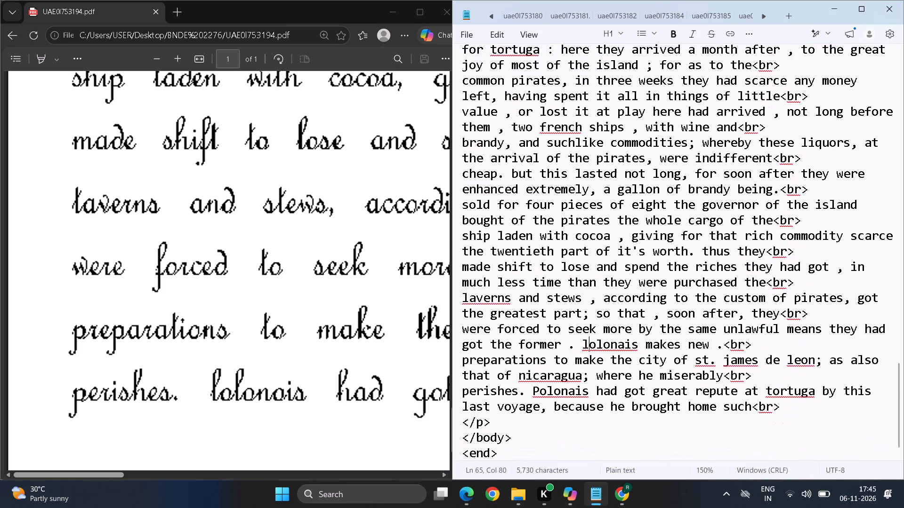
left_click(468, 297)
key("BackSpace")
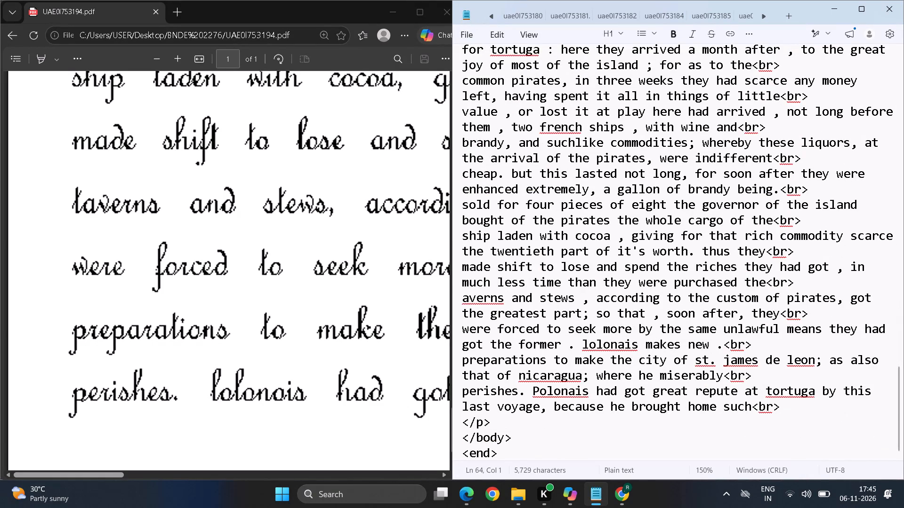
key("t")
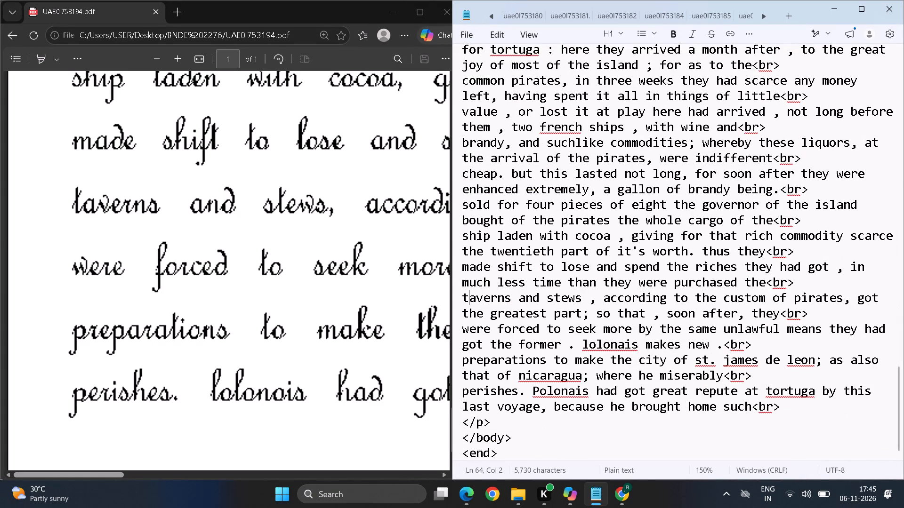
Maximize Notepad and copy the page name uae0l753194 from inside the title tag.
left_click(861, 10)
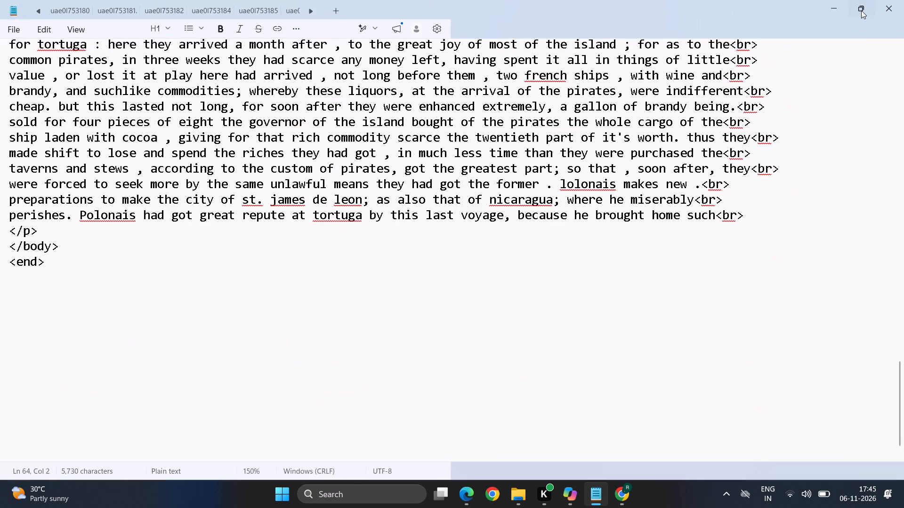
scroll(186, 140, "up", 10)
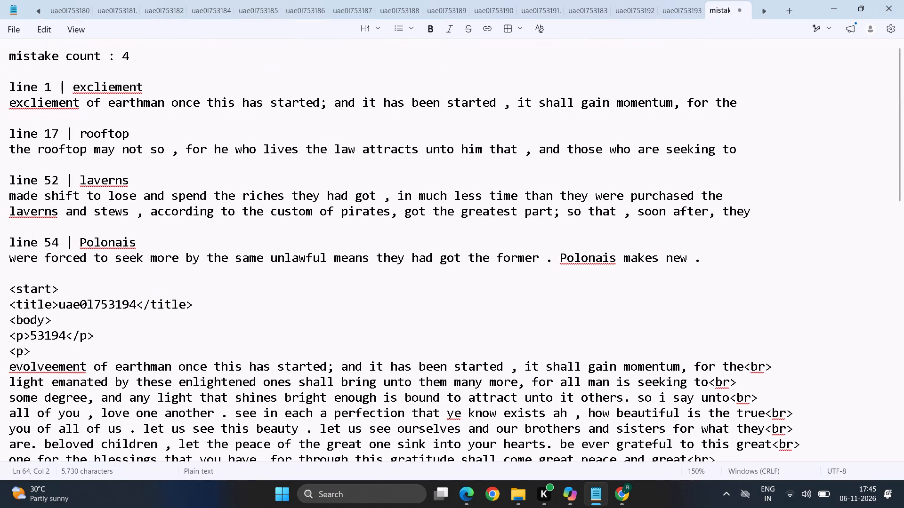
left_click_drag(58, 302, 132, 303)
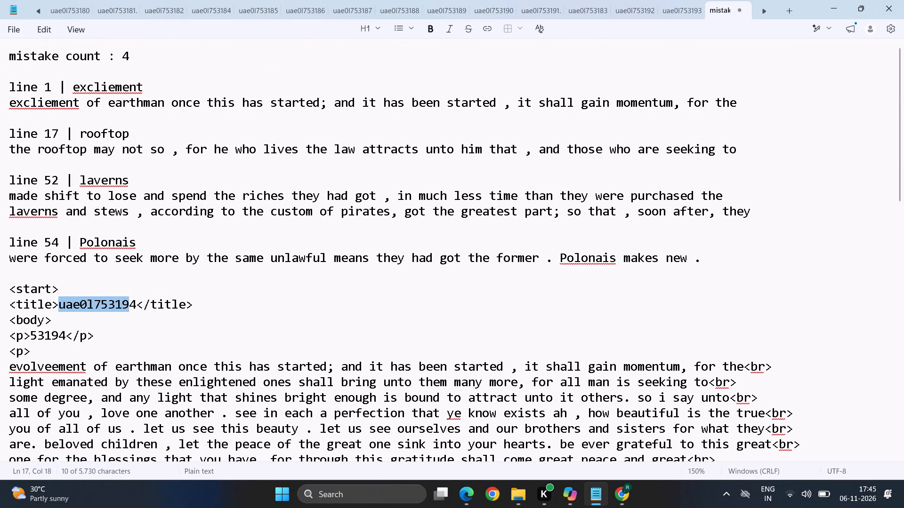
left_click_drag(132, 303, 136, 307)
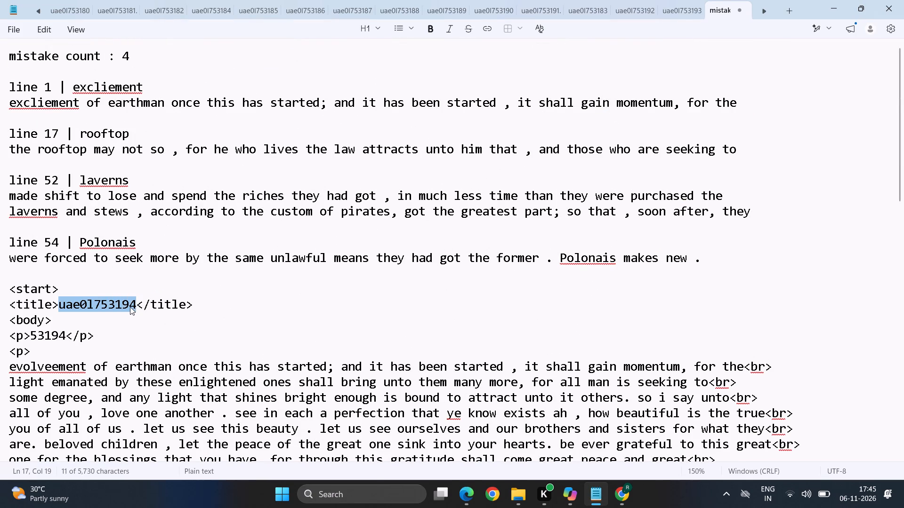
right_click(130, 307)
left_click(190, 279)
Delete the whole mistake list above the <start> tag so the file begins with the HTML code.
left_click_drag(10, 288, 12, 242)
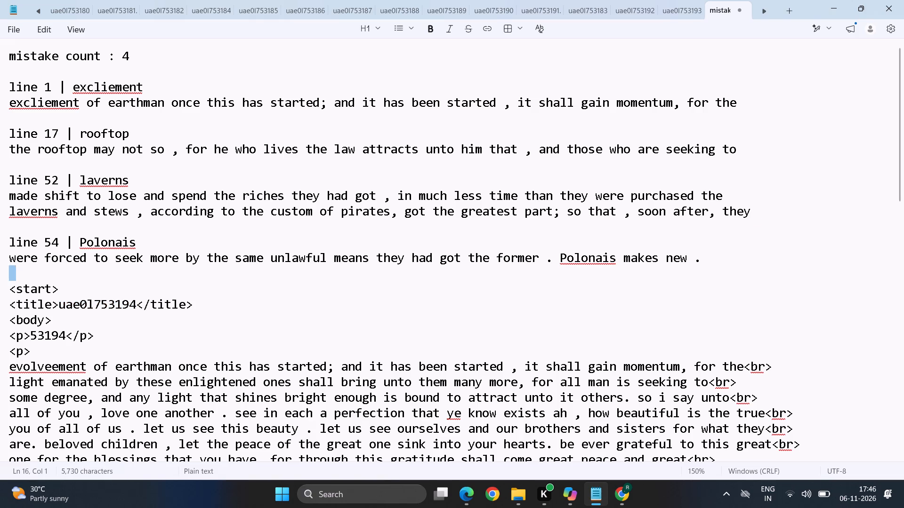
left_click_drag(12, 242, 3, 20)
key("BackSpace")
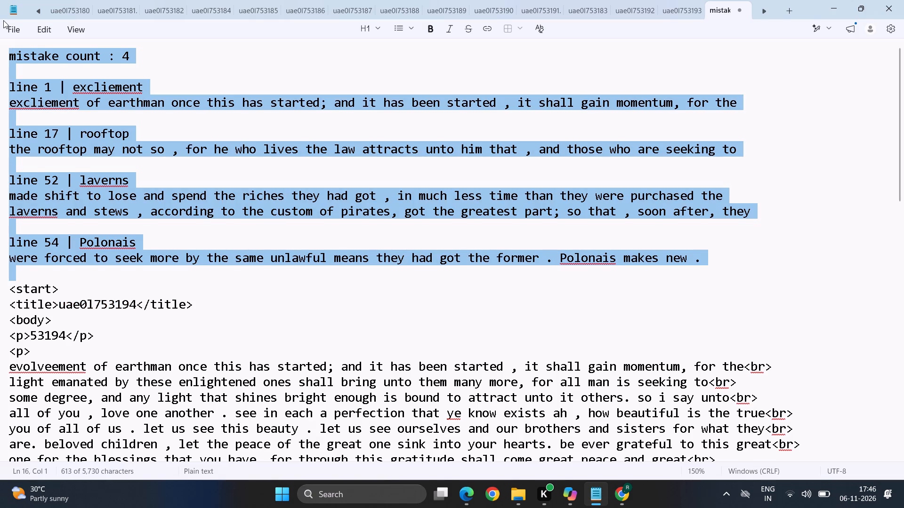
Save the transcription as uae0l753194.html in the 3-11-26 folder on the Desktop, using the copied title as its name.
left_click(9, 24)
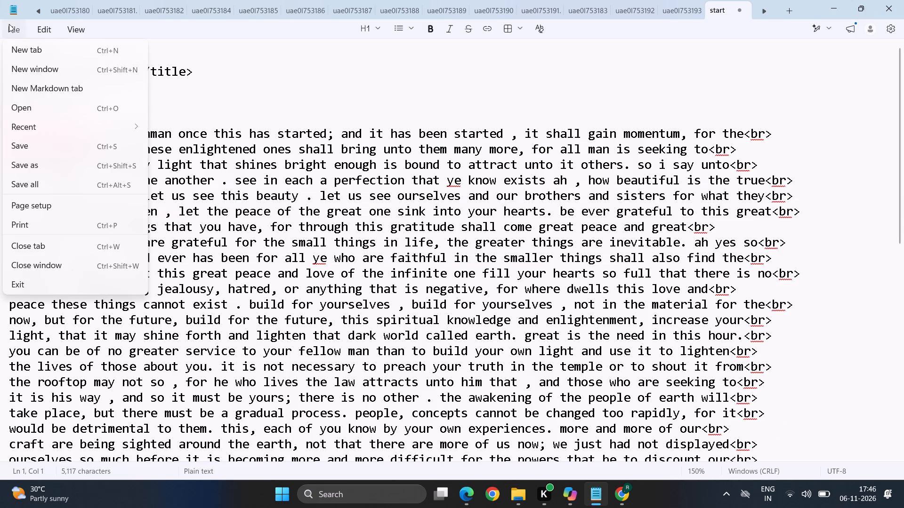
left_click(24, 162)
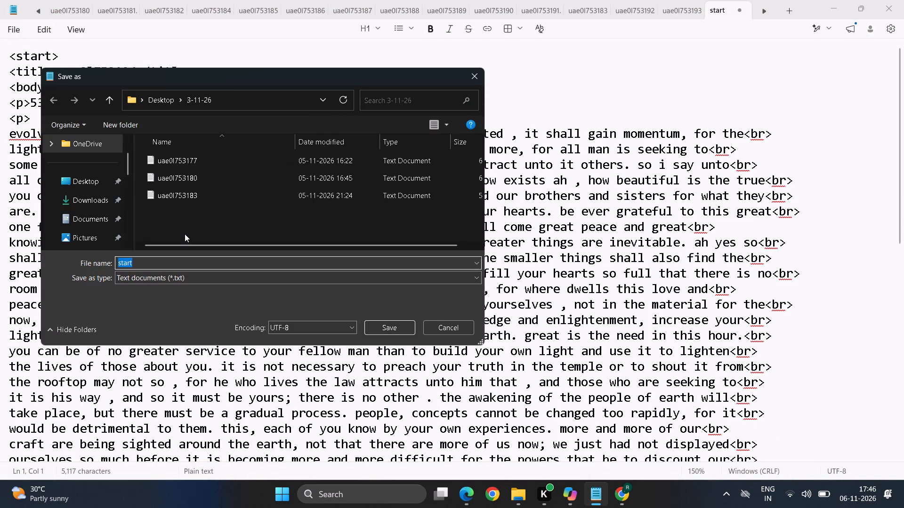
key("BackSpace")
key("ctrl+v")
type(".ht")
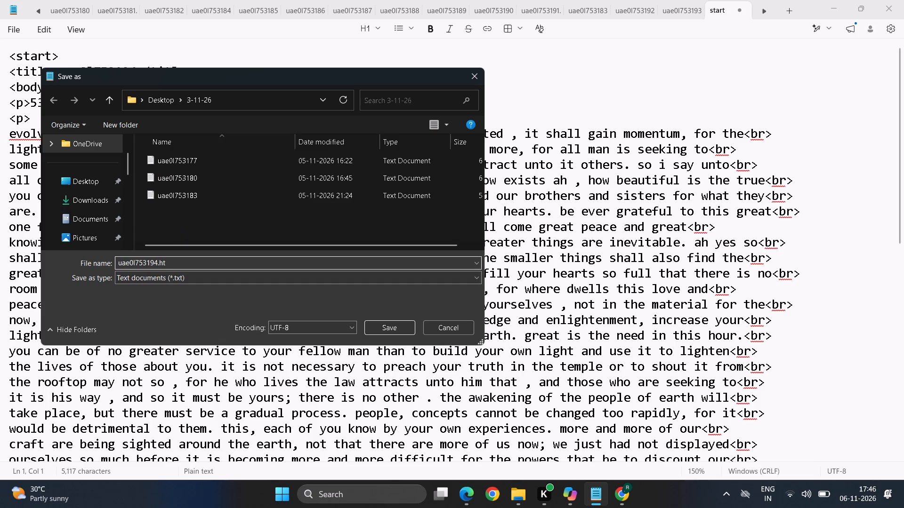
type("ml")
left_click(380, 323)
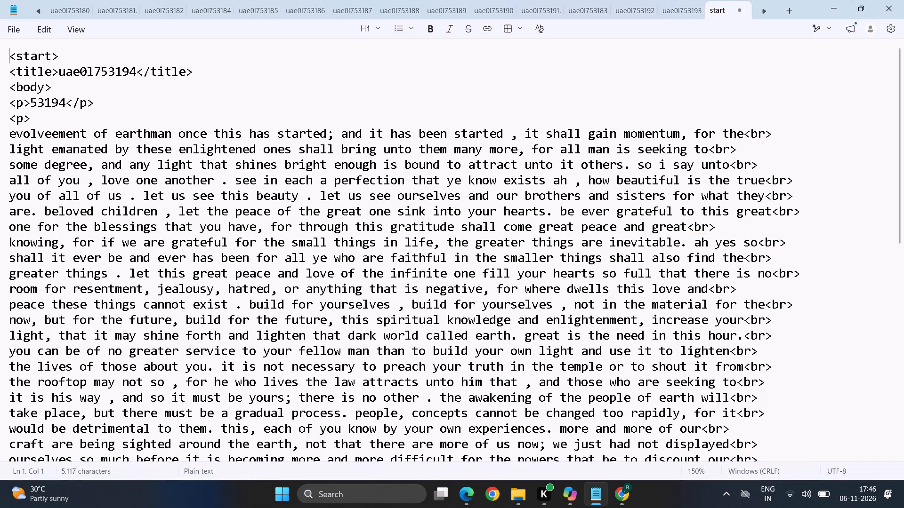
left_click(790, 8)
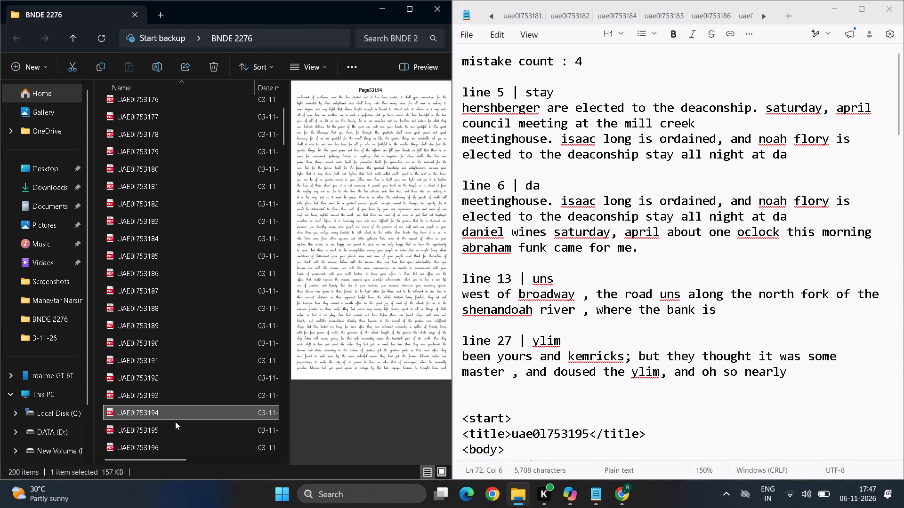
double_click(175, 427)
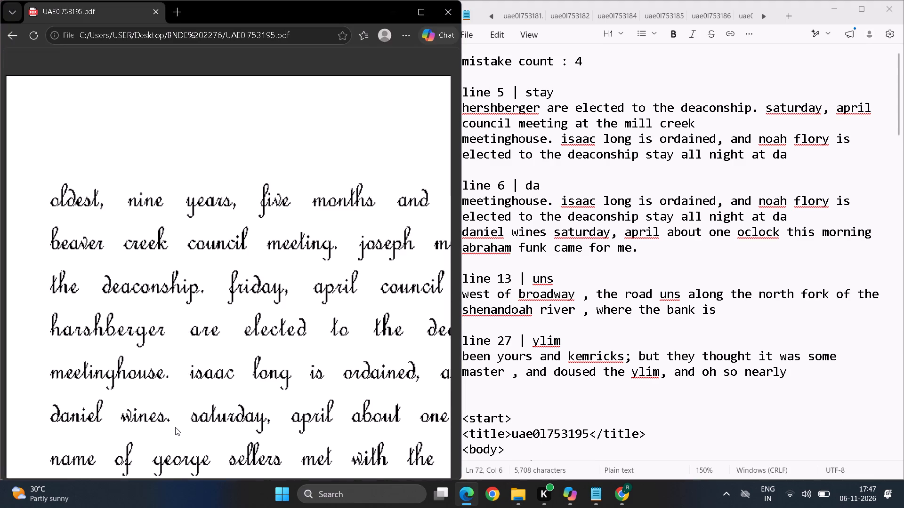
scroll(515, 284, "right", 1)
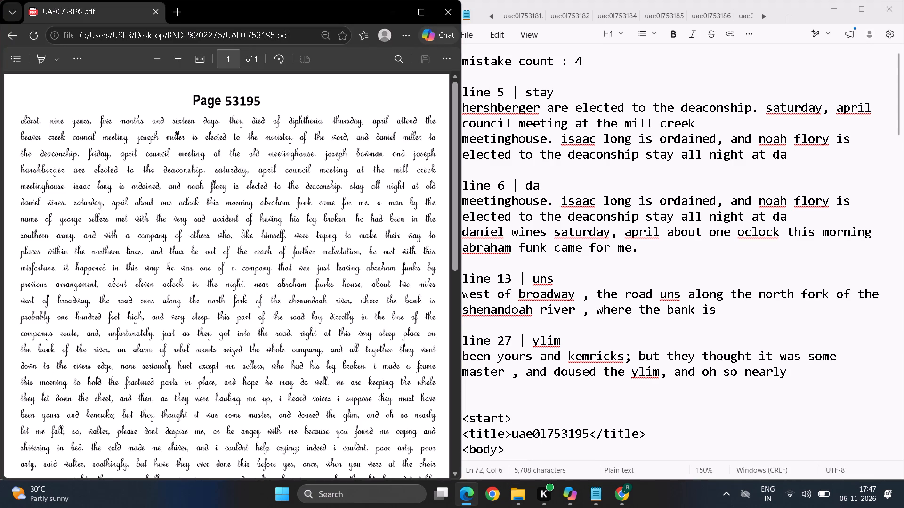
scroll(515, 284, "right", 1)
scroll(570, 234, "right", 1)
scroll(609, 175, "up", 1)
scroll(609, 175, "right", 1)
scroll(686, 185, "down", 4, "ctrl")
scroll(550, 86, "up", 4, "ctrl")
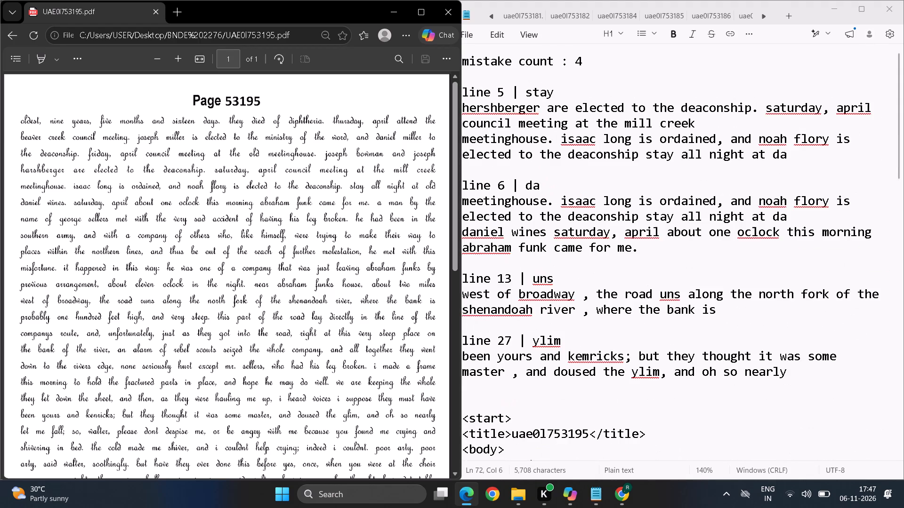
scroll(550, 86, "up", 1, "ctrl")
scroll(577, 142, "up", 3, "ctrl")
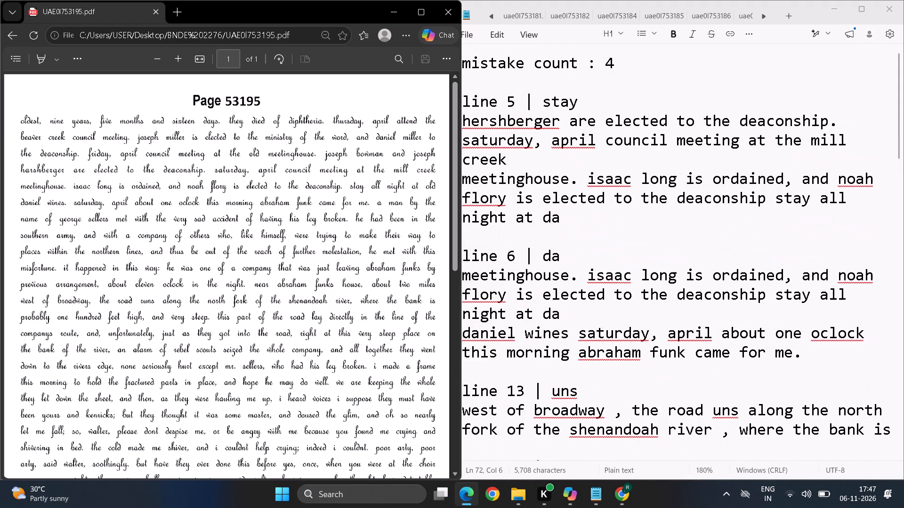
scroll(577, 142, "down", 3, "ctrl")
scroll(577, 142, "up", 3, "ctrl")
scroll(577, 142, "down", 2, "ctrl")
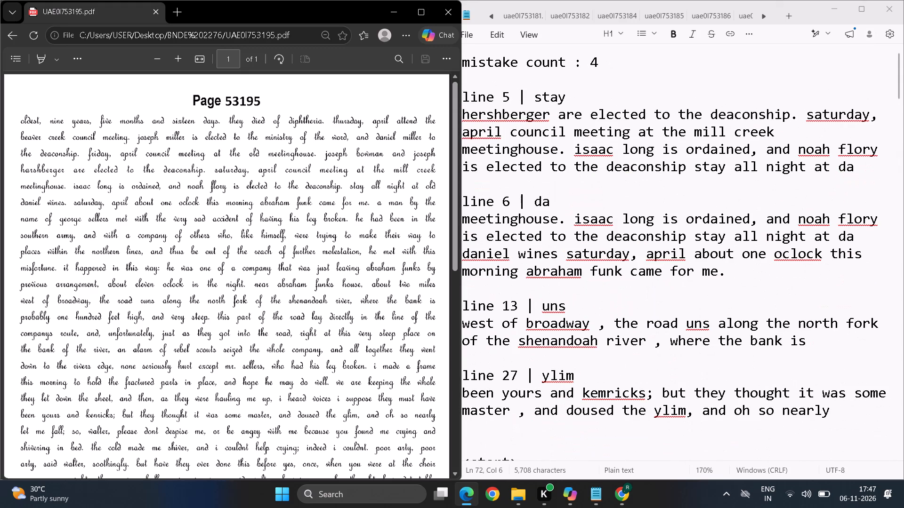
scroll(696, 239, "up", 2, "ctrl")
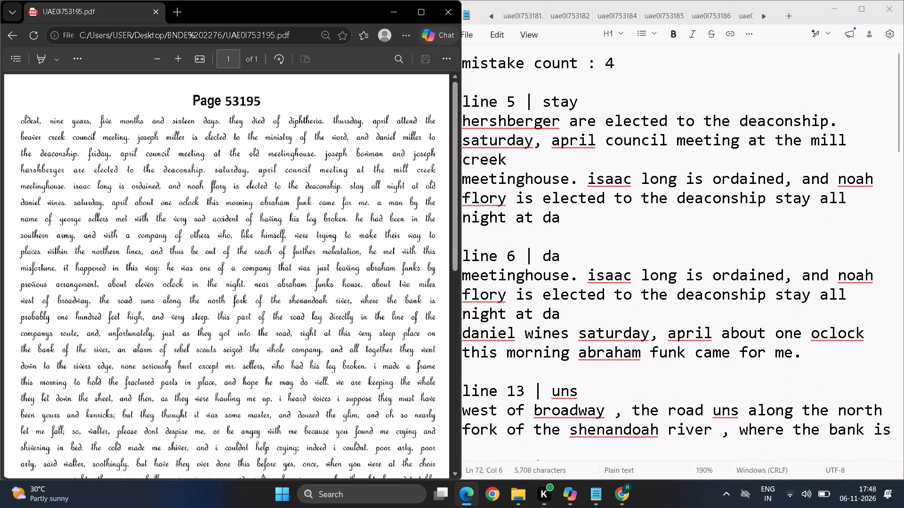
scroll(559, 238, "down", 3, "ctrl")
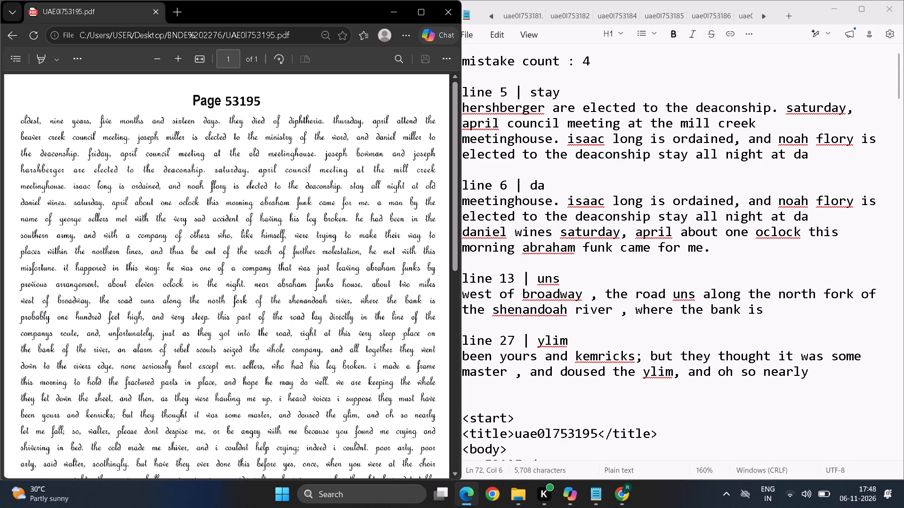
left_click(862, 9)
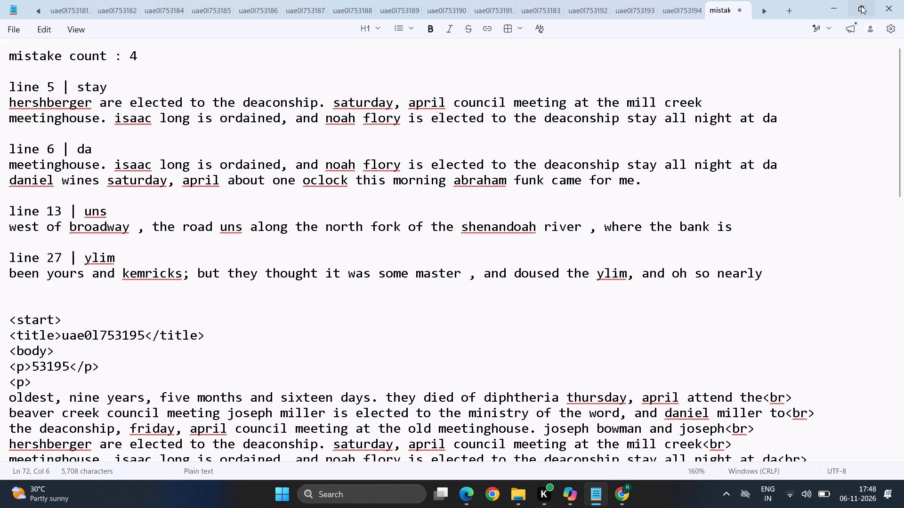
left_click(818, 84)
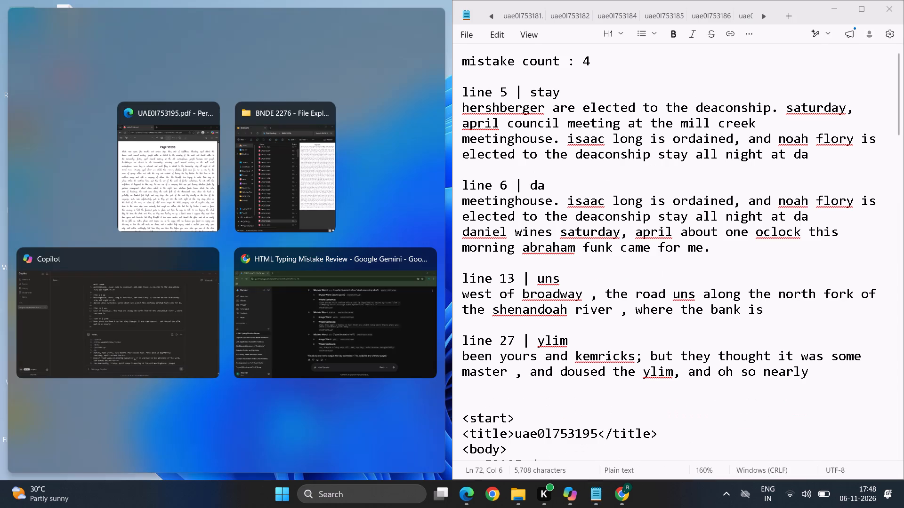
left_click(190, 182)
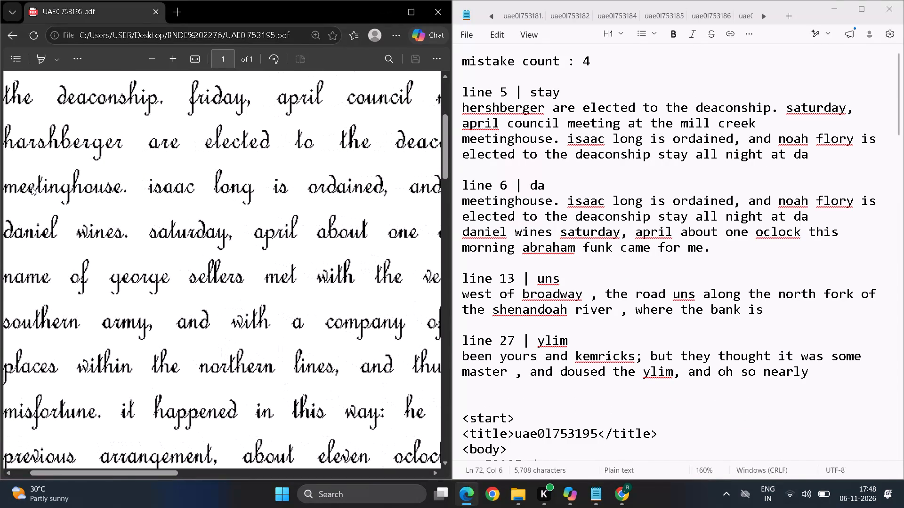
Correct the surname to "harshberger" in the line 5 mistake entry and in the matching line of the HTML body.
scroll(60, 192, "right", 1)
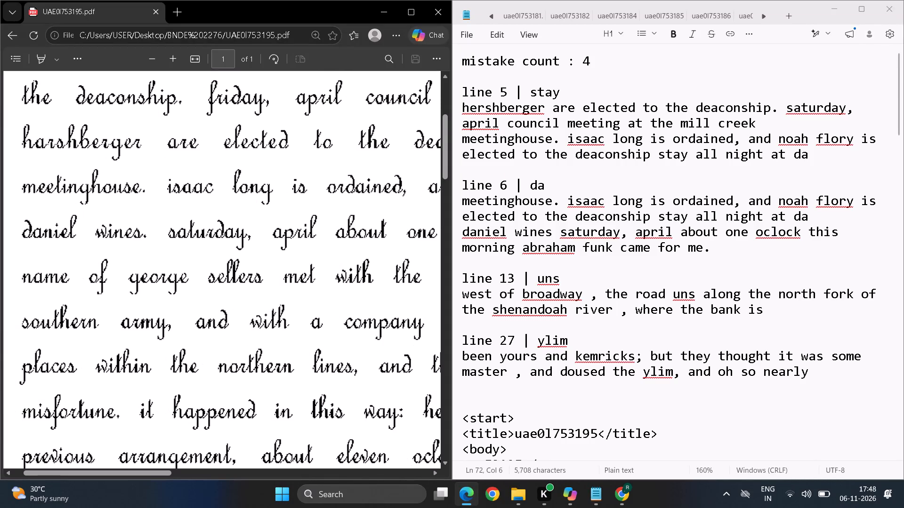
left_click(474, 110)
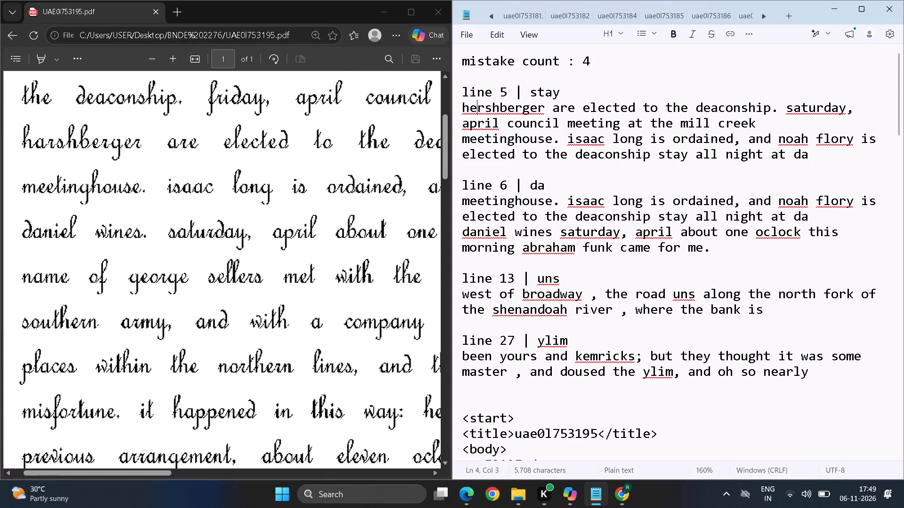
key("BackSpace")
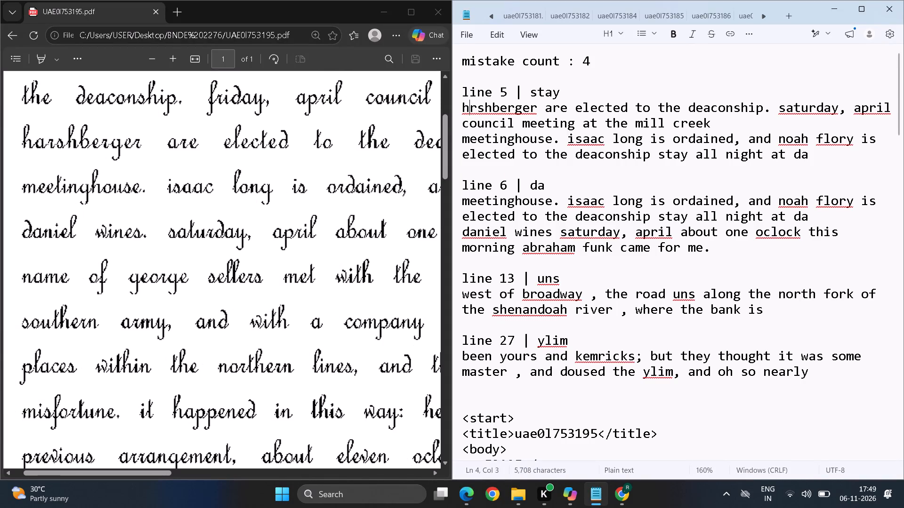
key("a")
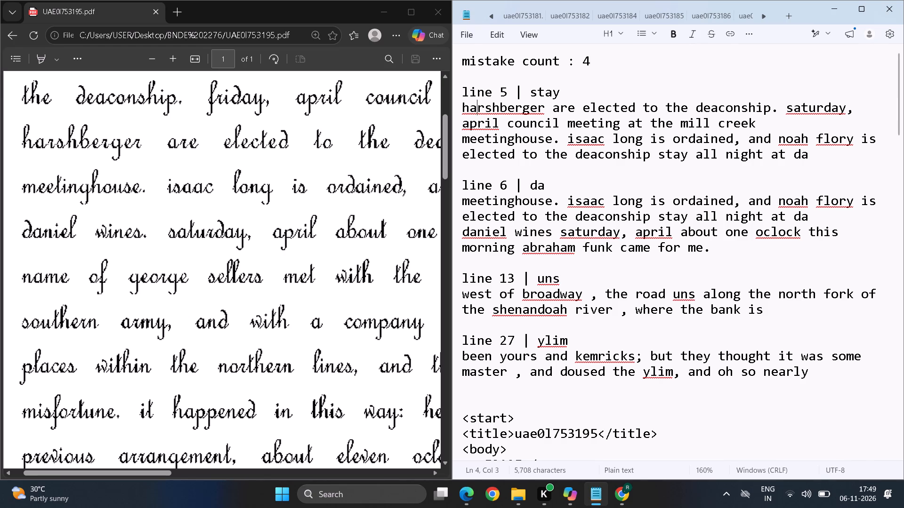
scroll(603, 199, "down", 1)
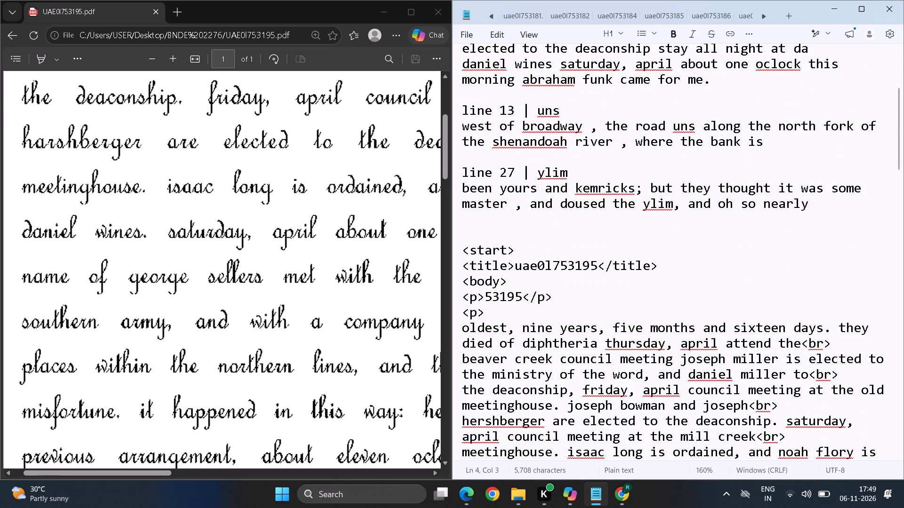
left_click(478, 421)
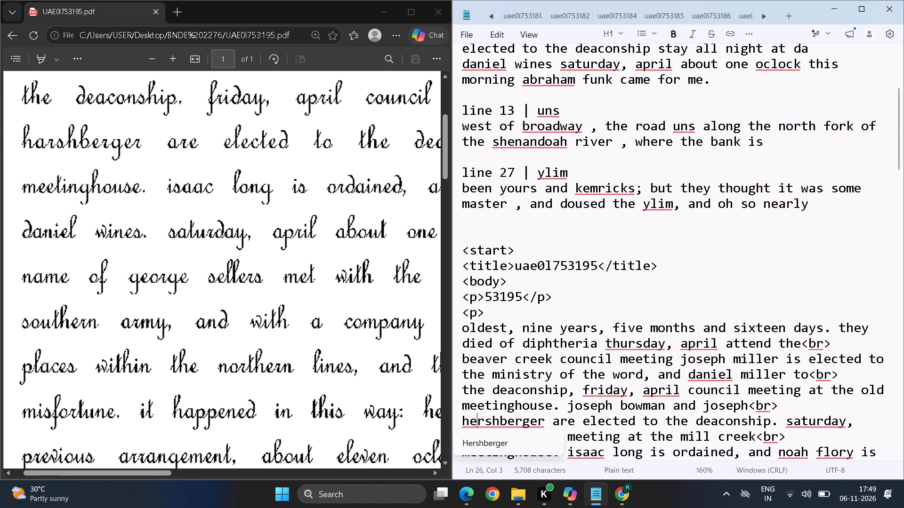
key("BackSpace")
key("a")
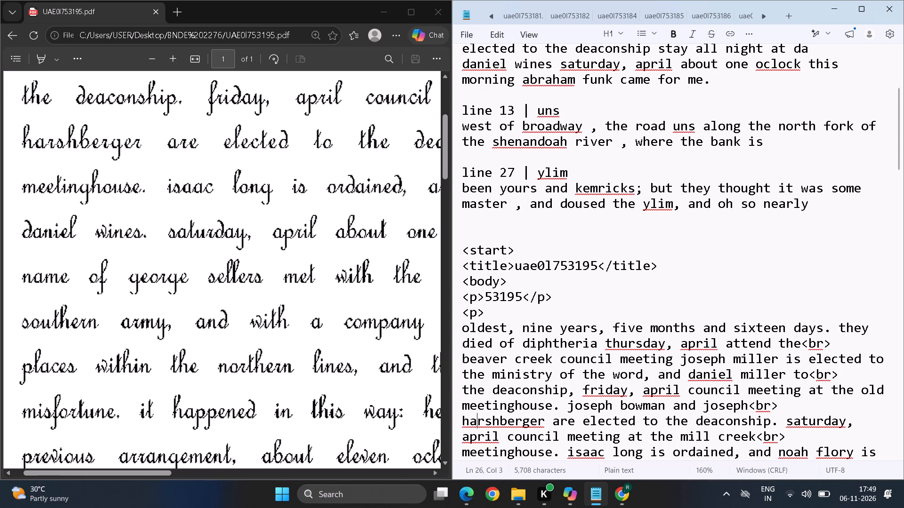
Compare the "harshberger" line and the "meetinghouse" line below it in the PDF with the Notepad transcription through to their line ends.
scroll(379, 338, "left", 2)
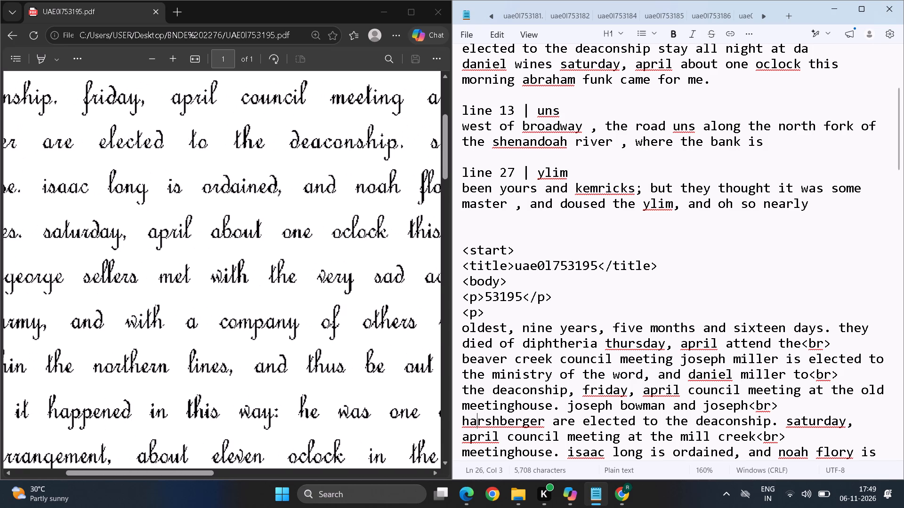
scroll(379, 338, "left", 2)
scroll(409, 227, "left", 1)
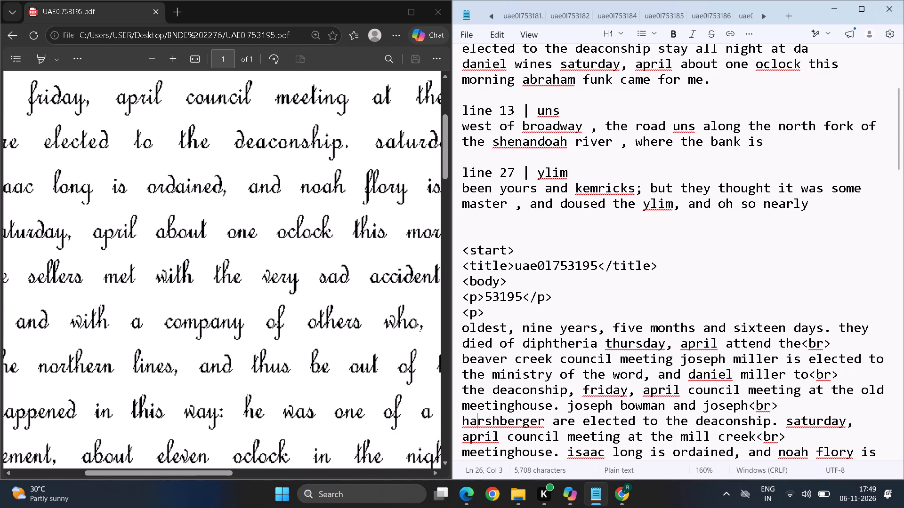
scroll(409, 227, "left", 4)
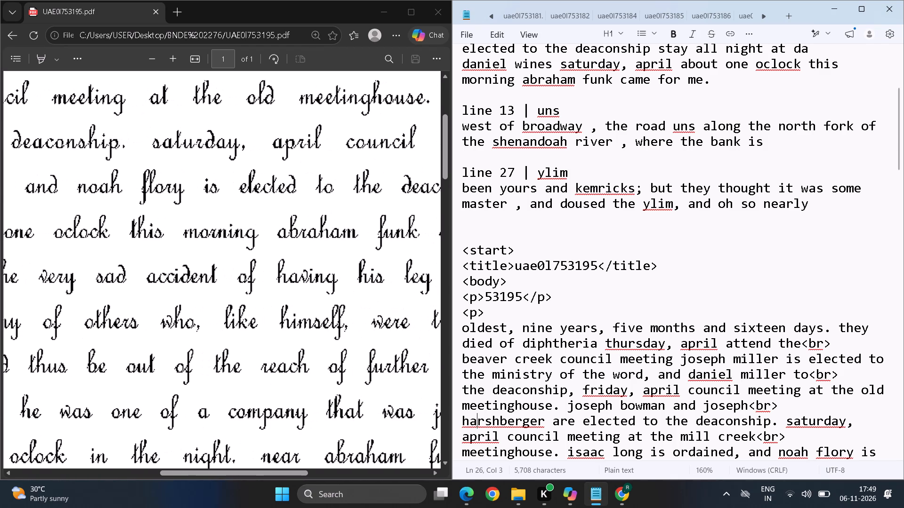
scroll(409, 227, "left", 2)
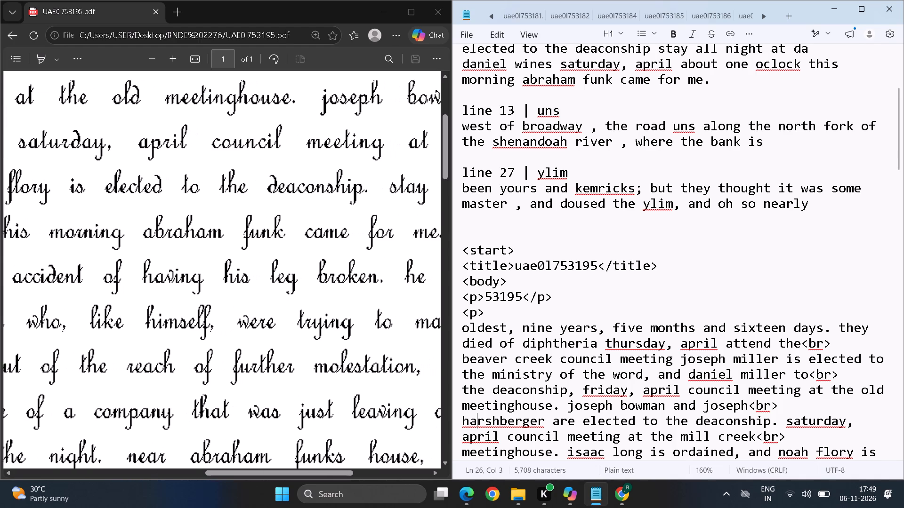
scroll(409, 227, "left", 2)
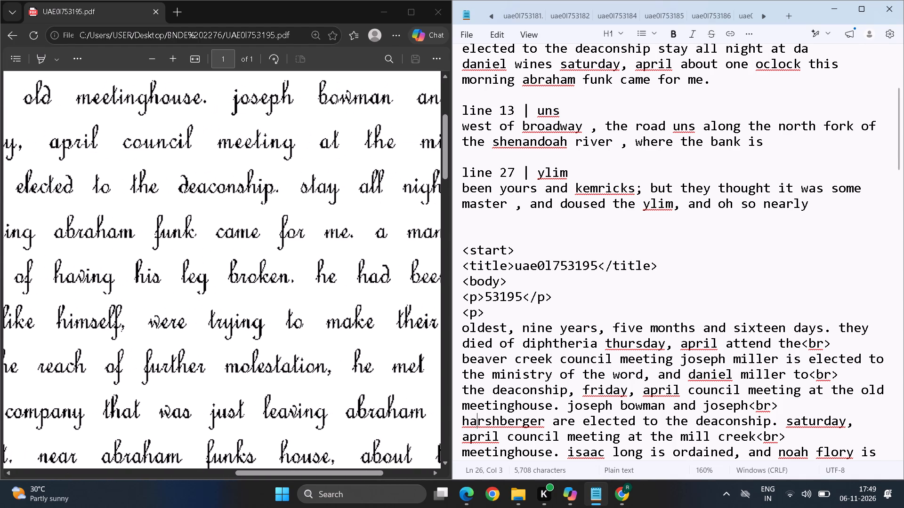
scroll(409, 227, "left", 3)
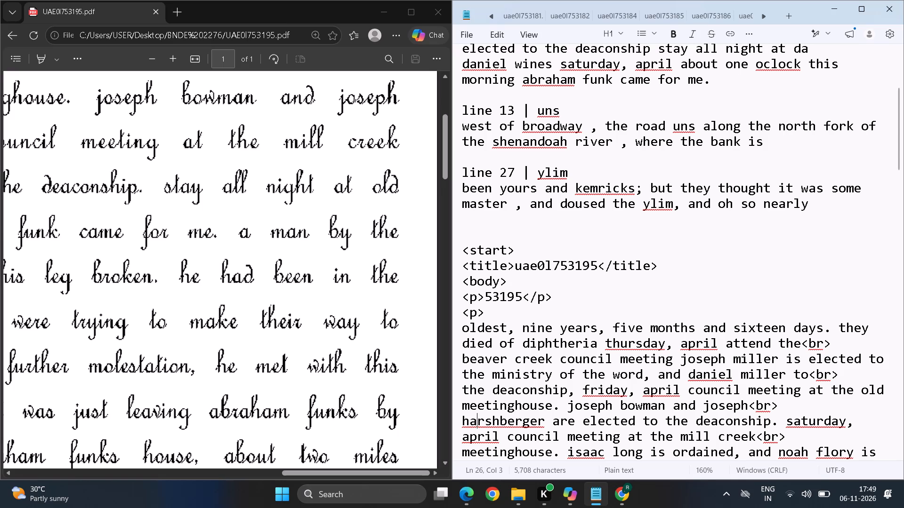
Check the "meetinghouse" line against the PDF and correct the word after "stay all night at" to "old" in the HTML body.
scroll(265, 231, "right", 8)
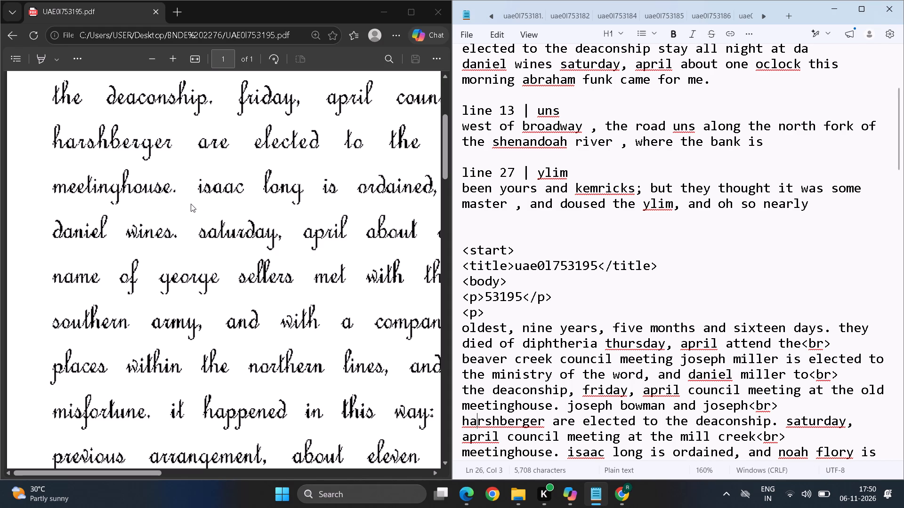
scroll(233, 210, "left", 1)
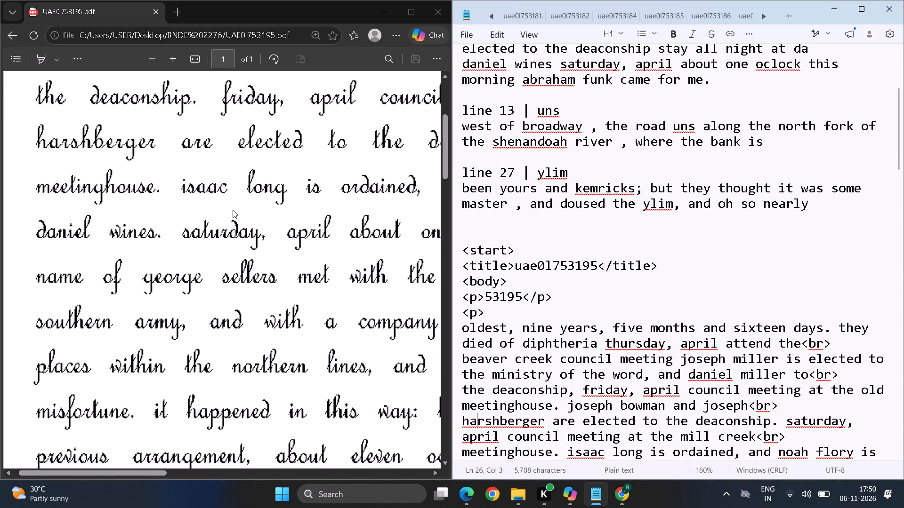
scroll(233, 210, "left", 3)
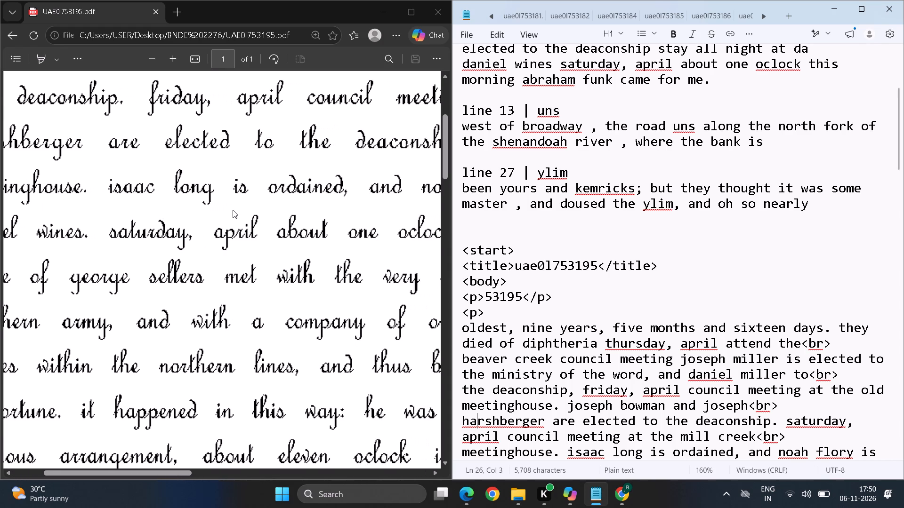
scroll(233, 210, "left", 3)
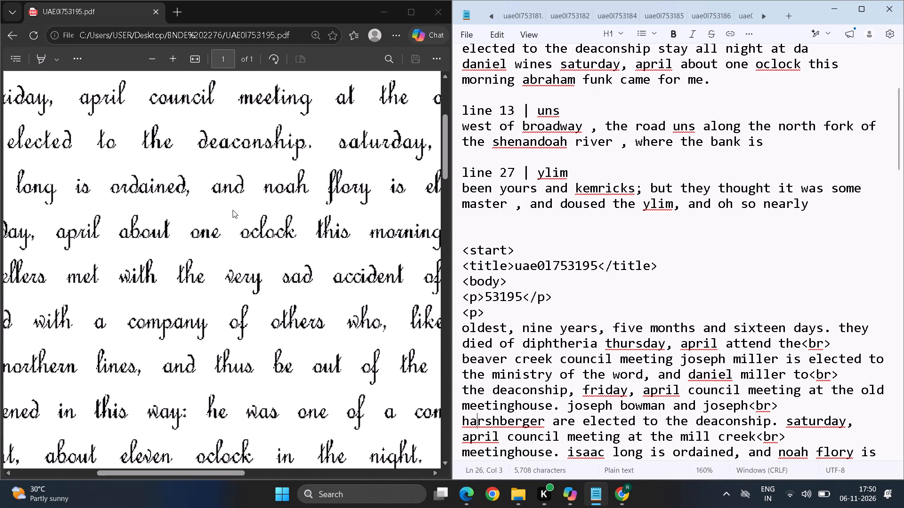
scroll(233, 210, "left", 1)
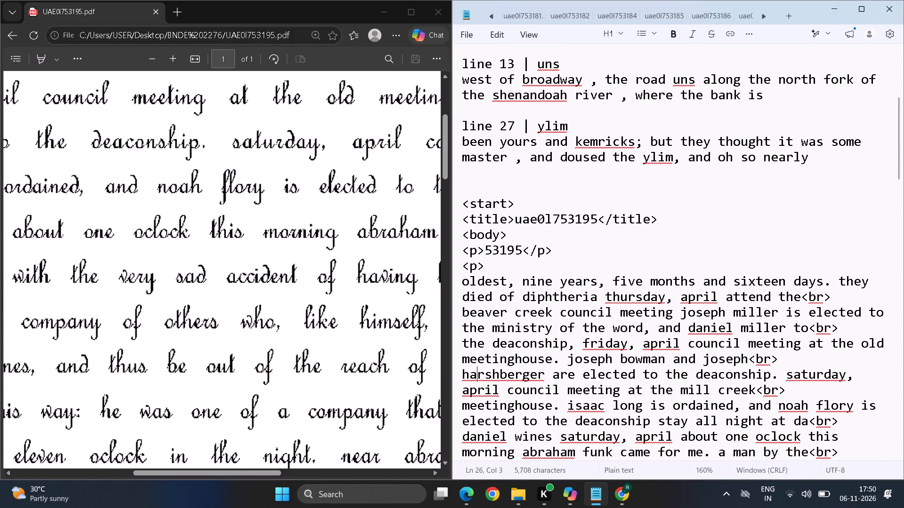
scroll(350, 264, "left", 2)
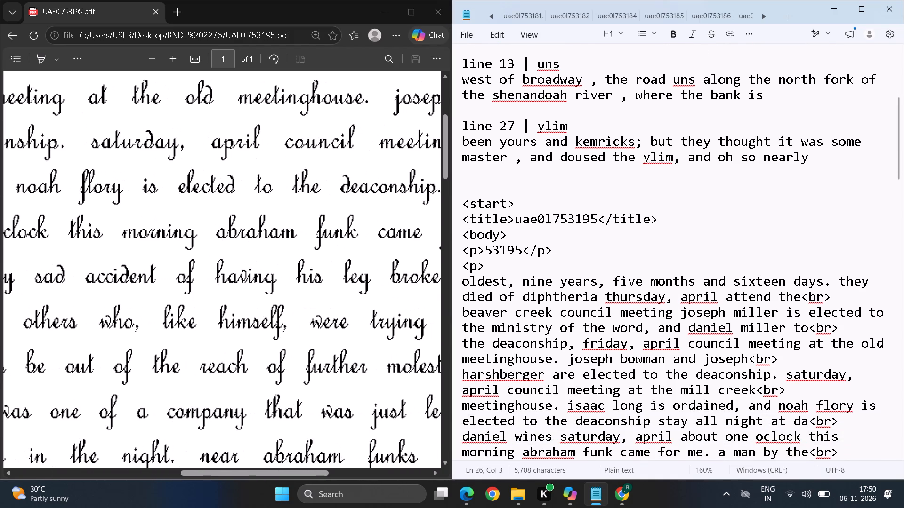
scroll(350, 264, "left", 9)
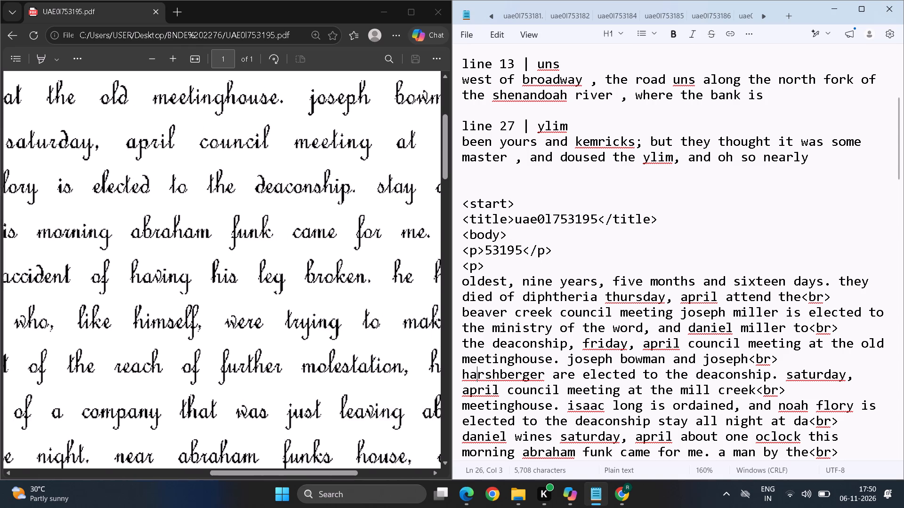
scroll(350, 264, "left", 3)
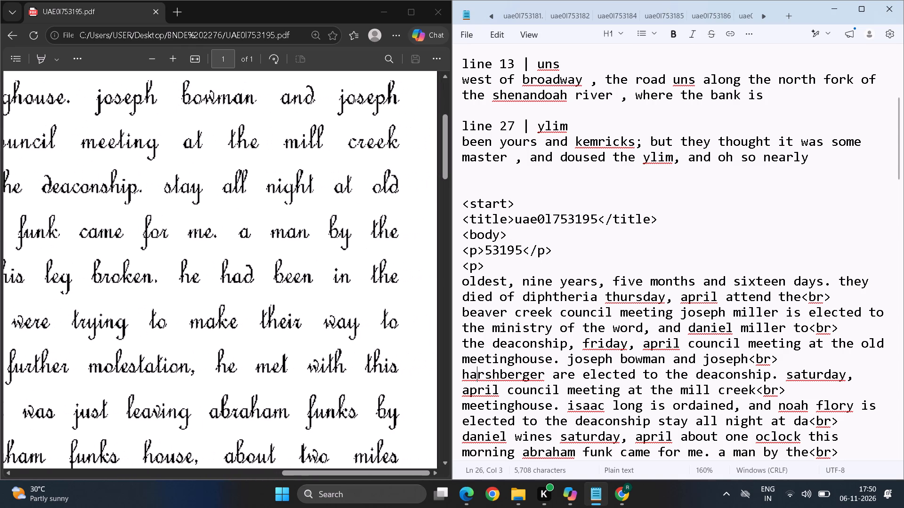
left_click(807, 419)
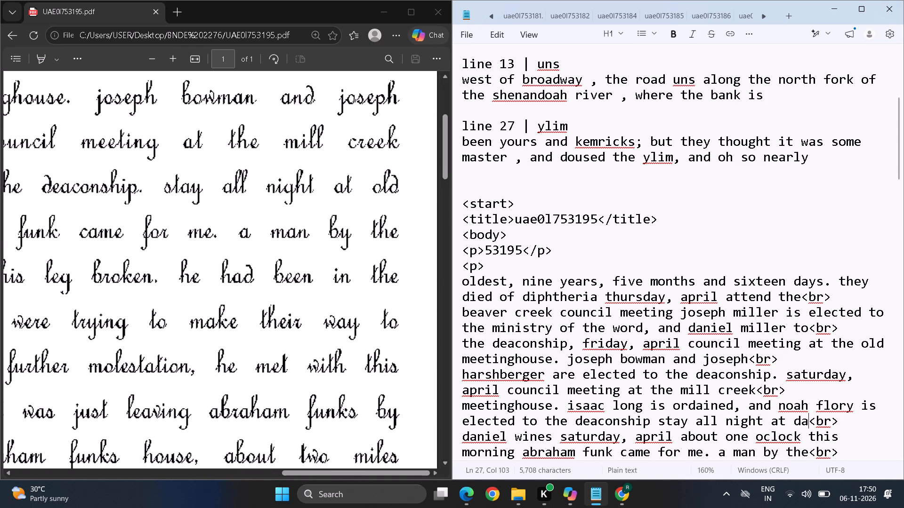
key("BackSpace")
key("BackSpace")
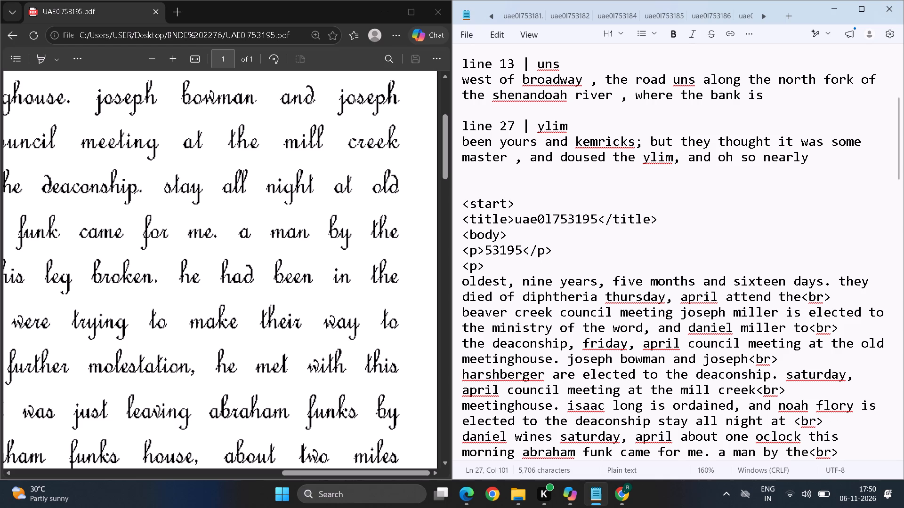
type("old")
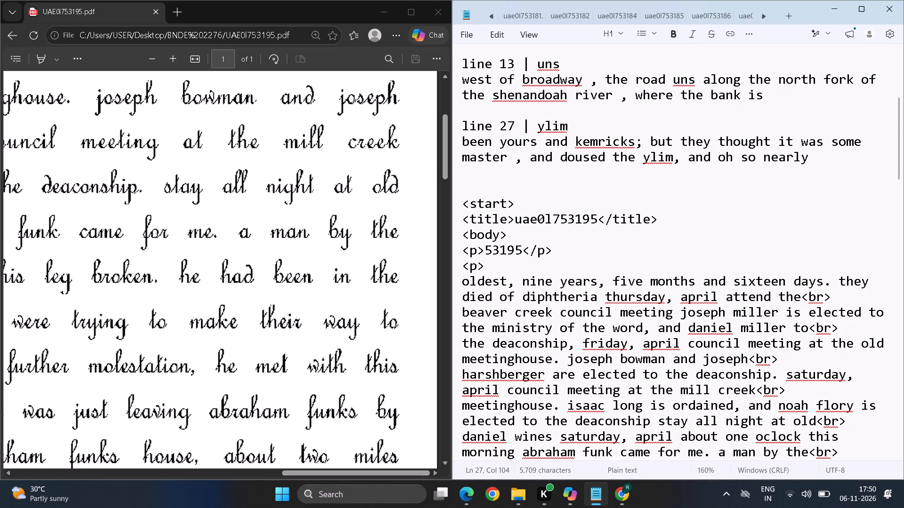
Review the line 6 mistake entry in Notepad against the matching lines of the PDF.
scroll(630, 320, "right", 2)
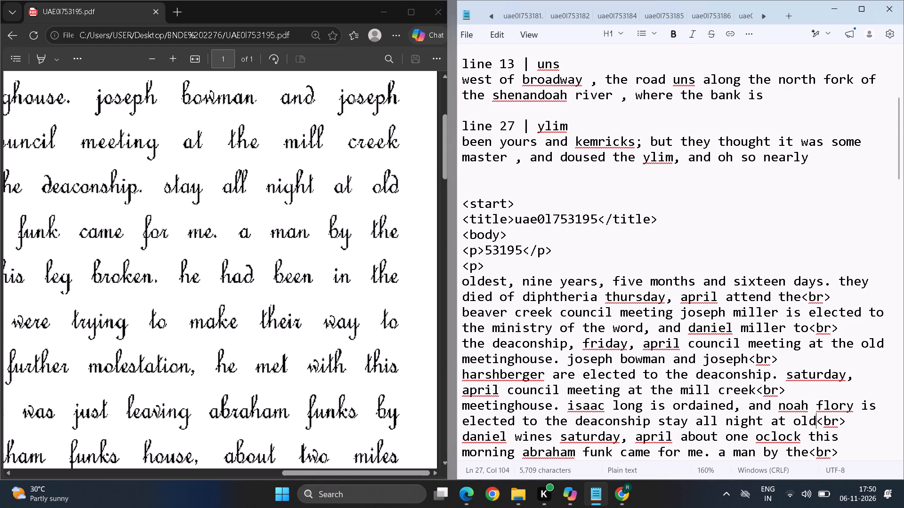
scroll(288, 238, "right", 1)
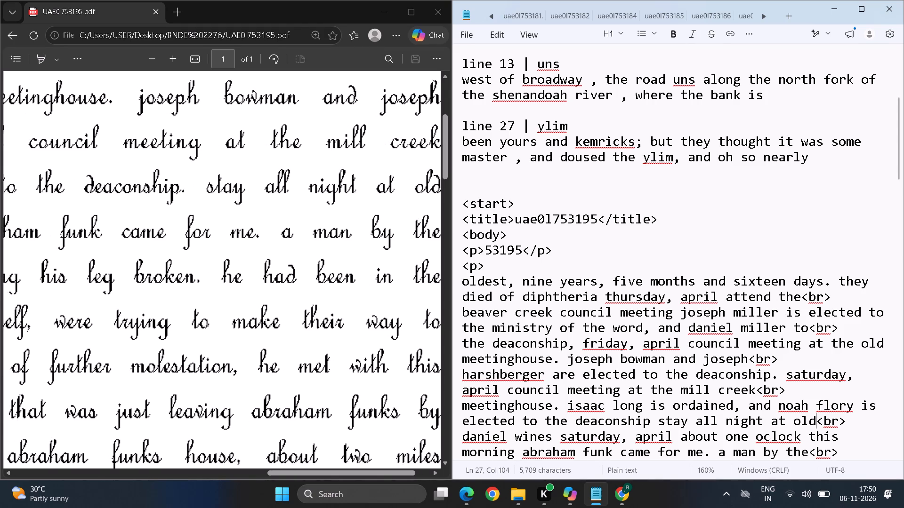
scroll(288, 238, "right", 1)
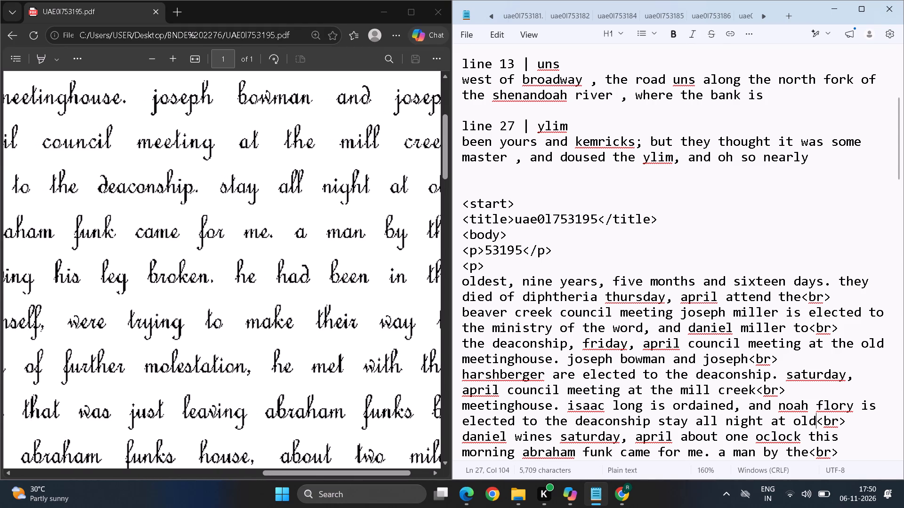
scroll(288, 238, "right", 1)
scroll(540, 184, "up", 1)
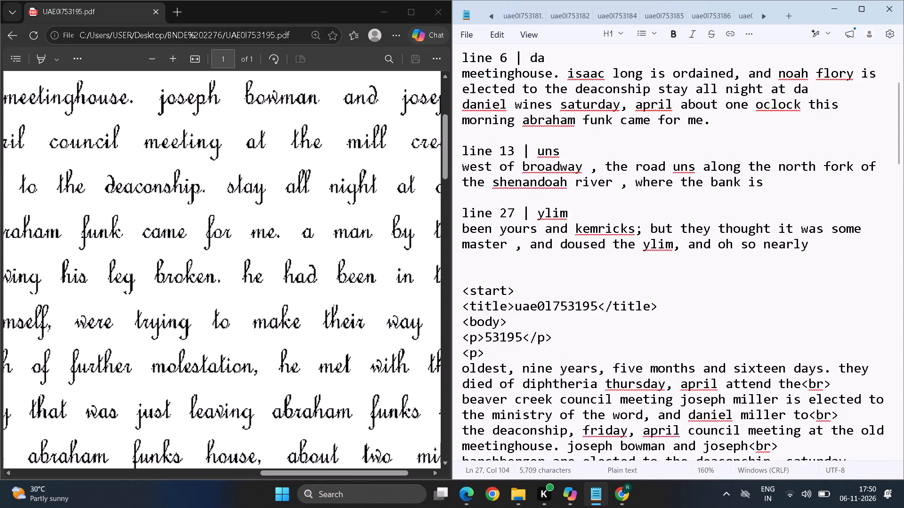
scroll(540, 184, "up", 2)
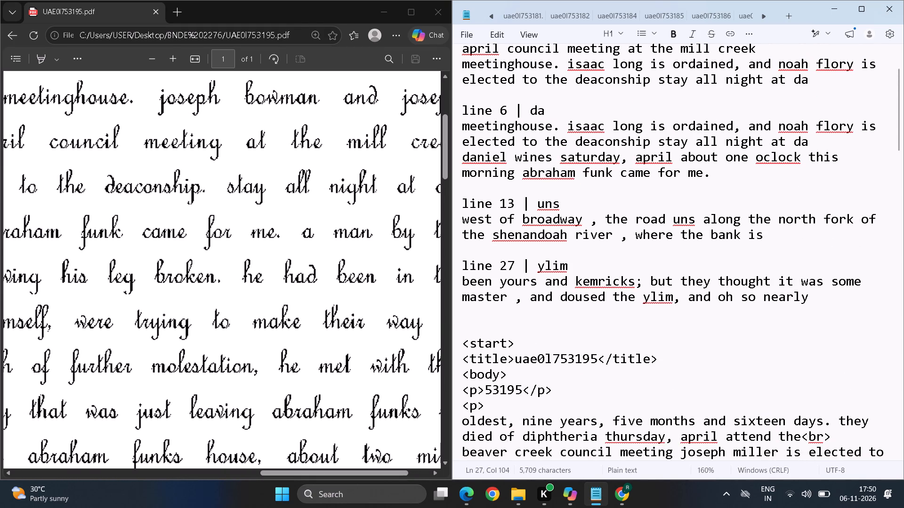
scroll(275, 203, "right", 7)
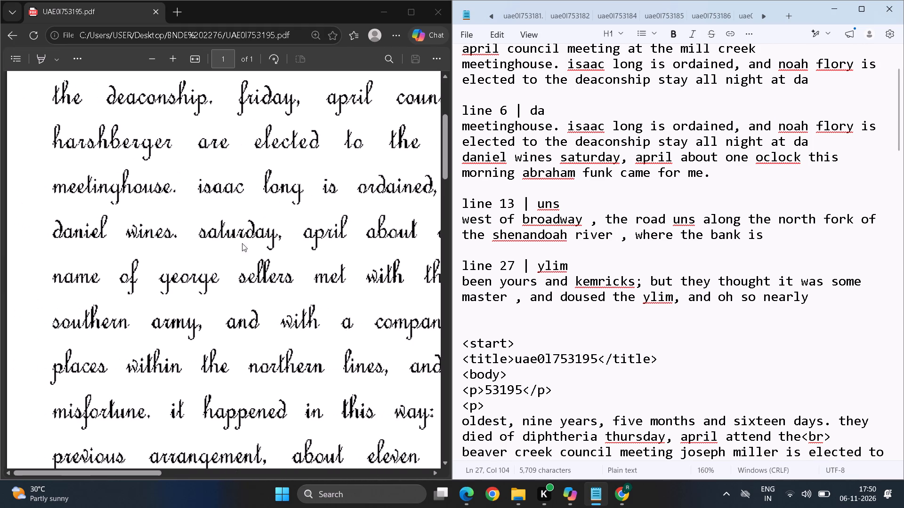
Check the "west of broadway" line against the PDF and correct "uns" to "runs" in the HTML body.
scroll(204, 304, "down", 2)
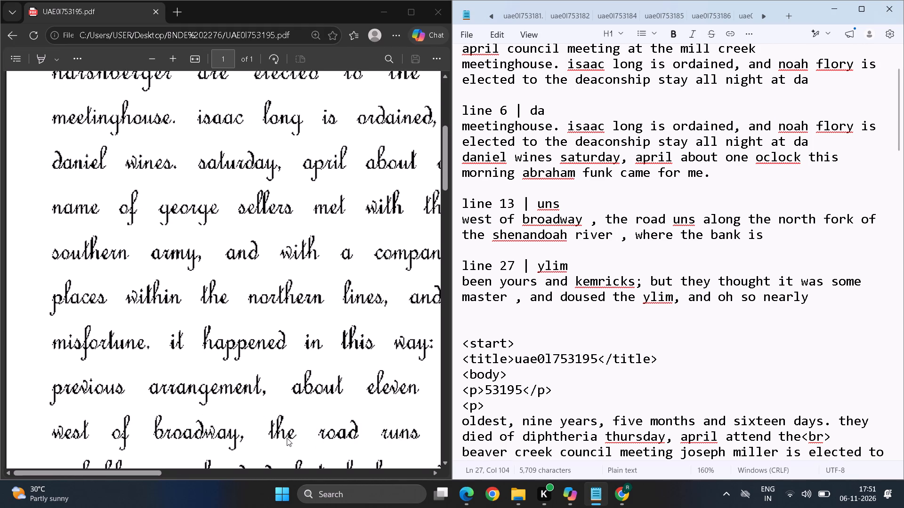
scroll(287, 438, "left", 1)
scroll(287, 438, "right", 1)
scroll(321, 439, "left", 1)
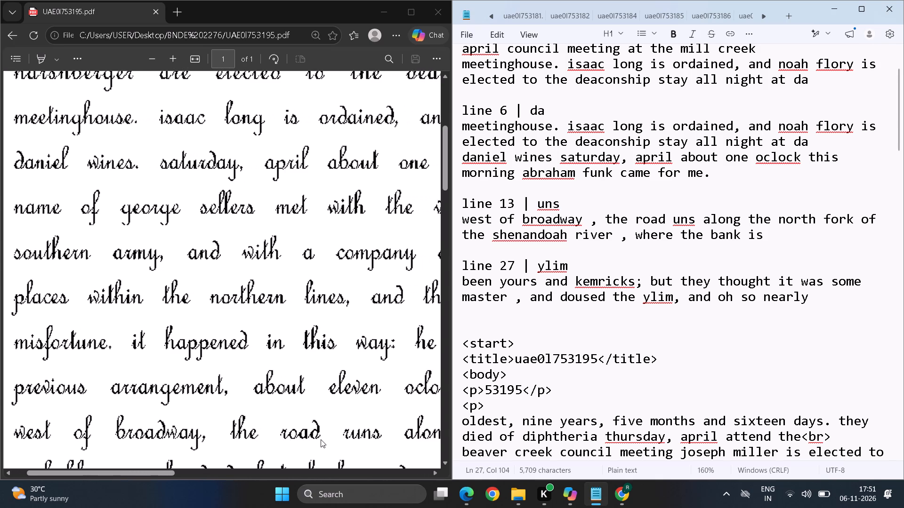
scroll(321, 439, "left", 1)
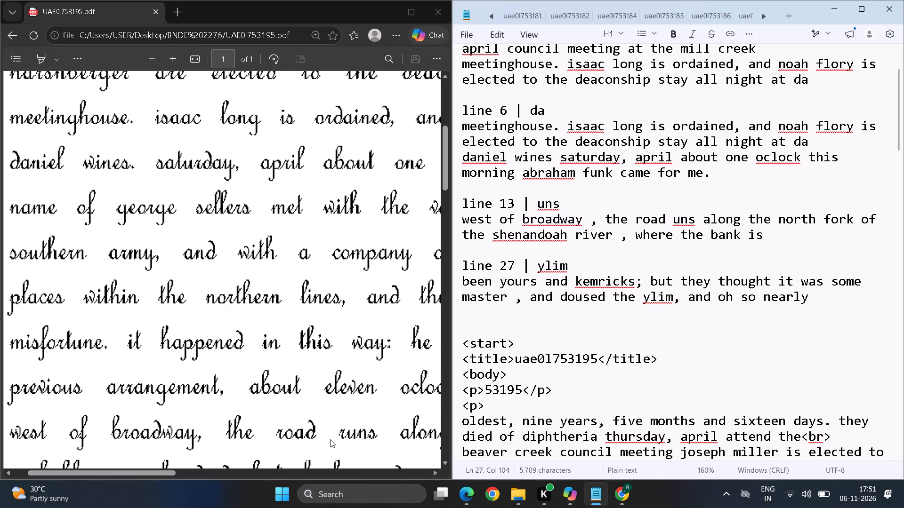
scroll(330, 439, "right", 1)
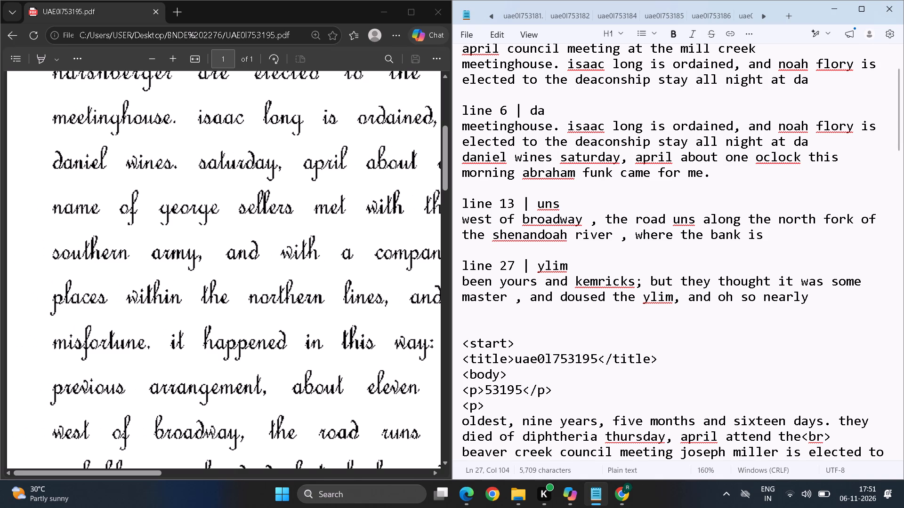
scroll(568, 407, "down", 2)
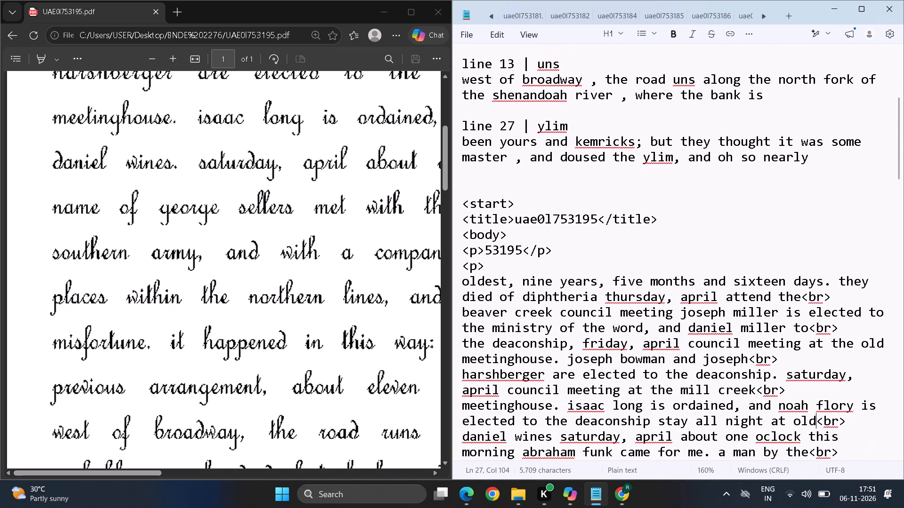
scroll(568, 407, "down", 3)
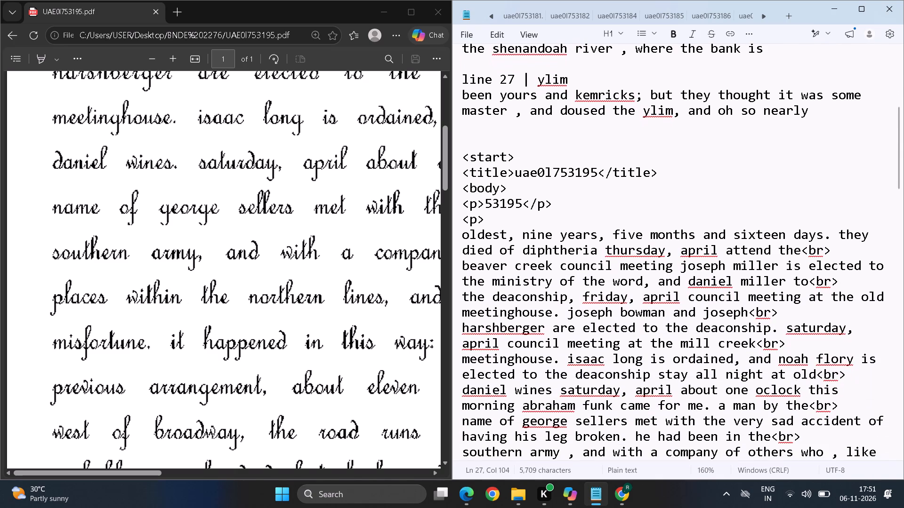
scroll(568, 407, "down", 2)
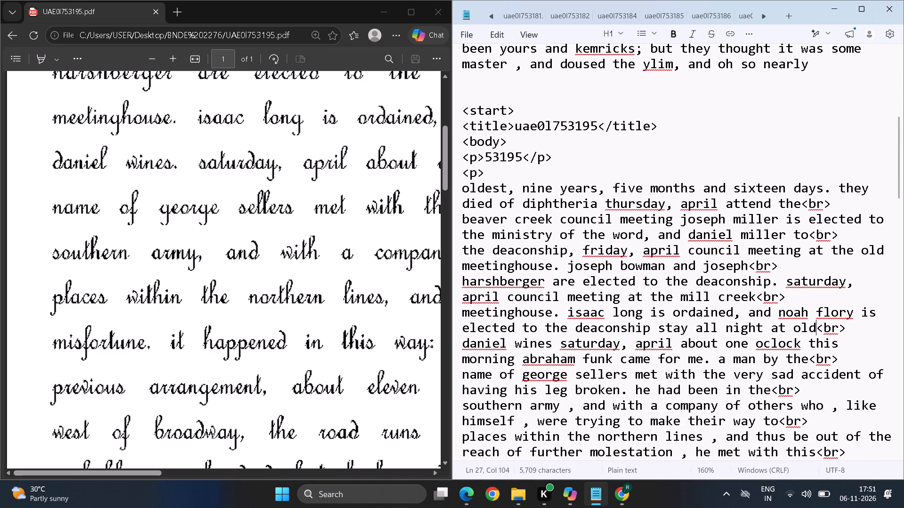
scroll(568, 407, "down", 2)
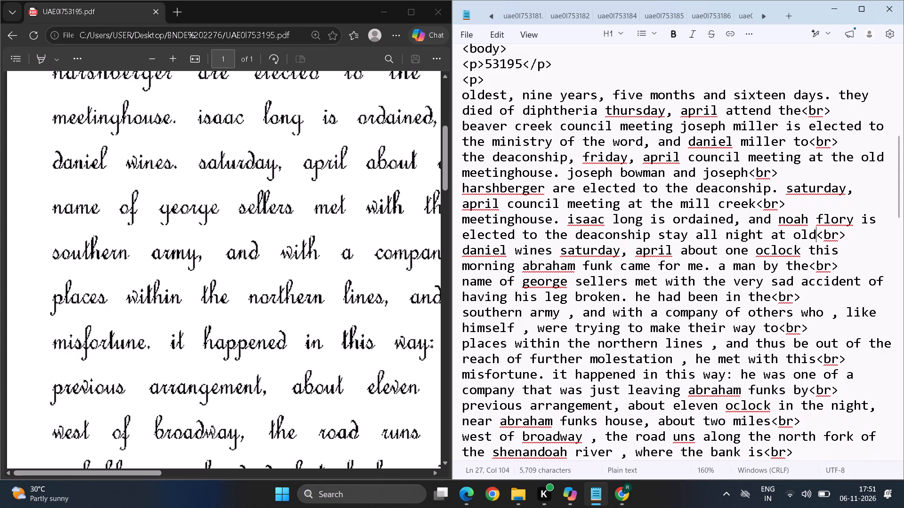
scroll(568, 407, "down", 1)
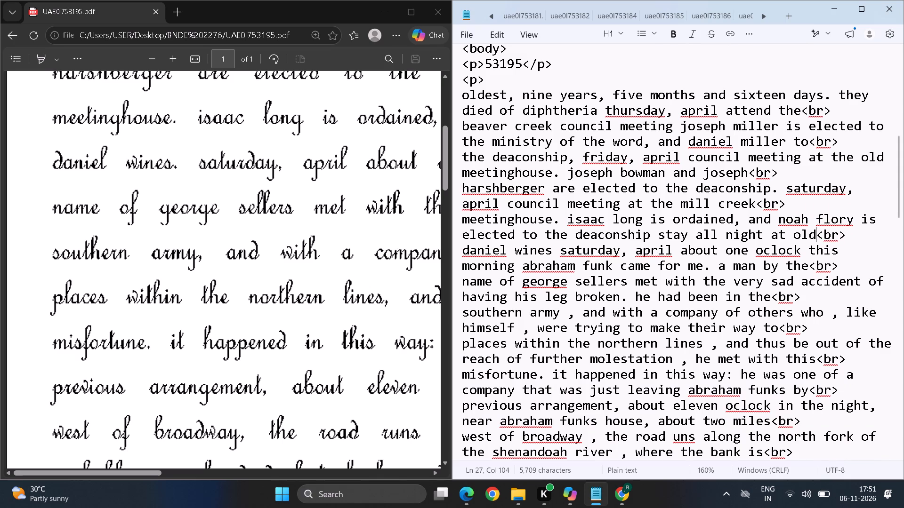
left_click(672, 433)
key("r")
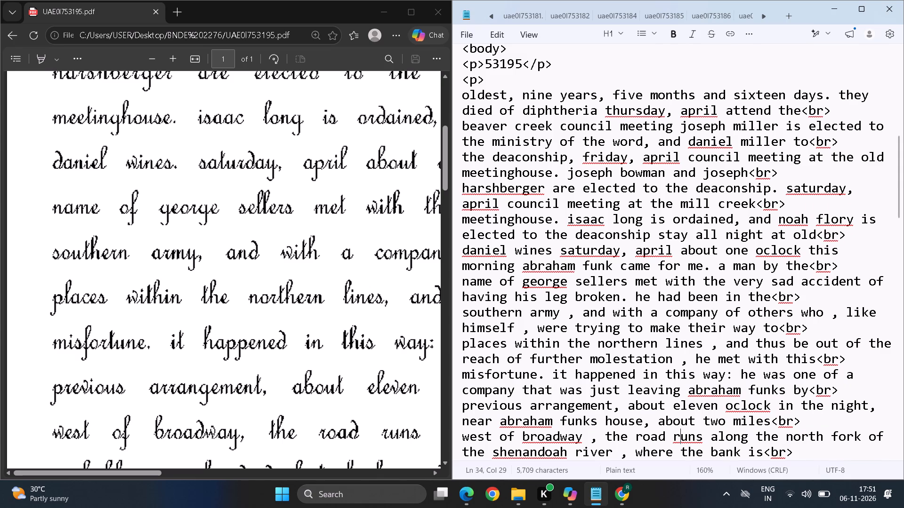
Check the line 27 mistake against the PDF's "been yours and" line and correct "ylim" to "glim" in the HTML body.
scroll(702, 349, "up", 2)
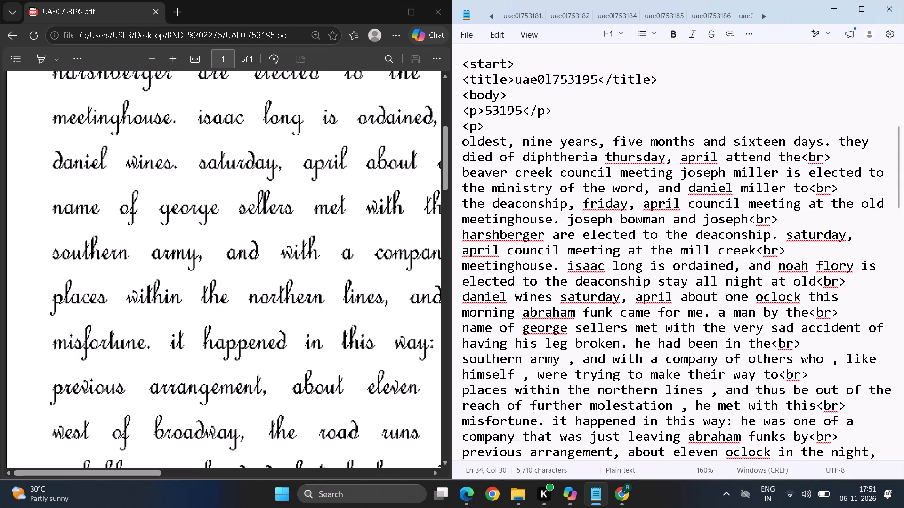
scroll(702, 349, "up", 1)
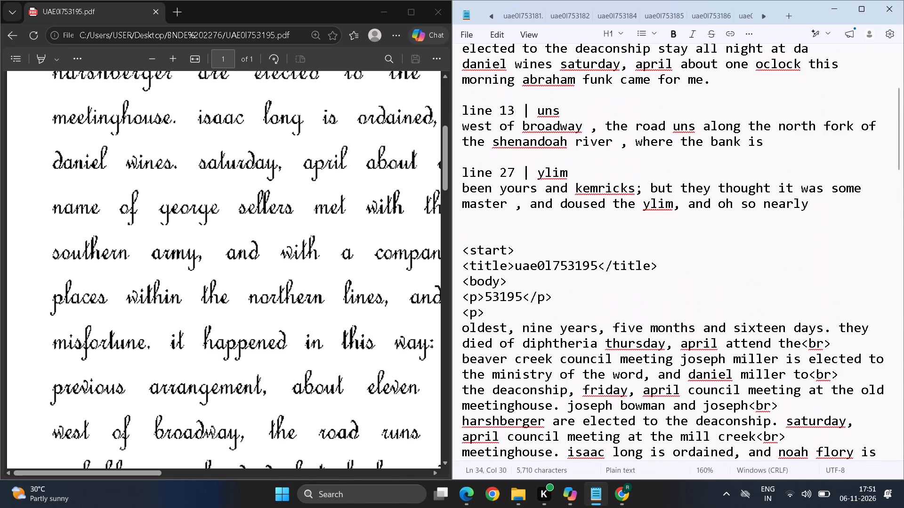
scroll(273, 313, "down", 2)
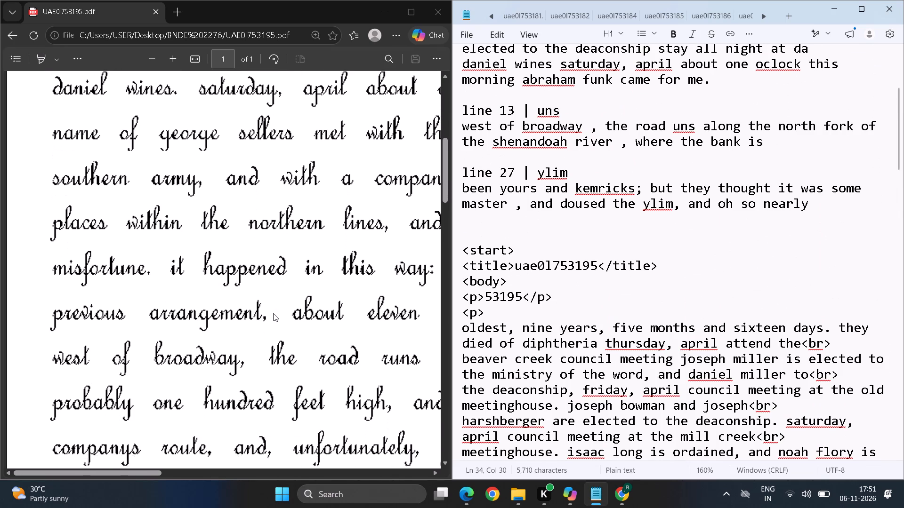
scroll(273, 313, "down", 3)
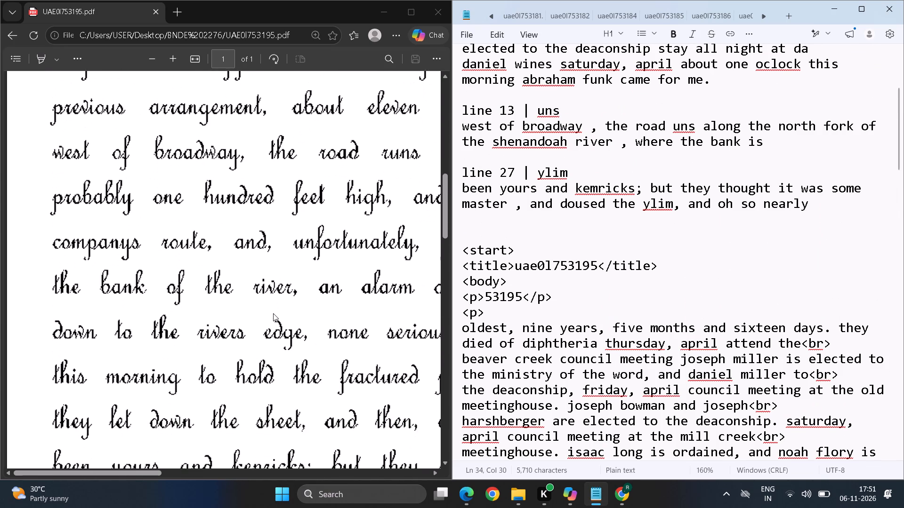
scroll(273, 313, "down", 3)
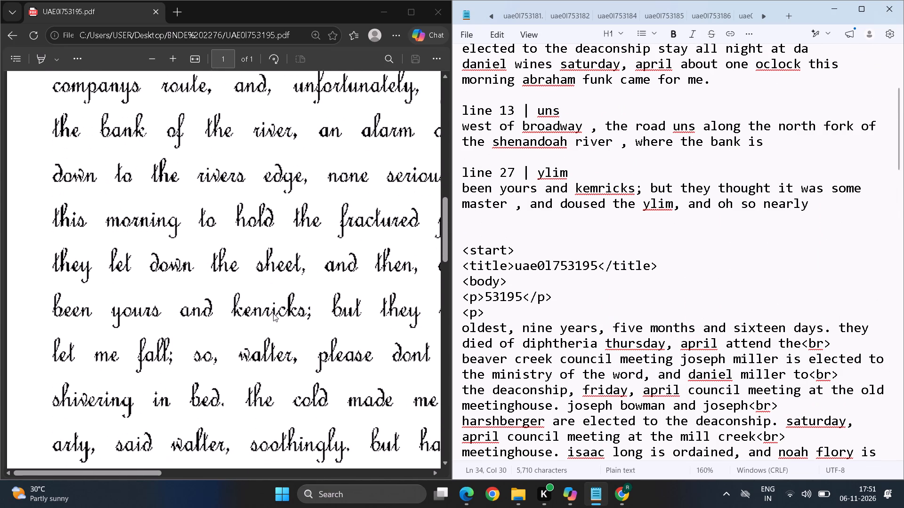
scroll(273, 313, "down", 1)
scroll(322, 317, "left", 5)
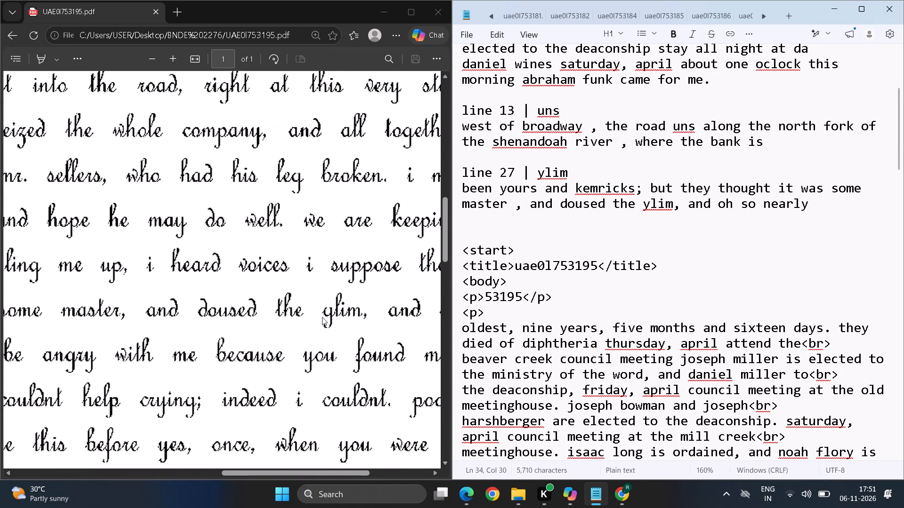
scroll(322, 317, "left", 2)
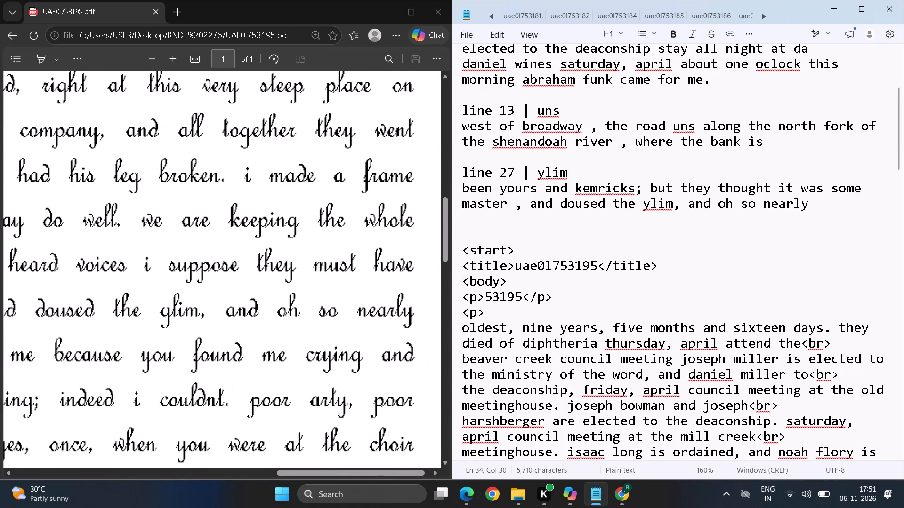
scroll(301, 318, "right", 6)
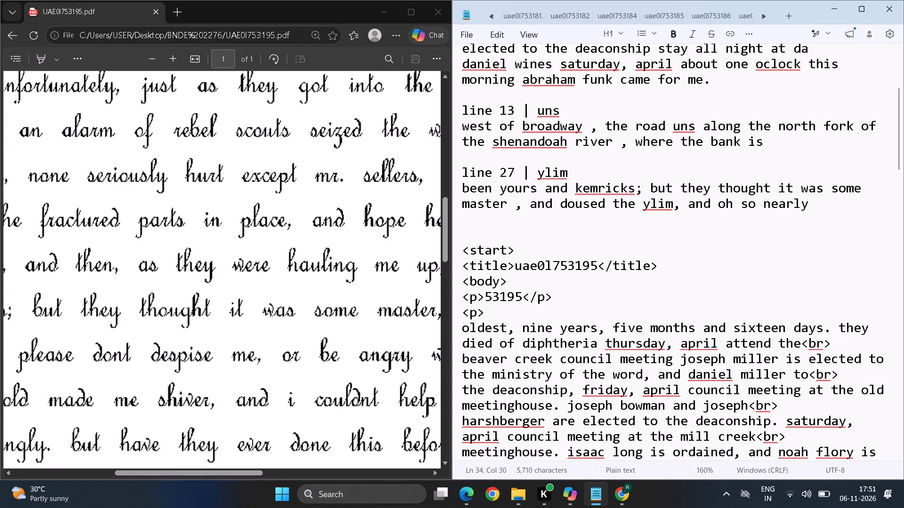
scroll(301, 318, "right", 4)
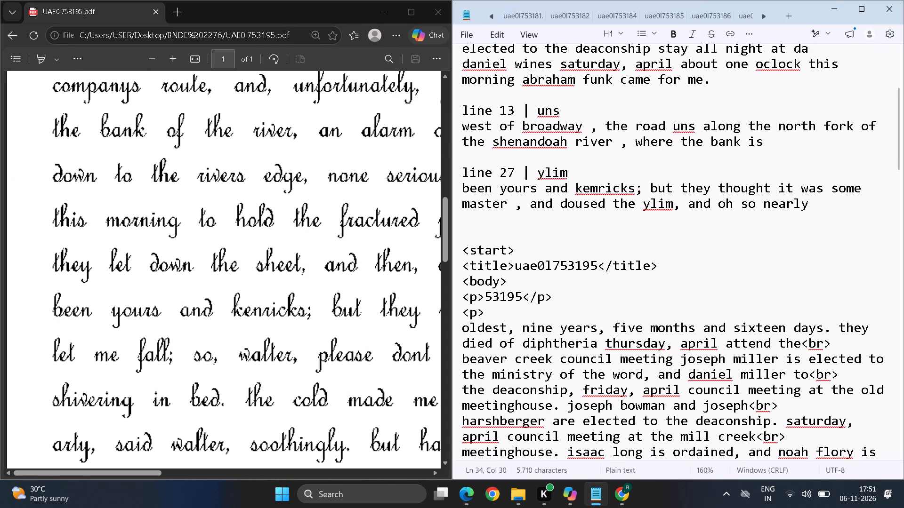
scroll(364, 318, "up", 3)
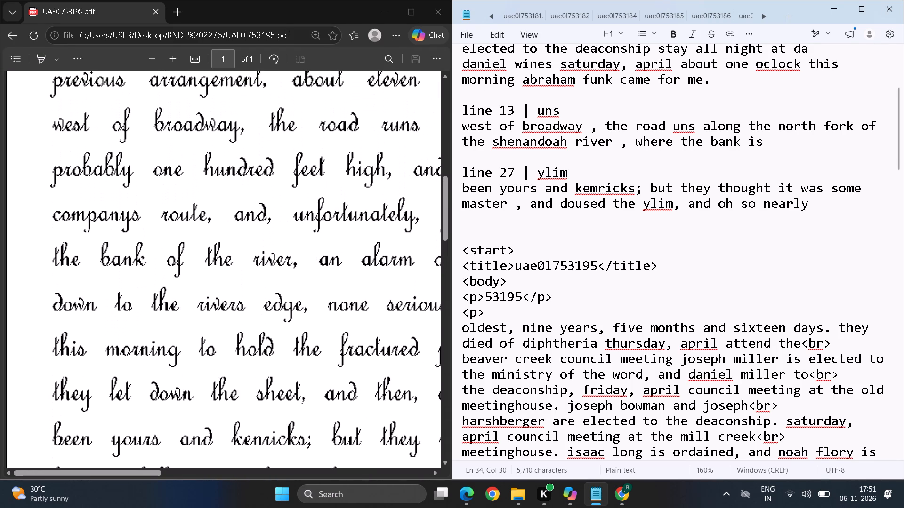
scroll(587, 364, "down", 2)
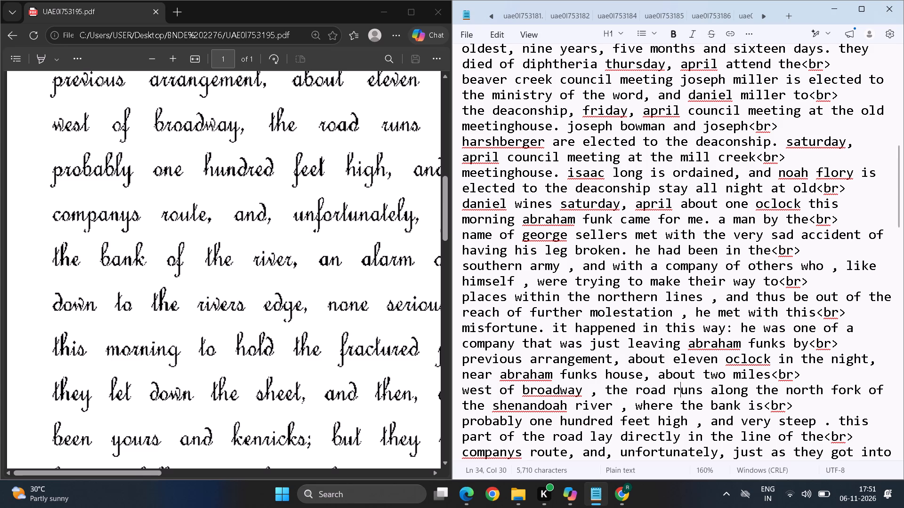
scroll(489, 429, "down", 3)
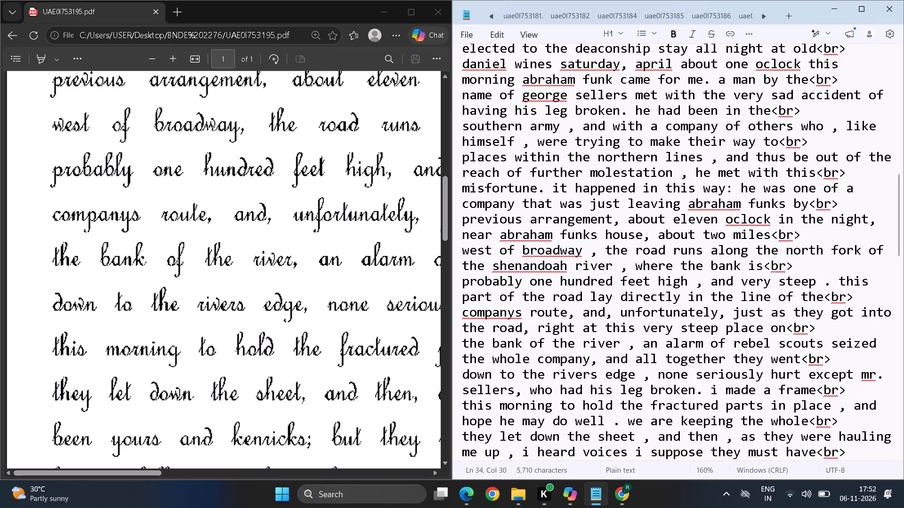
scroll(489, 429, "down", 1)
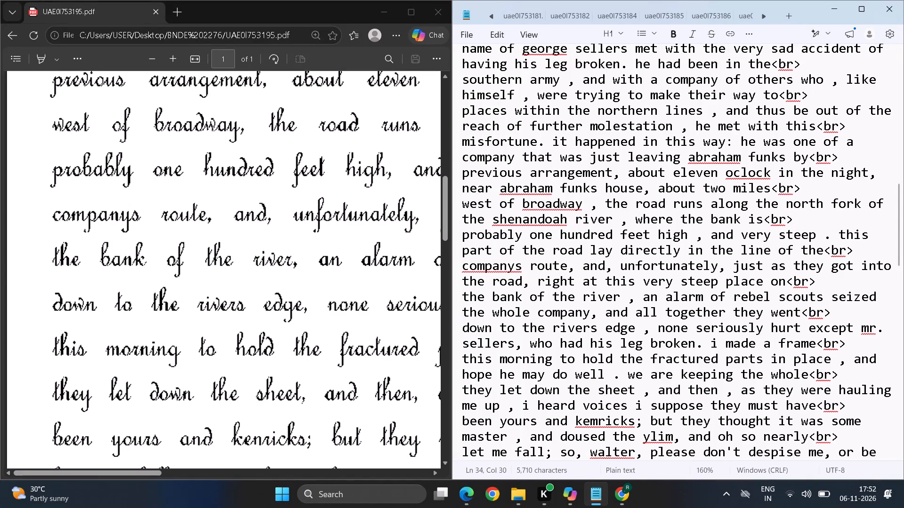
left_click(651, 437)
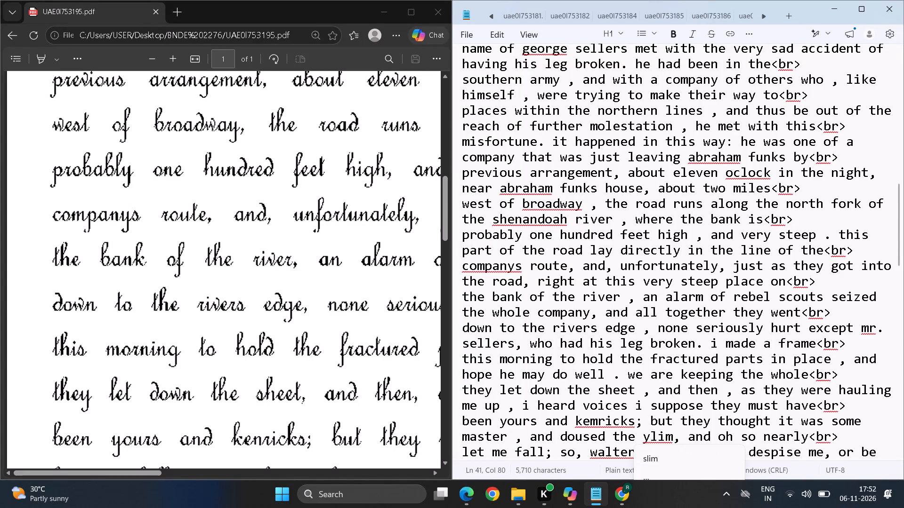
scroll(308, 435, "left", 3)
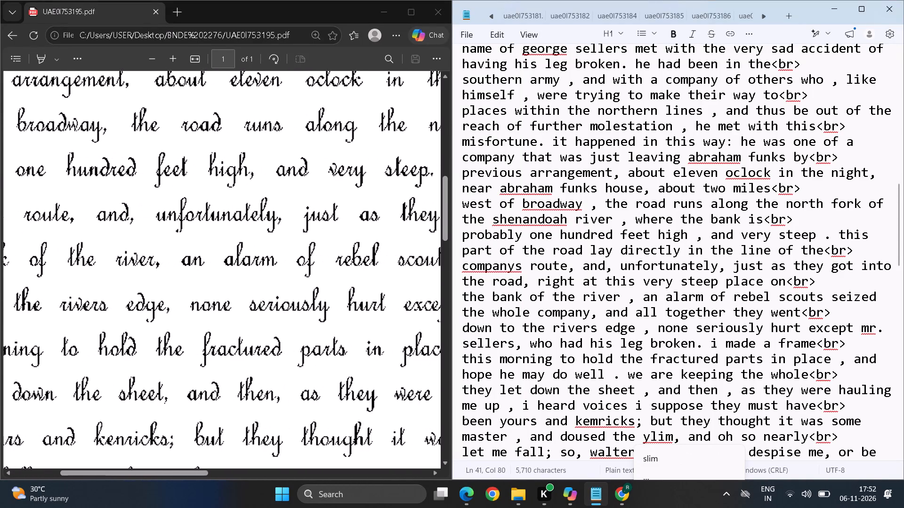
scroll(308, 435, "left", 5)
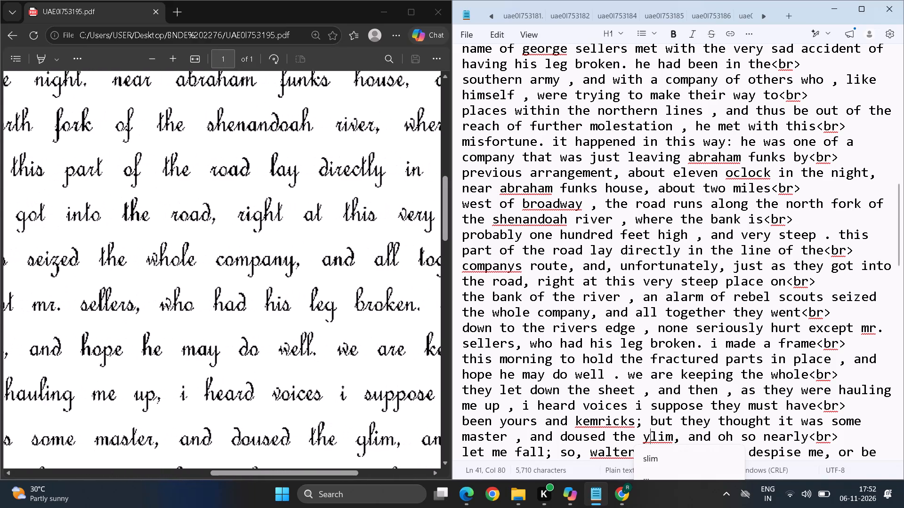
scroll(308, 435, "left", 1)
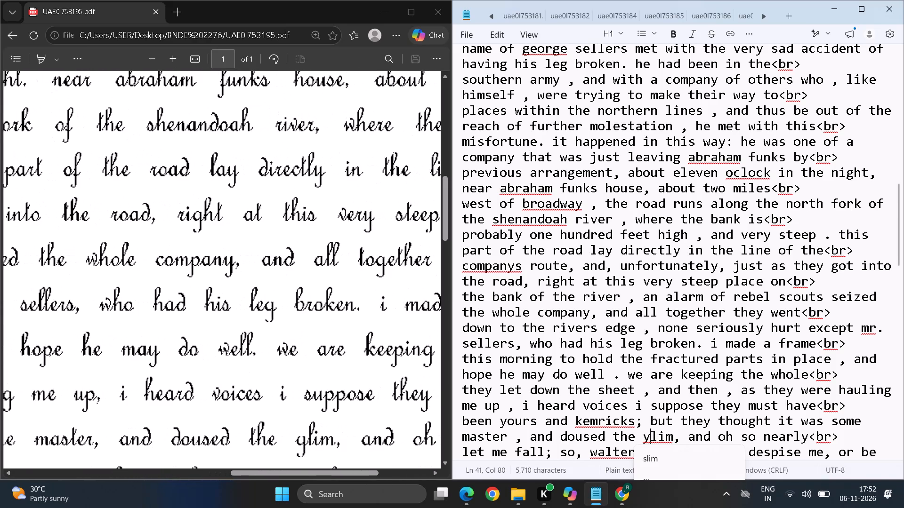
key("BackSpace")
key("g")
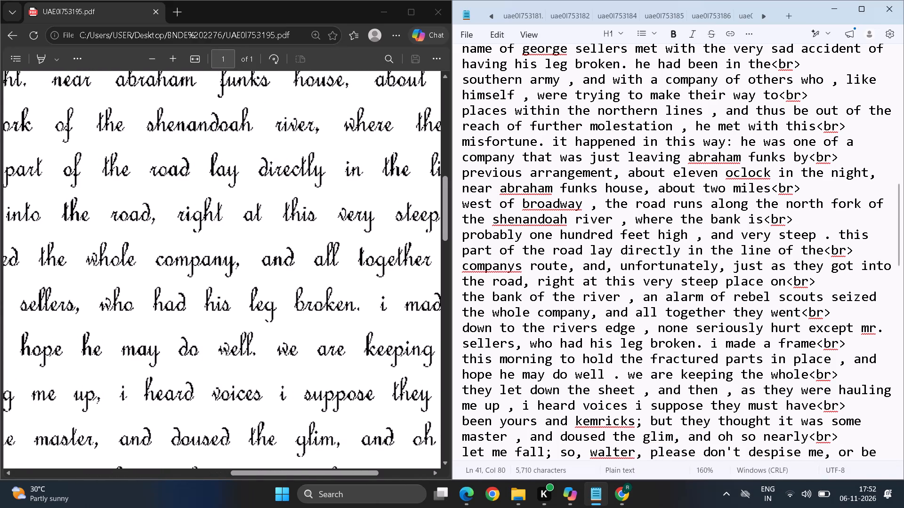
Delete the mistake count and all the listed mistake entries above the <start> tag in the Notepad file.
scroll(614, 308, "up", 9)
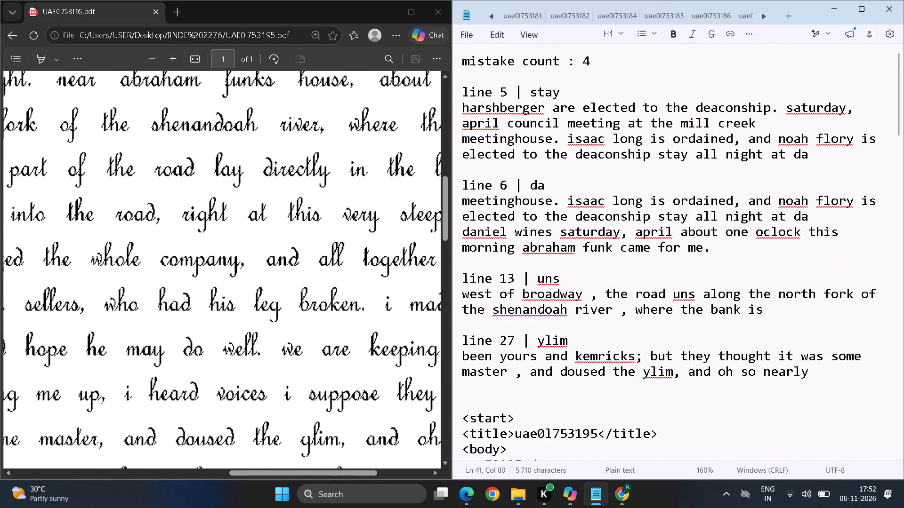
scroll(614, 308, "up", 1)
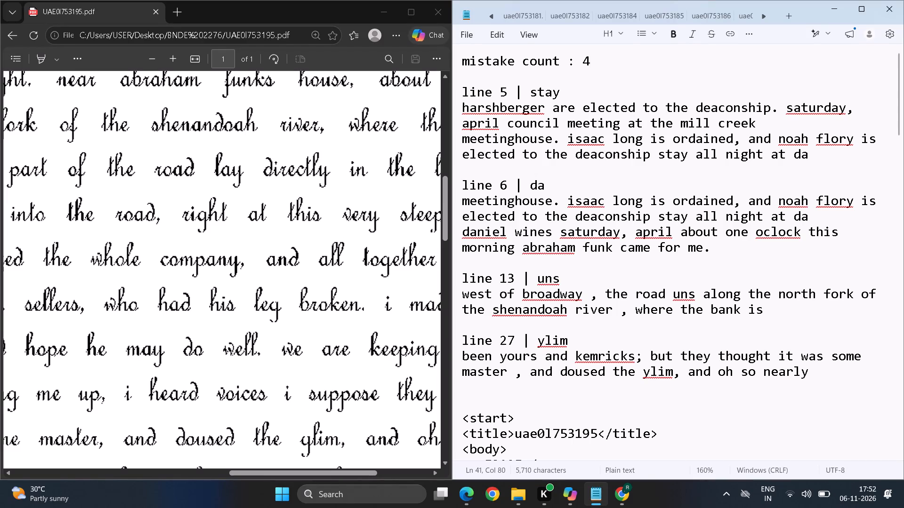
left_click_drag(464, 413, 458, 188)
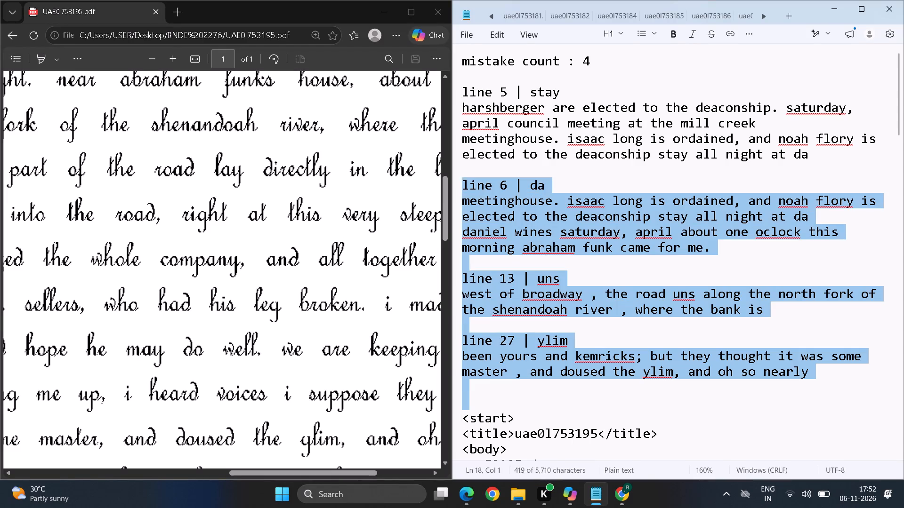
left_click_drag(458, 188, 457, 31)
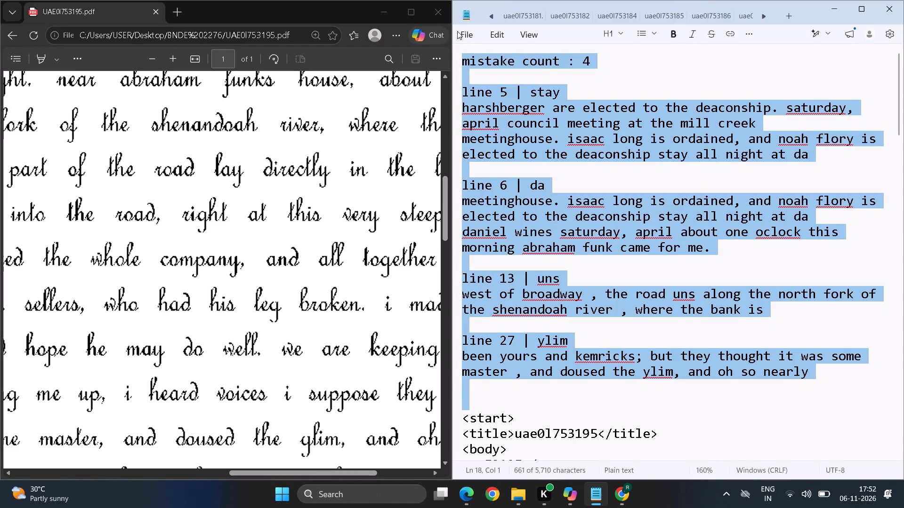
key("BackSpace")
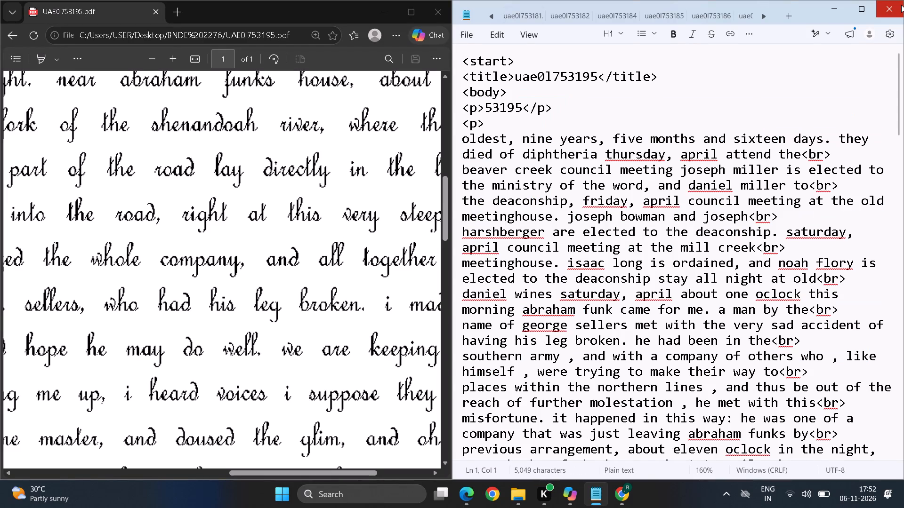
Save the corrected Notepad file as uae0l753195.html in the 3-11-26 folder, taking the name from its title tag.
left_click(866, 6)
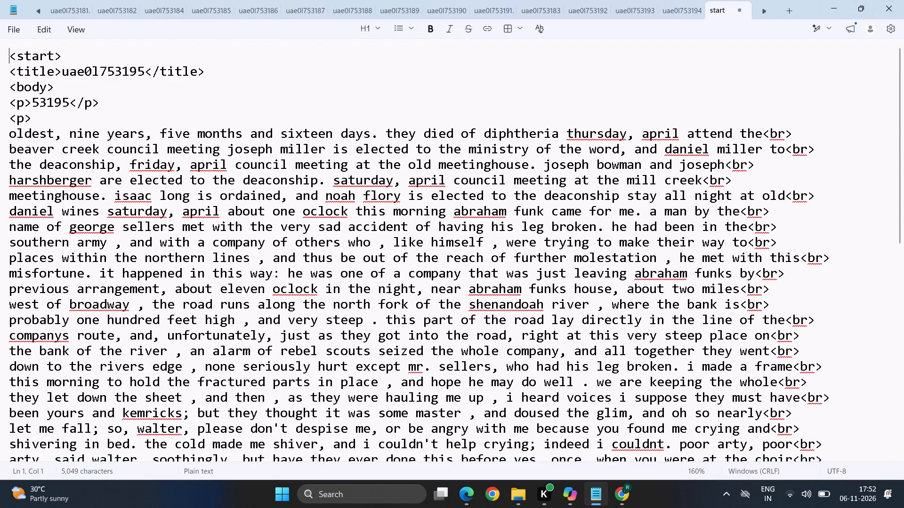
left_click_drag(65, 74, 124, 79)
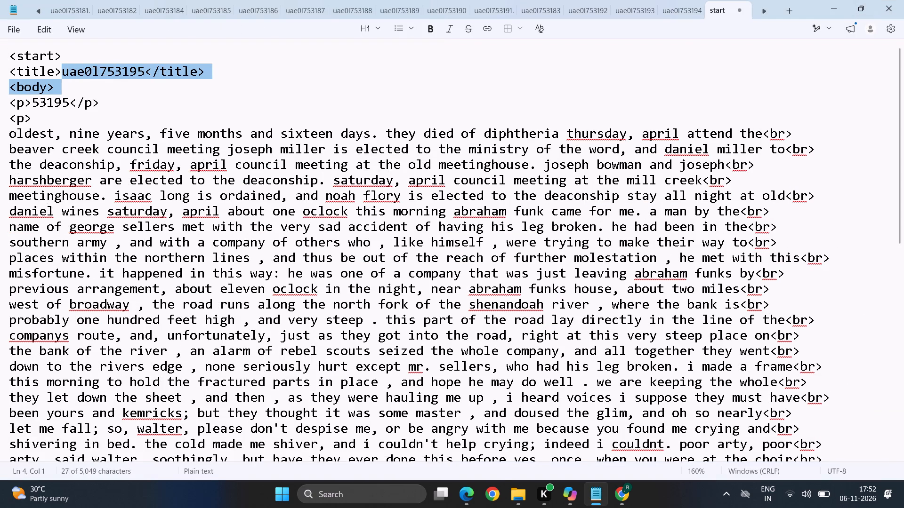
left_click_drag(124, 79, 144, 71)
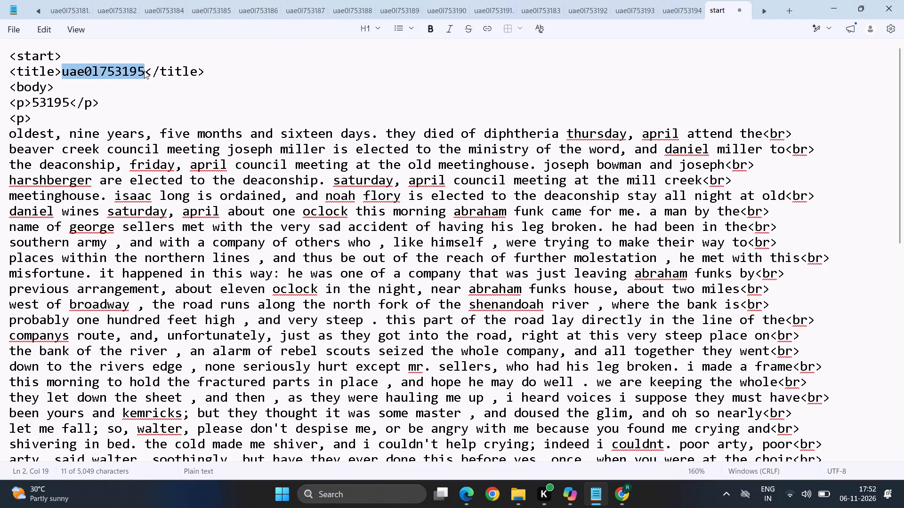
right_click(138, 71)
left_click(193, 87)
left_click(19, 29)
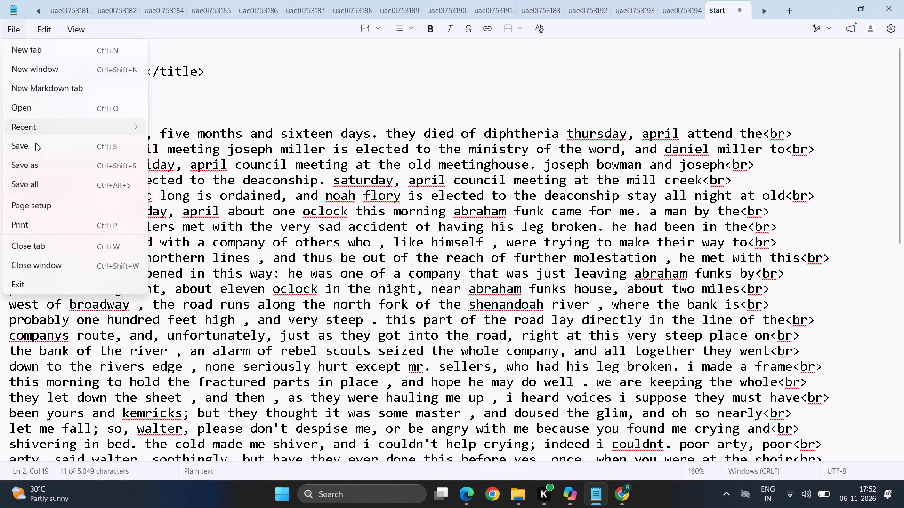
left_click(36, 163)
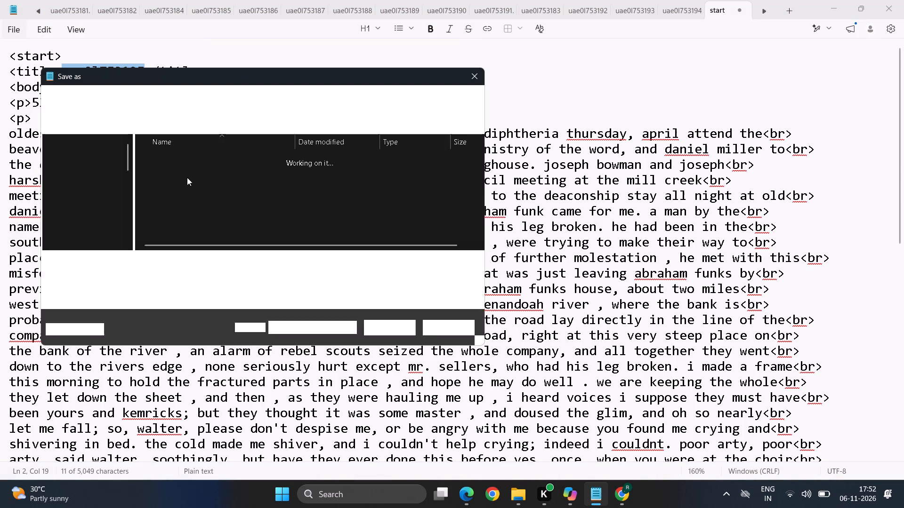
key("BackSpace")
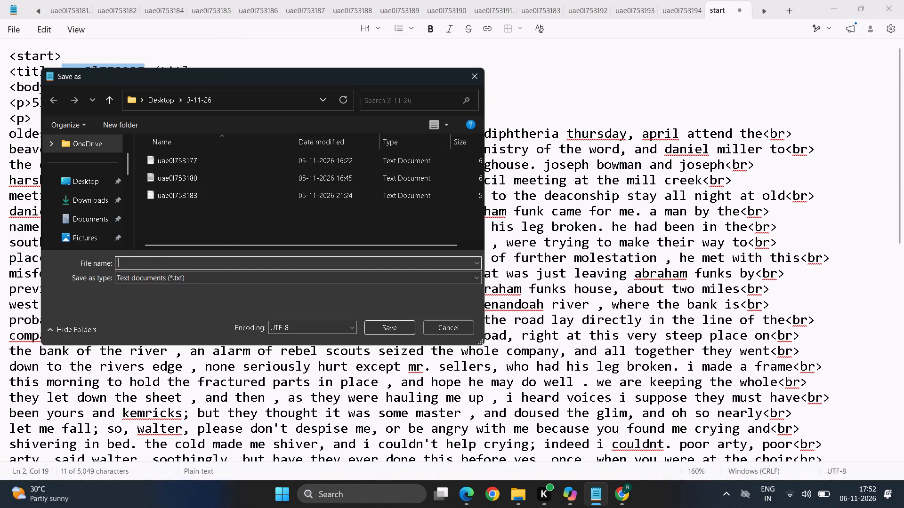
key("ctrl+v")
key("period")
type("html")
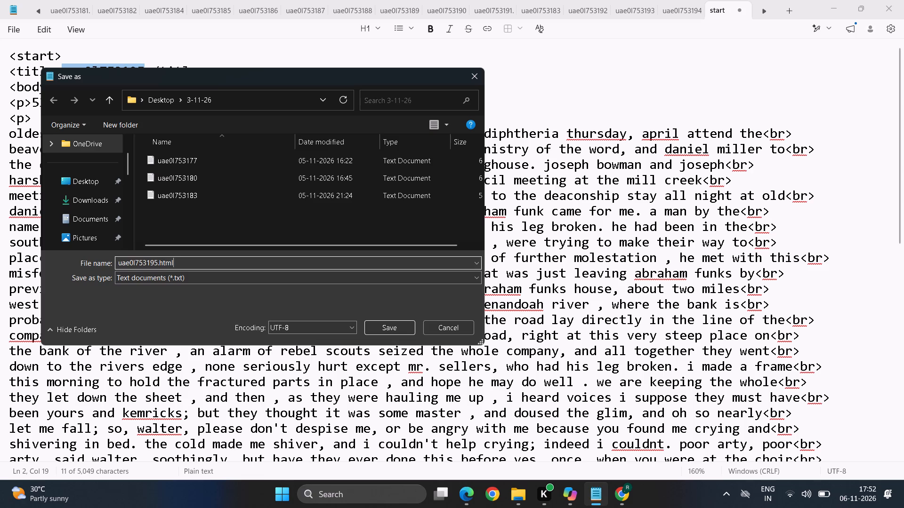
left_click(387, 324)
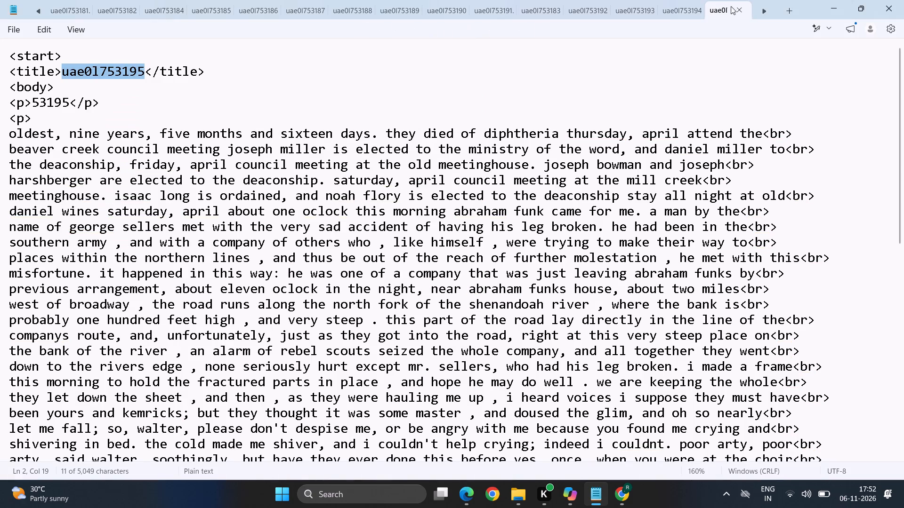
left_click(786, 5)
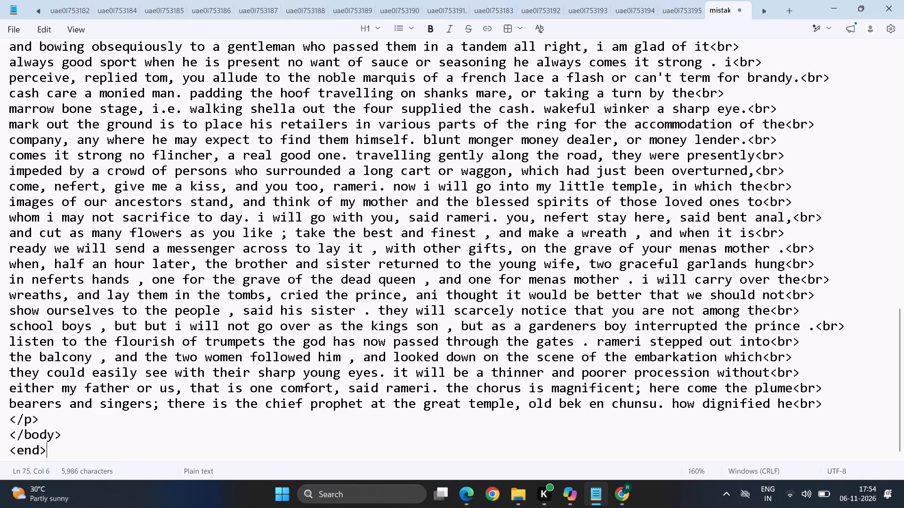
Fit Notepad to half the screen, showing the mistake list, and close the UAE0I753195.pdf and Google Gemini windows.
scroll(392, 270, "up", 8)
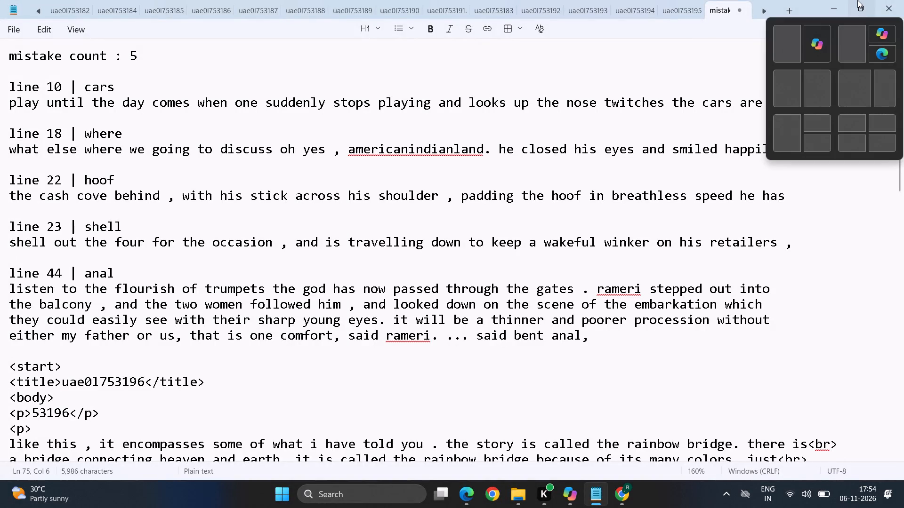
left_click(816, 94)
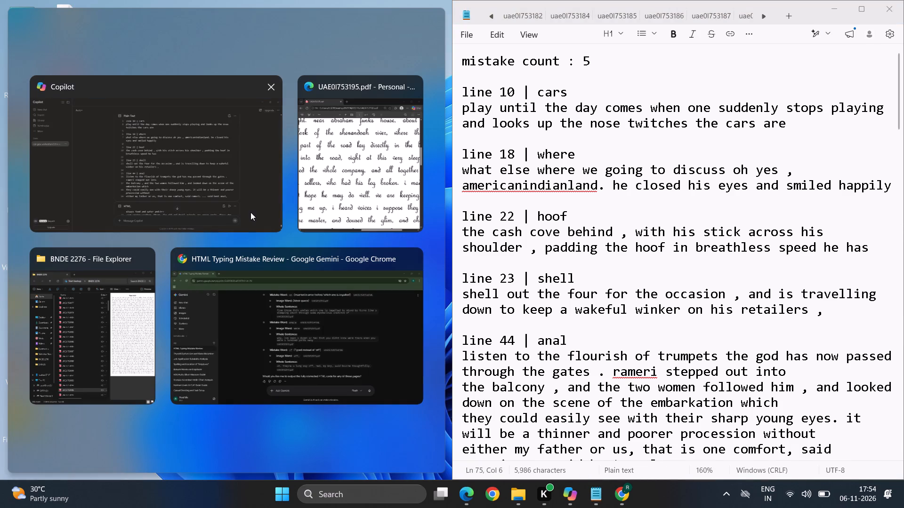
left_click(416, 95)
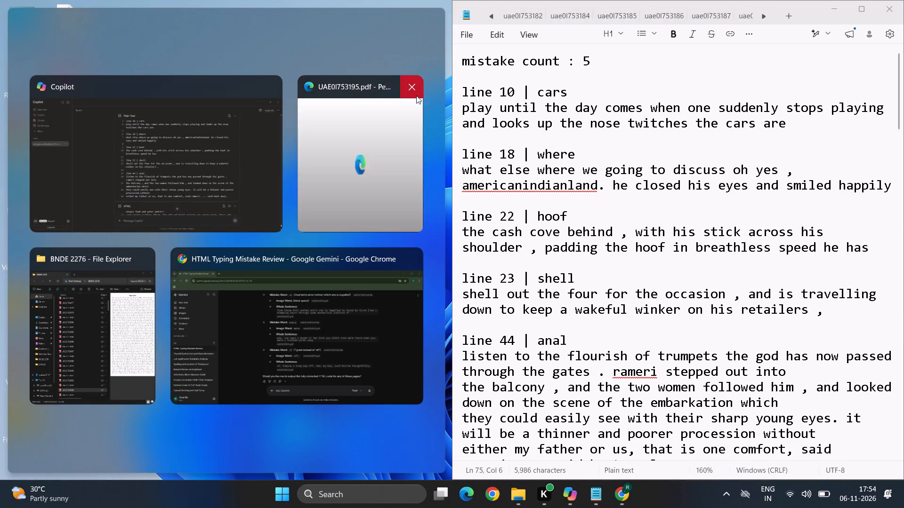
left_click(412, 260)
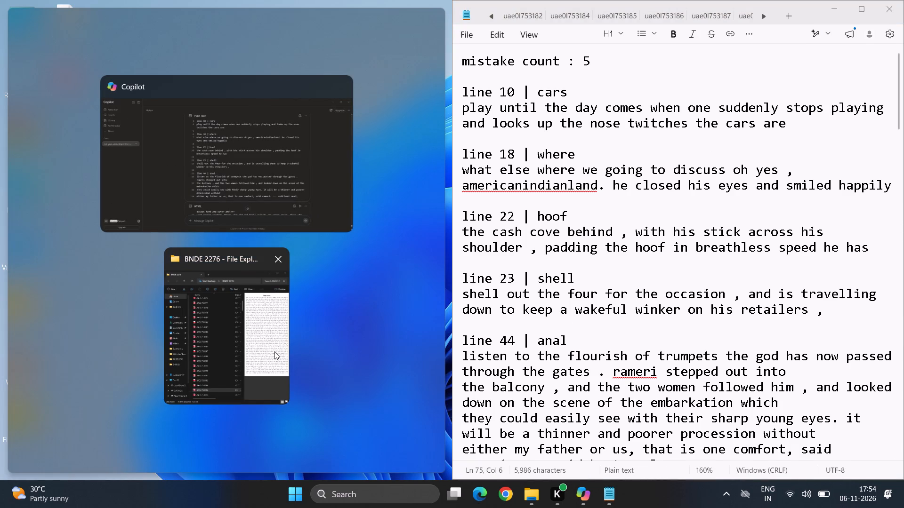
Open UAE0I753196.pdf from the BNDE 2276 folder beside the Notepad window.
left_click(274, 351)
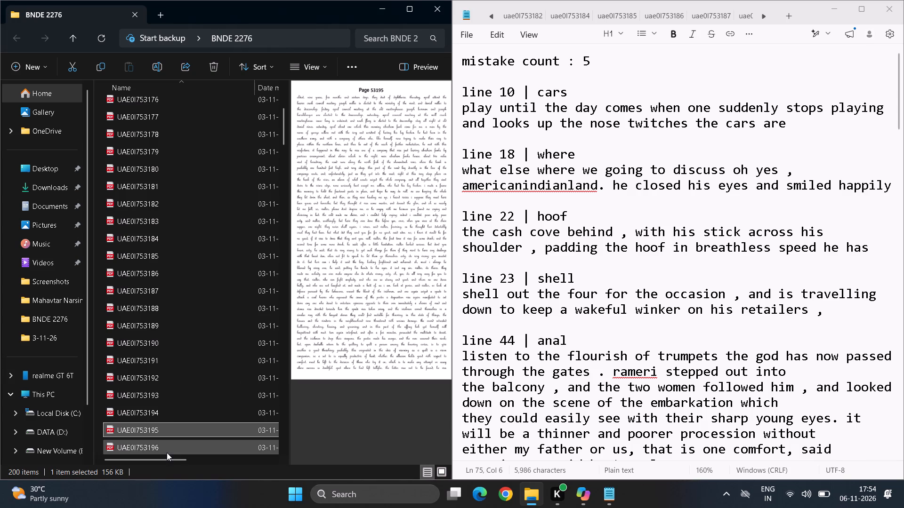
double_click(167, 452)
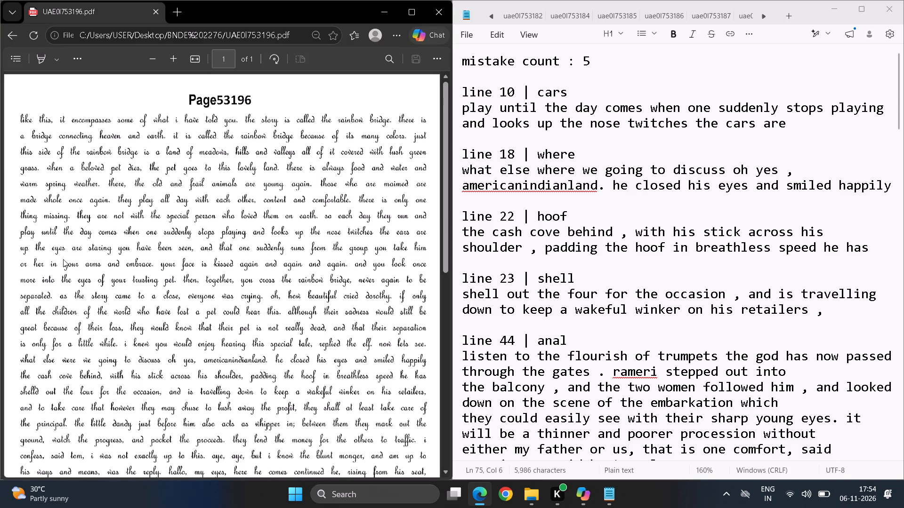
Check the "play until the day comes" line in the enlarged PDF and correct "cars" to "ears" in the HTML text.
scroll(58, 232, "right", 1)
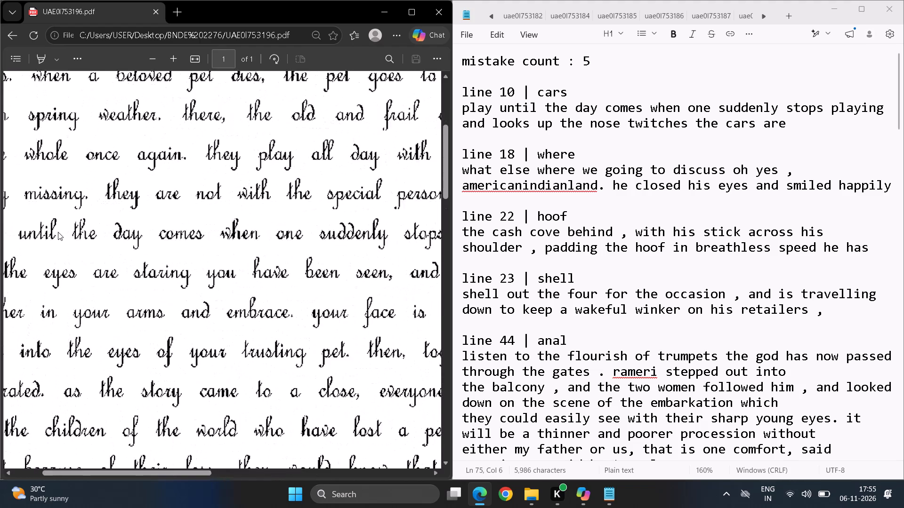
scroll(58, 232, "right", 1)
scroll(58, 232, "up", 4)
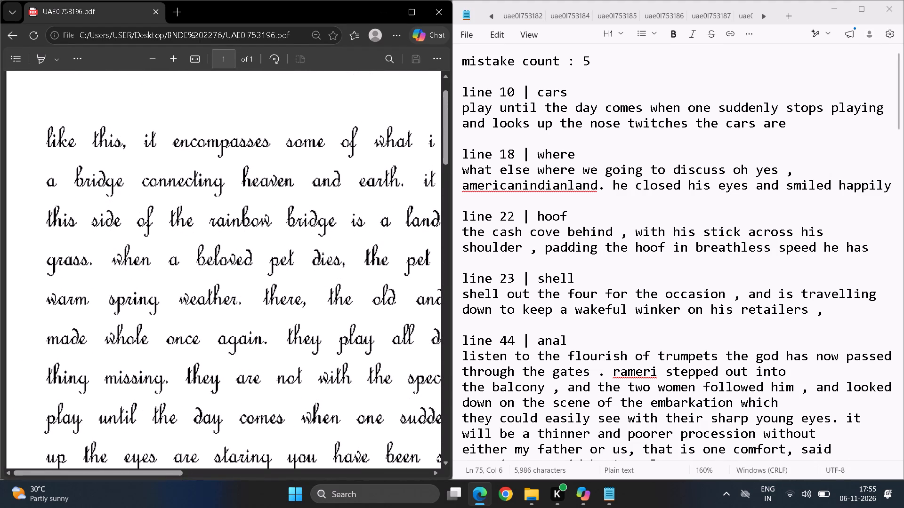
scroll(267, 435, "left", 4)
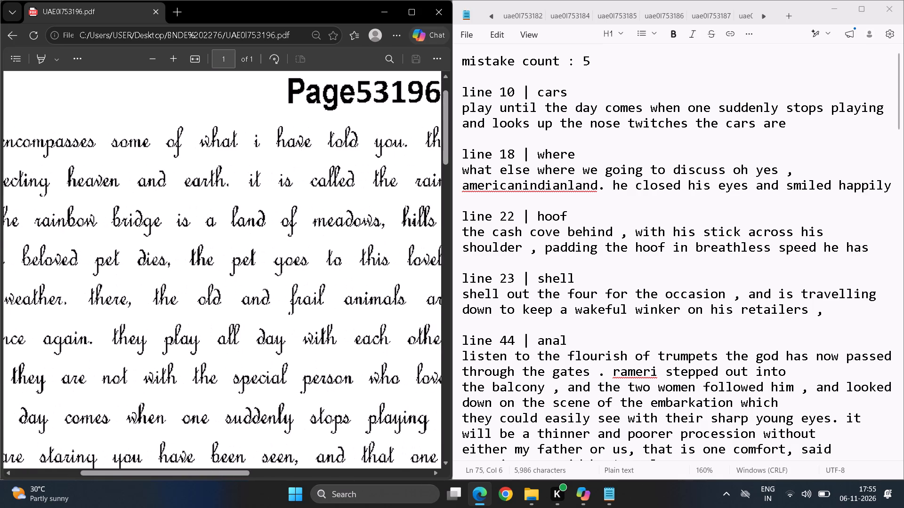
scroll(267, 435, "left", 6)
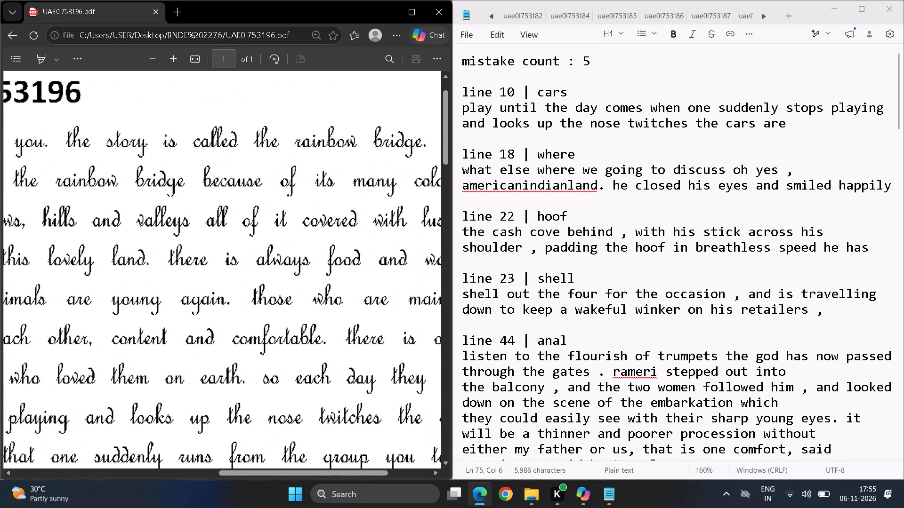
scroll(267, 435, "left", 4)
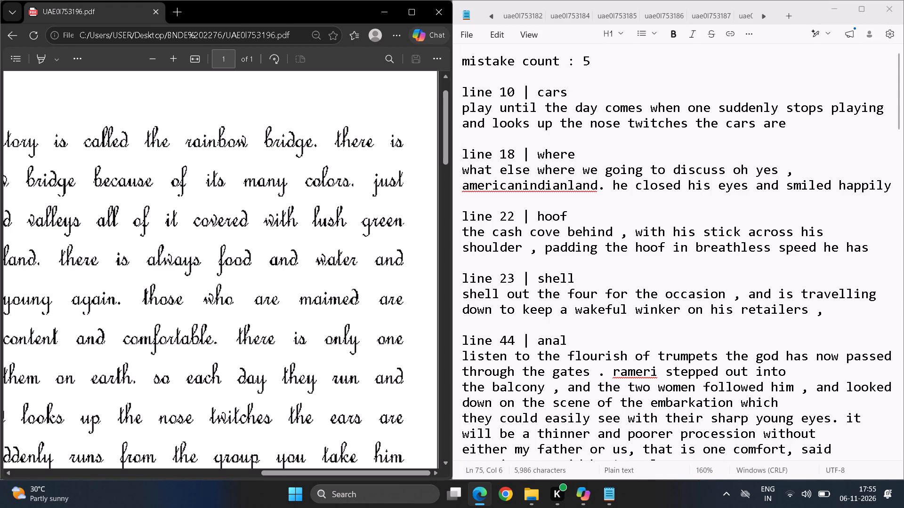
scroll(630, 366, "down", 1)
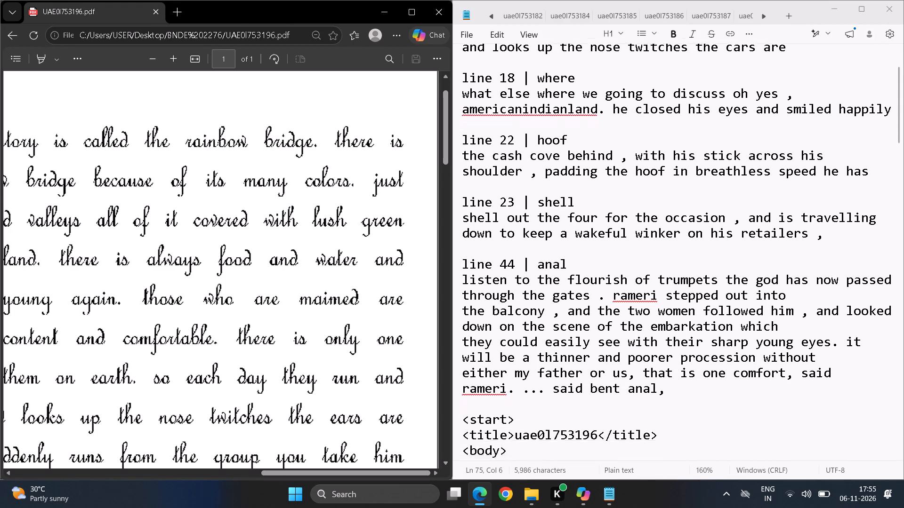
scroll(630, 366, "down", 3)
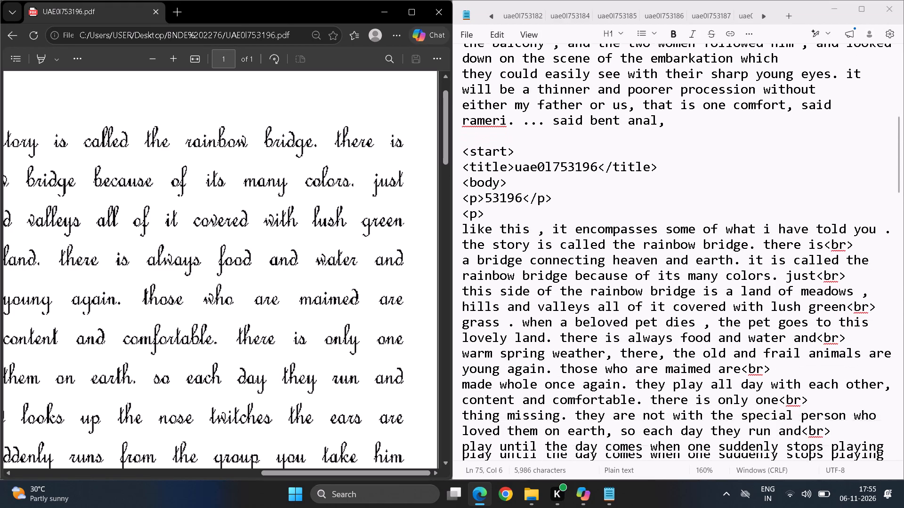
scroll(630, 366, "down", 1)
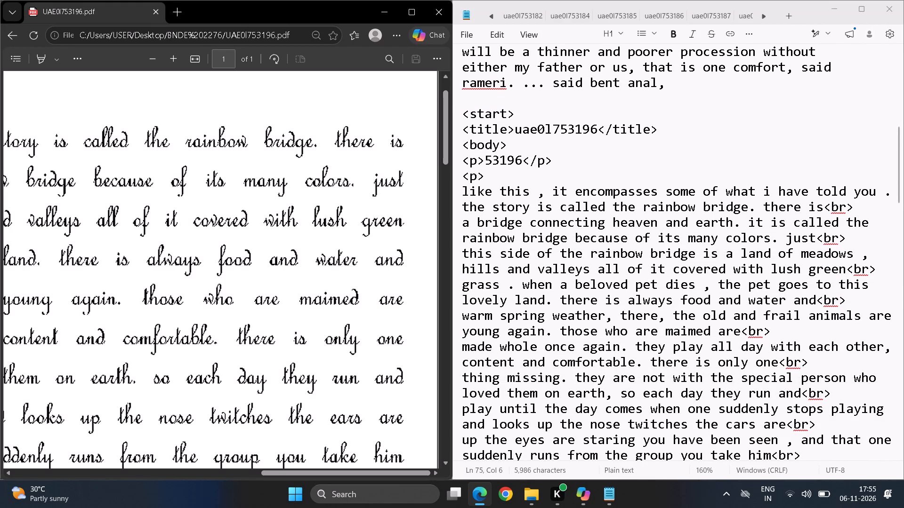
left_click(735, 420)
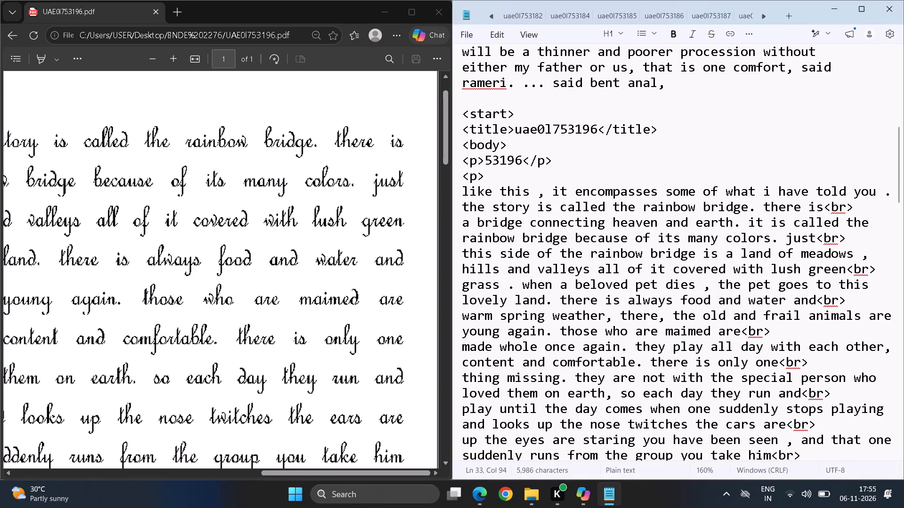
key("BackSpace")
key("e")
Examine the PDF lines from "play until the day comes" to "the cash cove behind" against the mistake list's line 18 and 22 entries.
scroll(777, 320, "up", 3)
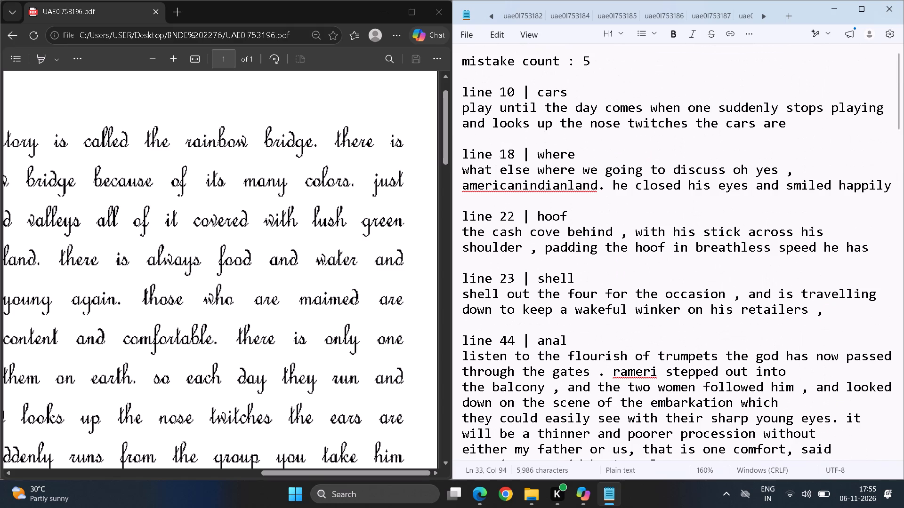
scroll(221, 264, "right", 2)
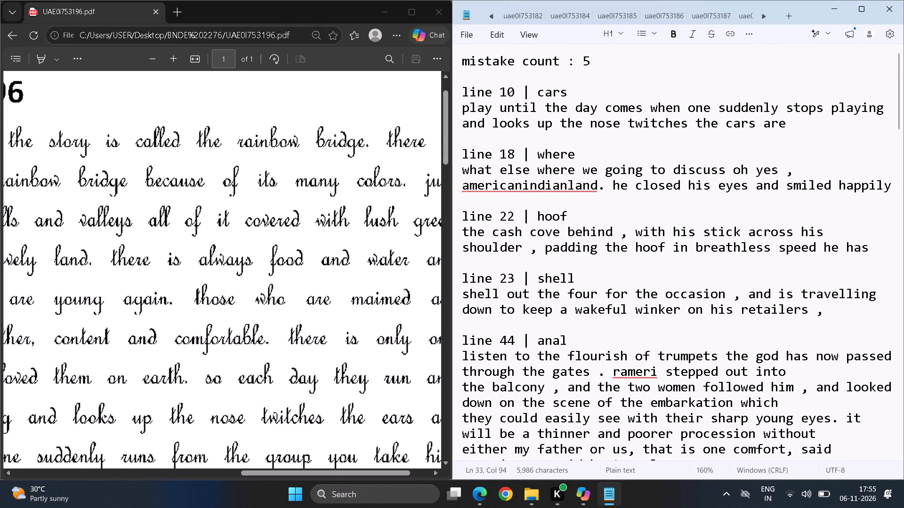
scroll(221, 264, "right", 9)
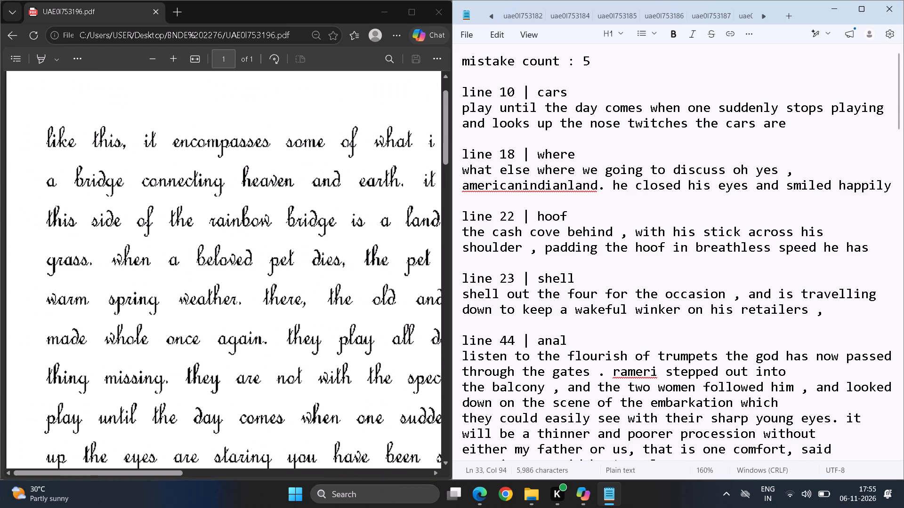
scroll(221, 264, "right", 1)
scroll(167, 363, "down", 1)
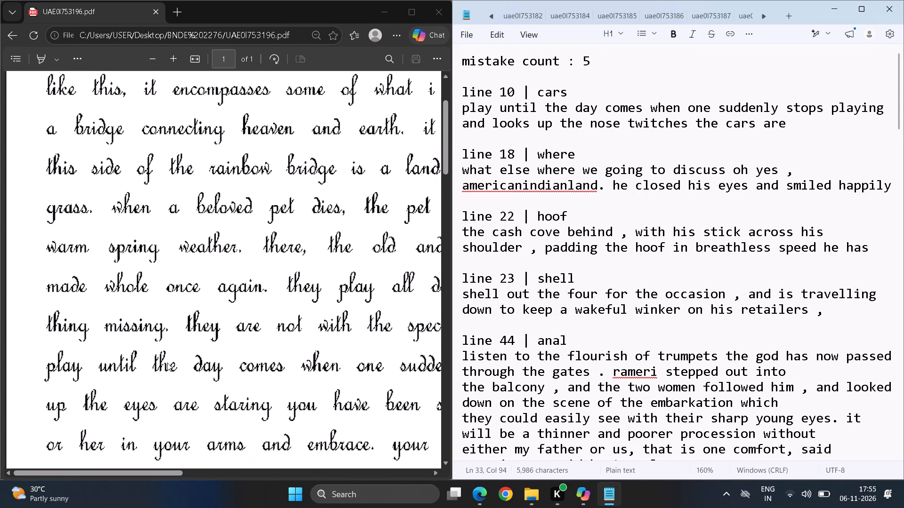
scroll(167, 363, "down", 3)
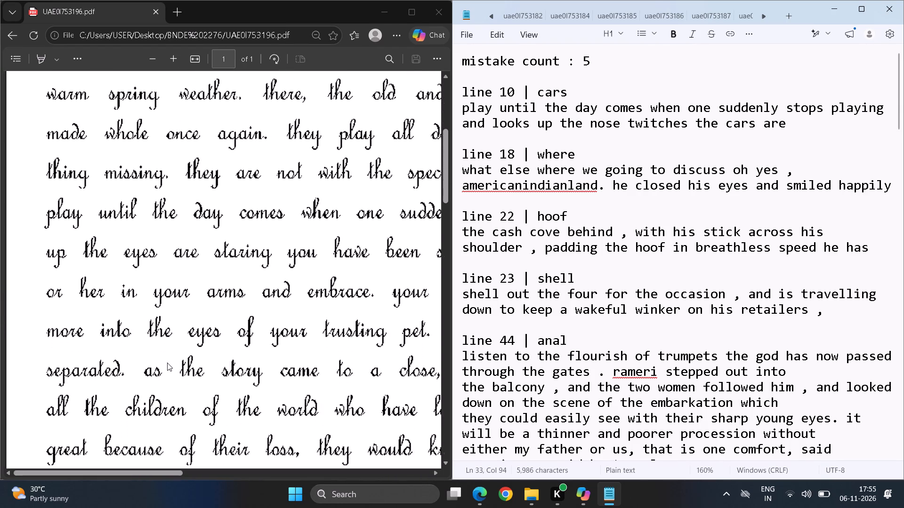
scroll(167, 363, "down", 3)
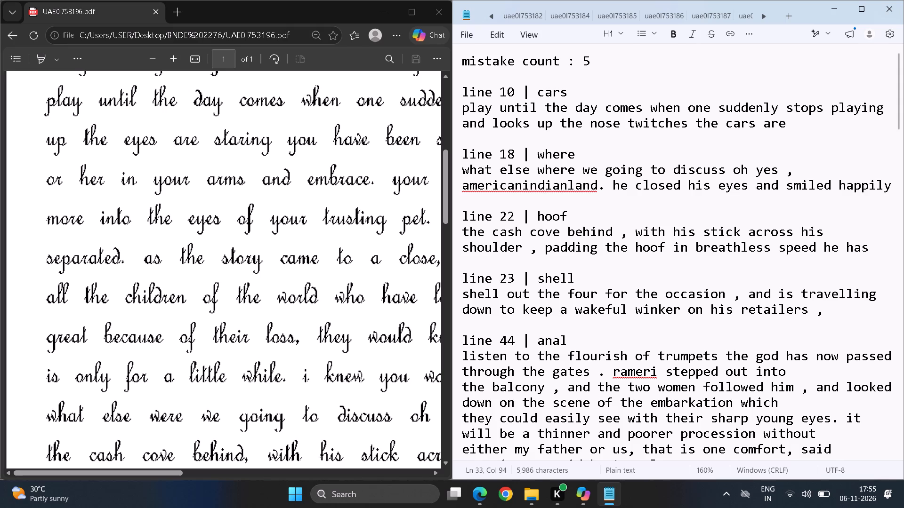
scroll(358, 424, "left", 3)
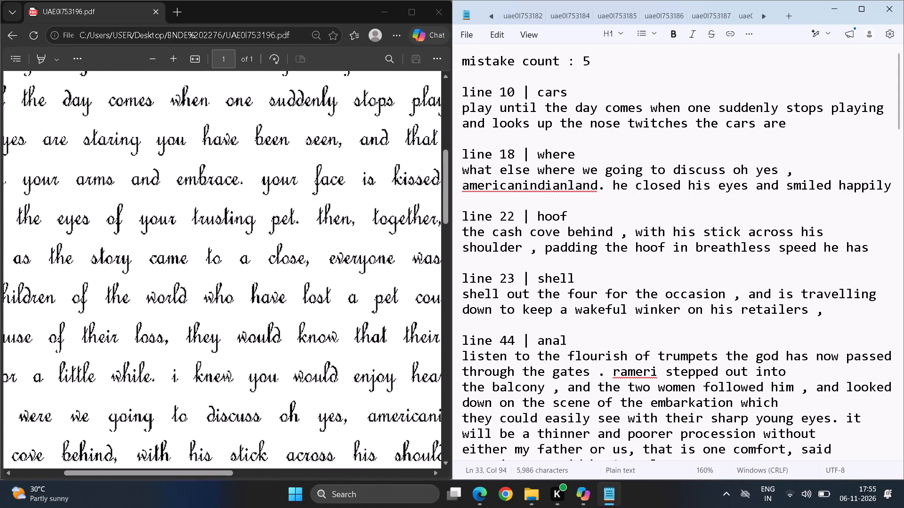
scroll(358, 424, "left", 4)
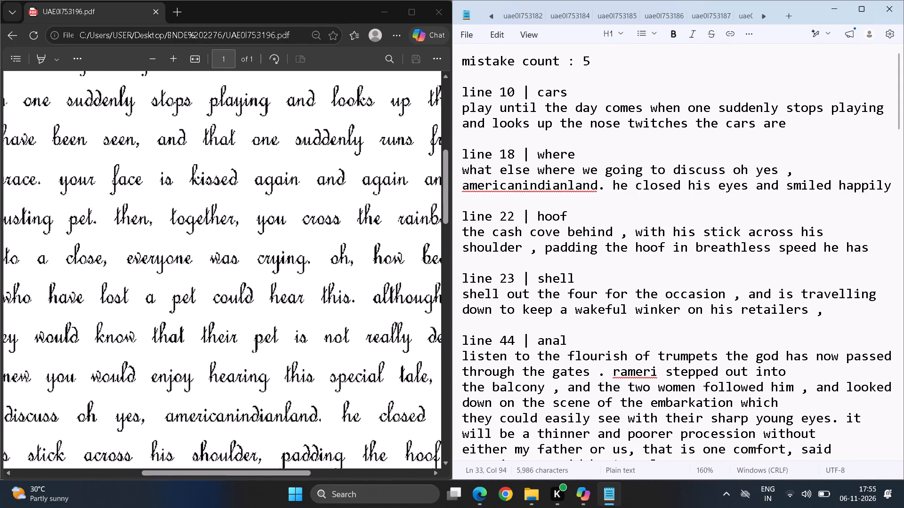
scroll(358, 424, "left", 2)
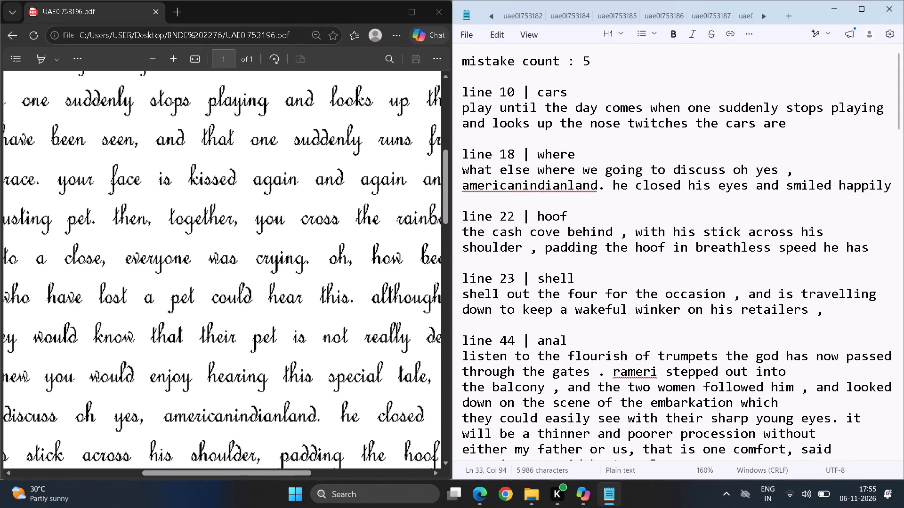
scroll(358, 424, "left", 3)
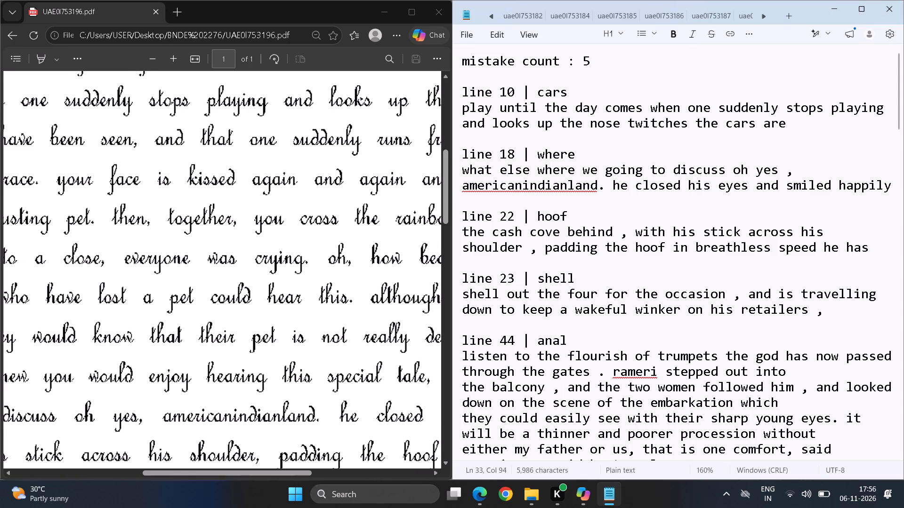
scroll(358, 424, "left", 1)
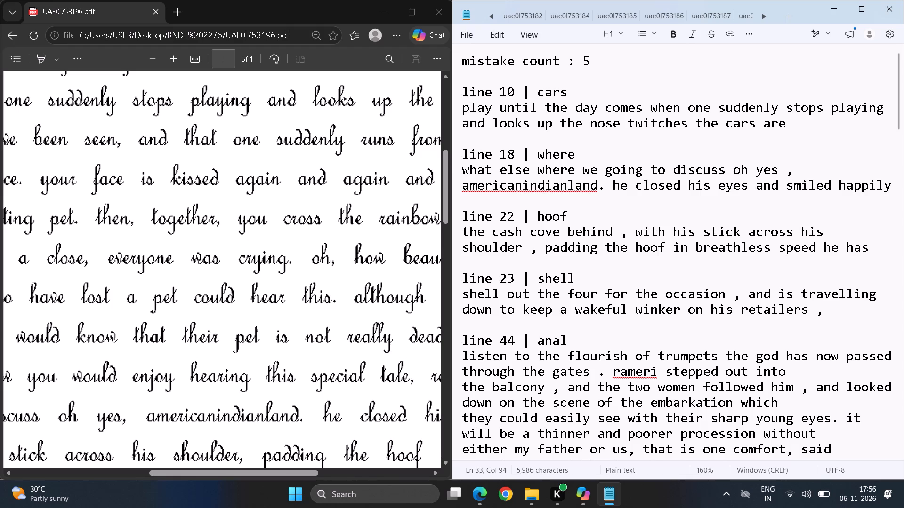
scroll(358, 424, "left", 1)
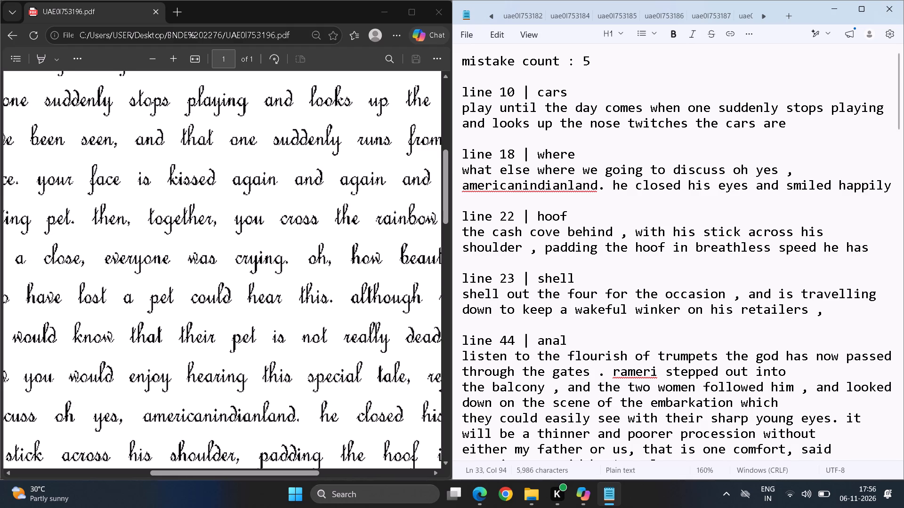
scroll(358, 424, "left", 2)
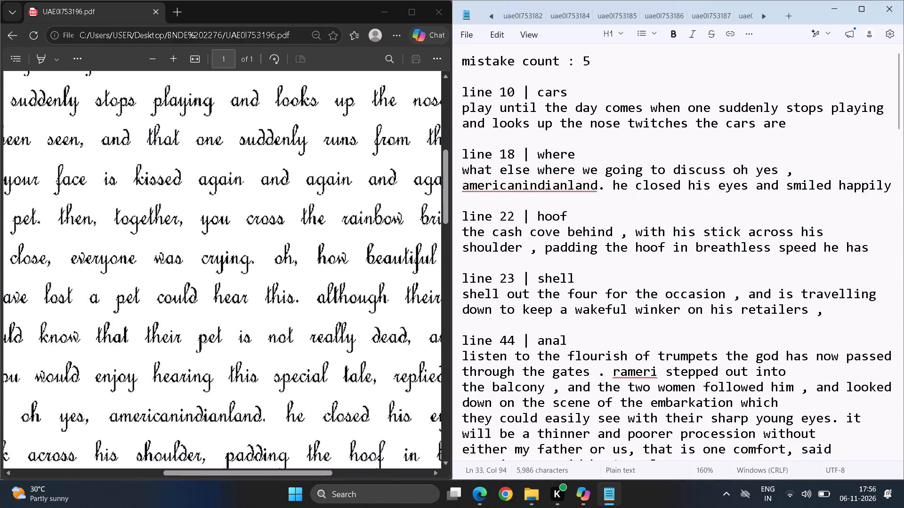
scroll(358, 424, "left", 5)
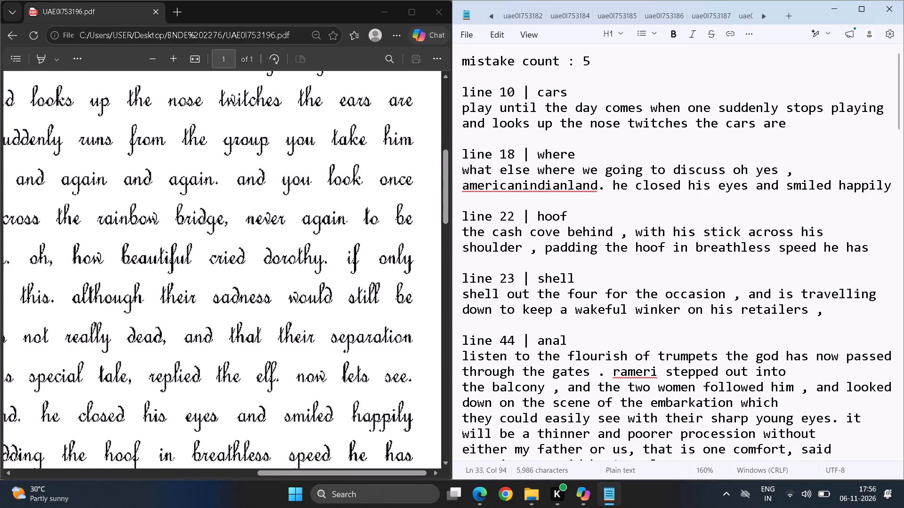
scroll(358, 424, "right", 7)
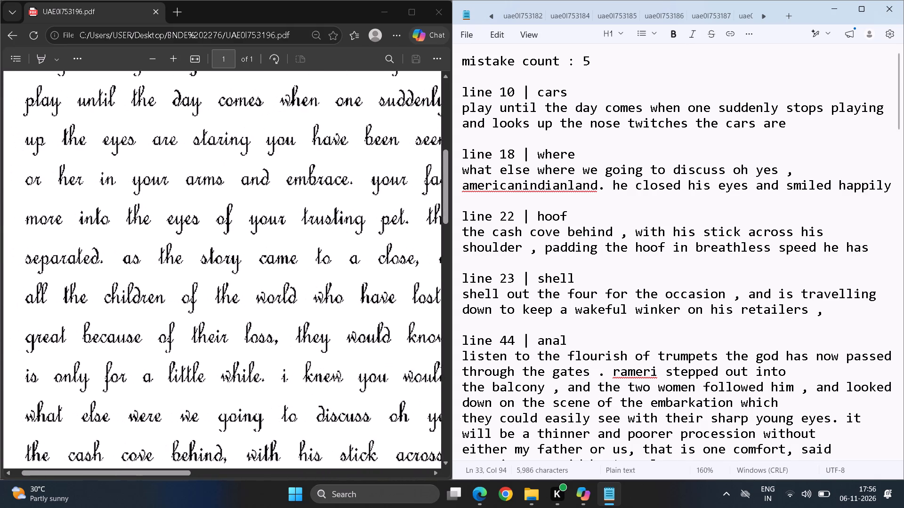
scroll(358, 424, "right", 3)
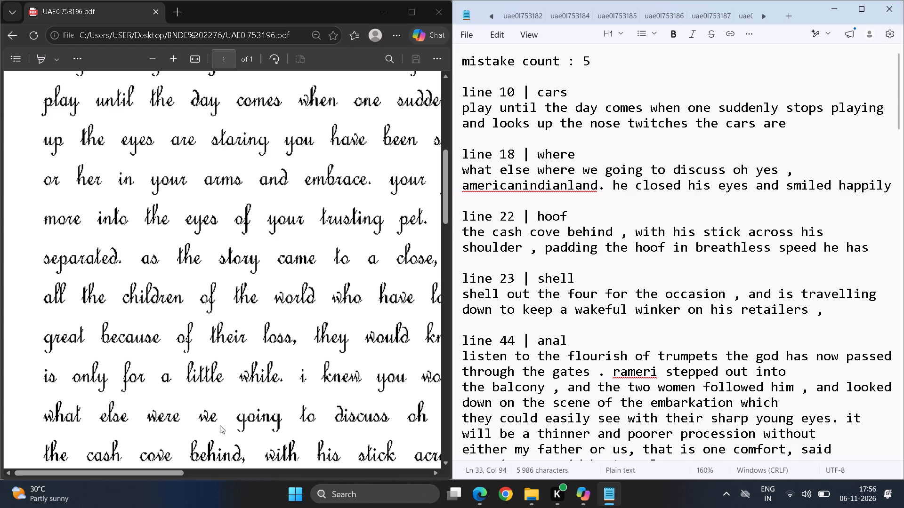
Correct "where" to "were" in the HTML text's line beginning "what else".
scroll(517, 405, "down", 3)
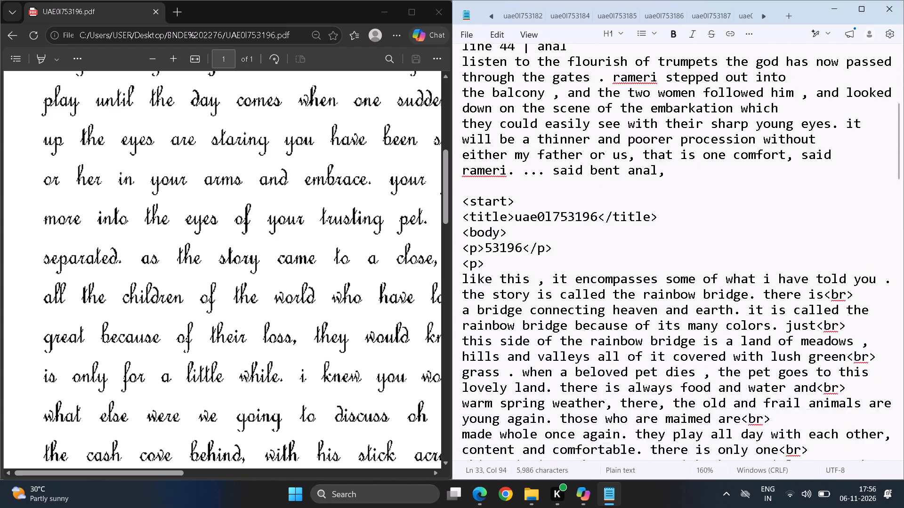
scroll(517, 405, "down", 1)
scroll(527, 442, "down", 1)
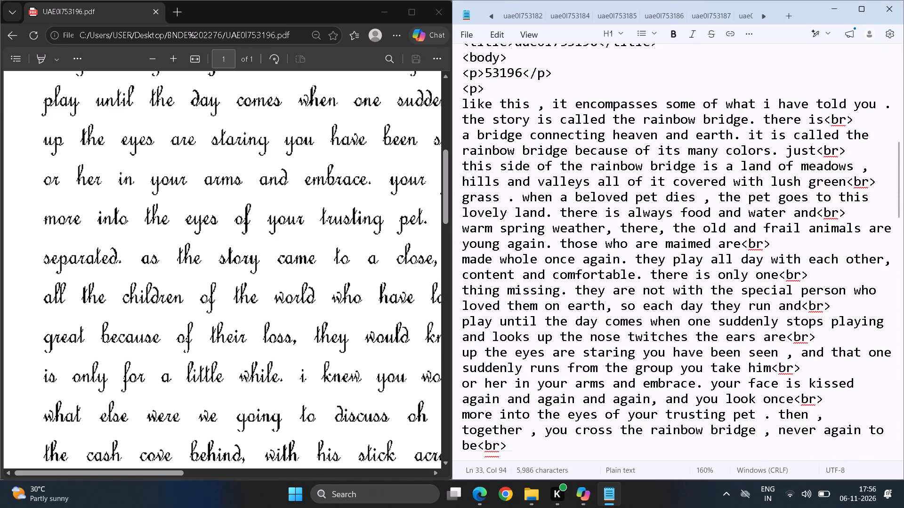
scroll(527, 442, "down", 1)
left_click(542, 422)
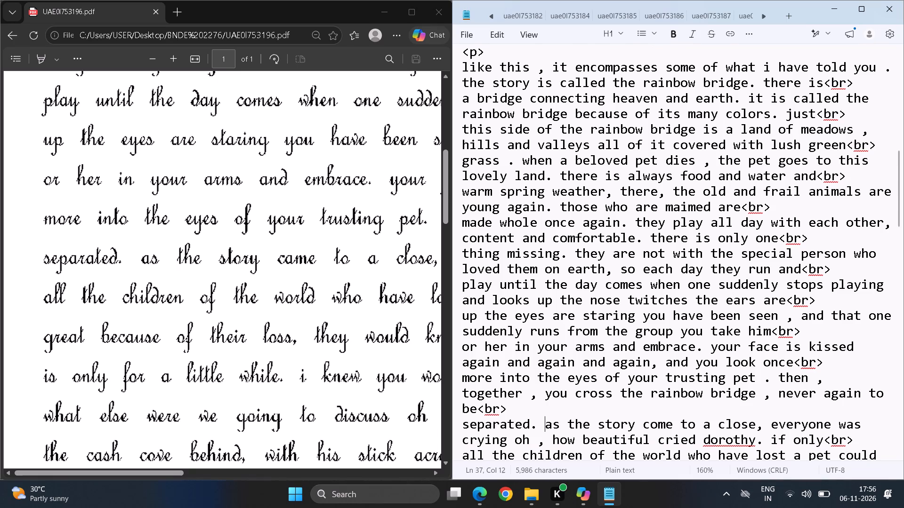
scroll(554, 422, "down", 1)
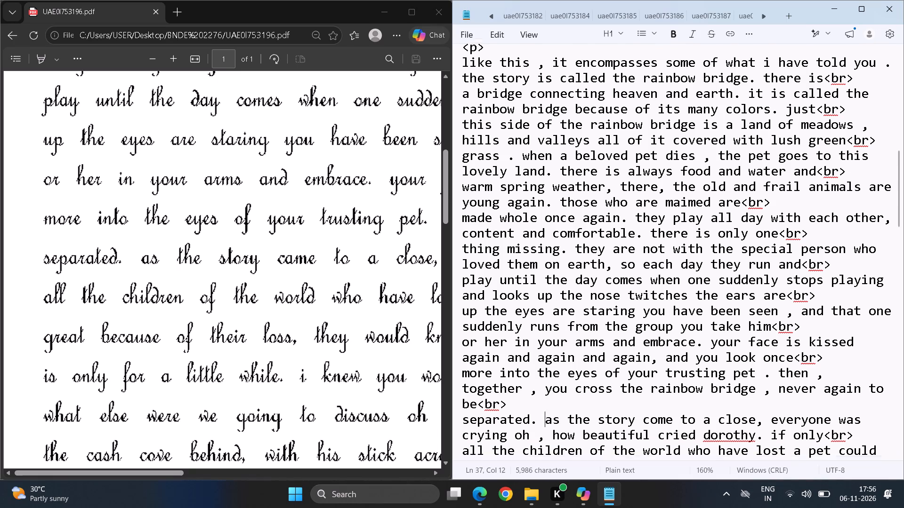
scroll(554, 422, "down", 2)
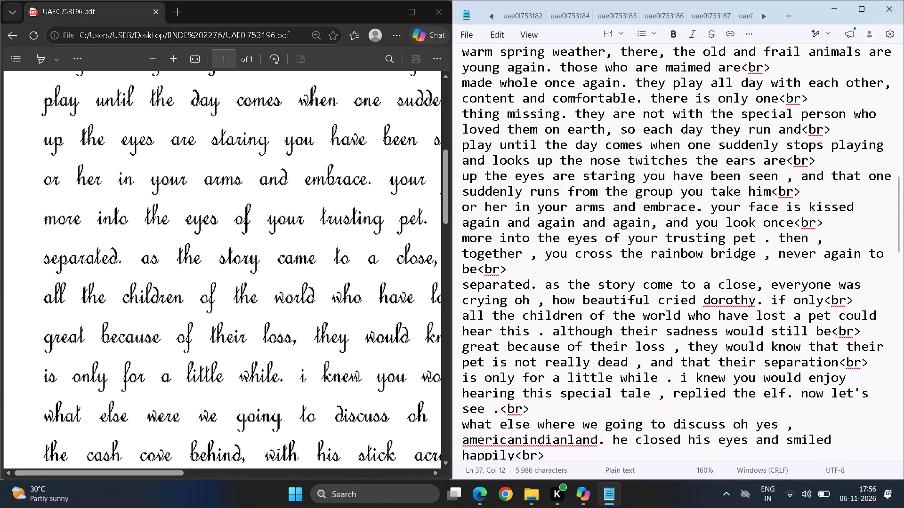
scroll(537, 423, "down", 2)
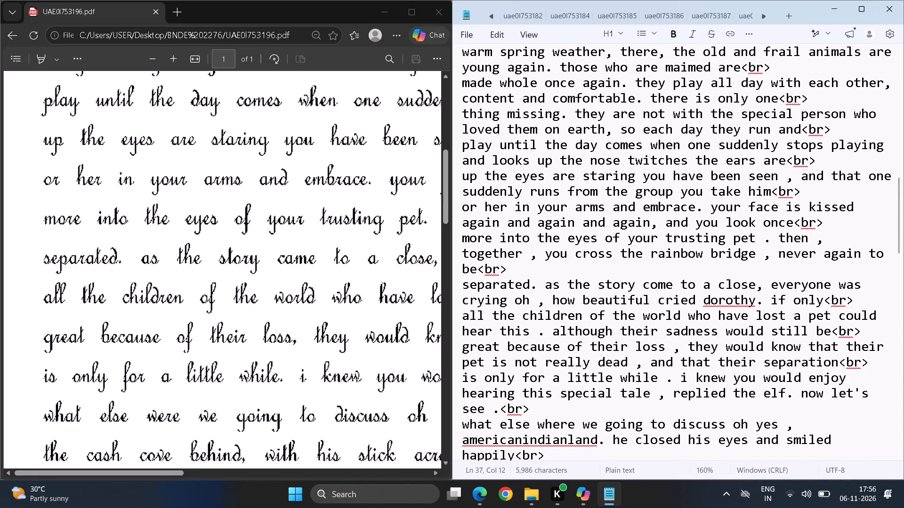
left_click(556, 422)
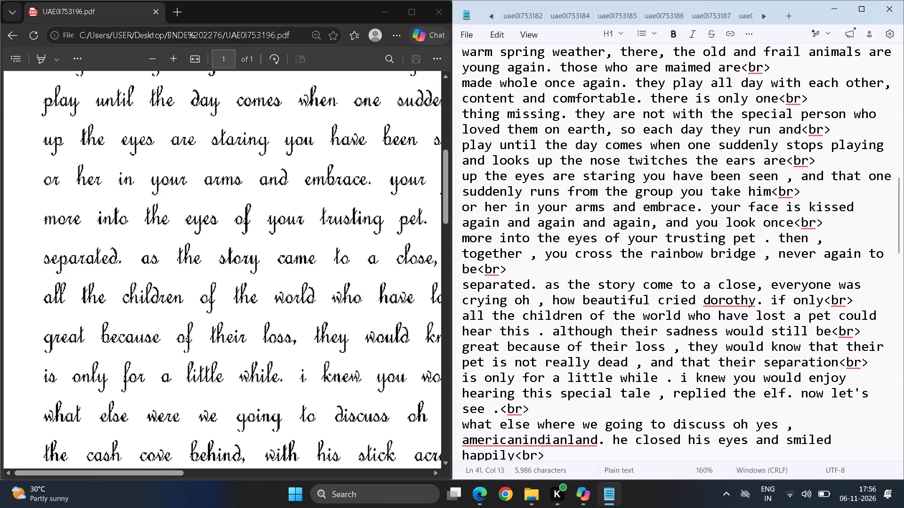
key("BackSpace")
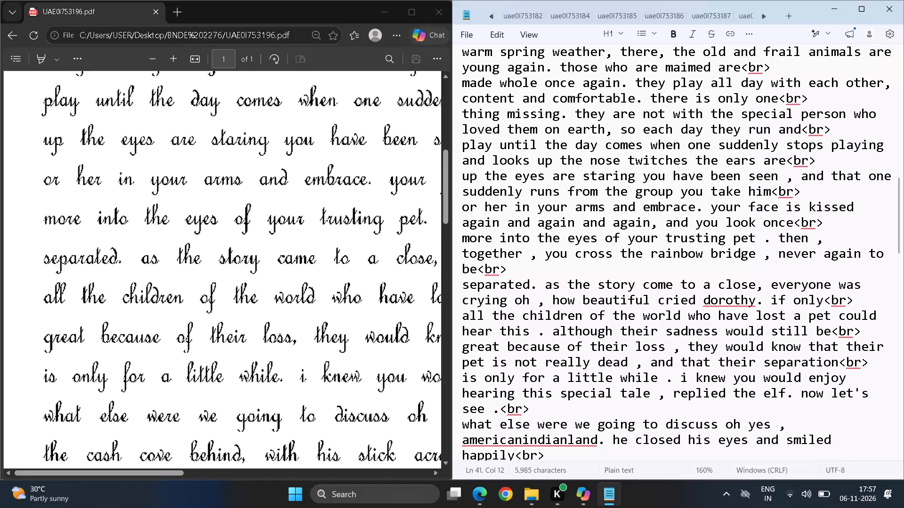
Examine the PDF's "the cash cove behind" line and the line below it against the mistake list's line 22 "hoof" and line 23 "shell" entries.
scroll(596, 305, "up", 1)
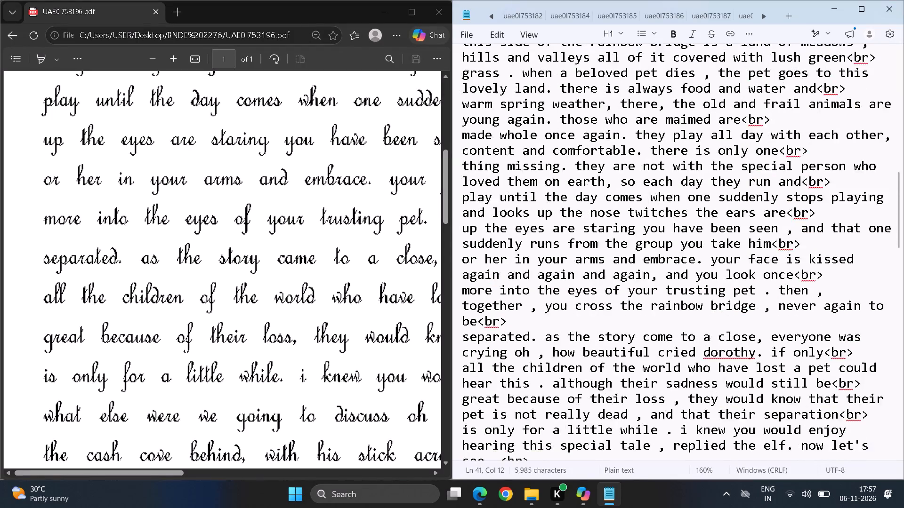
scroll(596, 305, "up", 3)
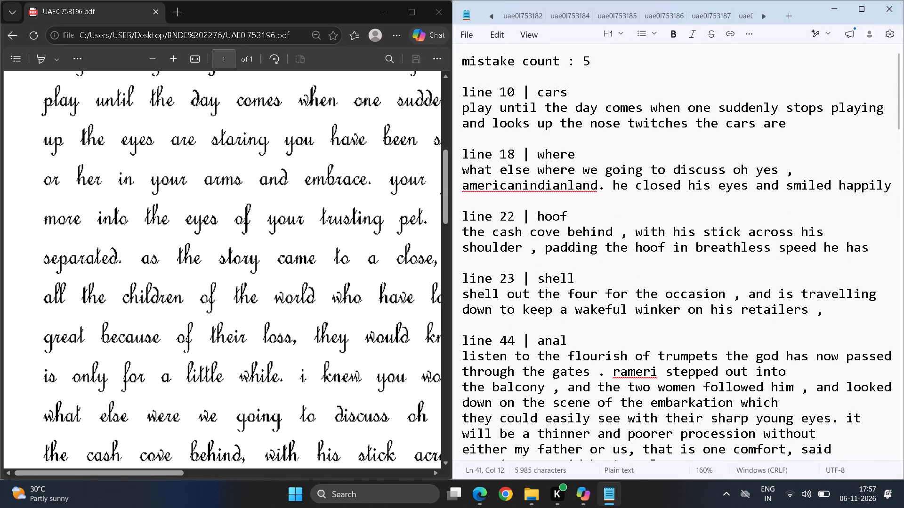
scroll(249, 455, "left", 4)
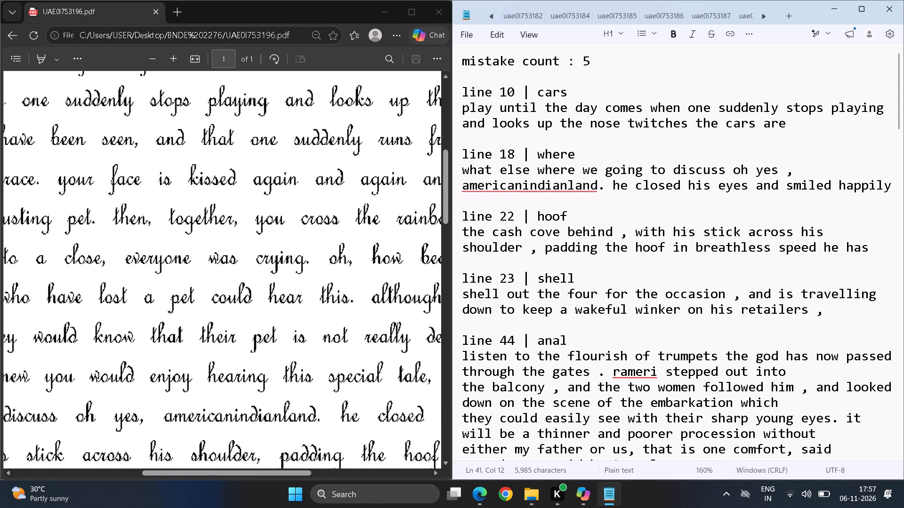
scroll(249, 455, "left", 3)
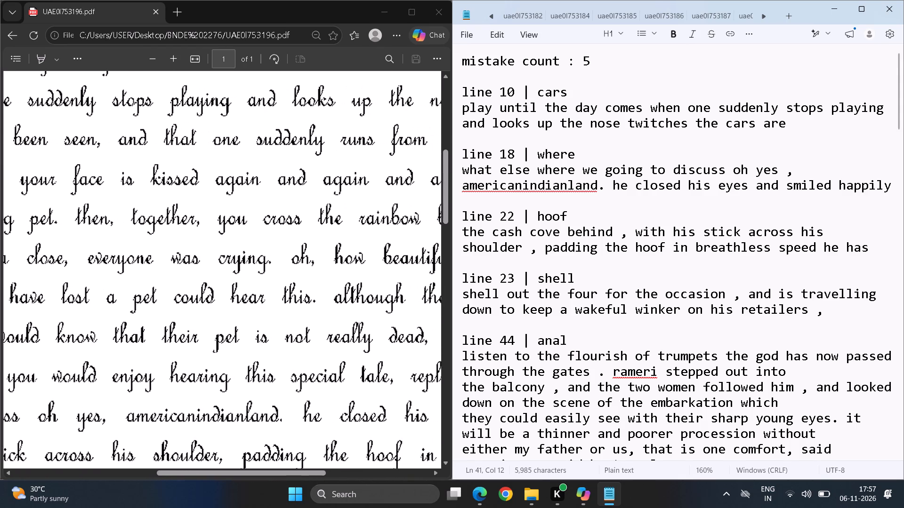
scroll(249, 455, "left", 2)
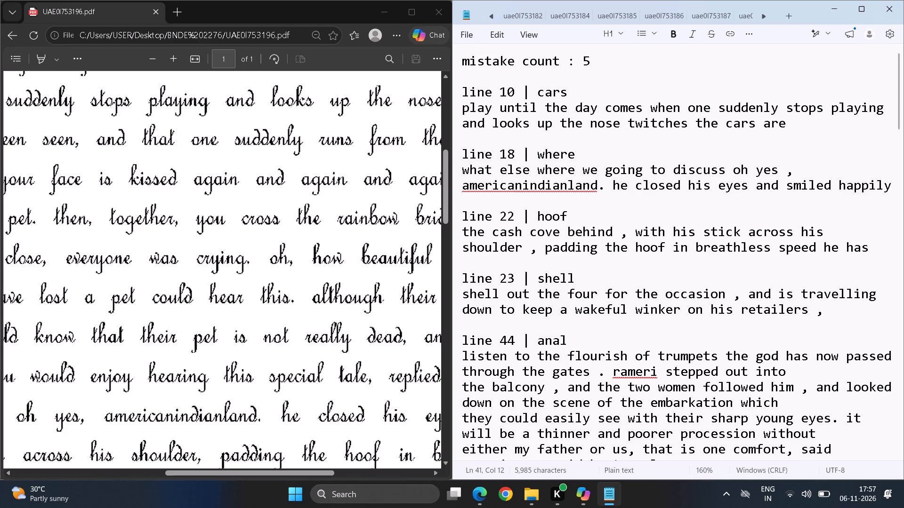
scroll(262, 455, "down", 1)
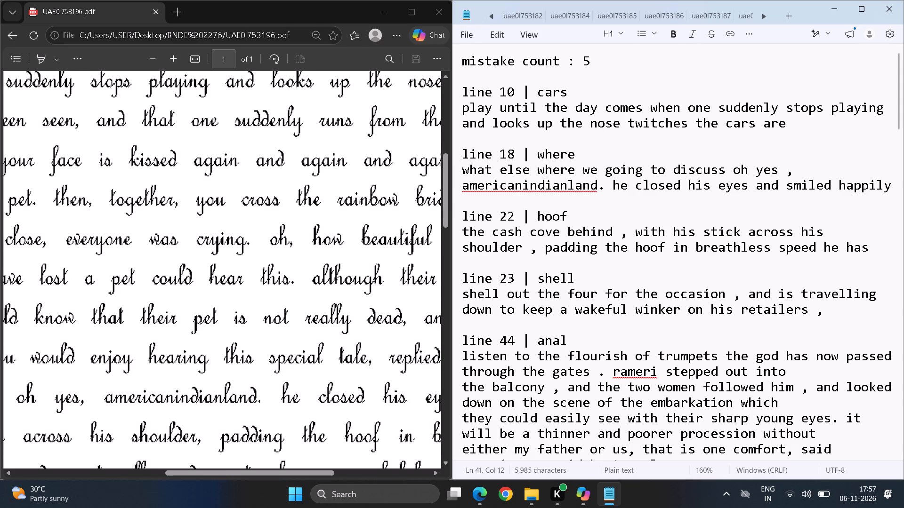
scroll(262, 455, "down", 2)
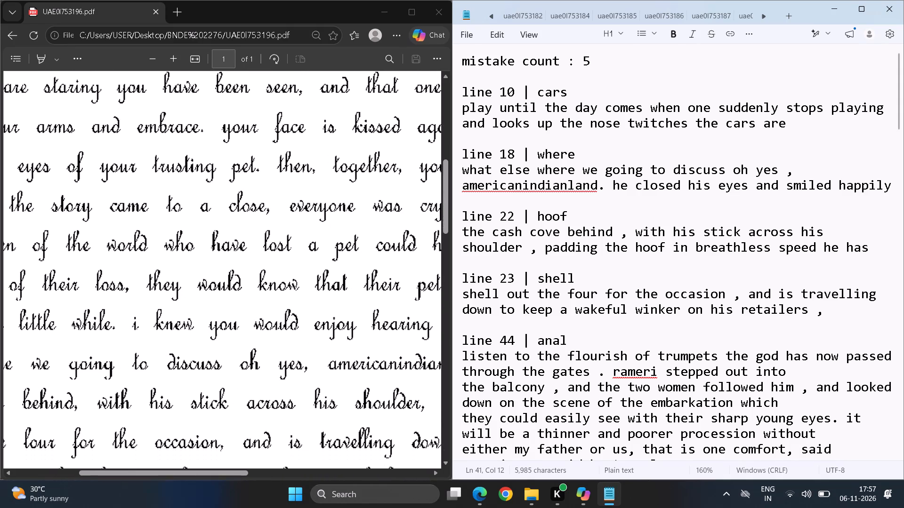
scroll(262, 455, "down", 1)
scroll(262, 455, "right", 2)
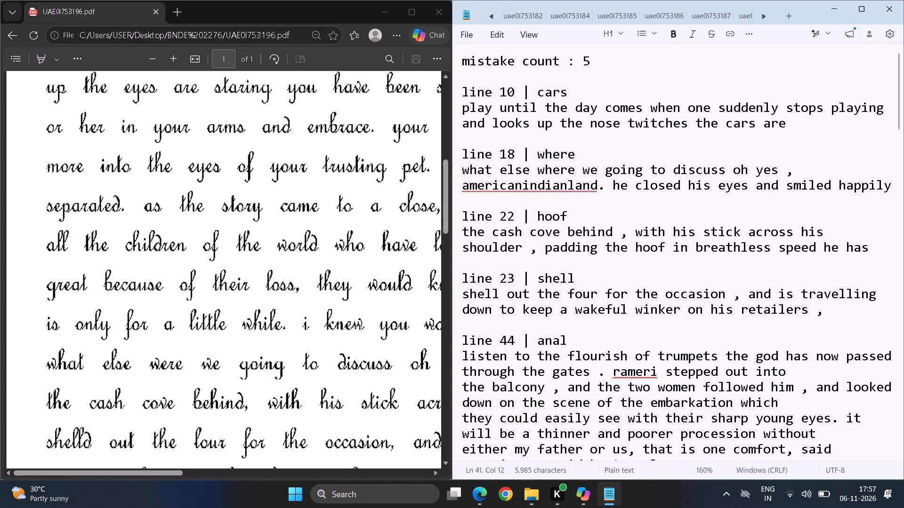
Look through the HTML text from the opening paragraph to the "listen to the flourish of trumpets" passage for the words flagged in the mistake list.
scroll(570, 433, "down", 3)
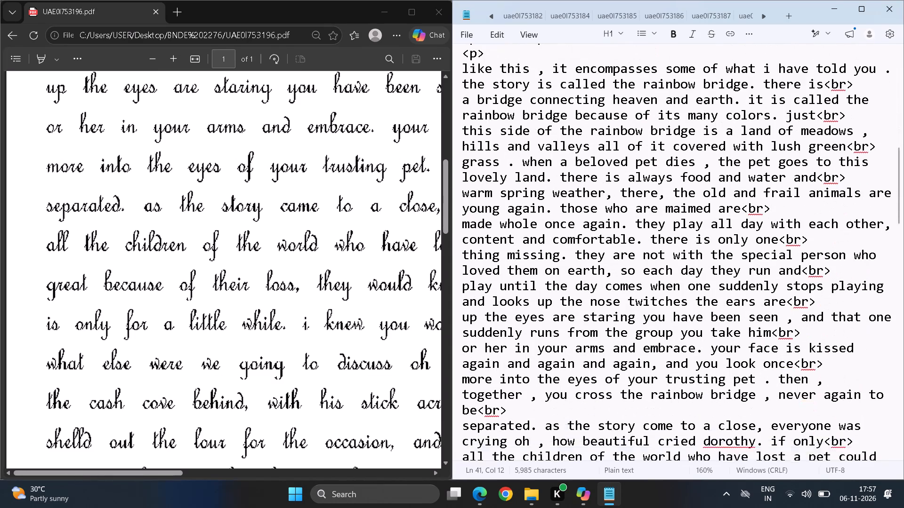
scroll(570, 433, "down", 2)
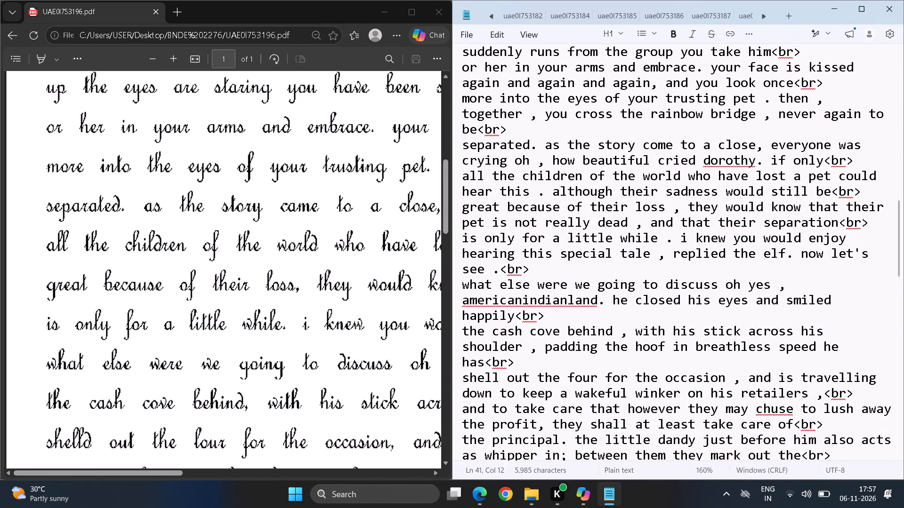
scroll(570, 433, "down", 2)
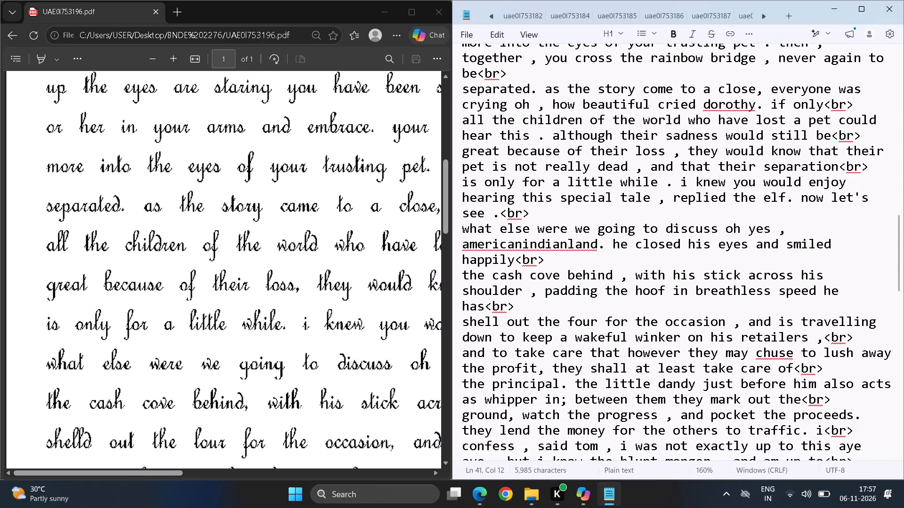
scroll(570, 433, "down", 2)
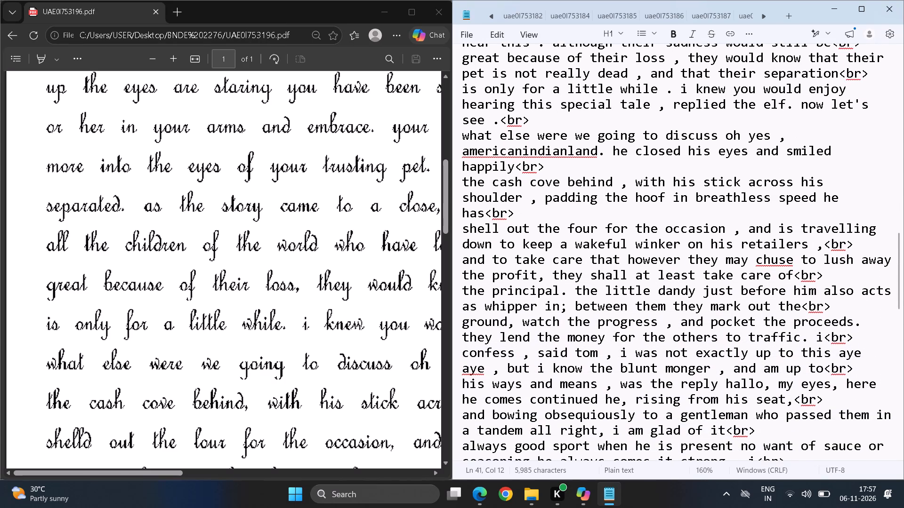
scroll(570, 433, "down", 2)
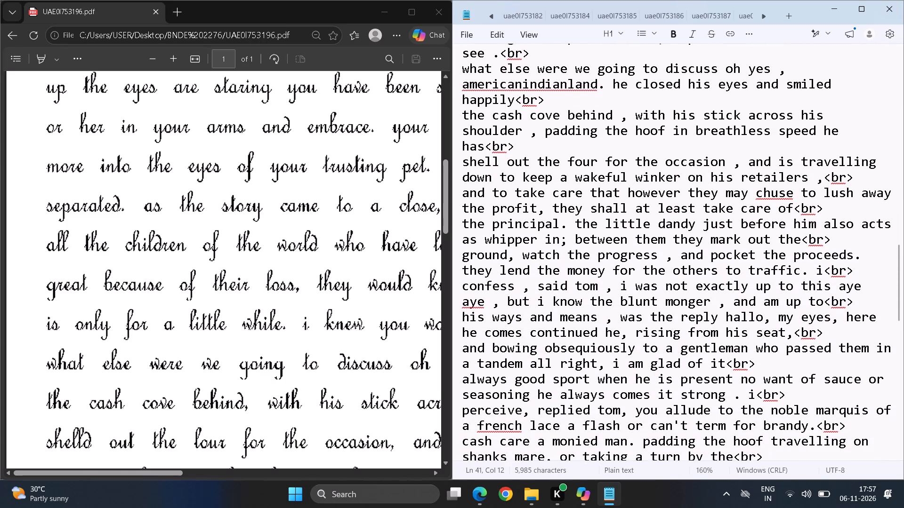
scroll(570, 433, "down", 1)
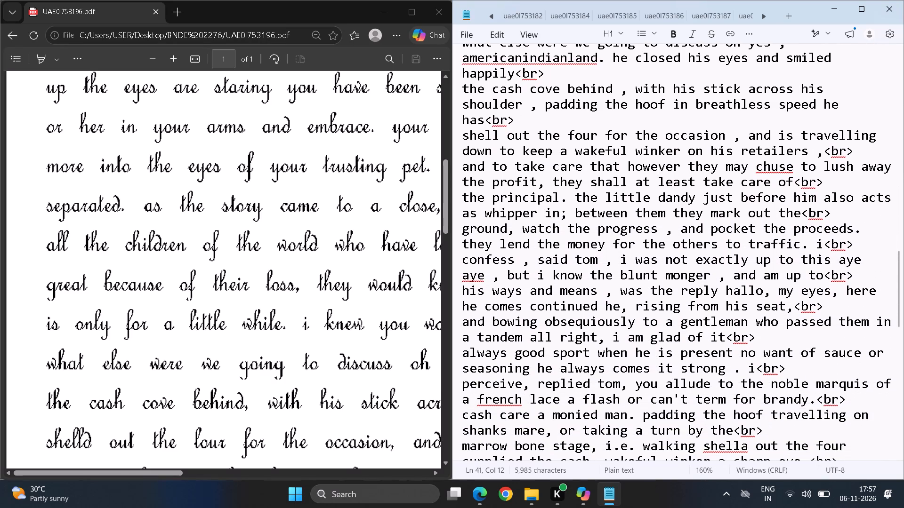
scroll(570, 433, "down", 2)
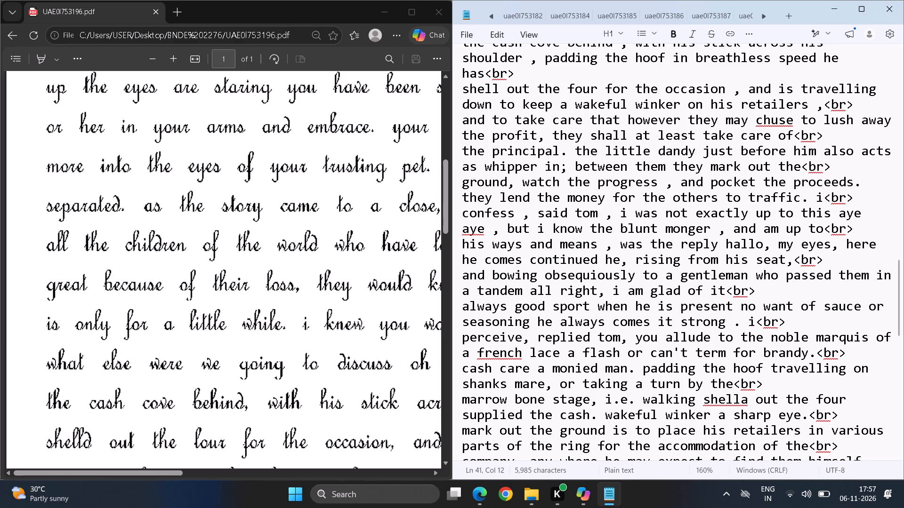
scroll(570, 433, "down", 3)
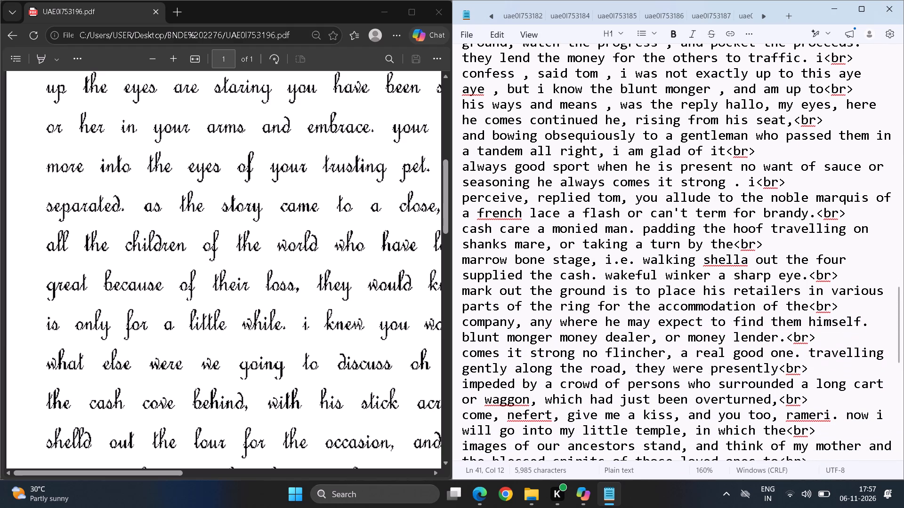
scroll(570, 433, "down", 3)
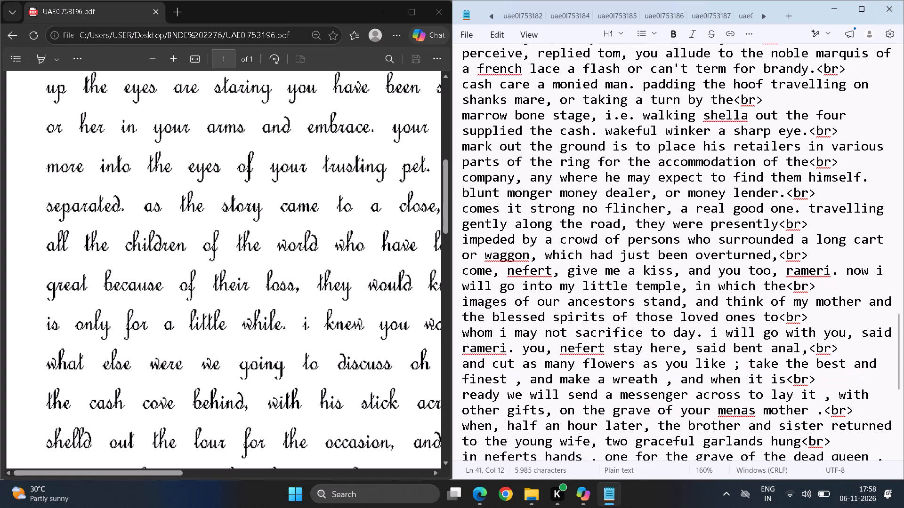
scroll(570, 433, "down", 2)
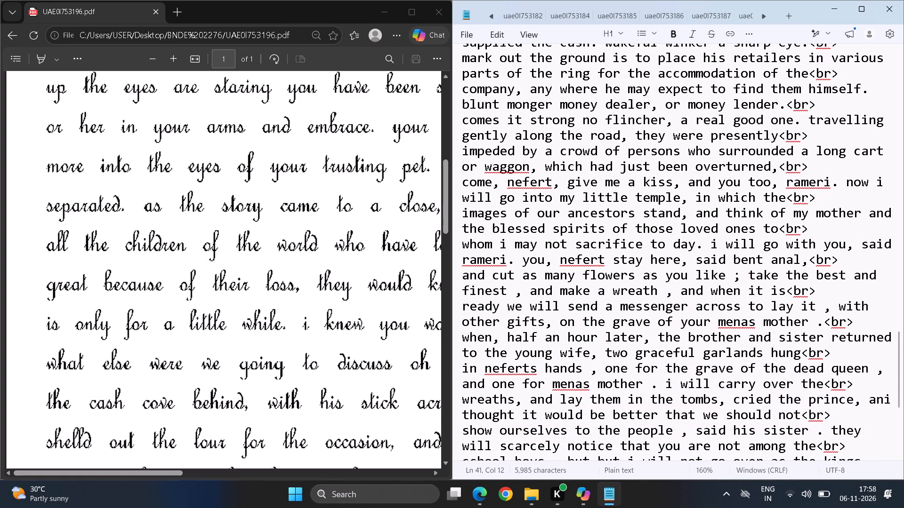
scroll(570, 433, "down", 2)
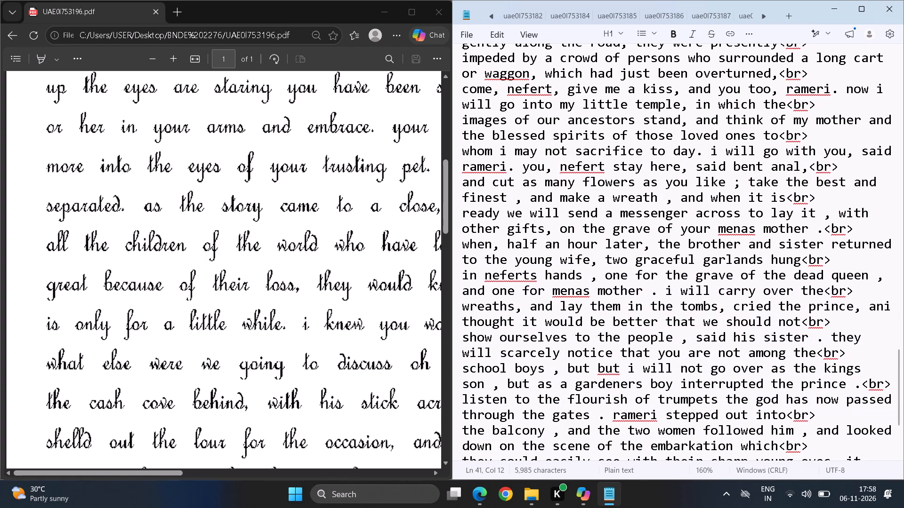
scroll(570, 433, "down", 2)
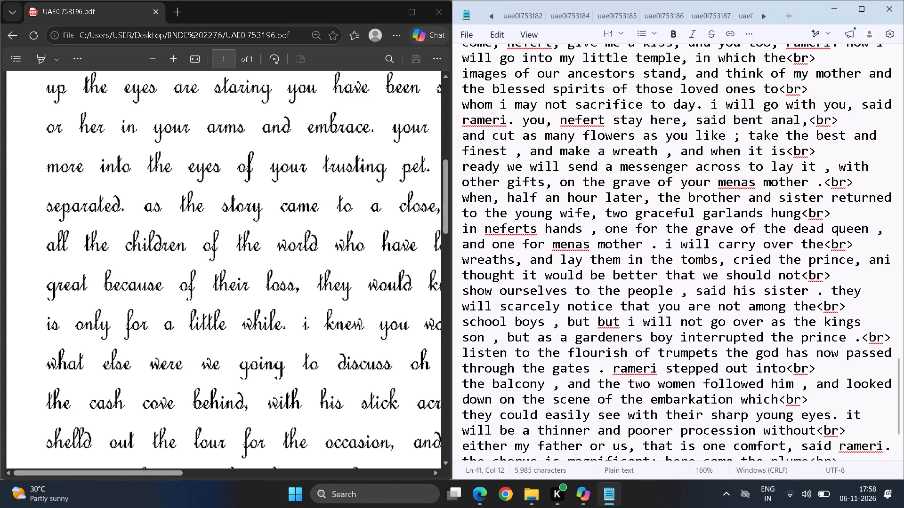
scroll(570, 433, "down", 3)
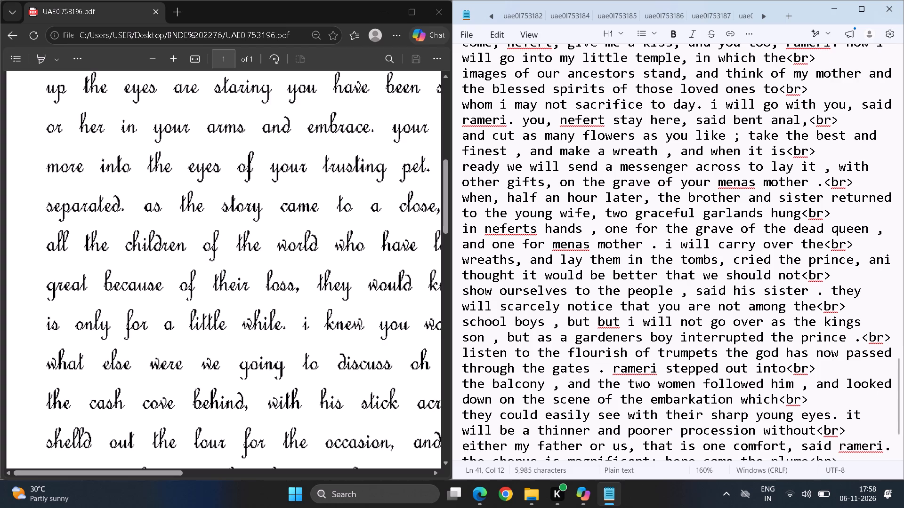
scroll(570, 433, "down", 1)
Correct "shell" to "shelld" in the HTML text's line beginning "shell out the four for the occasion".
scroll(570, 433, "up", 1)
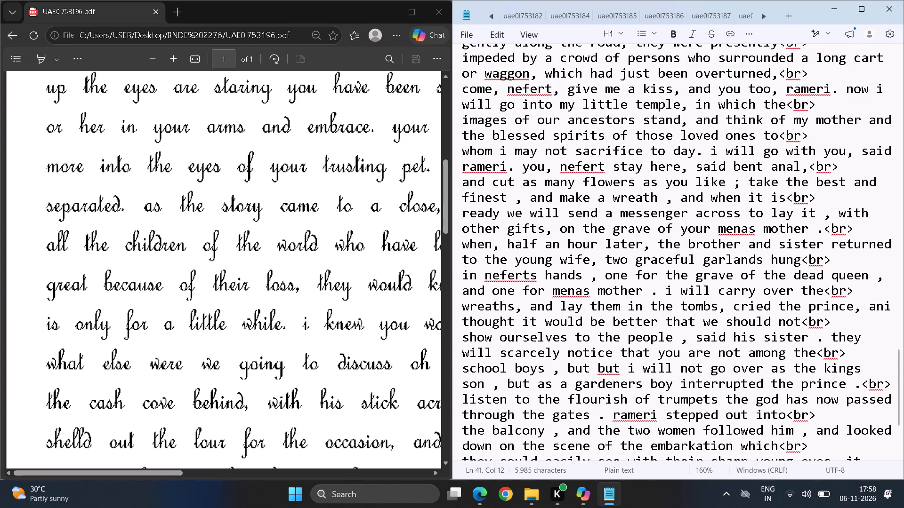
scroll(570, 433, "up", 2)
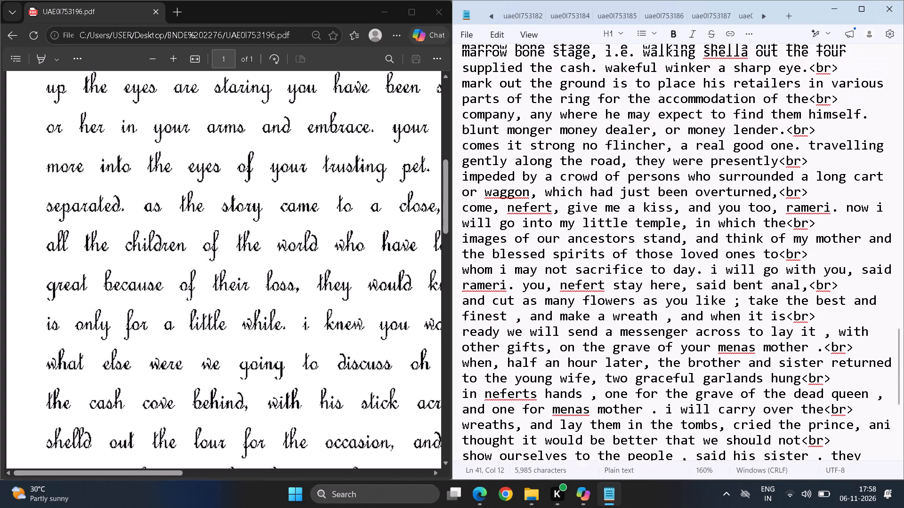
scroll(570, 433, "up", 3)
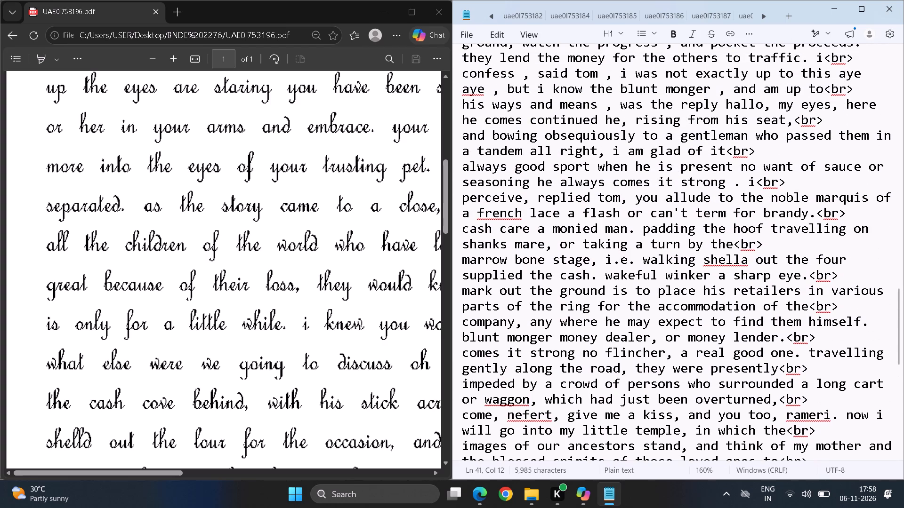
scroll(570, 433, "up", 1)
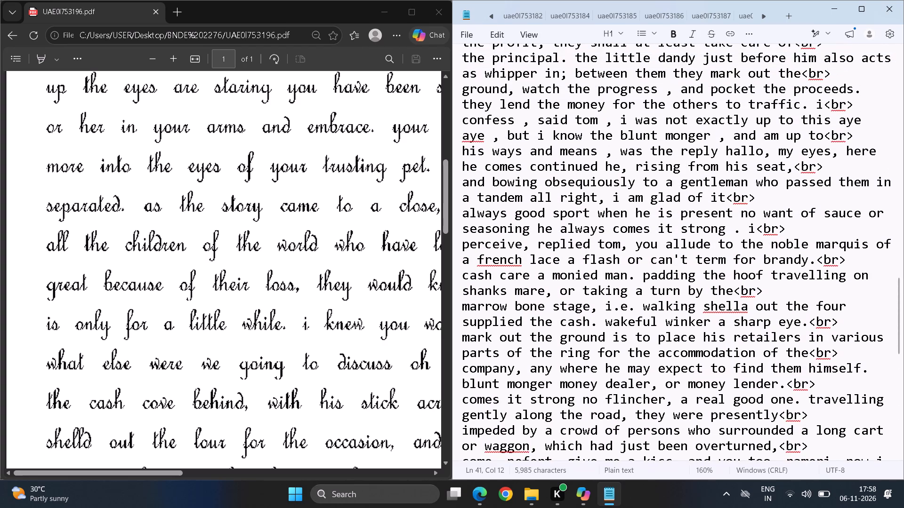
scroll(570, 433, "up", 3)
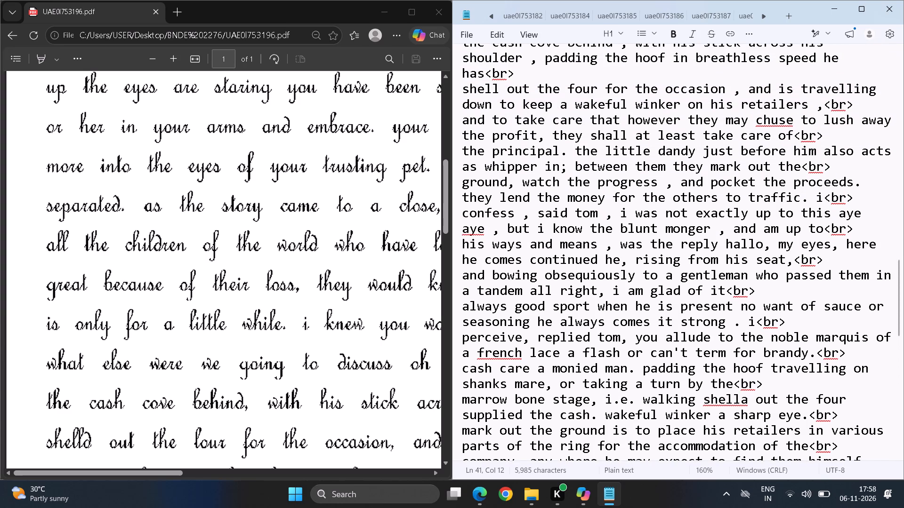
scroll(570, 433, "up", 1)
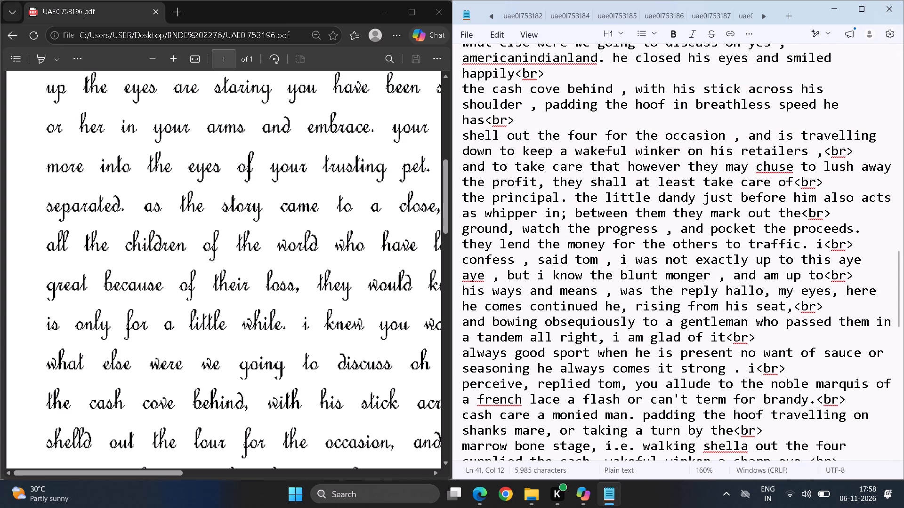
left_click(499, 128)
key("d")
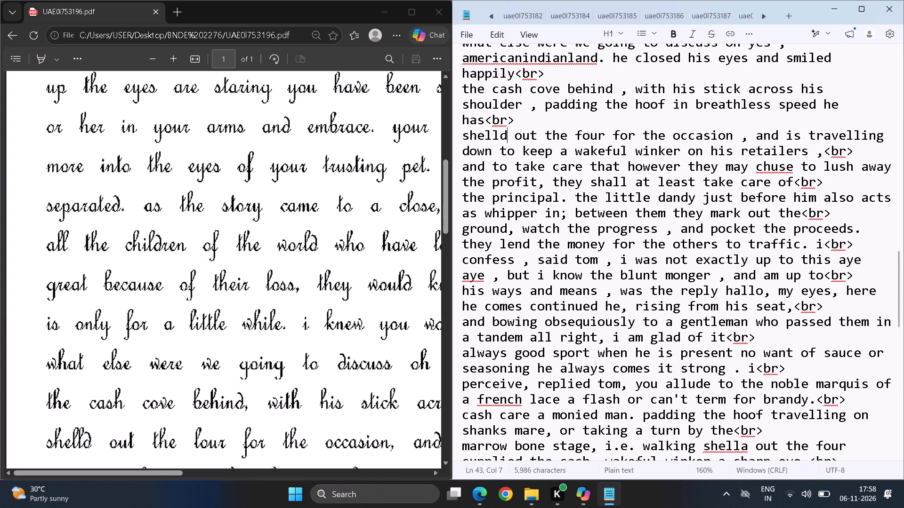
Examine the mistake list's line 44 "anal" entry and look for its "listen to the flourish of trumpets" passage in the PDF.
scroll(546, 127, "up", 7)
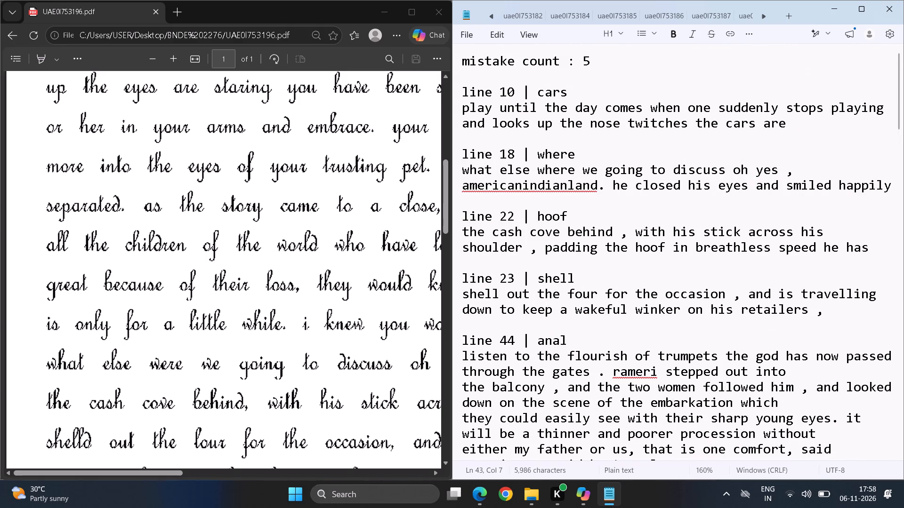
scroll(597, 335, "down", 1)
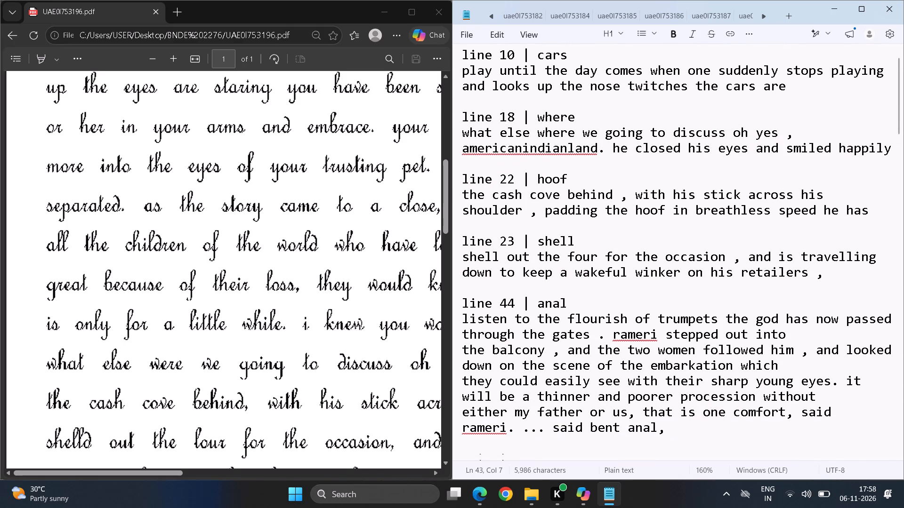
scroll(597, 335, "down", 1)
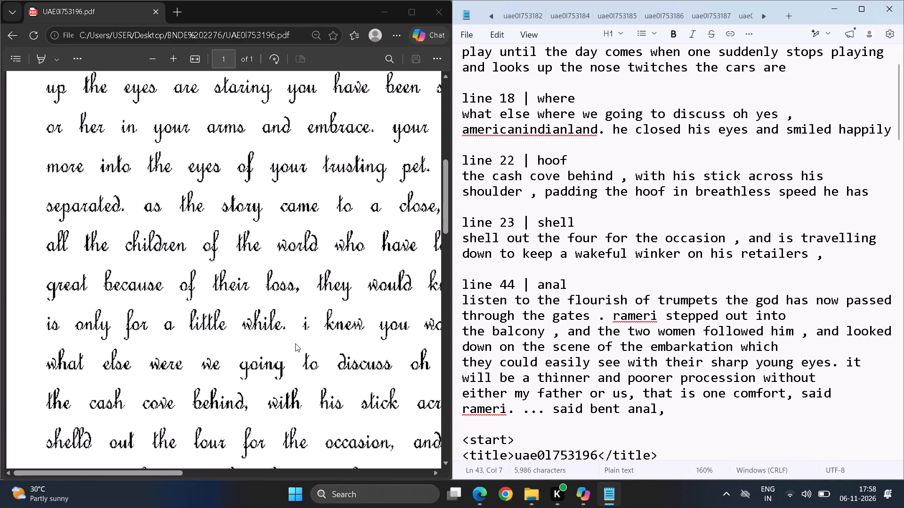
scroll(295, 343, "down", 2)
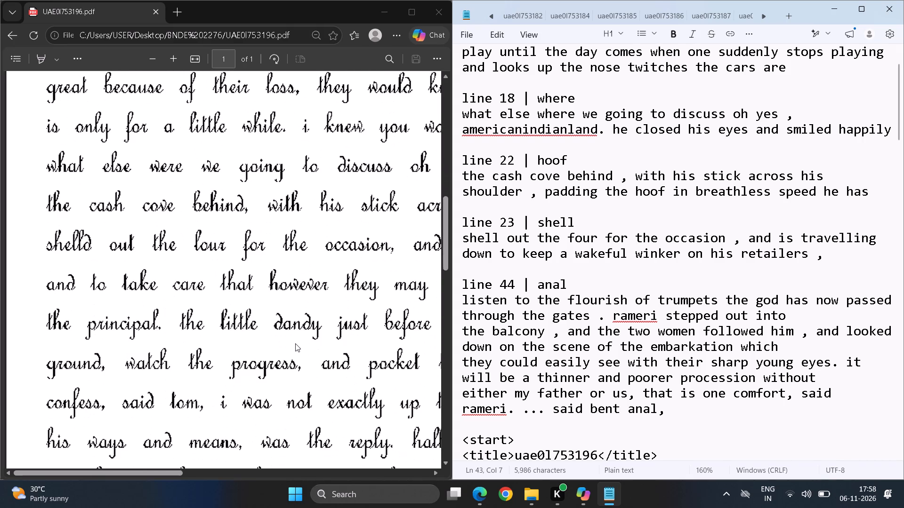
scroll(295, 343, "down", 5)
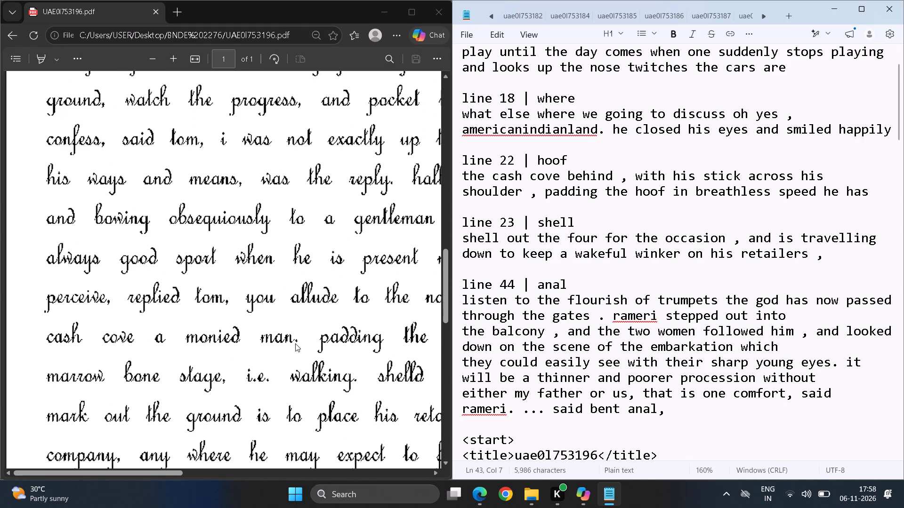
scroll(295, 343, "down", 5)
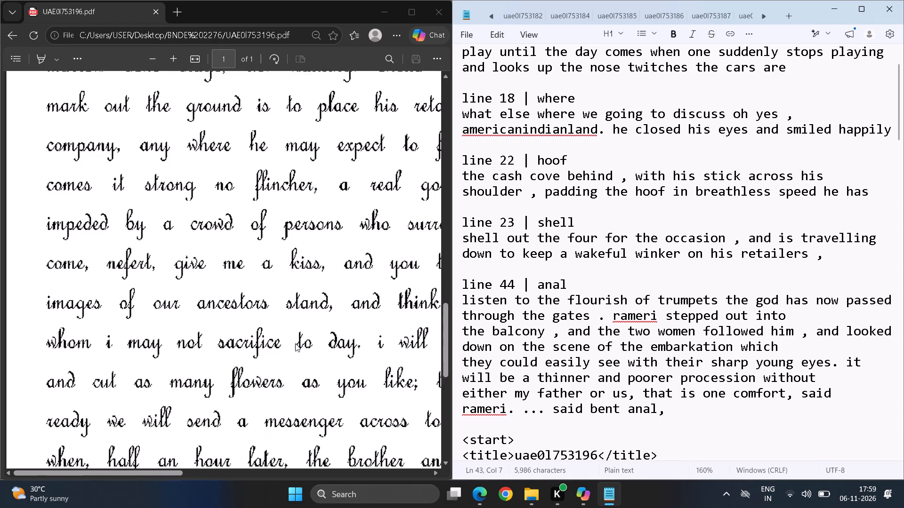
scroll(295, 343, "down", 4)
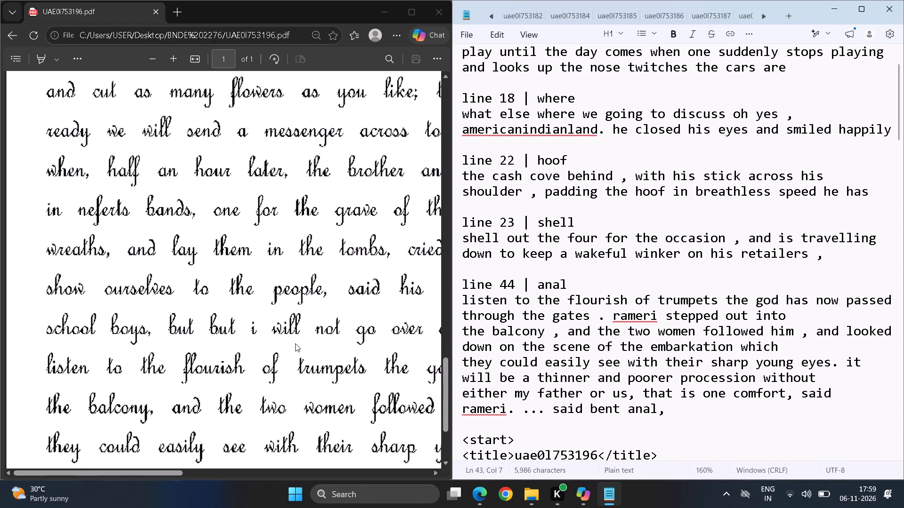
scroll(260, 419, "left", 4)
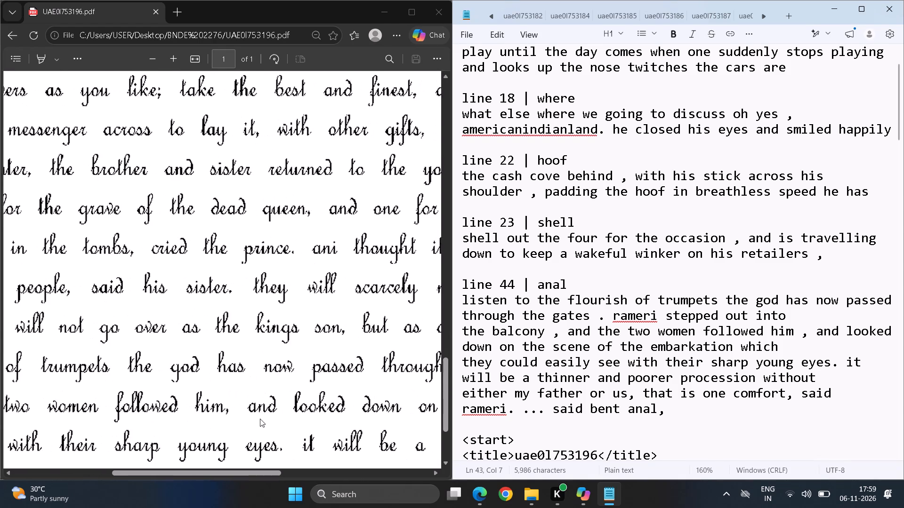
scroll(260, 419, "left", 6)
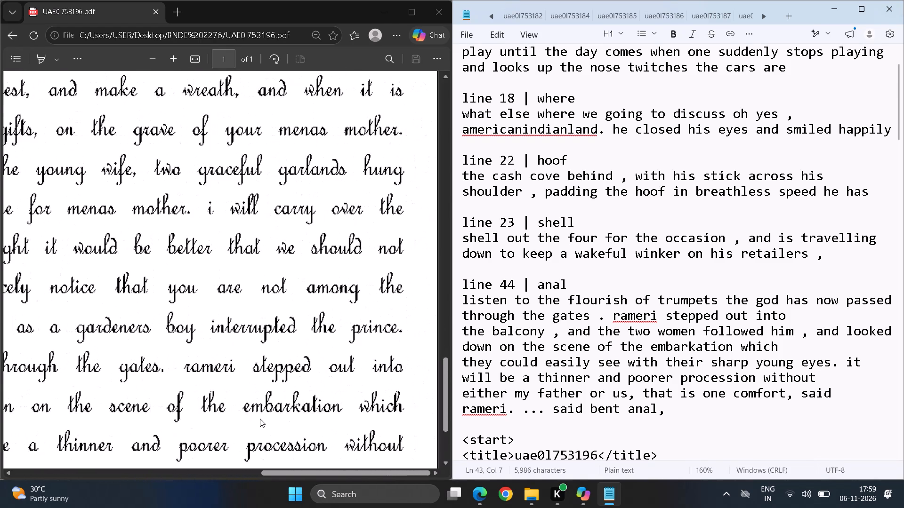
scroll(260, 419, "left", 1)
scroll(260, 419, "down", 2)
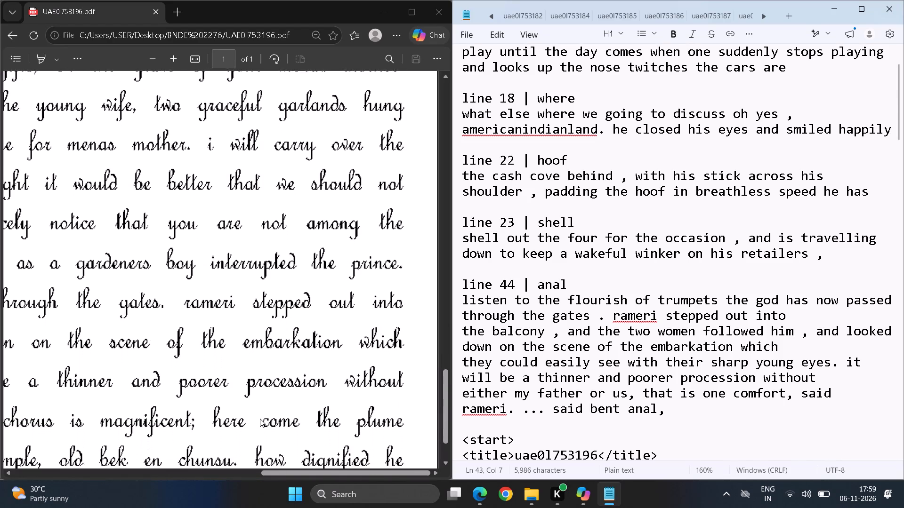
scroll(260, 419, "down", 1)
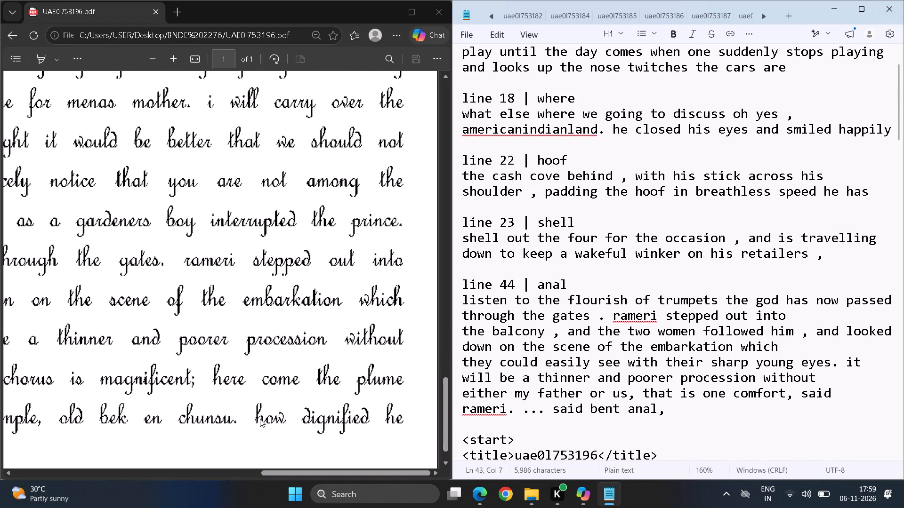
Examine the PDF lines from "listen to the flourish of trumpets" to "either my father or us" against the line 44 "anal" entry.
scroll(260, 419, "up", 3)
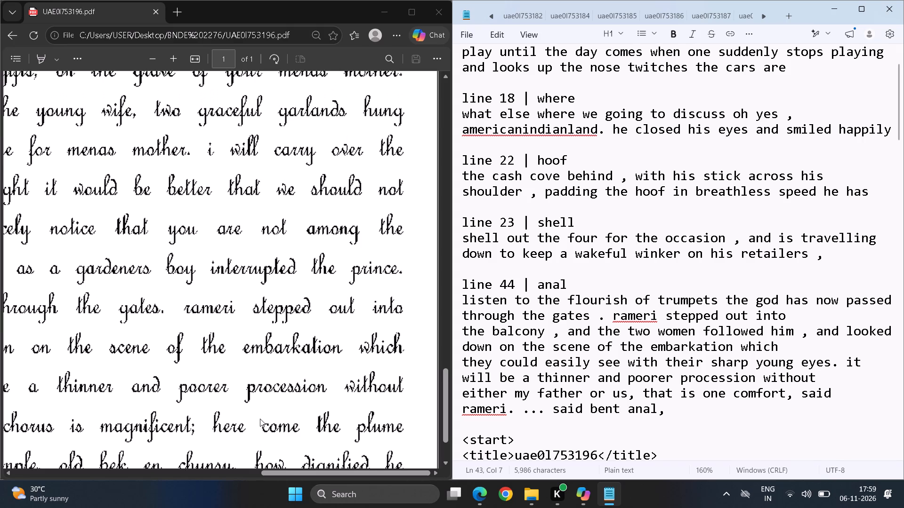
scroll(260, 419, "up", 3)
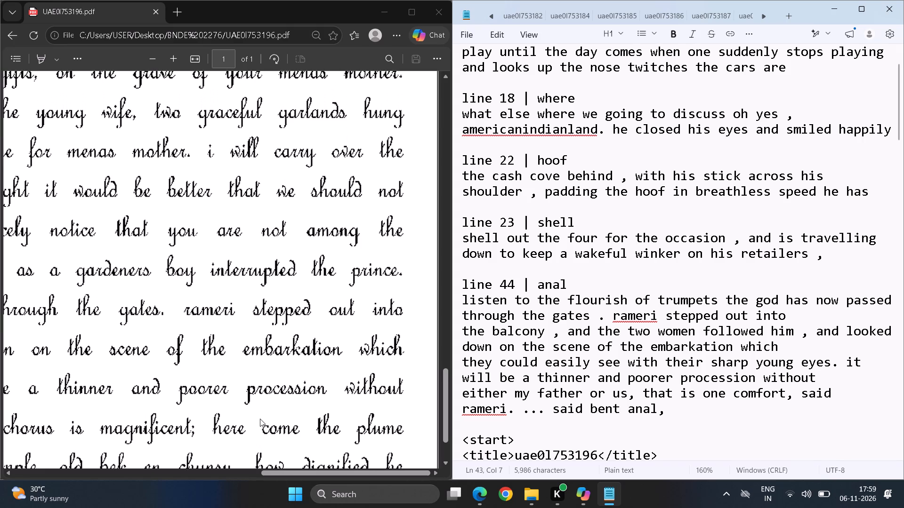
scroll(260, 419, "right", 3)
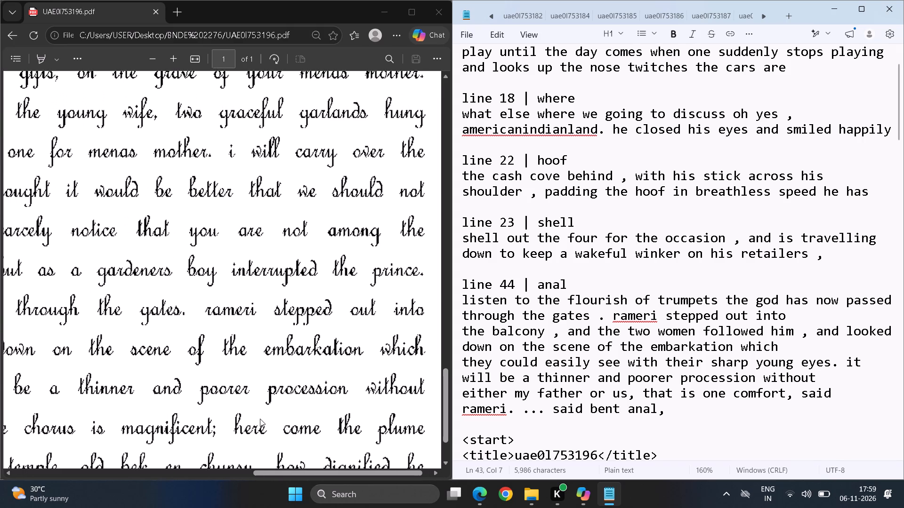
scroll(260, 419, "right", 3)
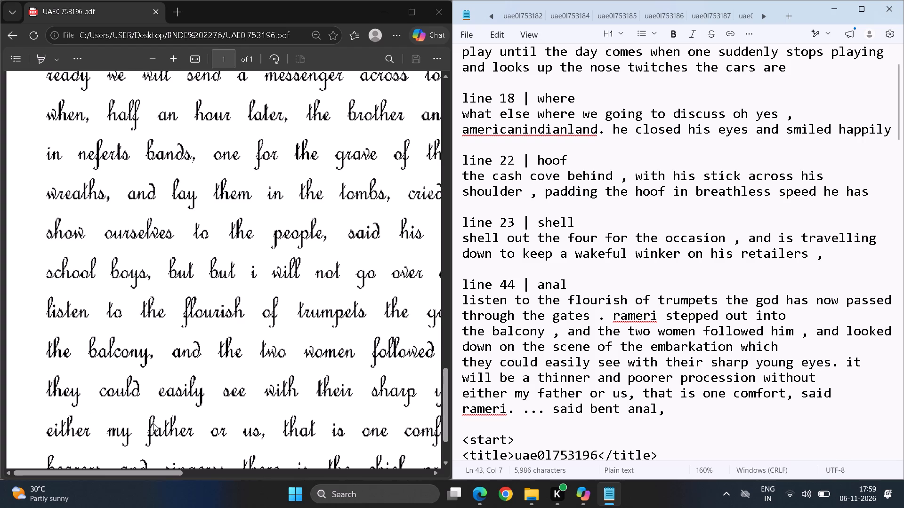
scroll(153, 423, "left", 4)
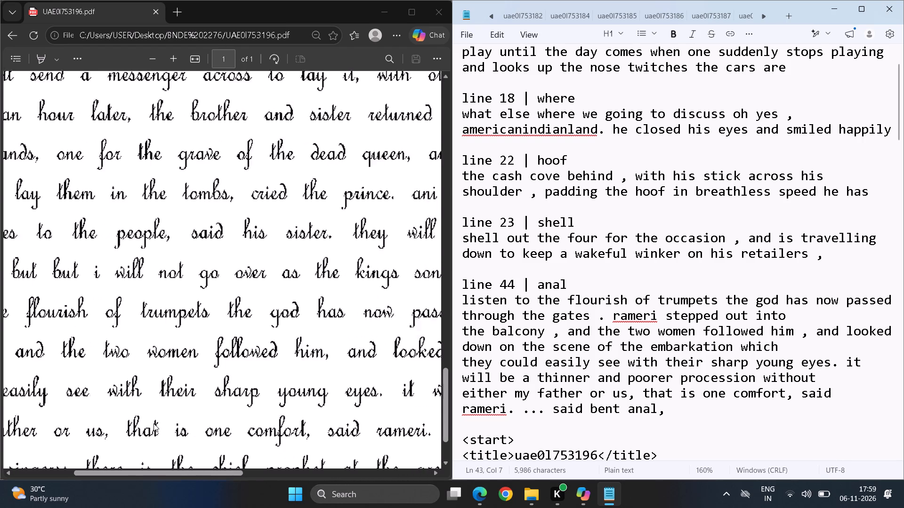
scroll(153, 423, "left", 2)
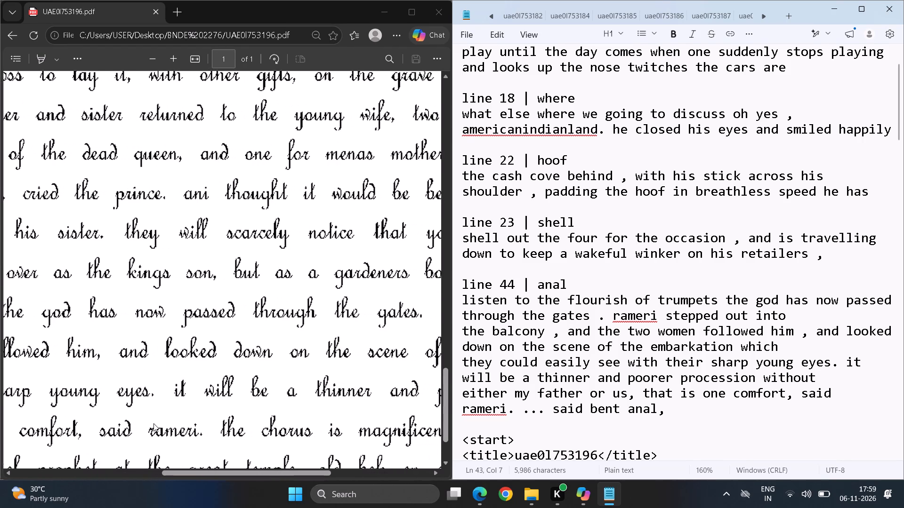
scroll(153, 423, "left", 2)
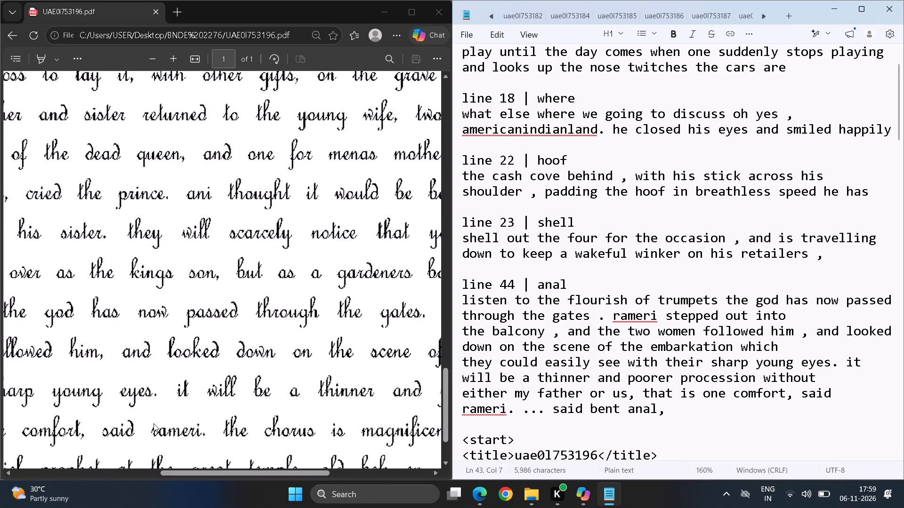
scroll(153, 423, "left", 1)
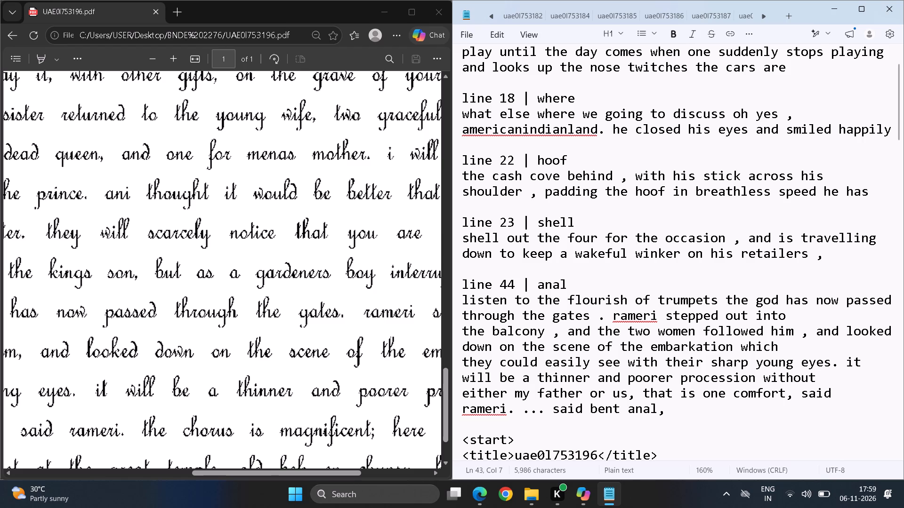
Examine the PDF's closing lines through "old bek en chunsu" for the phrase "said bent anal" from the line 44 entry.
scroll(218, 429, "down", 1)
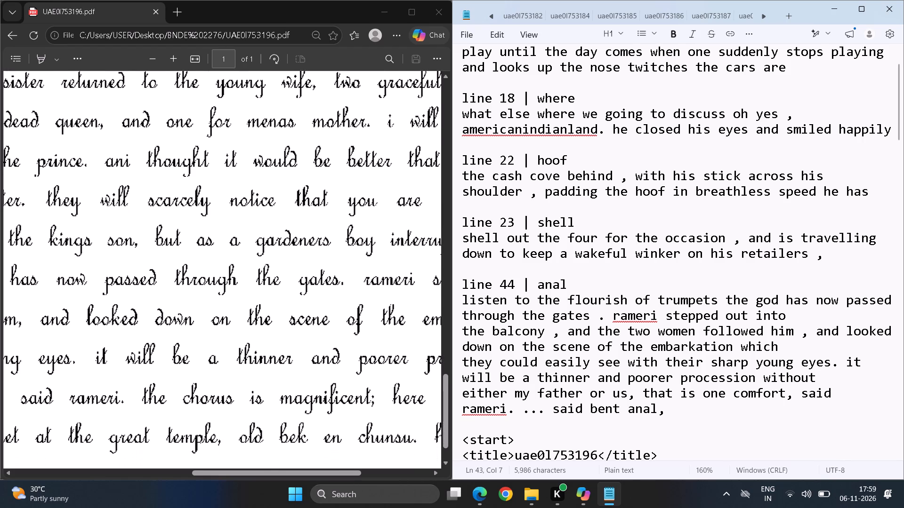
scroll(218, 429, "right", 6)
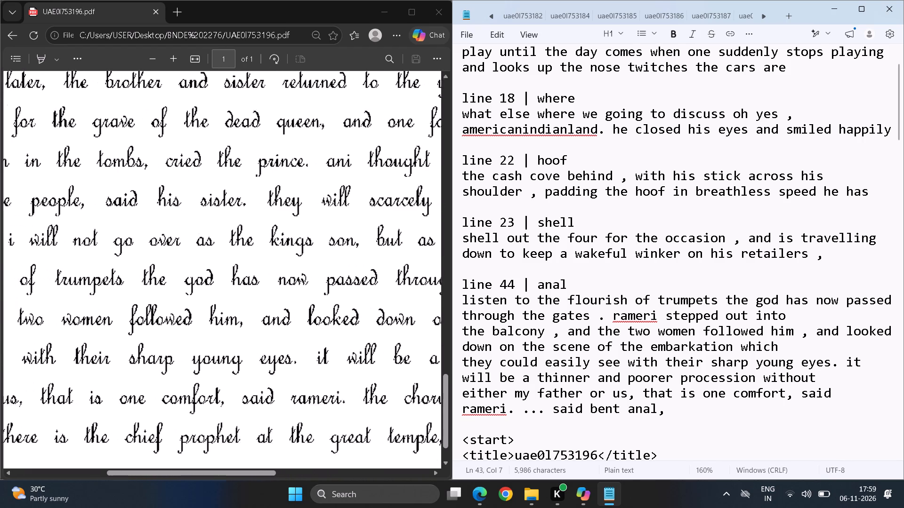
scroll(218, 429, "right", 2)
scroll(218, 429, "left", 1)
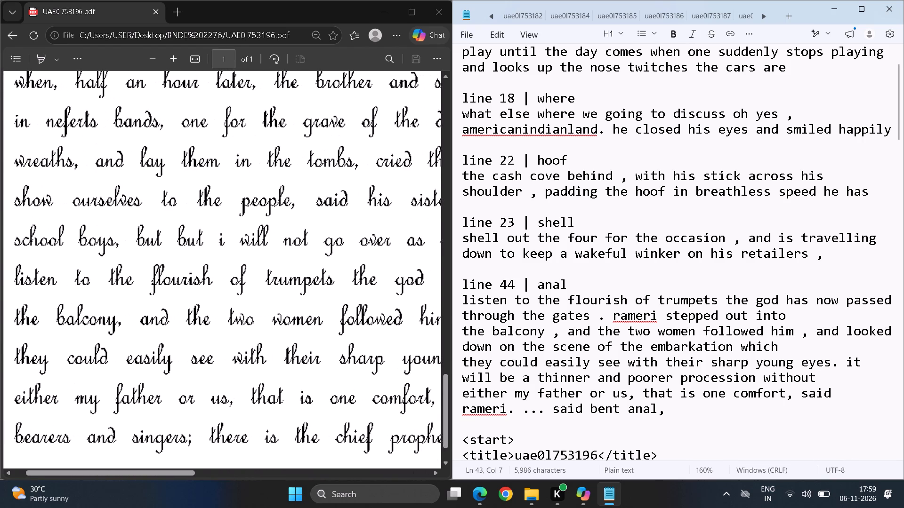
scroll(218, 429, "left", 4)
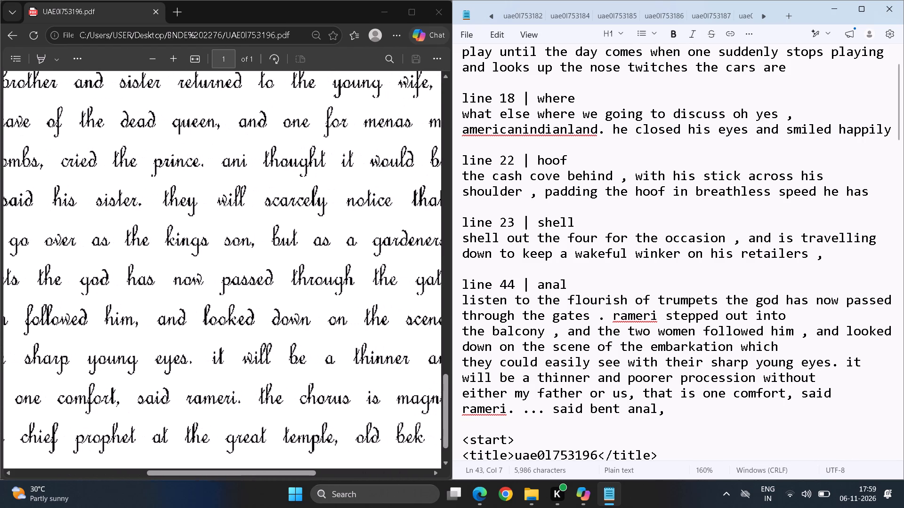
scroll(268, 419, "left", 2)
scroll(268, 419, "down", 1)
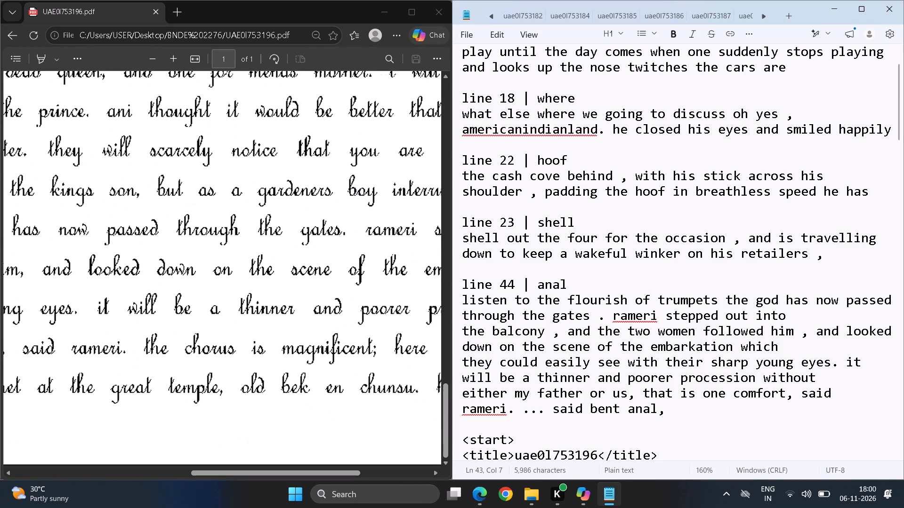
scroll(268, 419, "down", 1)
scroll(265, 387, "right", 1)
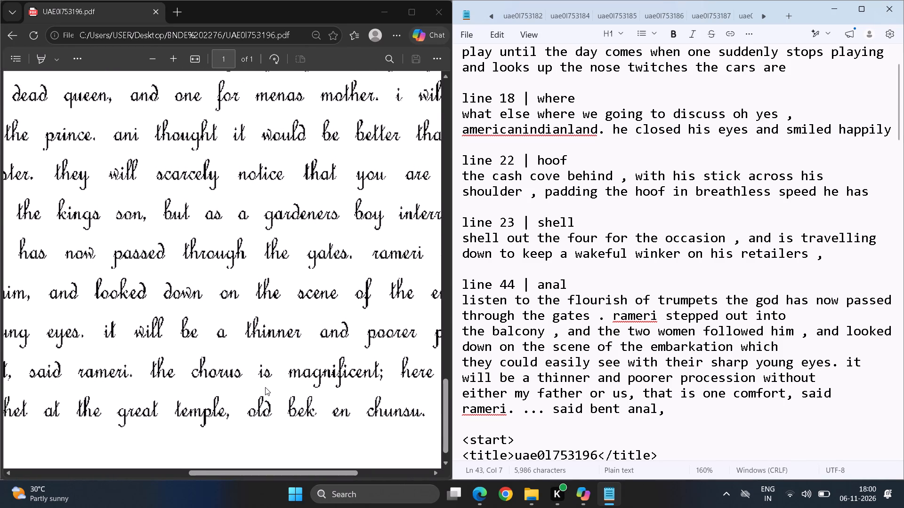
scroll(265, 387, "right", 2)
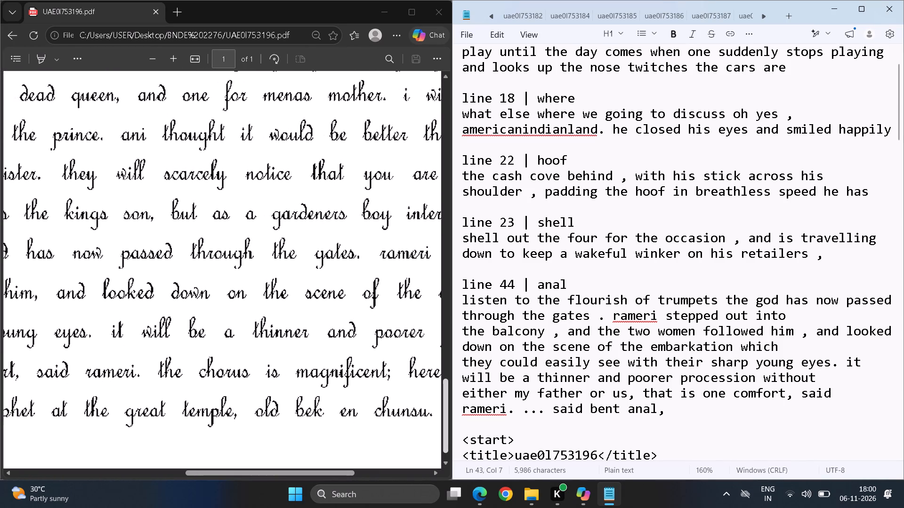
Compare the HTML text's closing lines, from "when, half an hour later" to "how dignified he", with the PDF.
scroll(570, 407, "down", 10)
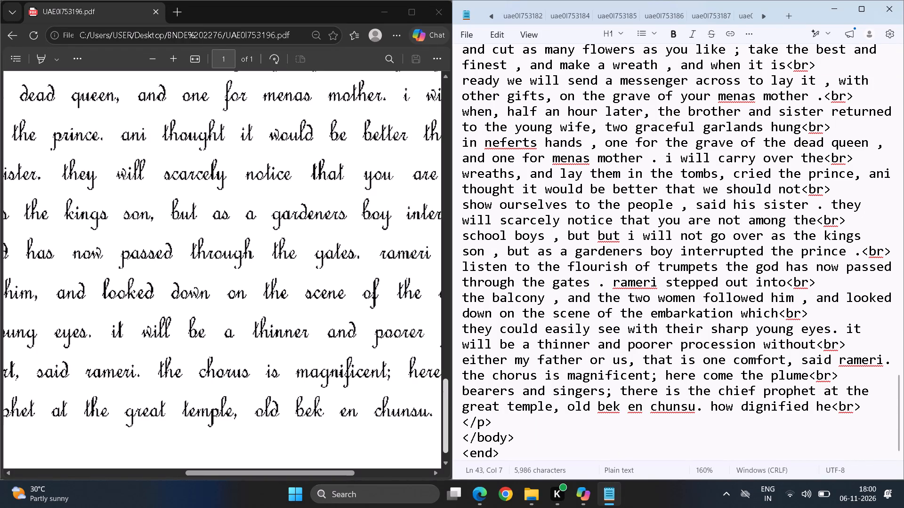
scroll(413, 384, "left", 2)
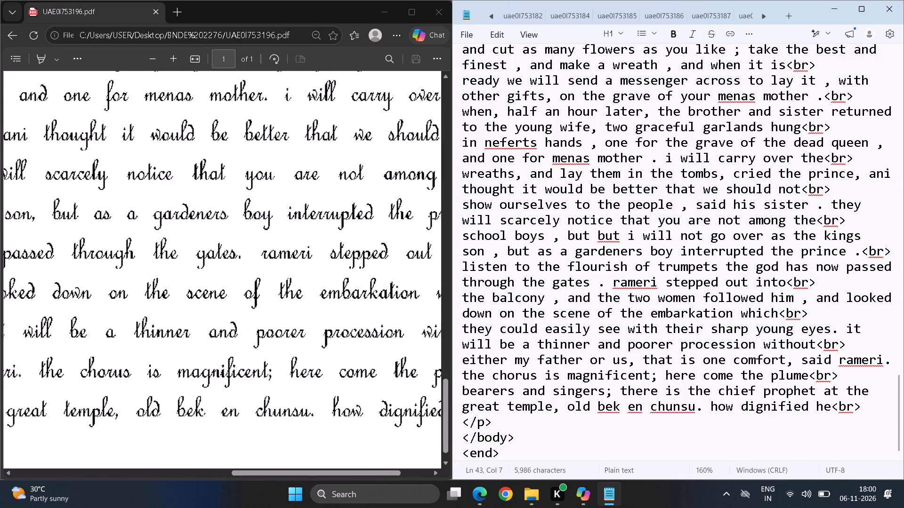
scroll(413, 384, "left", 1)
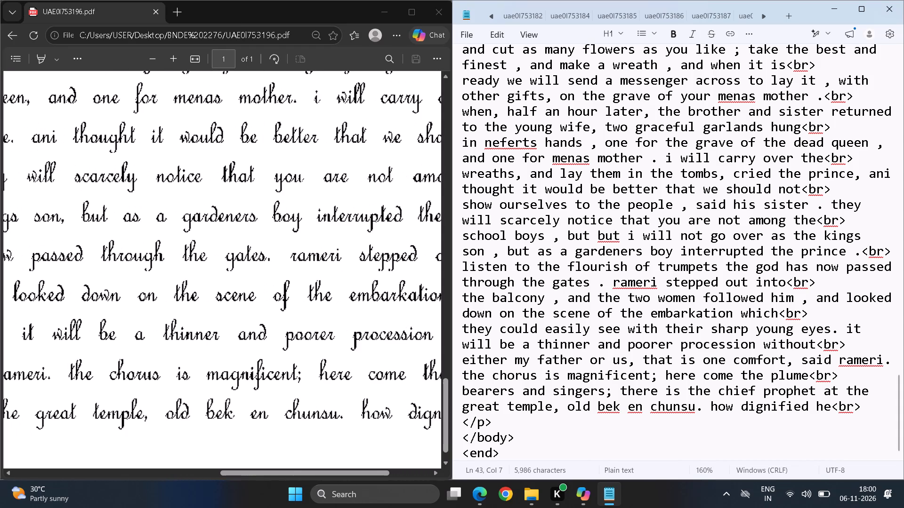
scroll(310, 392, "right", 1)
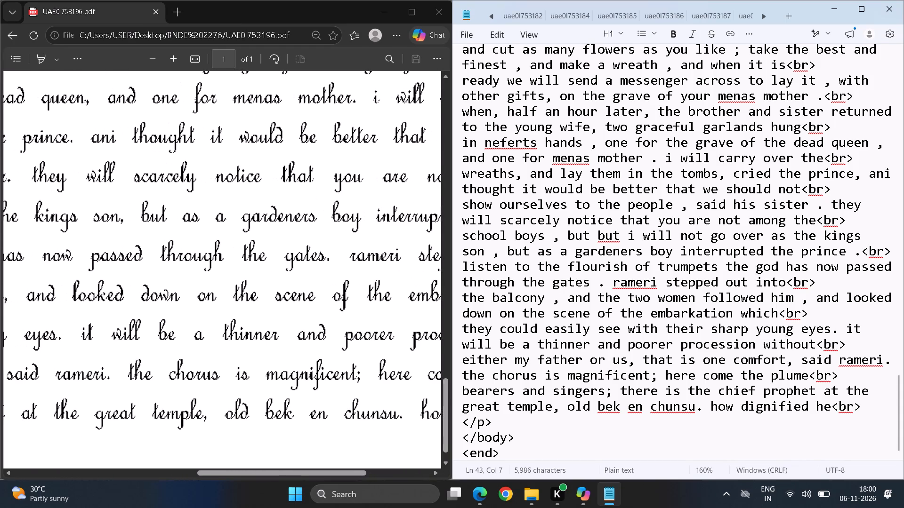
scroll(310, 392, "right", 3)
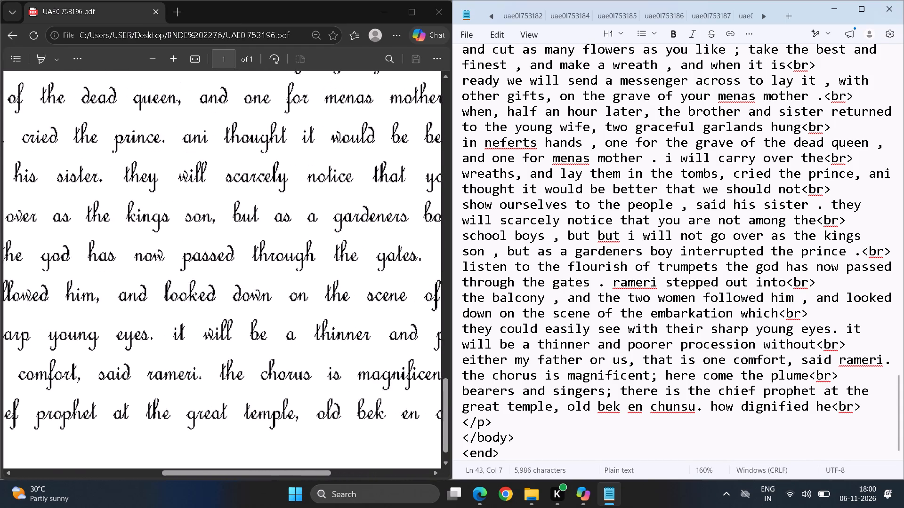
scroll(310, 392, "right", 4)
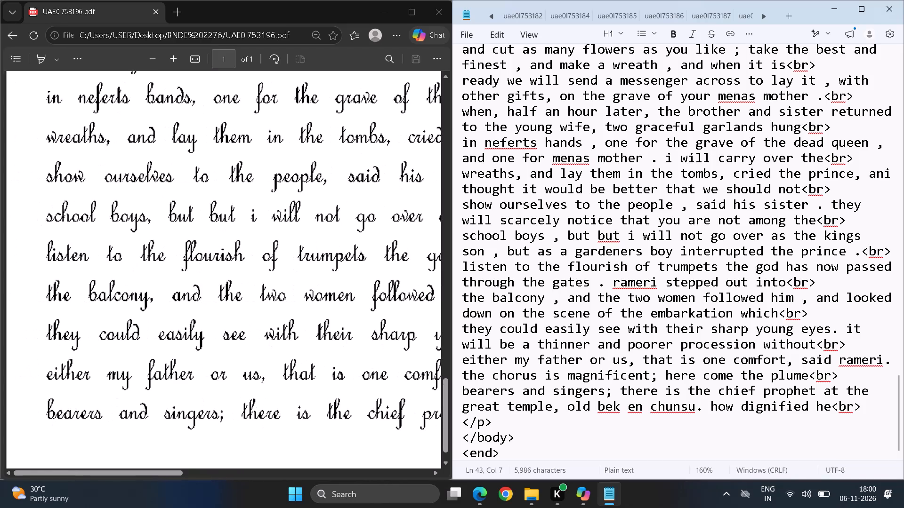
Reread the mistake list's line 44 "anal" entry and check it against the closing lines of the HTML text and PDF.
scroll(649, 358, "up", 8)
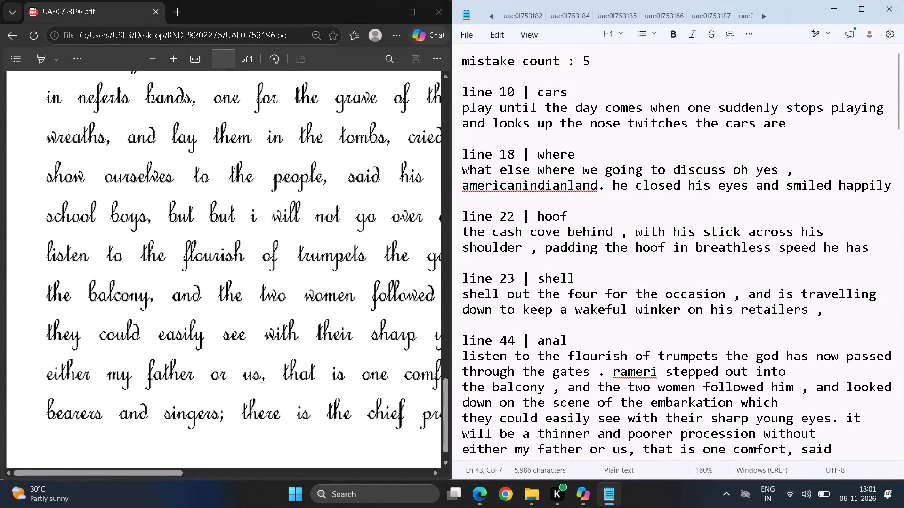
scroll(736, 376, "down", 1)
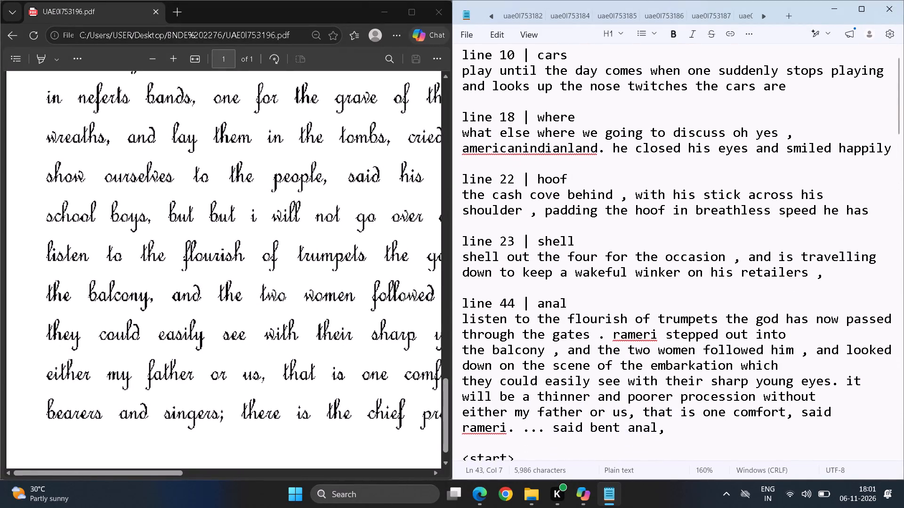
scroll(736, 376, "down", 1)
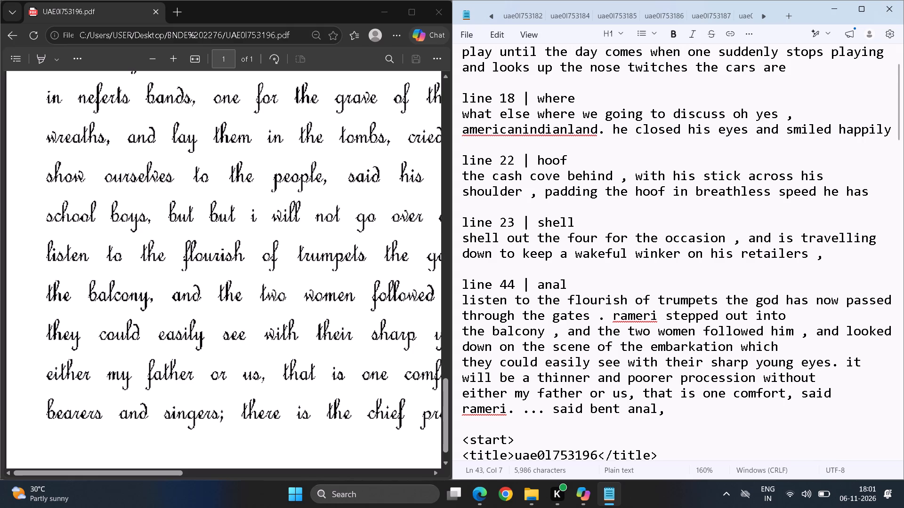
scroll(708, 410, "down", 8)
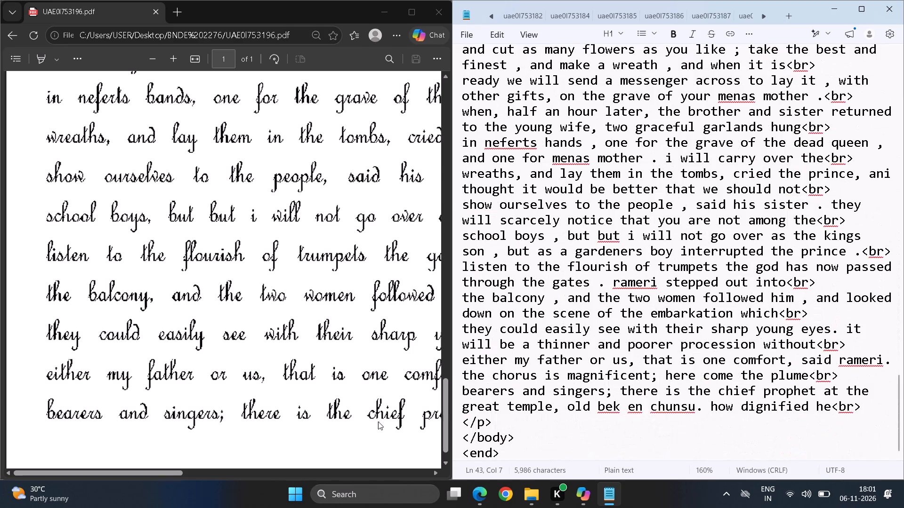
scroll(308, 411, "left", 5)
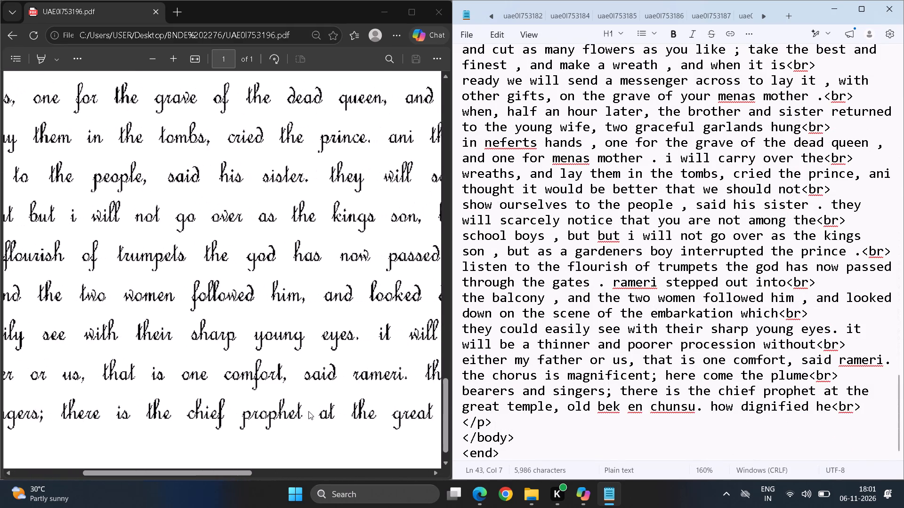
scroll(308, 411, "left", 2)
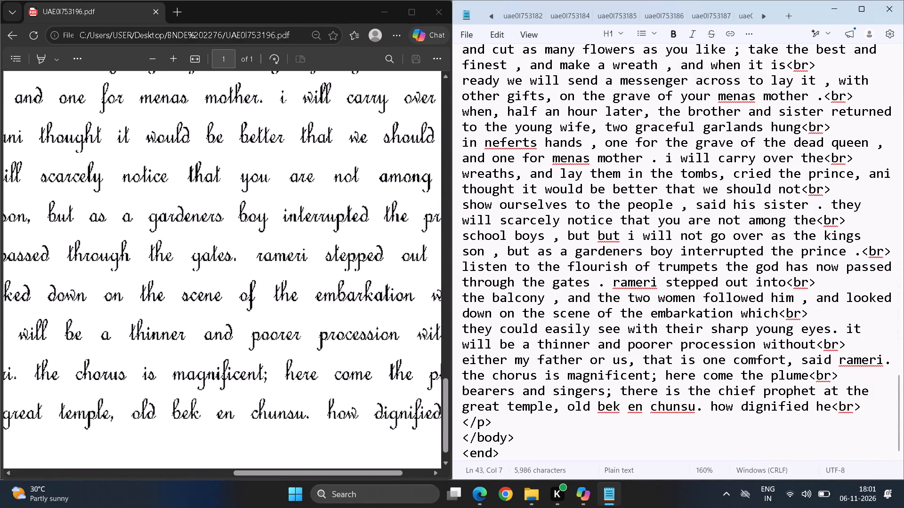
scroll(352, 373, "left", 1)
scroll(352, 373, "right", 2)
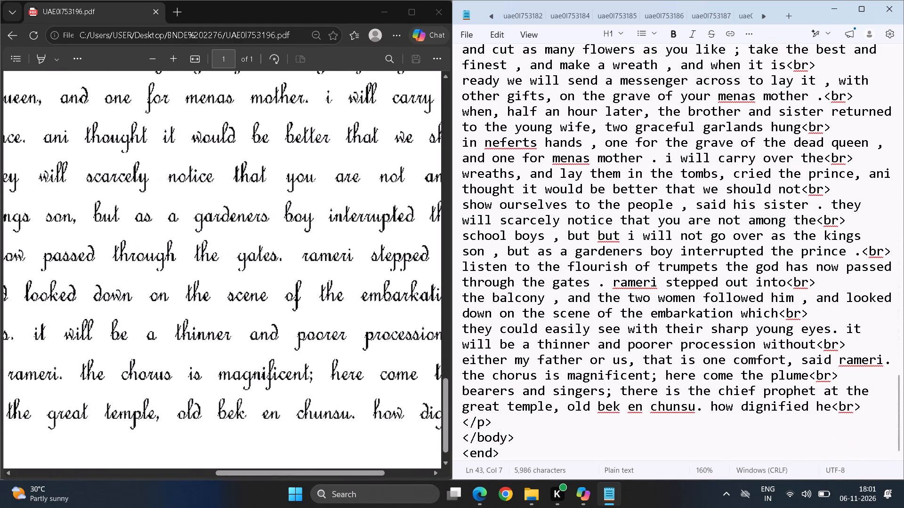
scroll(352, 373, "right", 3)
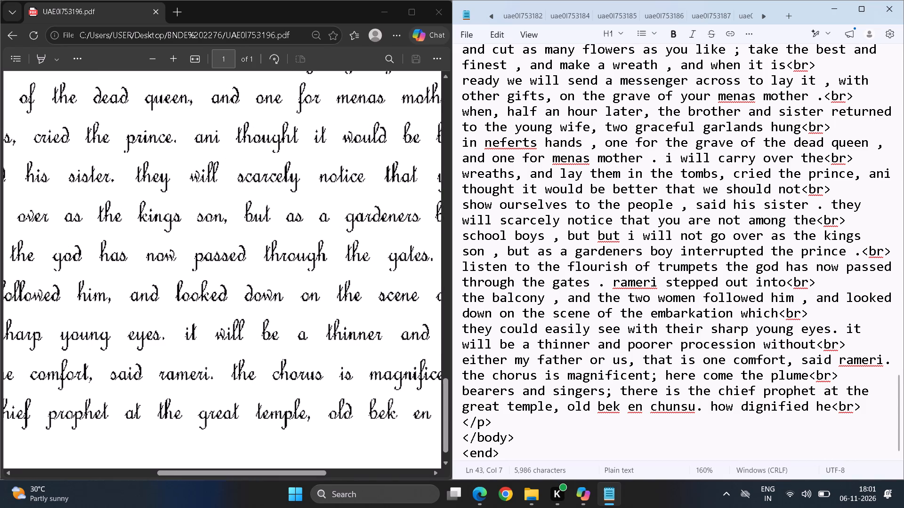
scroll(352, 373, "right", 1)
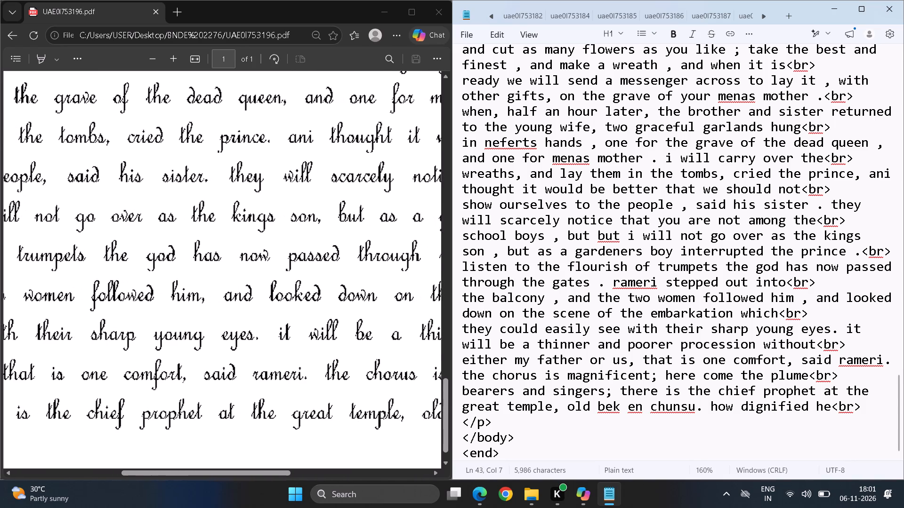
scroll(317, 343, "left", 1)
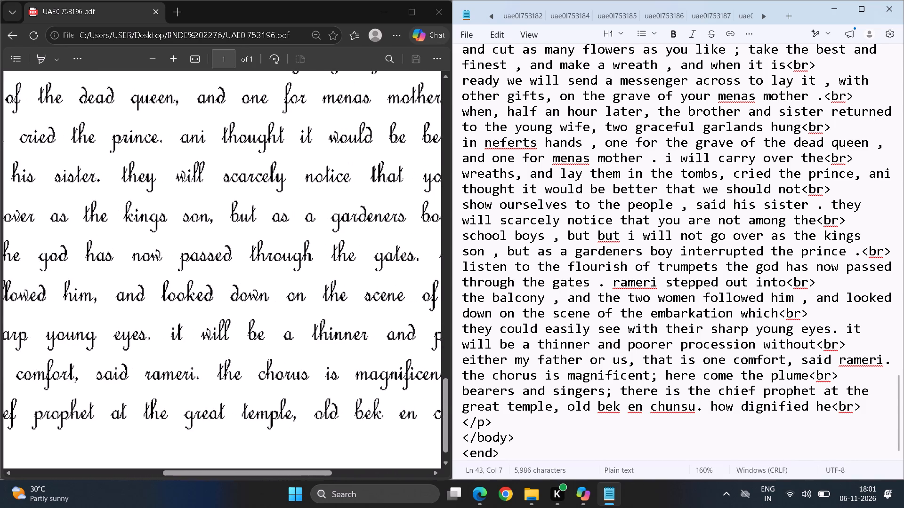
scroll(317, 343, "left", 4)
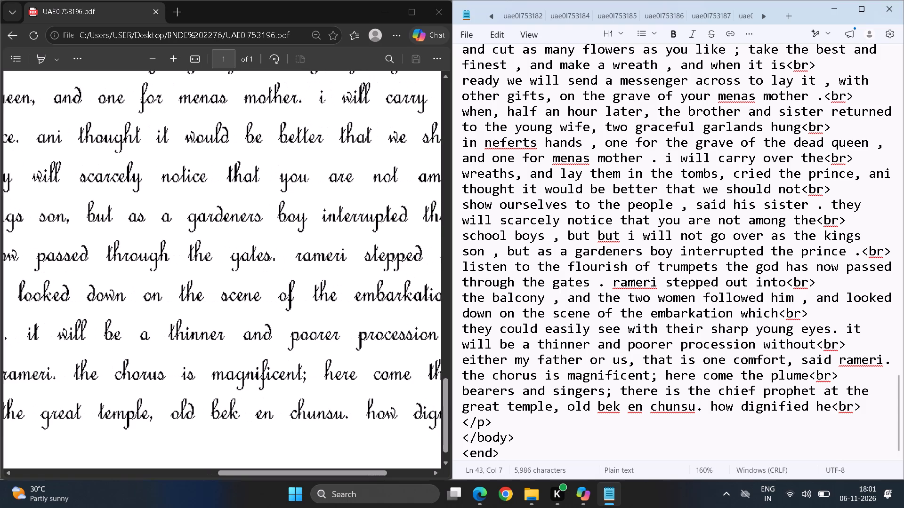
scroll(317, 343, "left", 3)
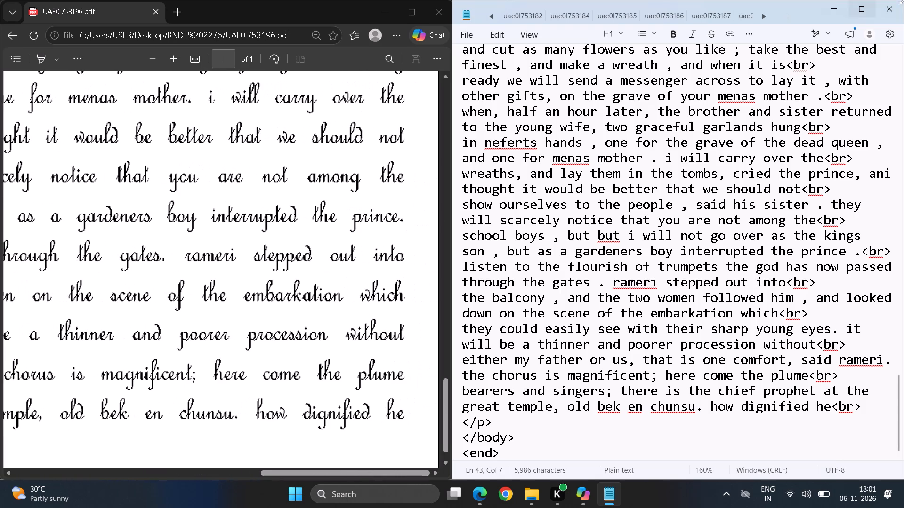
Maximize the text editor window and copy the page name uae0l753196 from the HTML title tag.
left_click(861, 14)
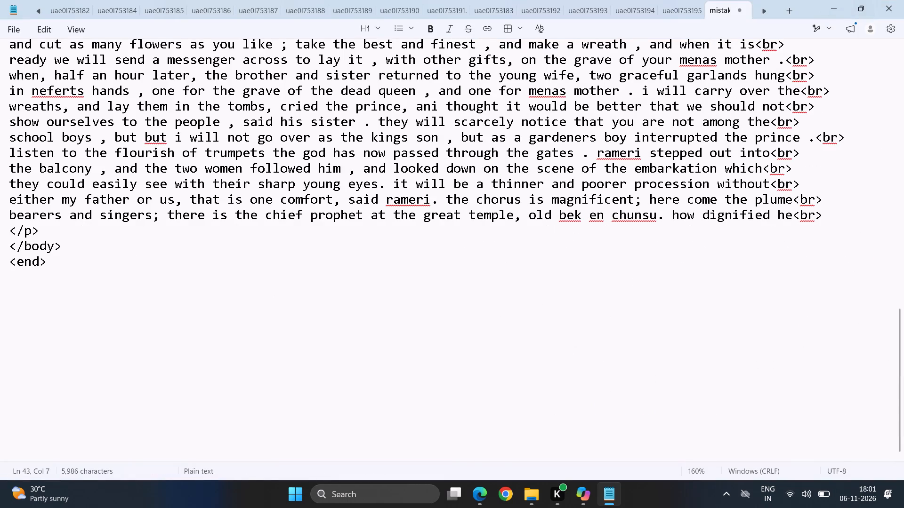
scroll(457, 209, "up", 6)
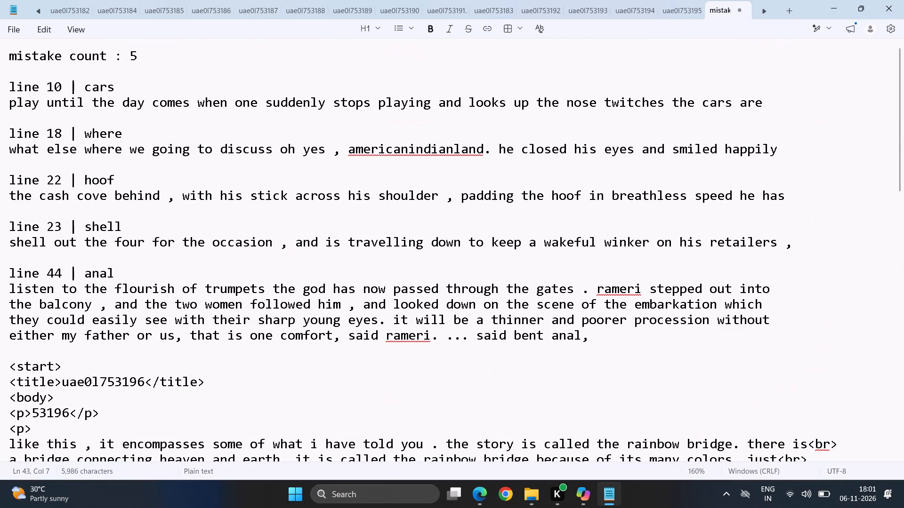
left_click_drag(142, 383, 65, 378)
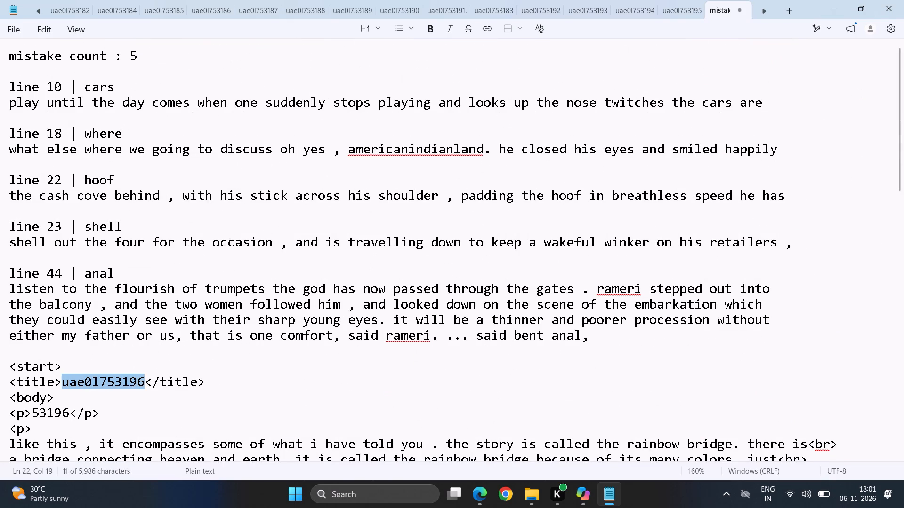
left_click_drag(65, 378, 64, 378)
right_click(80, 382)
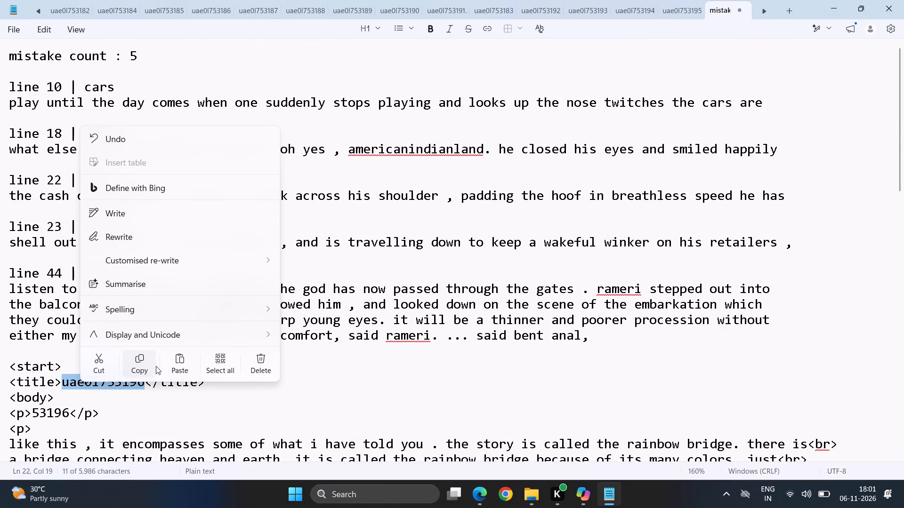
left_click(138, 366)
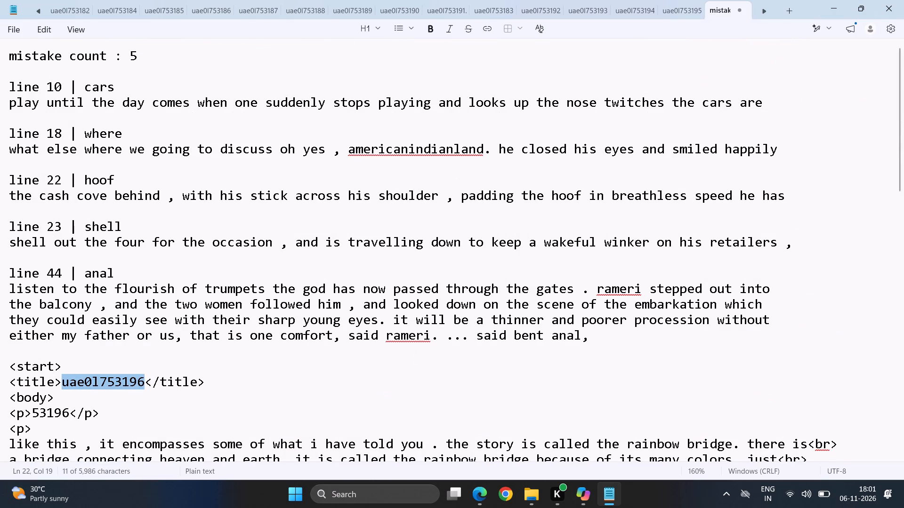
Delete the mistake count and all flagged-line entries above the <start> tag.
left_click_drag(11, 365, 3, 86)
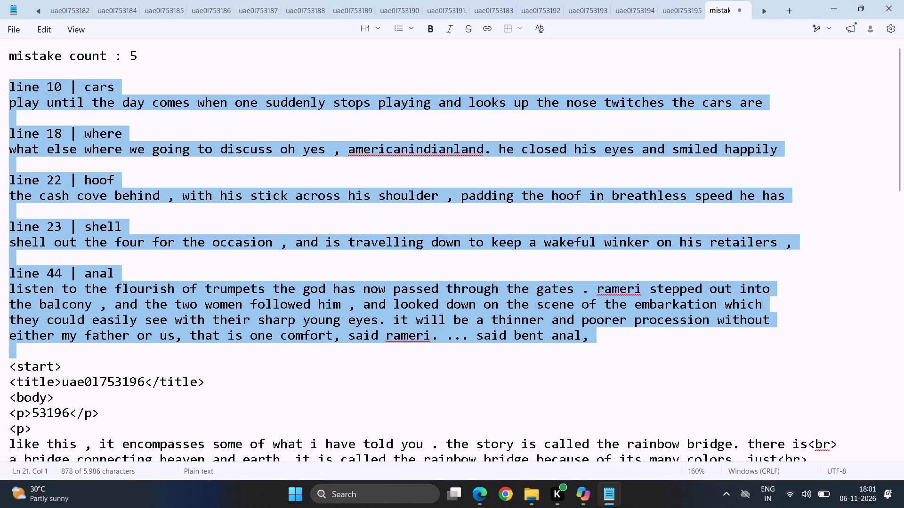
left_click_drag(3, 86, 3, 33)
key("BackSpace")
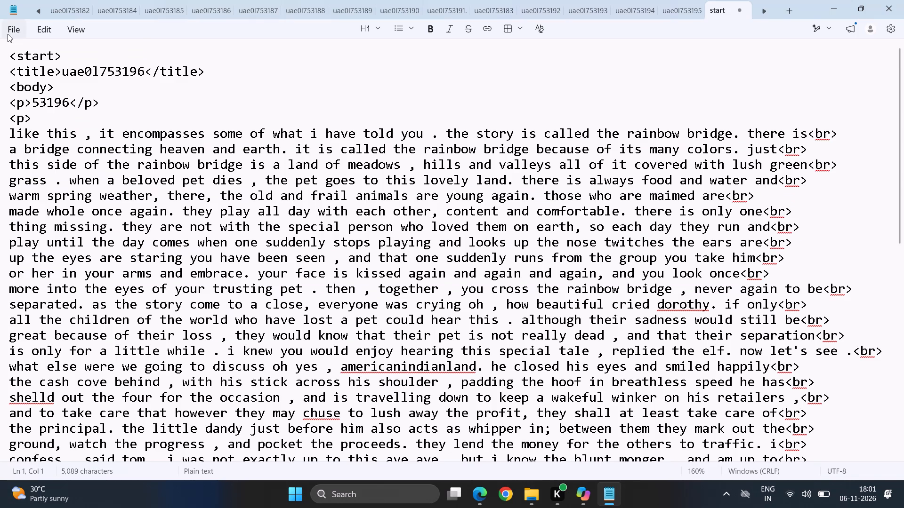
Save the corrected page text as uae0l753196.html in the 3-11-26 folder and open a new blank tab.
left_click(8, 34)
left_click(39, 167)
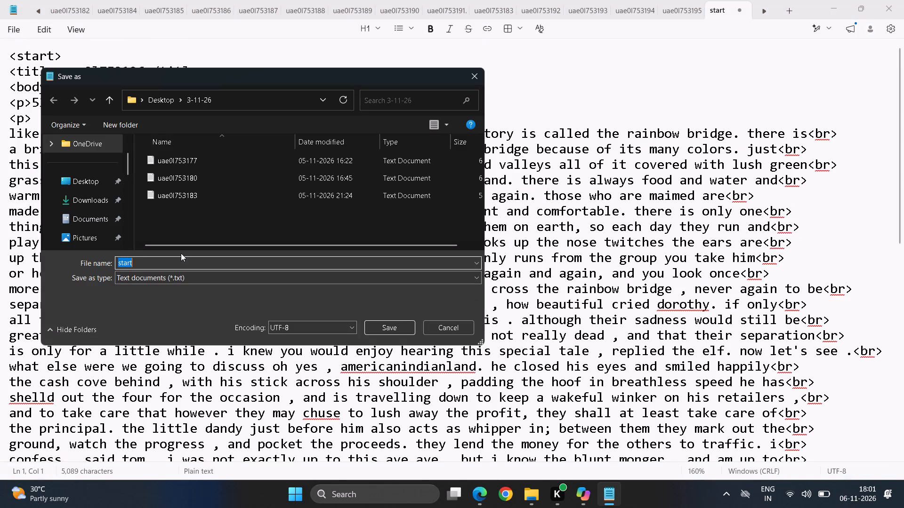
key("BackSpace")
key("ctrl+v")
type(".ht,")
key("BackSpace")
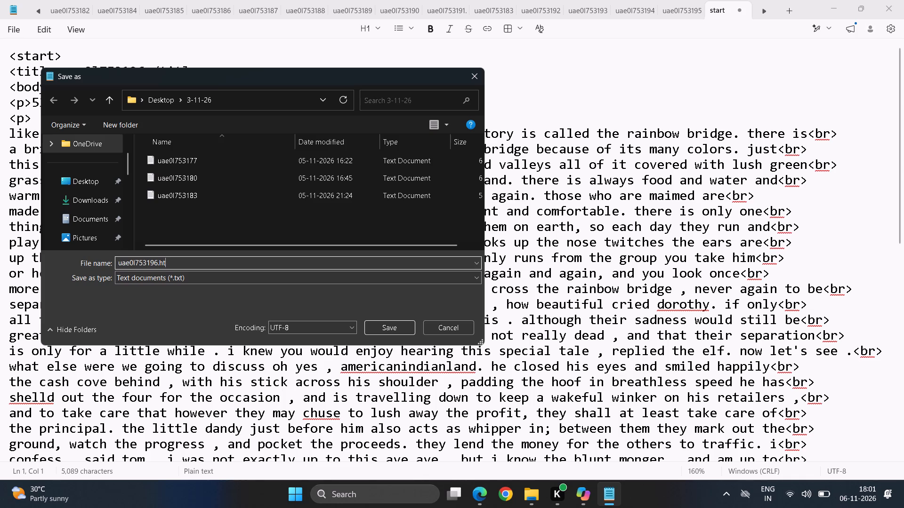
type("ml")
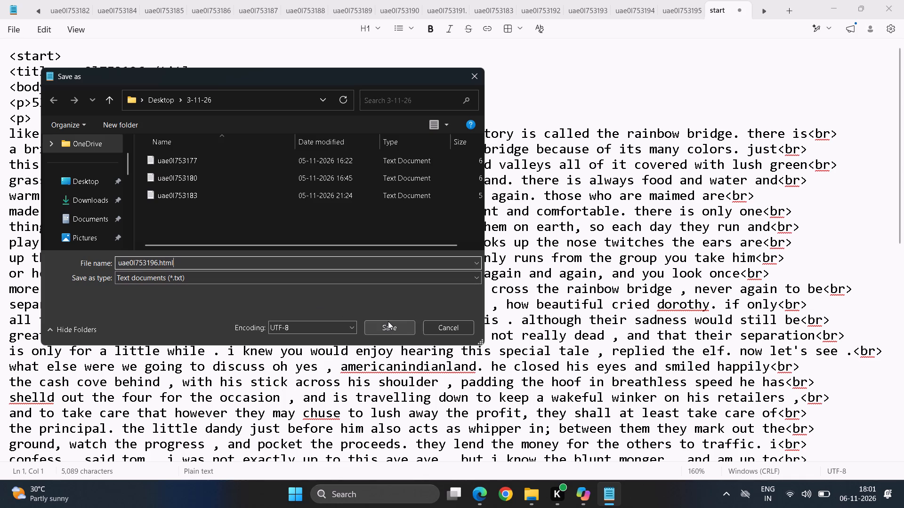
left_click(388, 323)
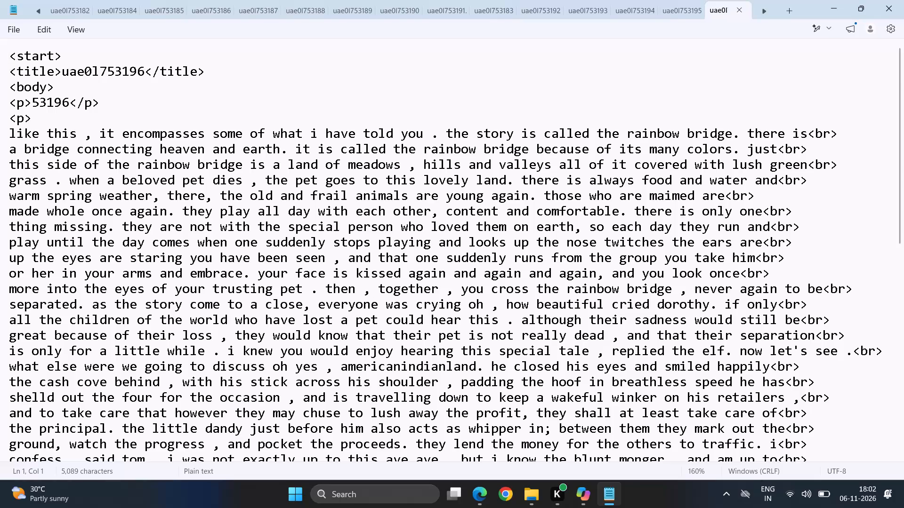
left_click(788, 13)
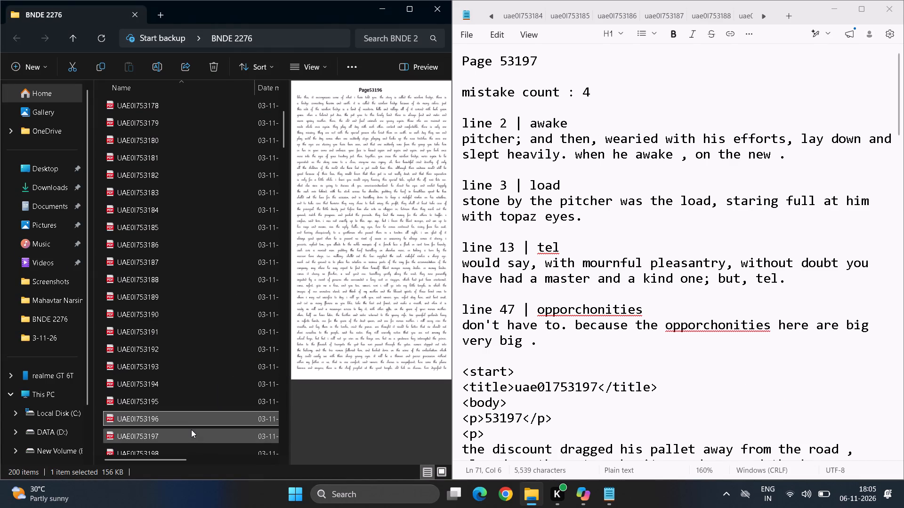
double_click(191, 429)
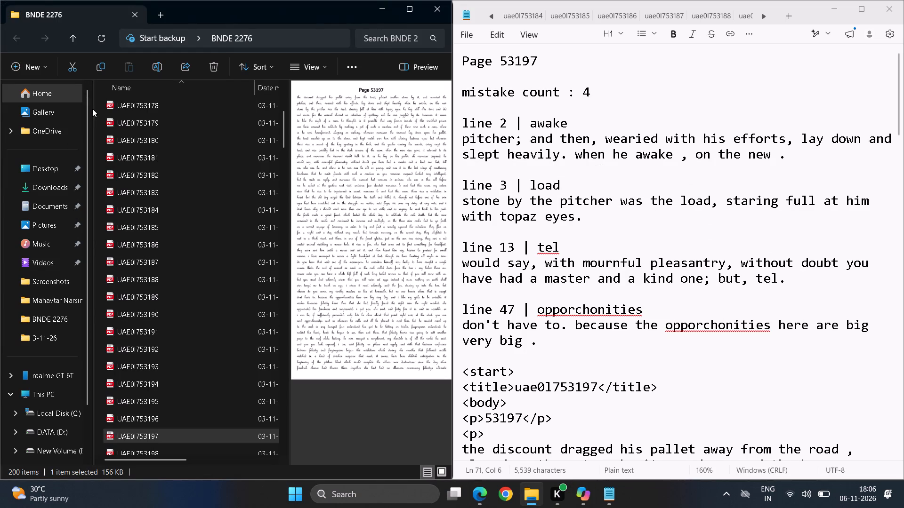
scroll(105, 119, "up", 6)
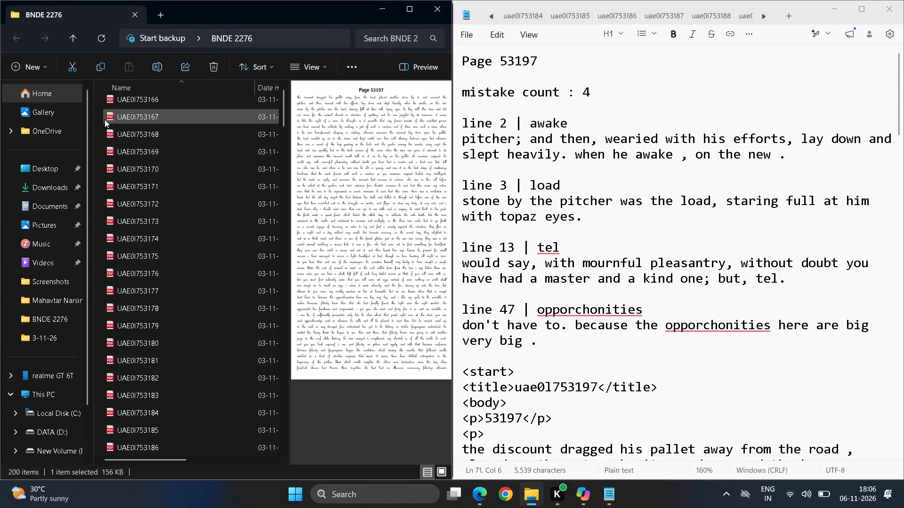
scroll(166, 170, "up", 2)
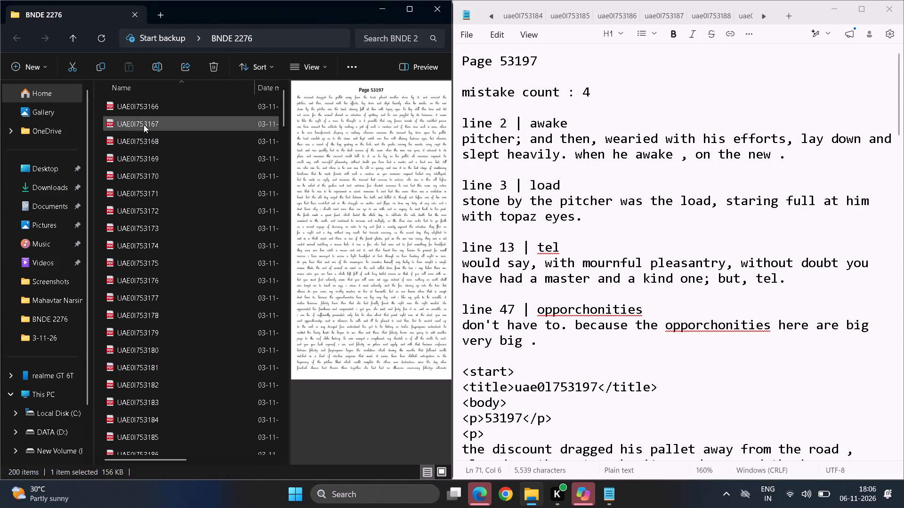
left_click_drag(97, 103, 129, 385)
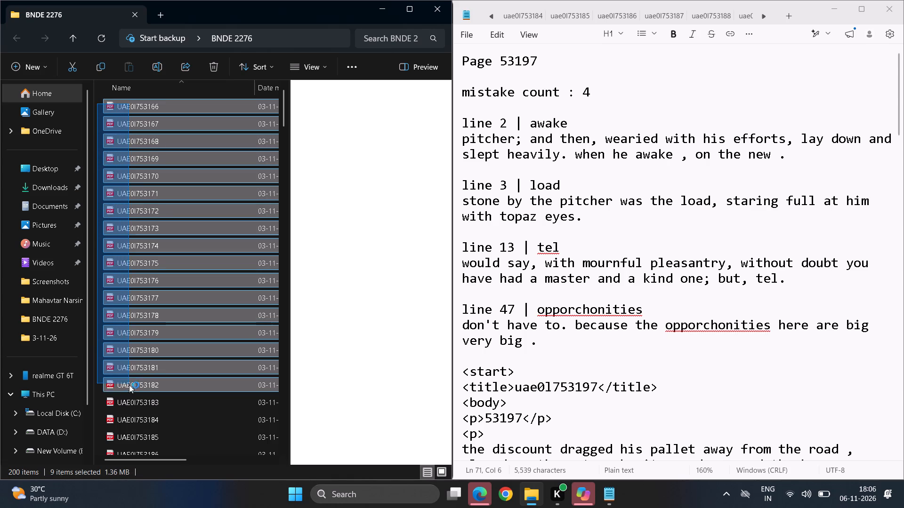
left_click_drag(129, 385, 132, 498)
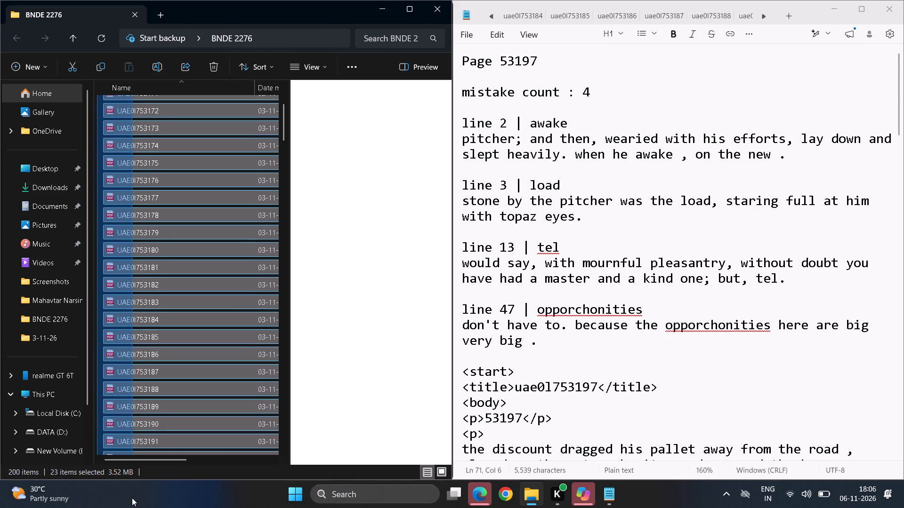
left_click_drag(132, 498, 146, 259)
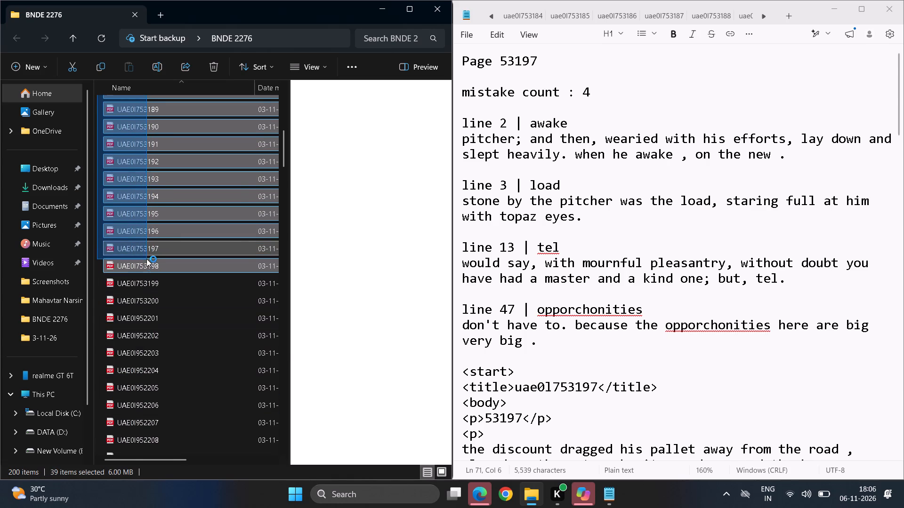
left_click_drag(146, 259, 143, 249)
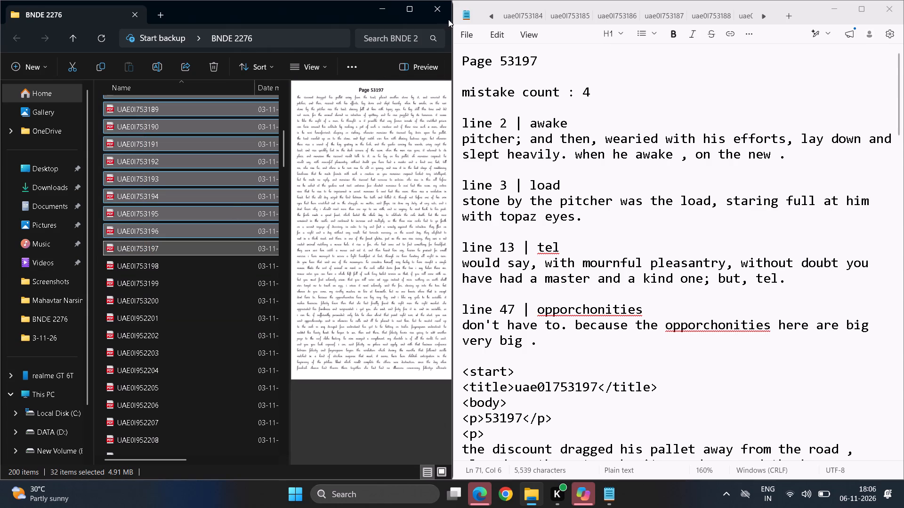
left_click(450, 16)
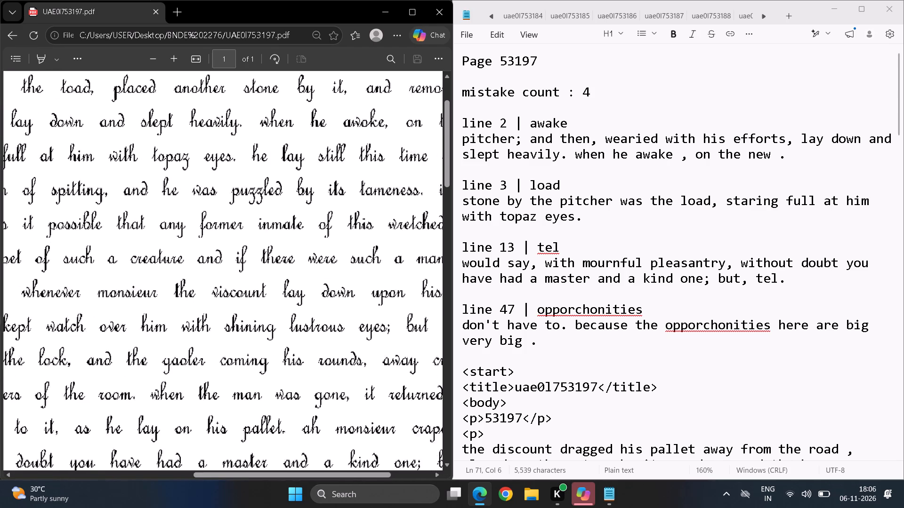
Compare line 2 with the enlarged PDF and change "awake" to "awoke" in the page 53197 HTML text.
scroll(374, 158, "up", 2)
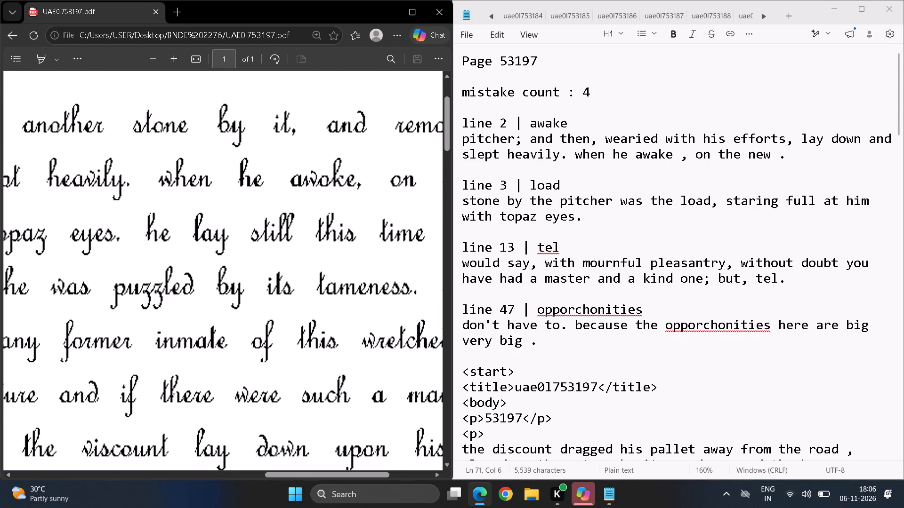
scroll(821, 326, "down", 1)
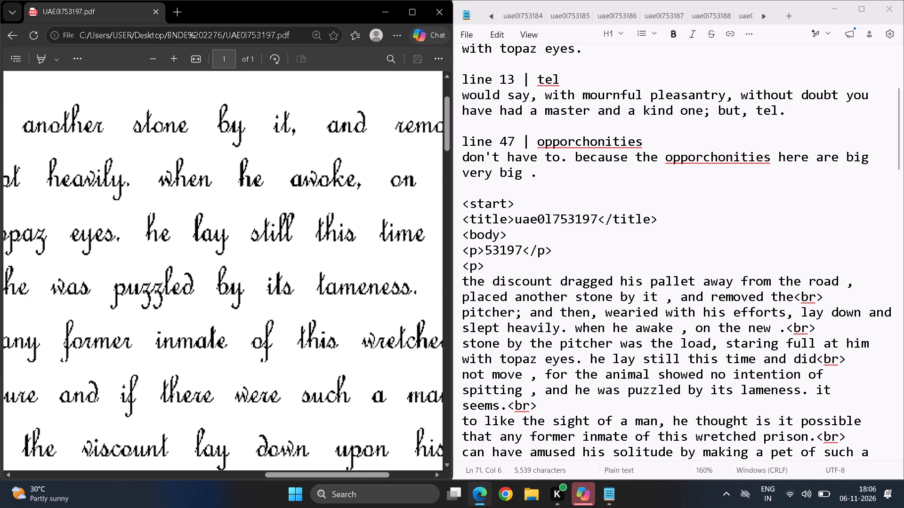
scroll(331, 236, "left", 4)
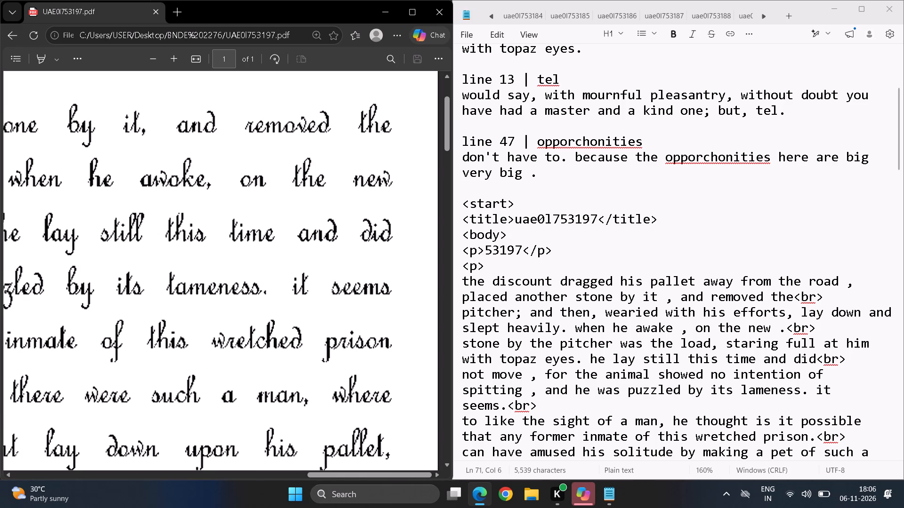
left_click(656, 328)
key("BackSpace")
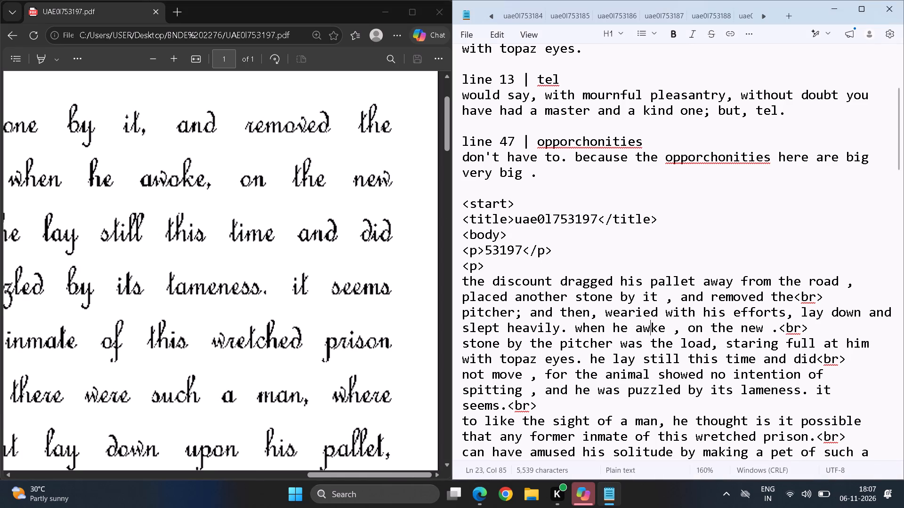
key("o")
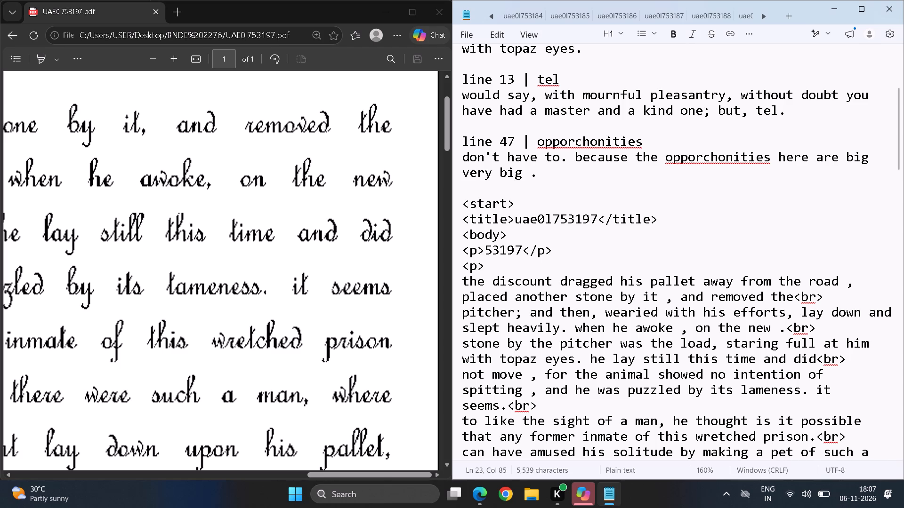
Compare line 3 with the enlarged PDF and change "load" to "toad" after "stone by the pitcher was the" in the HTML text.
scroll(731, 191, "up", 1)
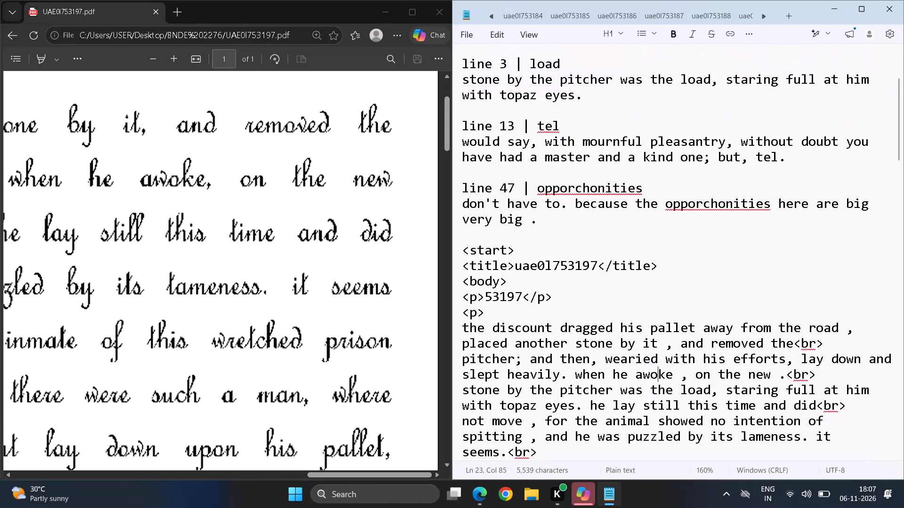
scroll(731, 191, "up", 1)
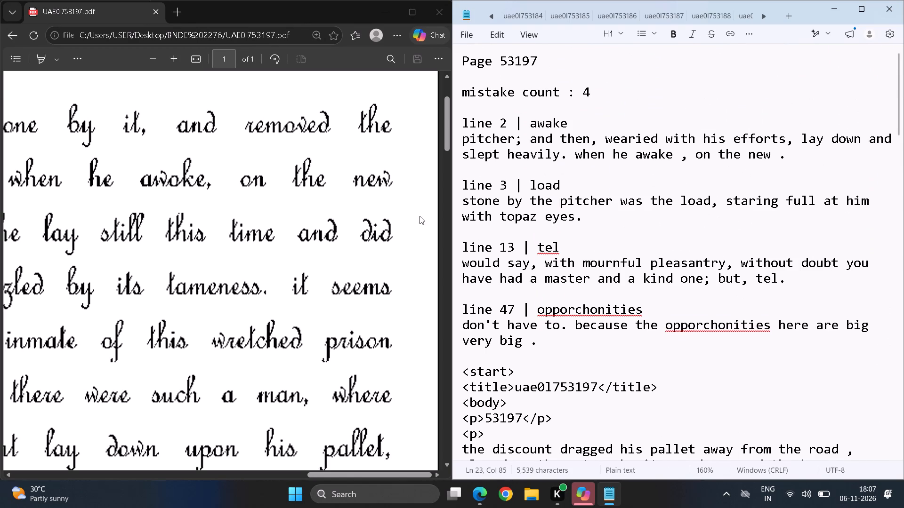
scroll(190, 247, "right", 6)
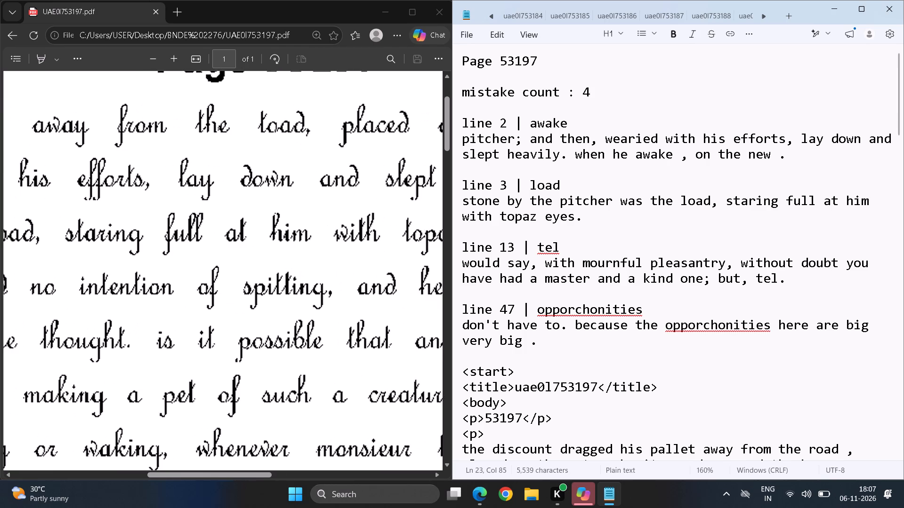
scroll(190, 247, "right", 3)
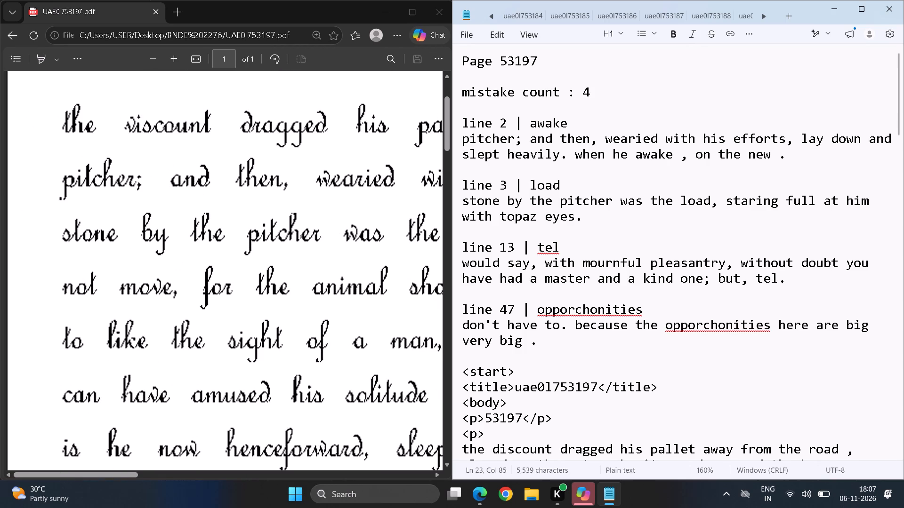
scroll(282, 252, "left", 1)
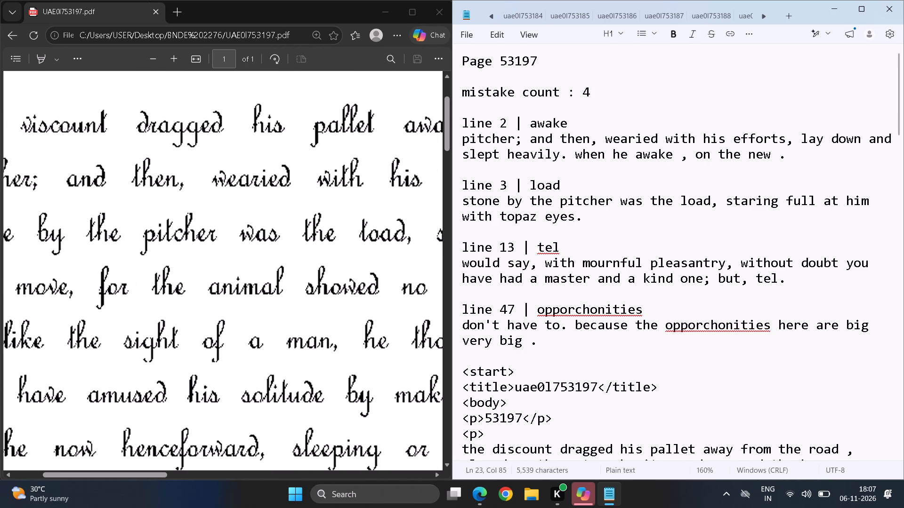
scroll(282, 252, "left", 5)
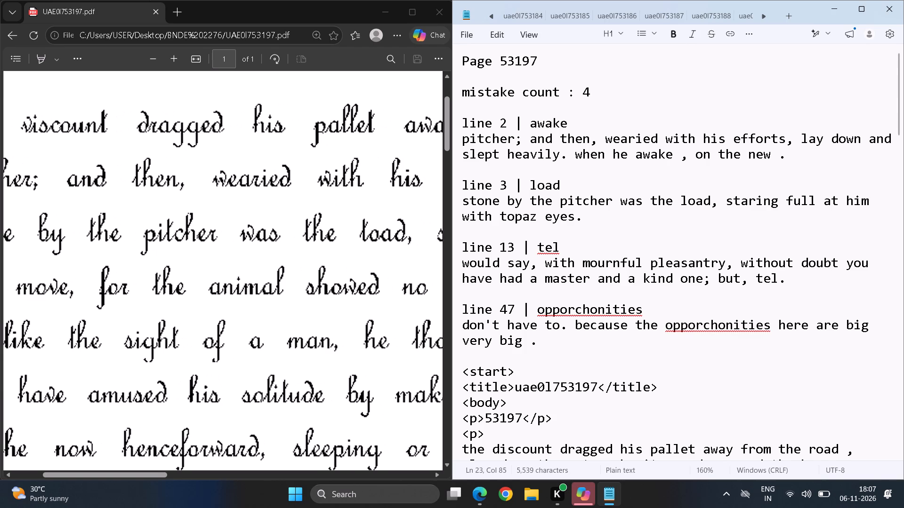
scroll(282, 252, "left", 1)
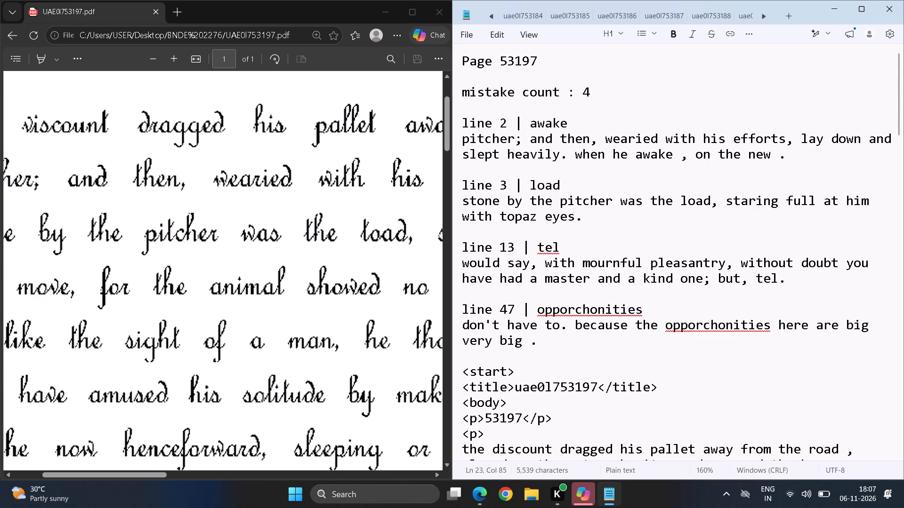
scroll(291, 267, "right", 2)
scroll(581, 398, "down", 1)
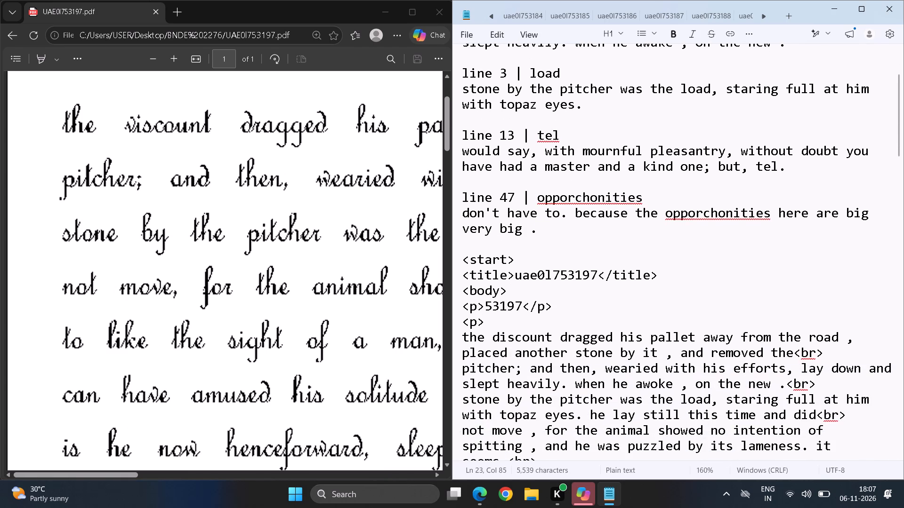
scroll(581, 398, "down", 1)
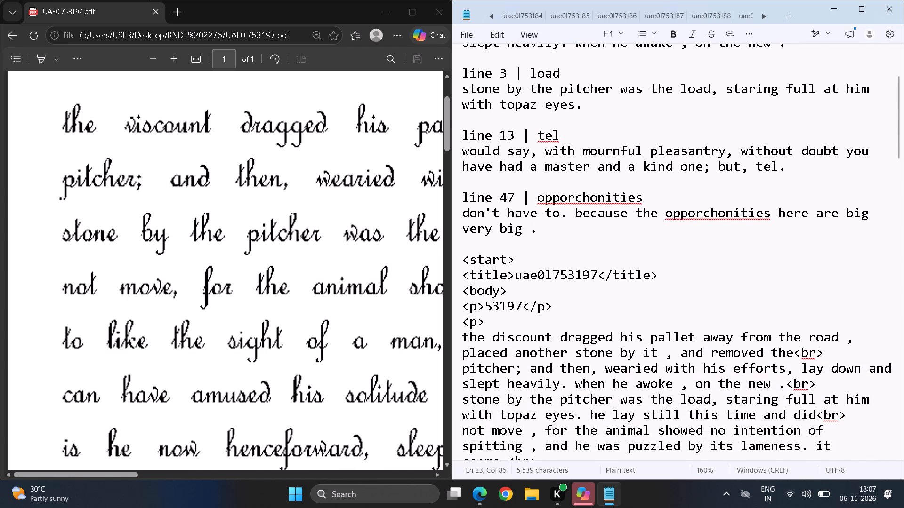
left_click(686, 400)
key("BackSpace")
key("t")
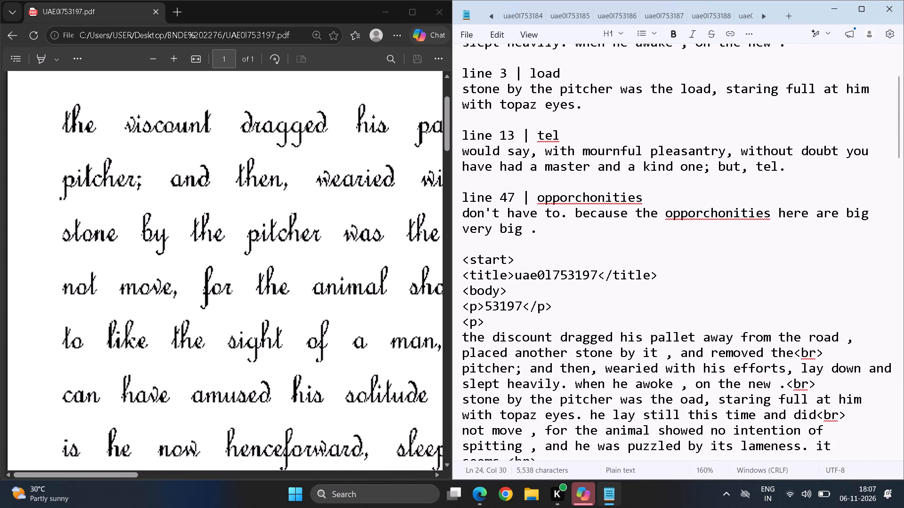
Compare line 13 with the PDF and change "tel" to "tell" after "a kind one; but," in the HTML text.
scroll(718, 375, "up", 1)
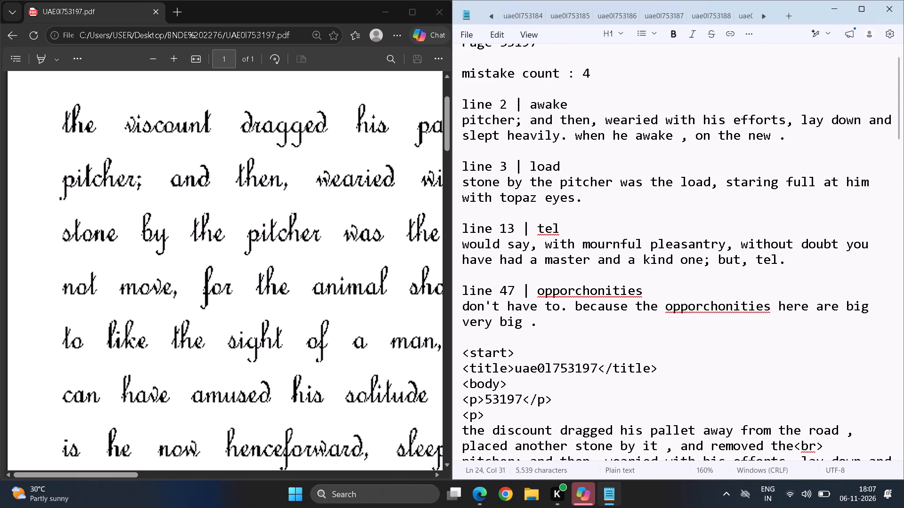
scroll(302, 303, "down", 2)
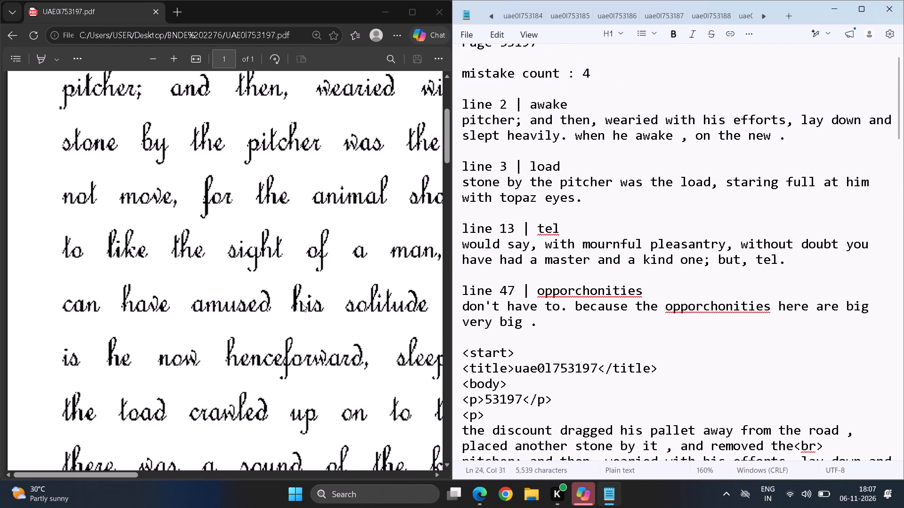
scroll(302, 303, "down", 3)
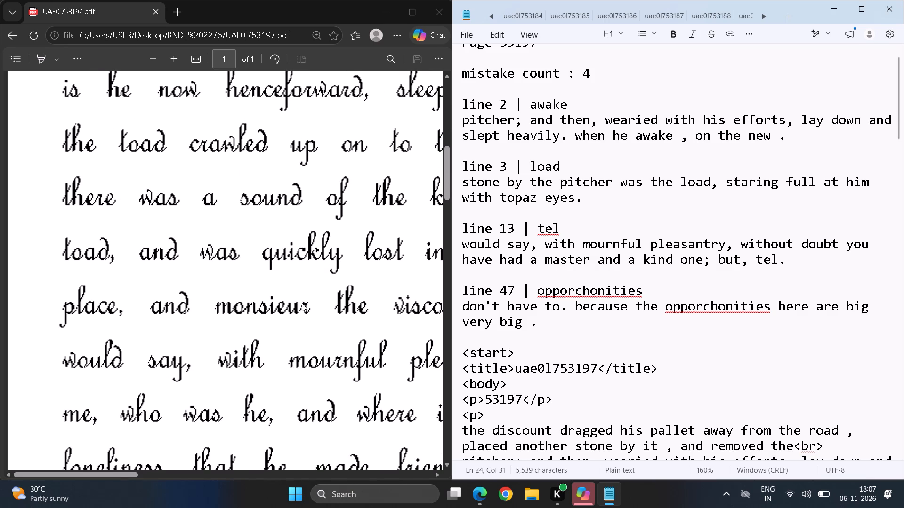
scroll(280, 343, "left", 8)
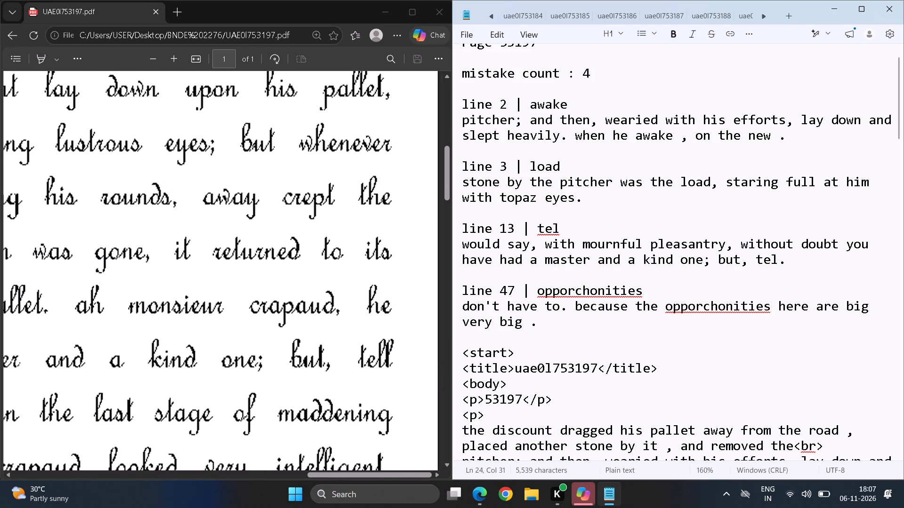
scroll(601, 329, "down", 2)
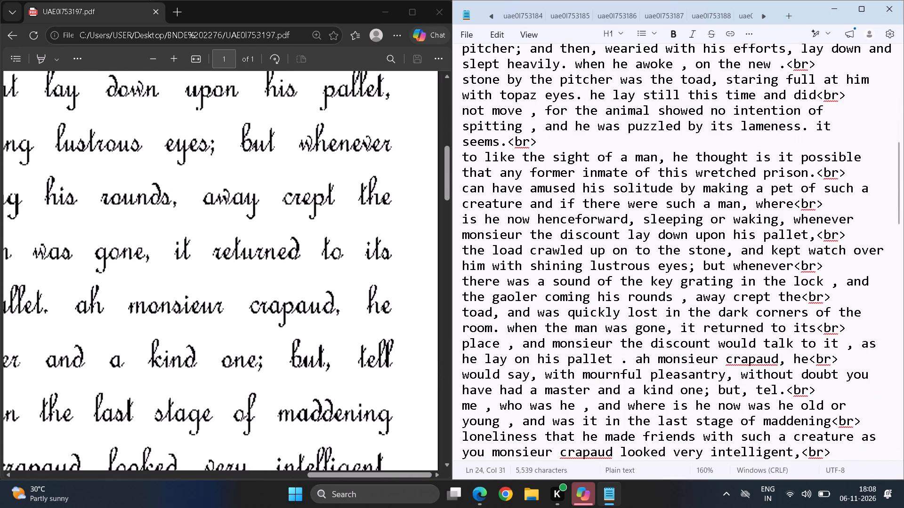
left_click(777, 389)
key("l")
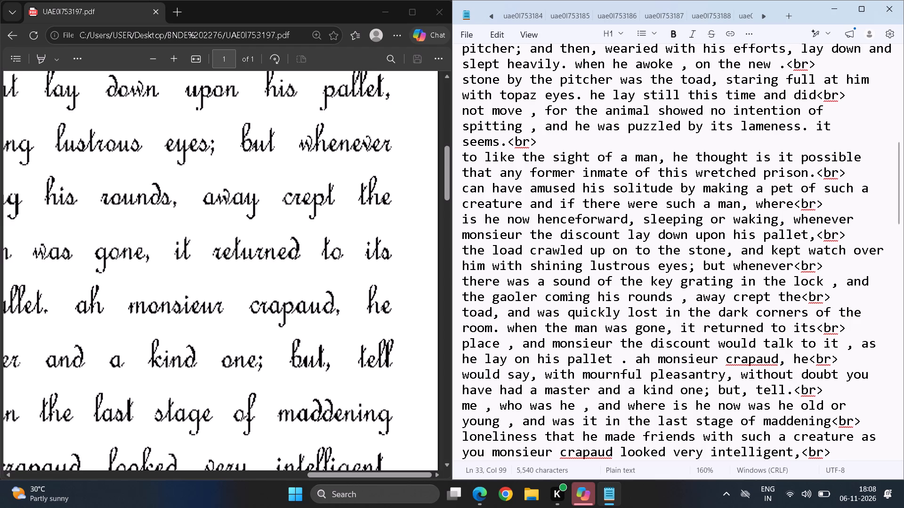
Compare the line 47 mistake with the enlarged PDF and change "opporchonilys" to "opporchoonities" between "send" and "card" in the HTML text.
scroll(807, 364, "up", 6)
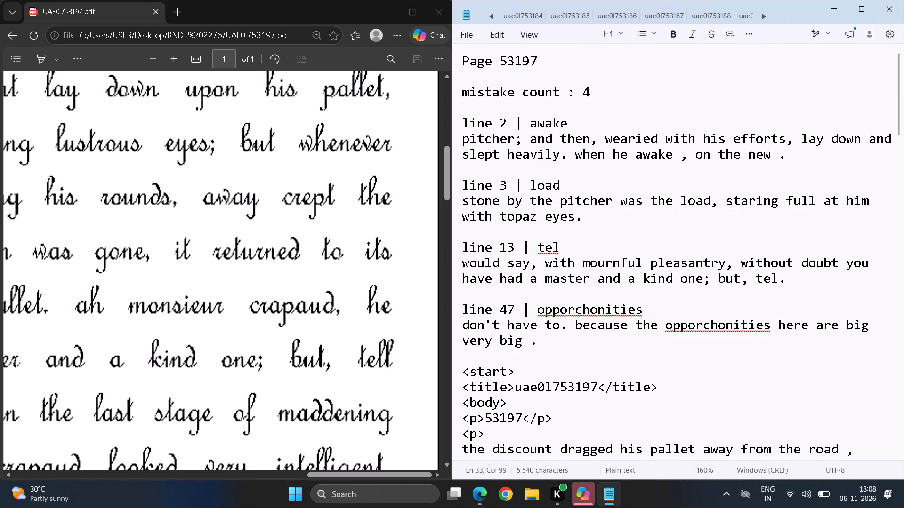
scroll(257, 283, "down", 4)
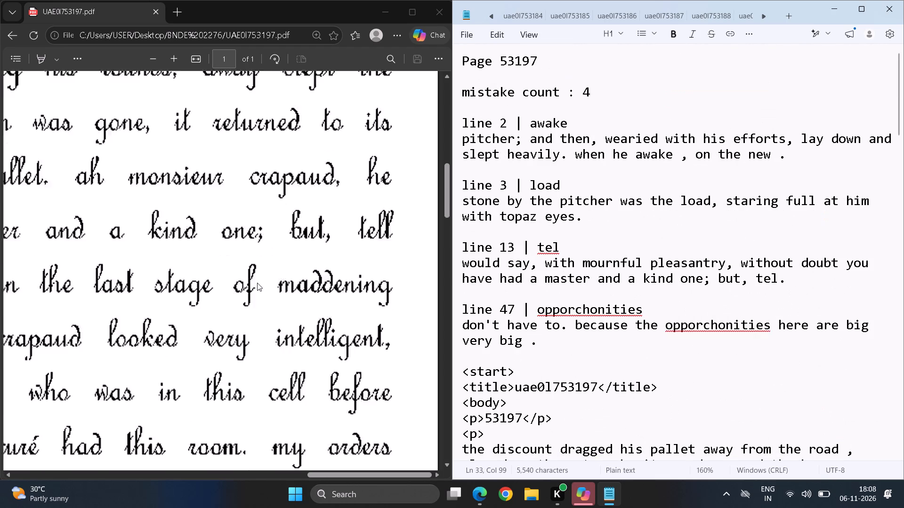
scroll(257, 283, "down", 8)
scroll(257, 283, "right", 6)
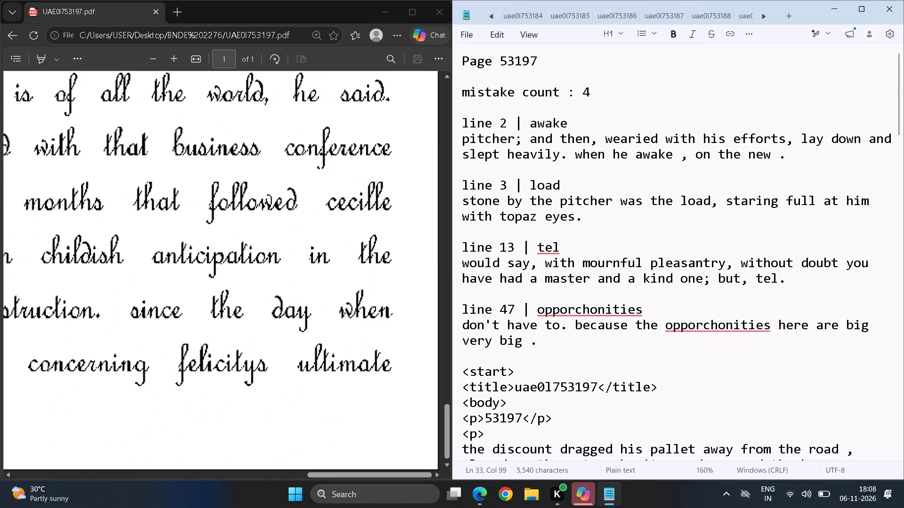
scroll(229, 300, "right", 11)
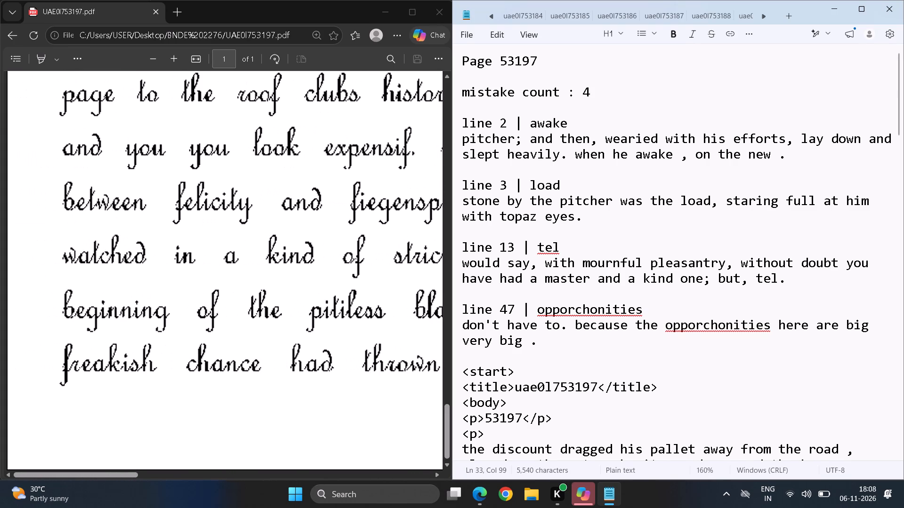
scroll(169, 240, "up", 2)
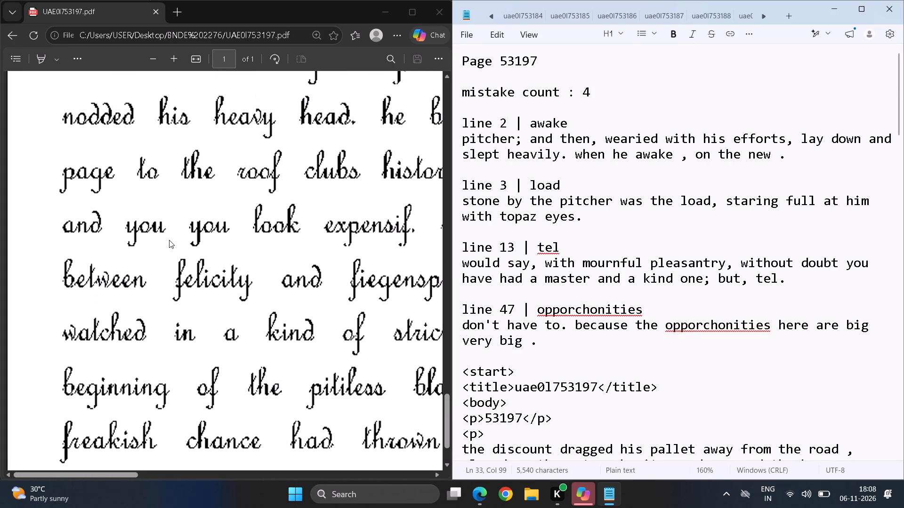
scroll(169, 240, "up", 5)
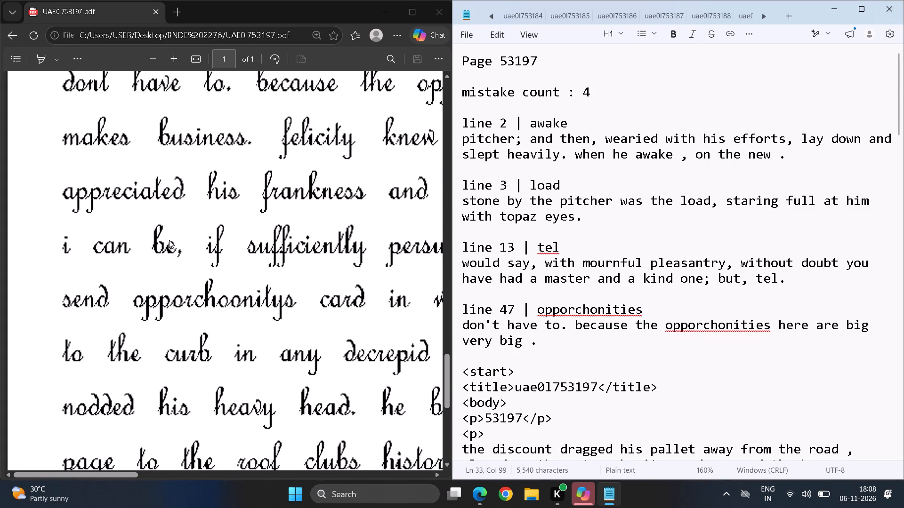
scroll(169, 240, "up", 2)
scroll(278, 157, "left", 1)
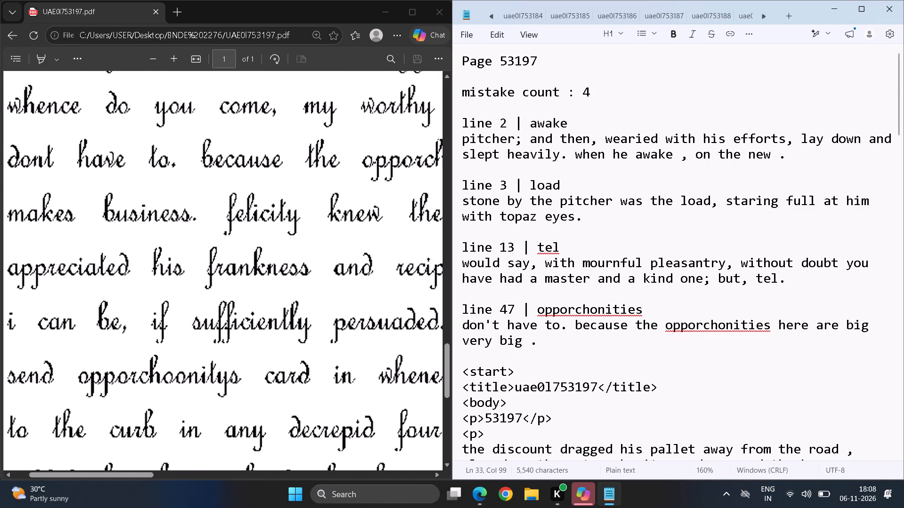
scroll(278, 157, "left", 3)
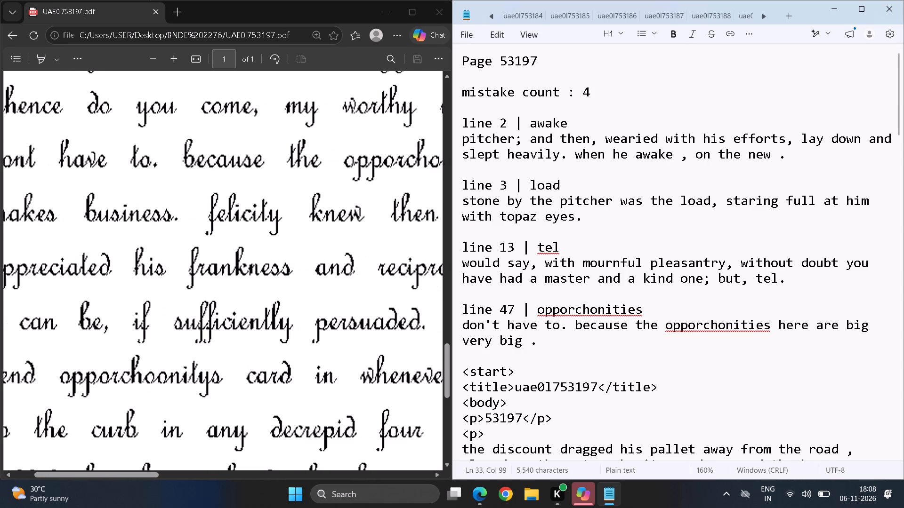
scroll(278, 157, "left", 3)
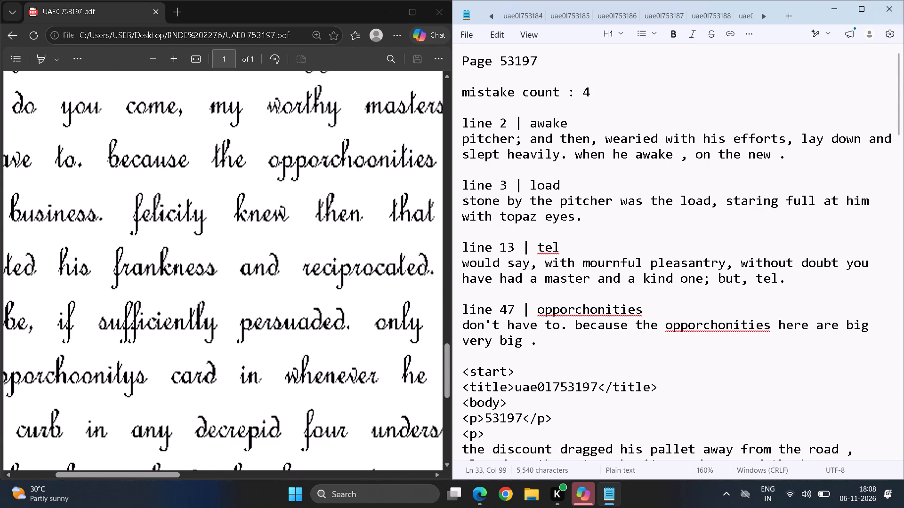
scroll(278, 157, "left", 2)
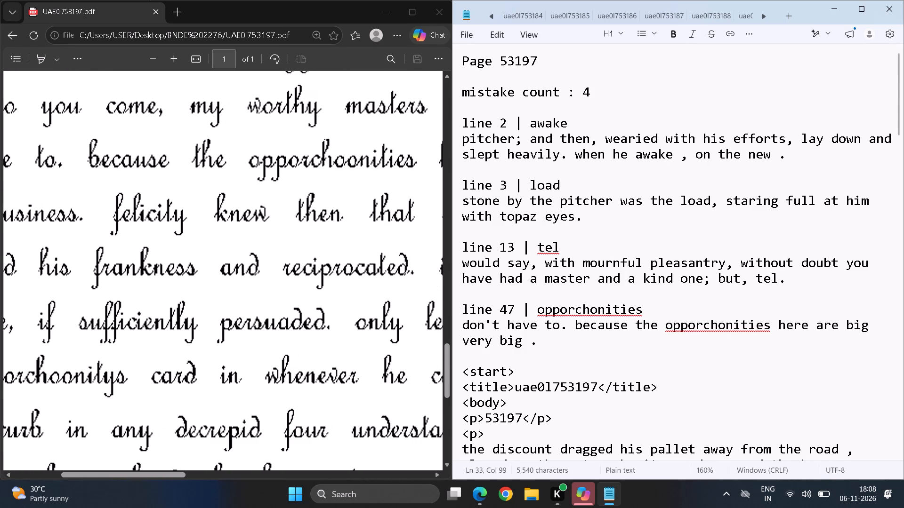
scroll(278, 157, "left", 2)
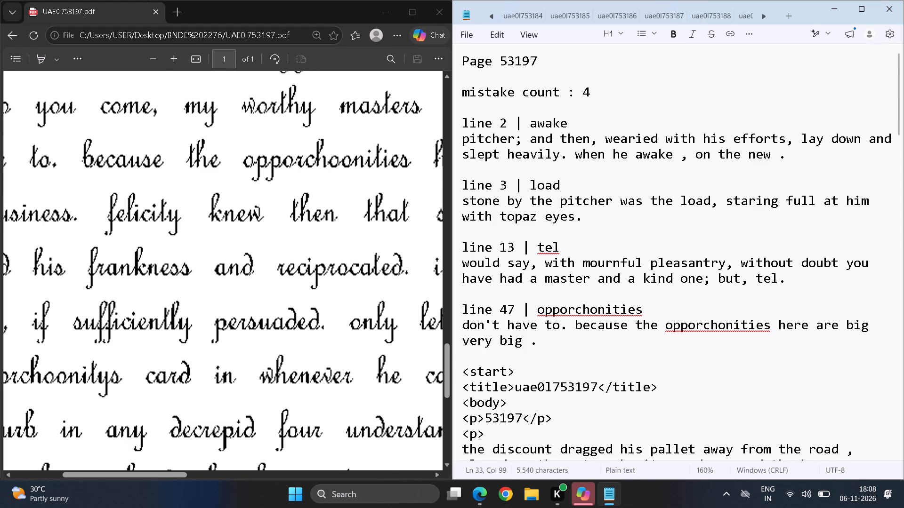
scroll(371, 178, "right", 6)
scroll(257, 231, "down", 3)
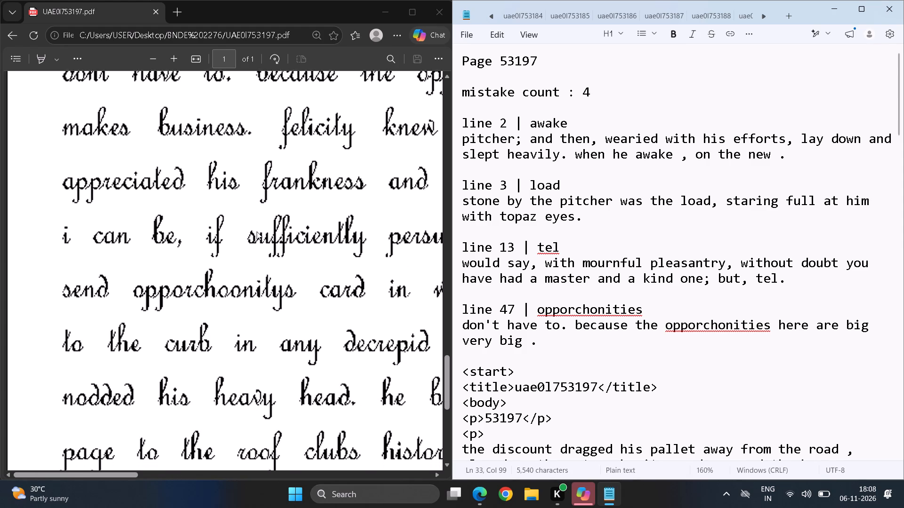
scroll(257, 231, "down", 1)
scroll(257, 231, "up", 2)
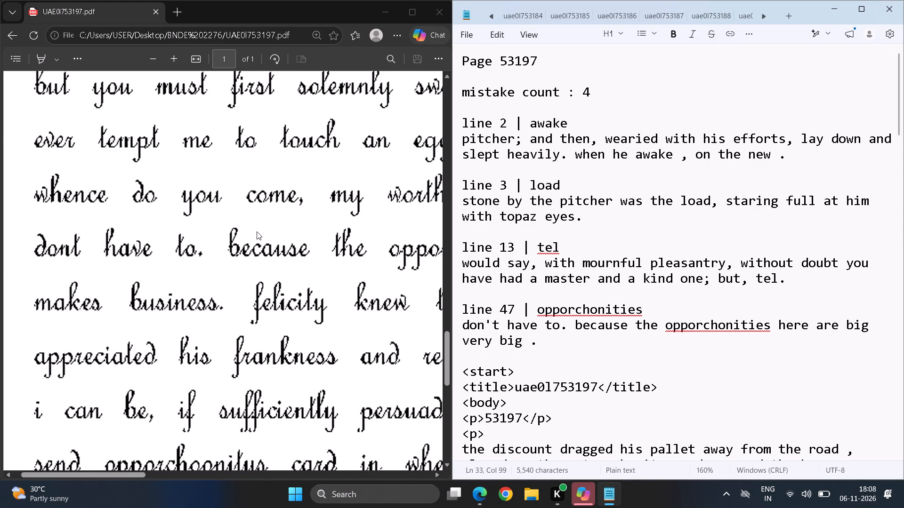
scroll(315, 262, "left", 3)
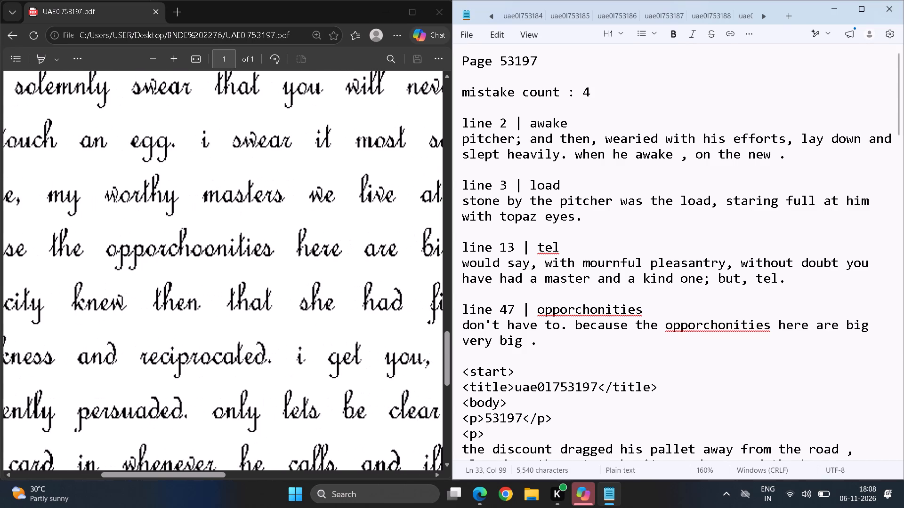
scroll(315, 262, "left", 1)
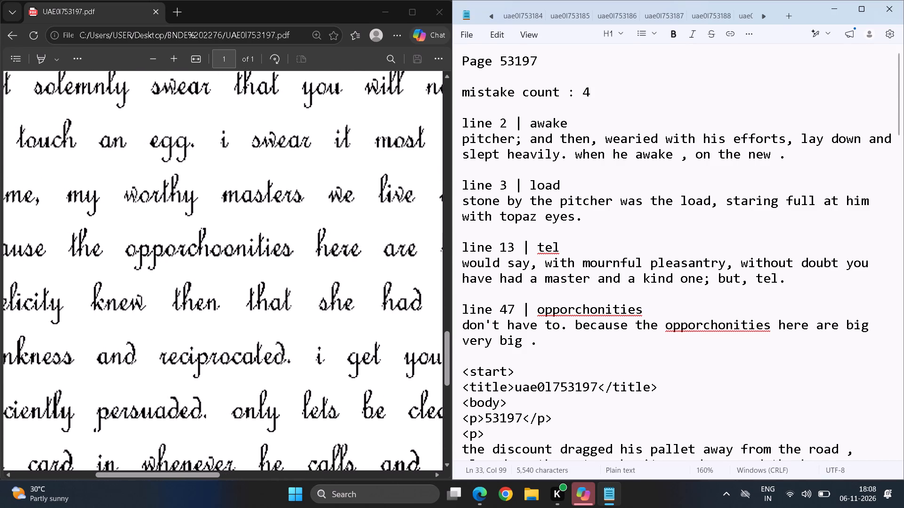
scroll(730, 301, "down", 11)
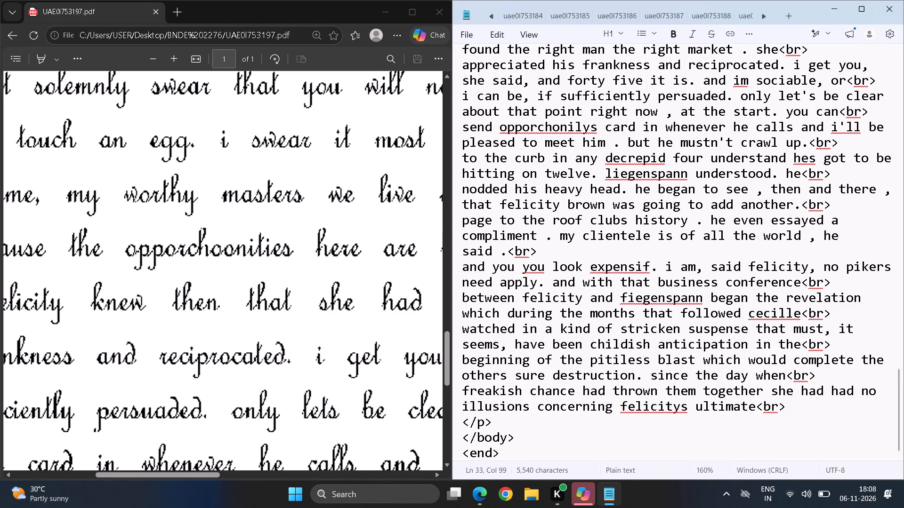
left_click(560, 127)
key("o")
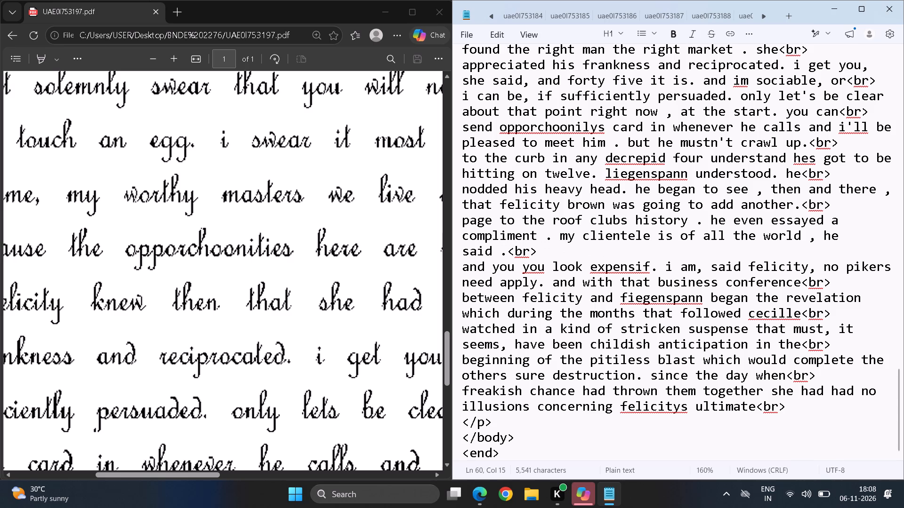
left_click(596, 130)
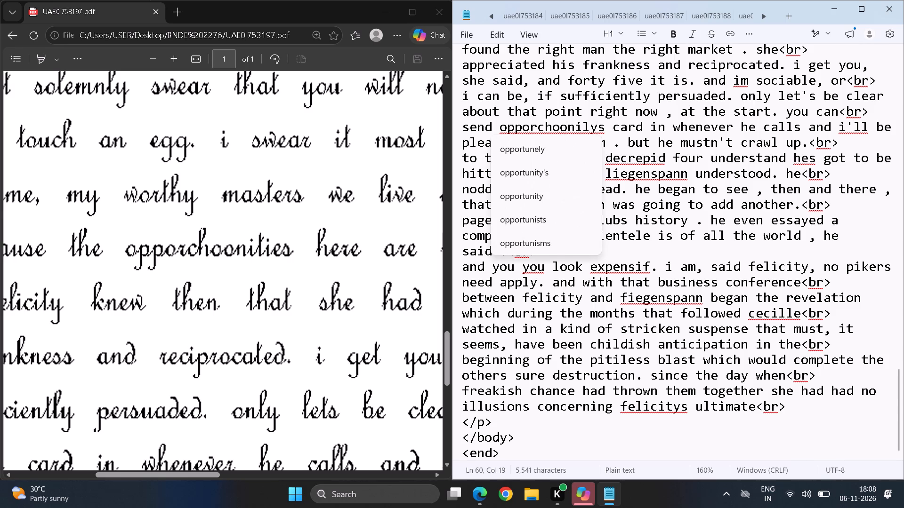
key("BackSpace")
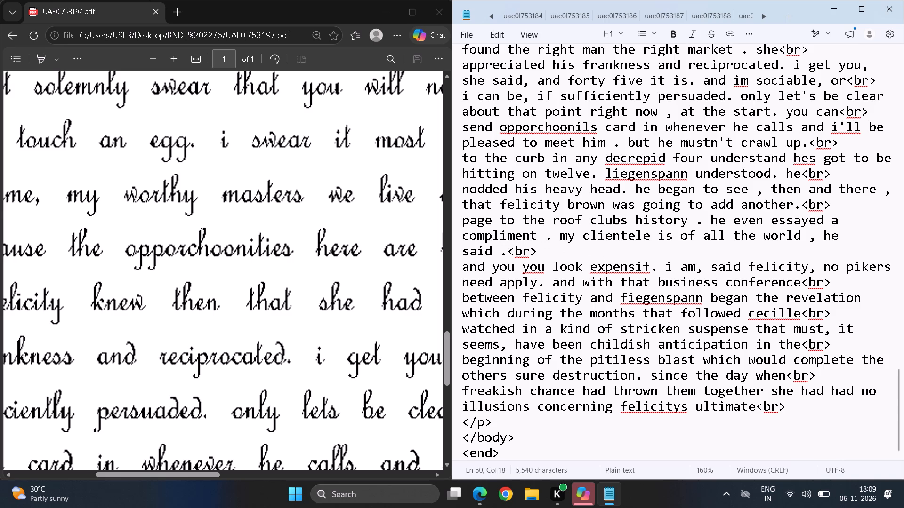
type("ie")
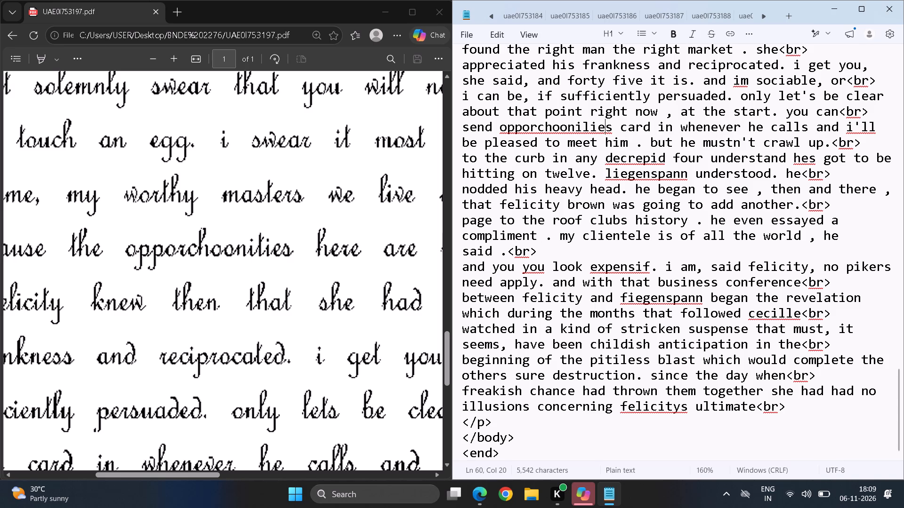
left_click(587, 127)
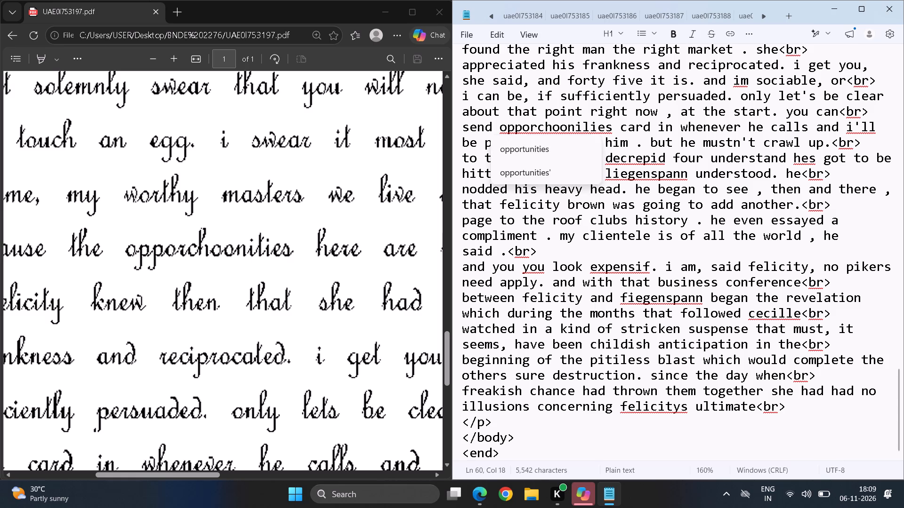
key("BackSpace")
key("t")
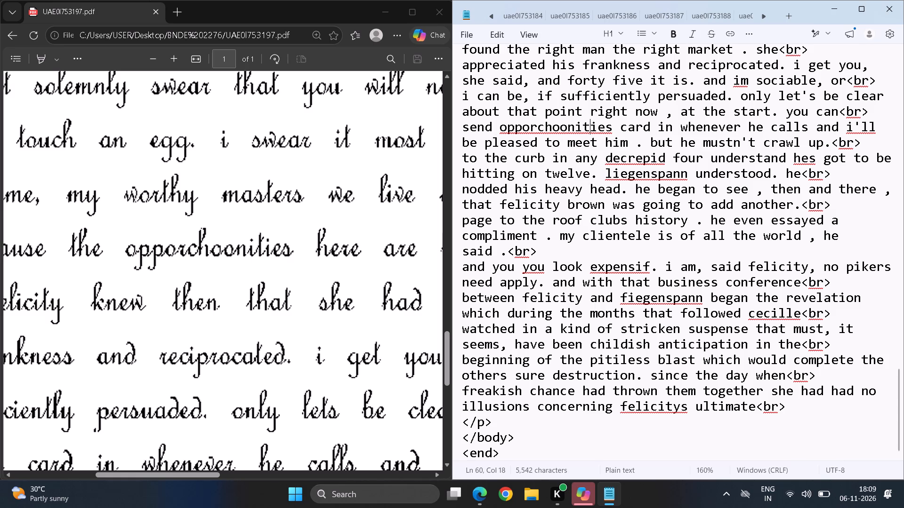
Maximize the text window and delete the page heading, mistake count and four listed mistakes above the <start> tag.
scroll(619, 231, "up", 2)
left_click(863, 6)
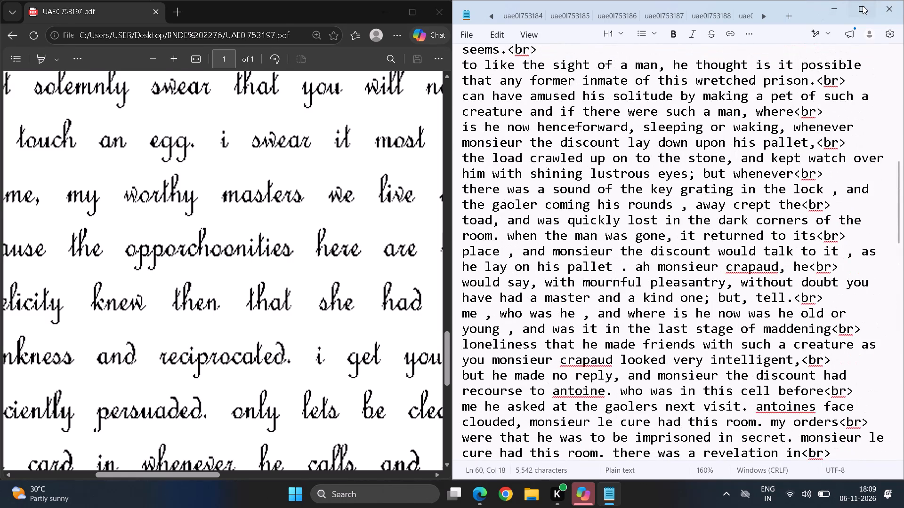
scroll(355, 167, "up", 12)
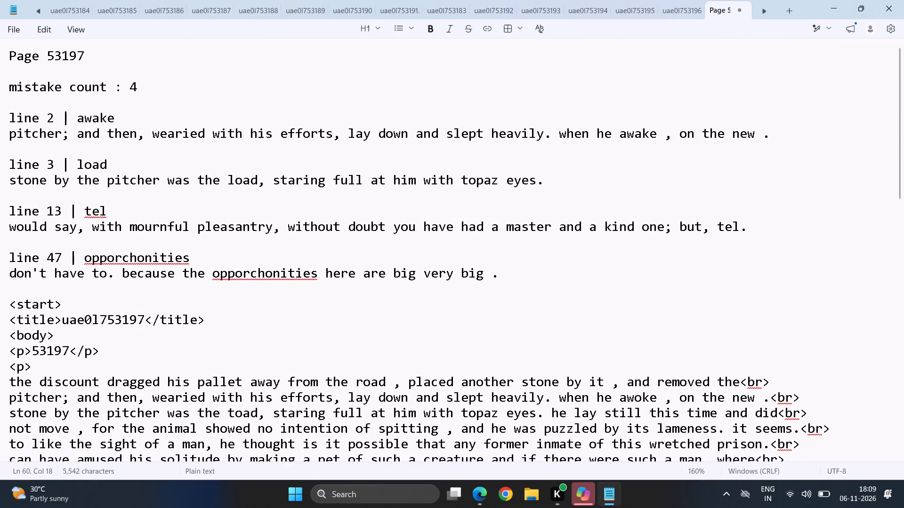
left_click_drag(11, 295, 0, 46)
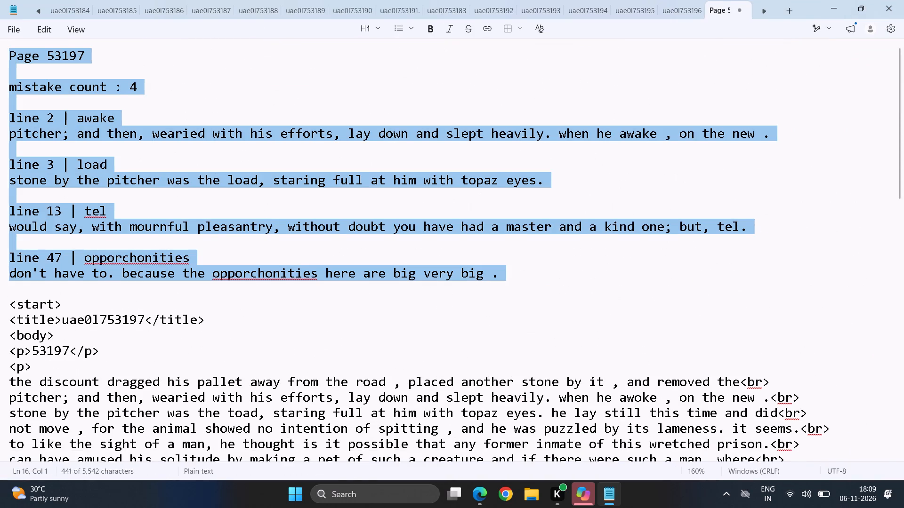
key("BackSpace")
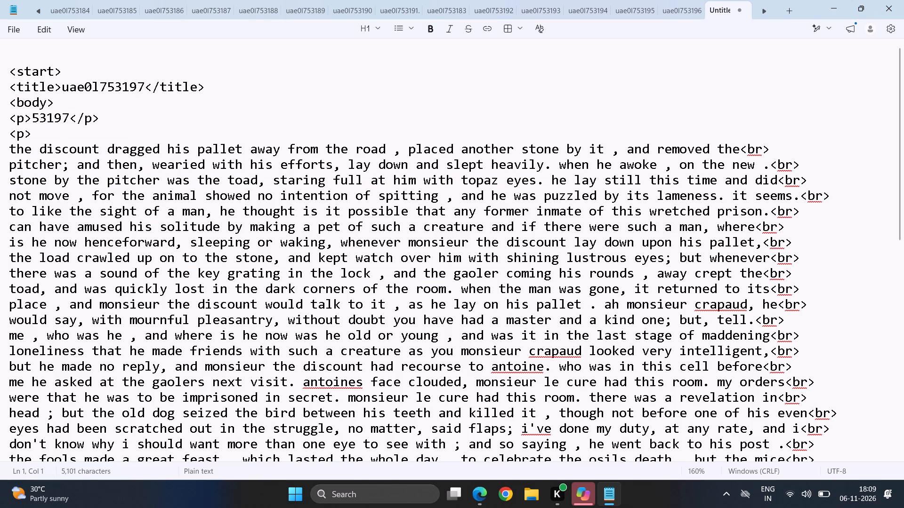
left_click_drag(64, 87, 150, 88)
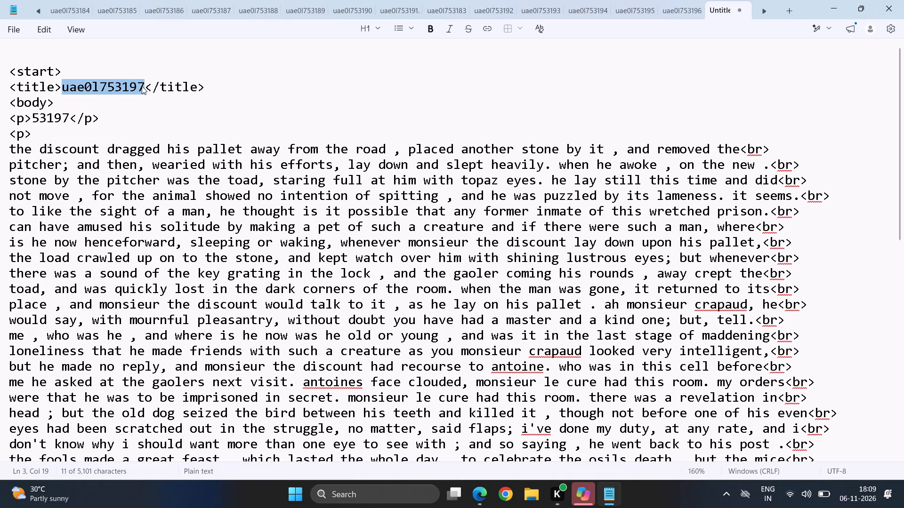
right_click(142, 86)
left_click(201, 116)
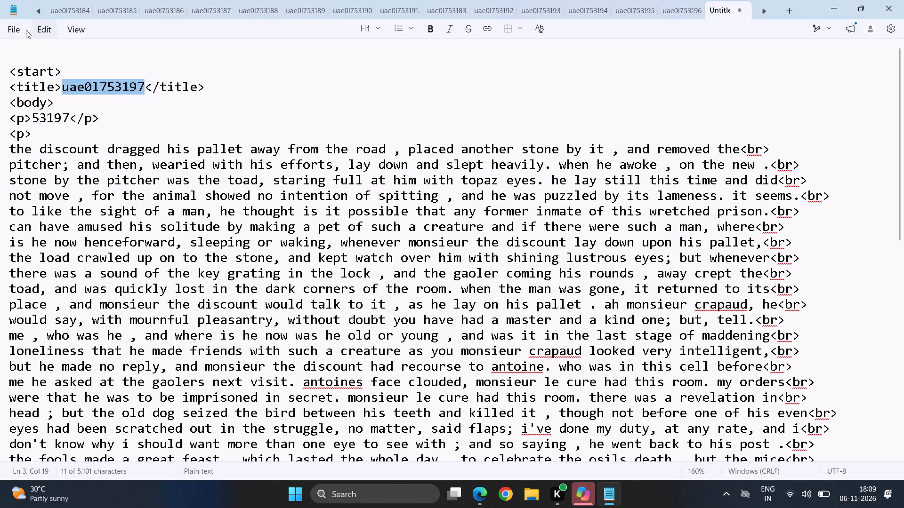